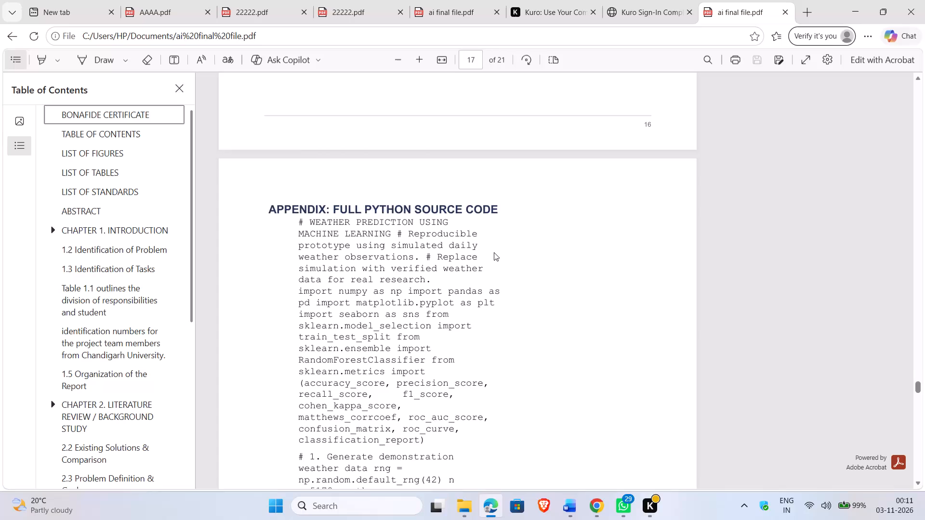
Review the ai final file PDF from the Python source code appendix back to the comparison table in section 2.2.
scroll(494, 252, "down", 1)
scroll(494, 252, "up", 10)
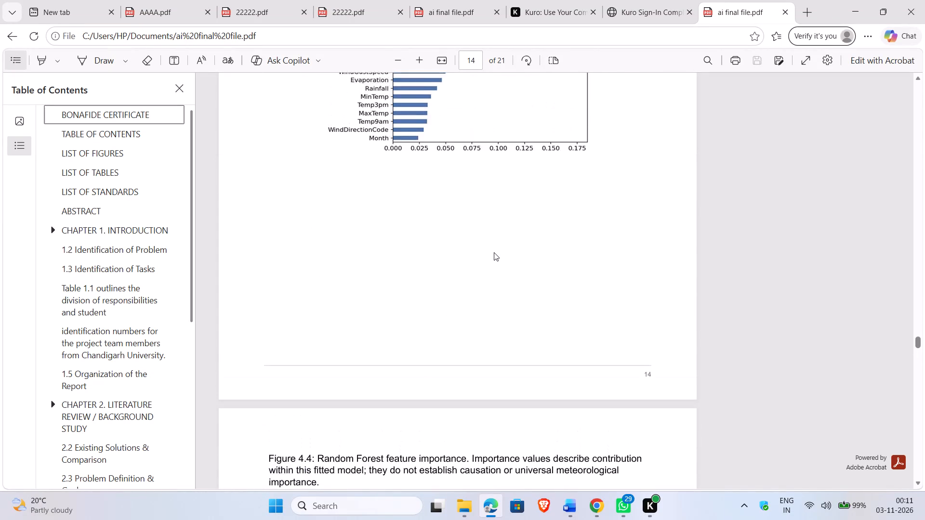
scroll(494, 252, "up", 6)
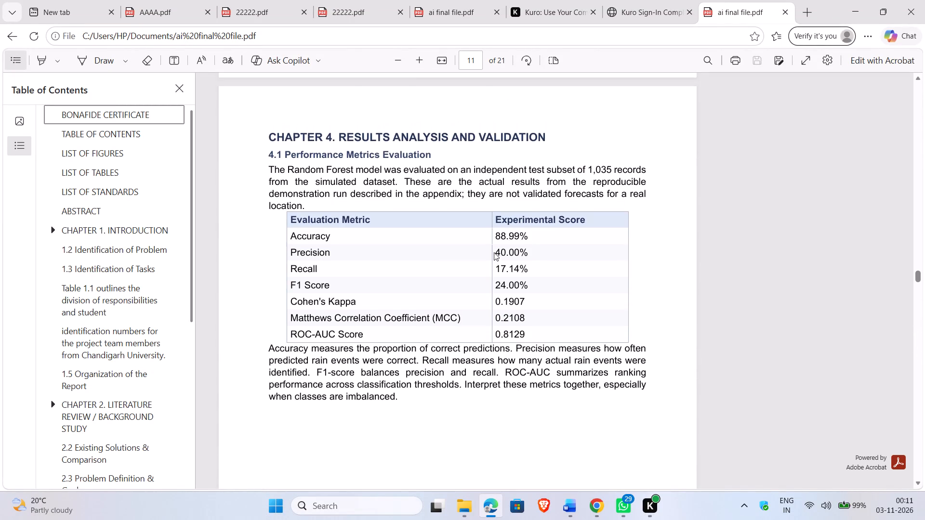
scroll(494, 252, "up", 5)
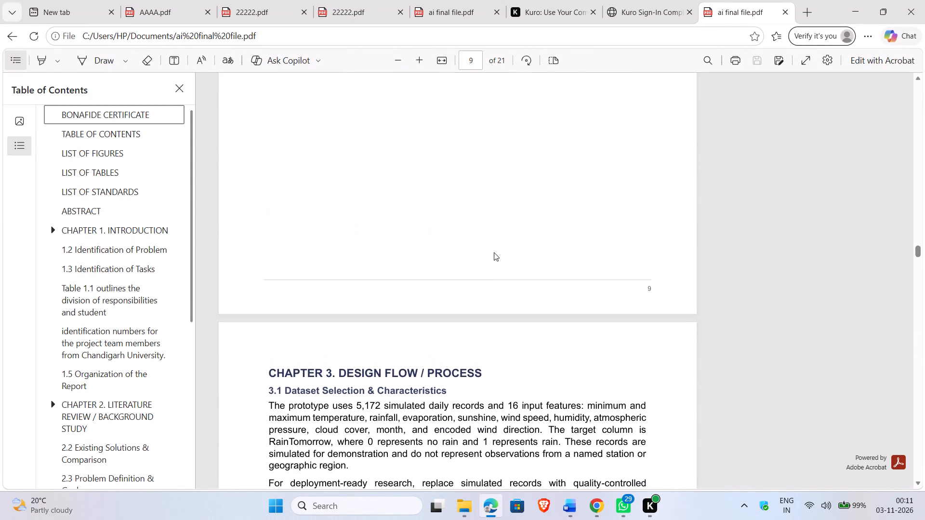
scroll(494, 252, "up", 6)
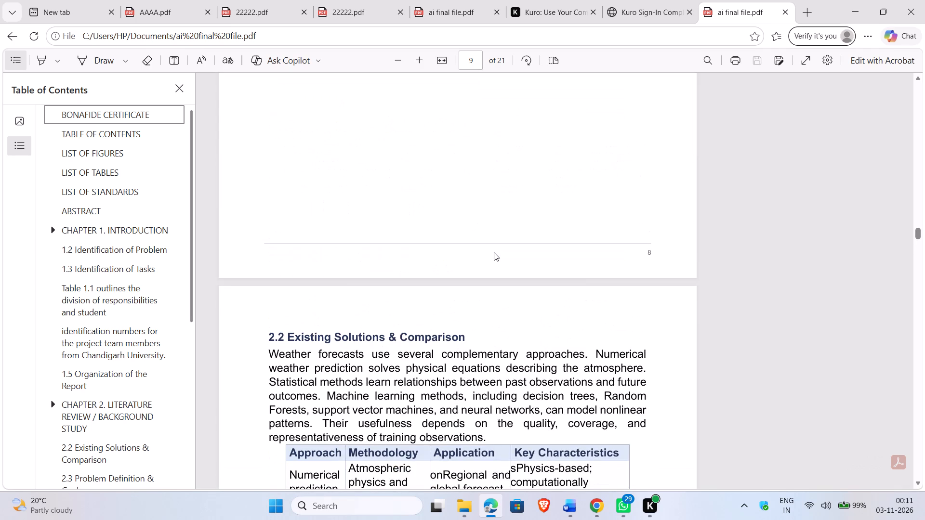
scroll(512, 156, "down", 2)
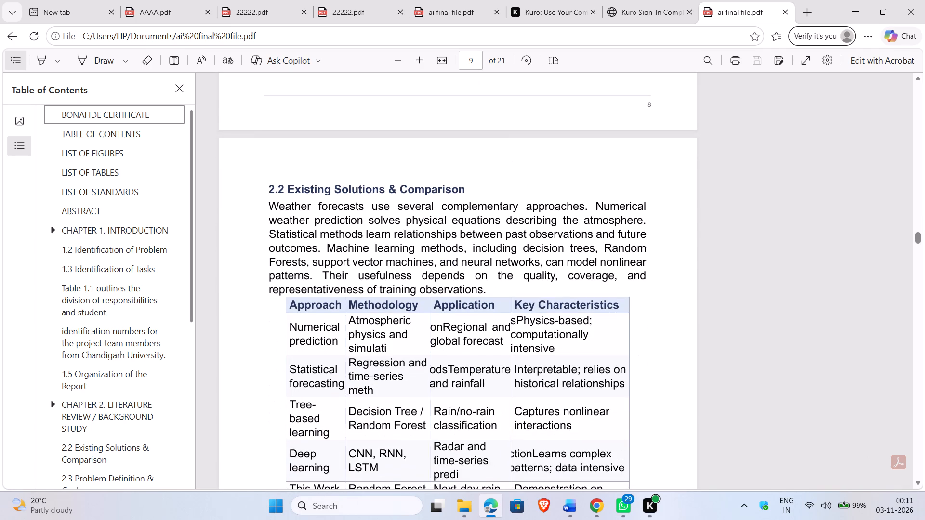
left_click(512, 321)
left_click(515, 321)
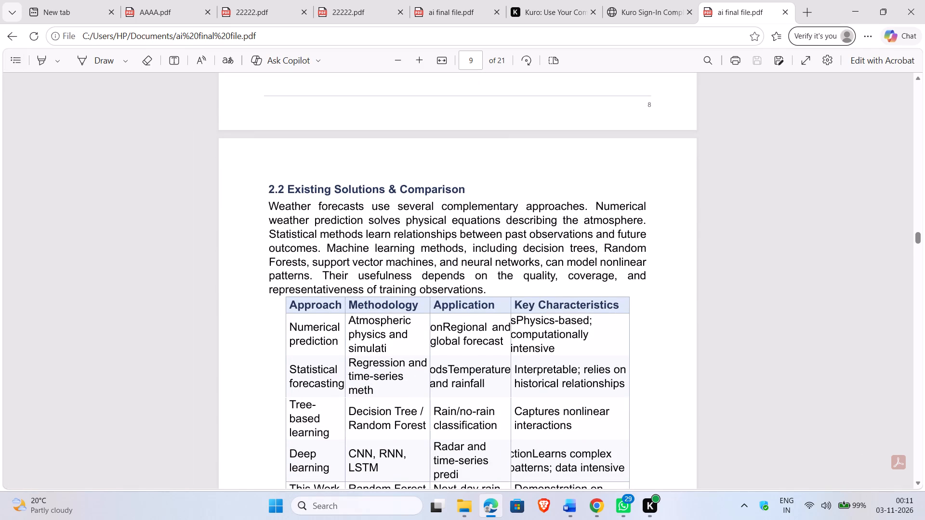
Minimise the PDF window to get back to the Documents folder in File Explorer.
left_click(491, 505)
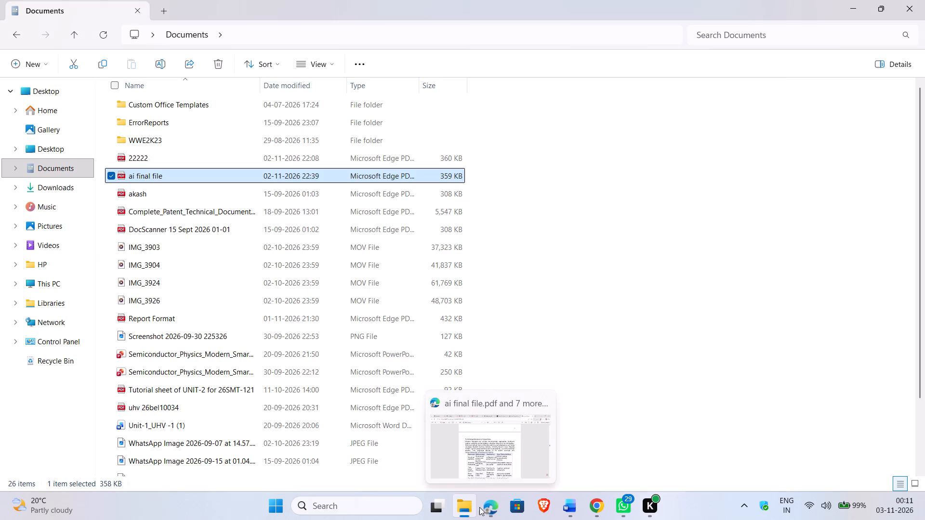
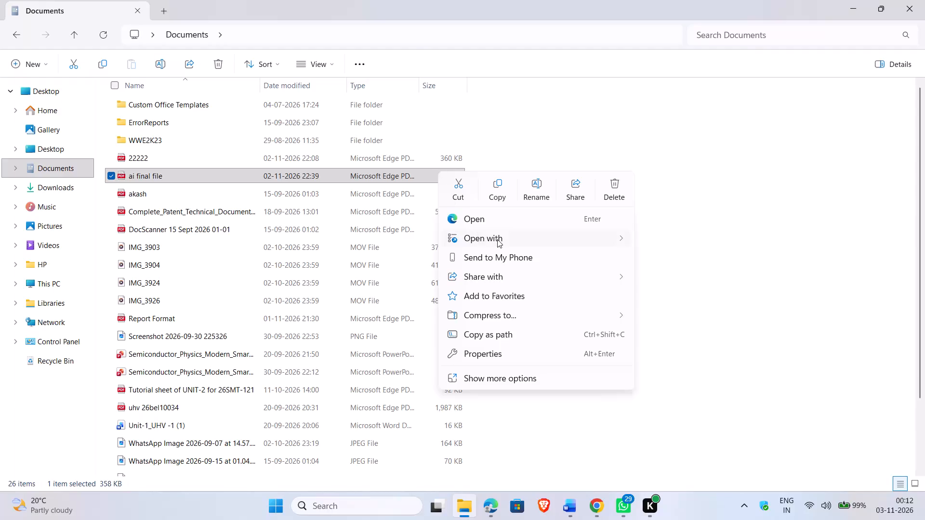
Open the ai final file PDF in Word just this once, without changing the default PDF app.
left_click(498, 239)
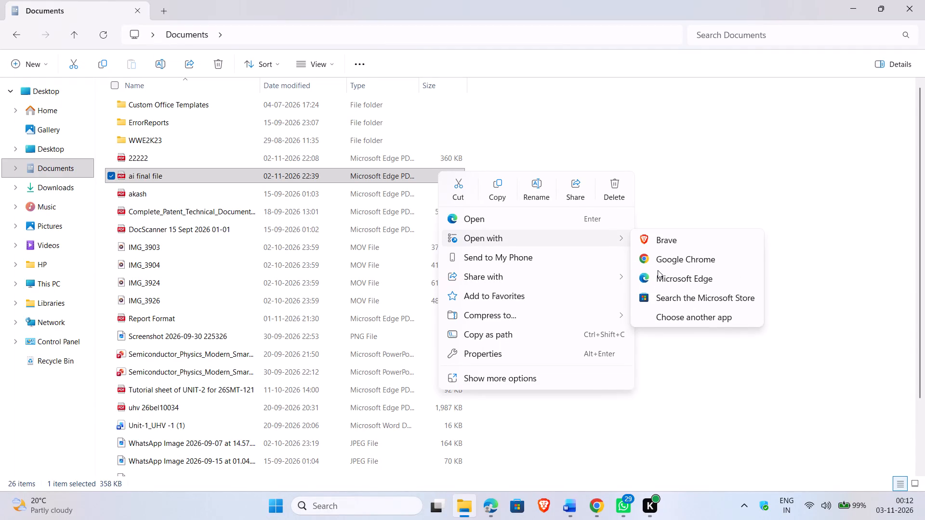
left_click(664, 321)
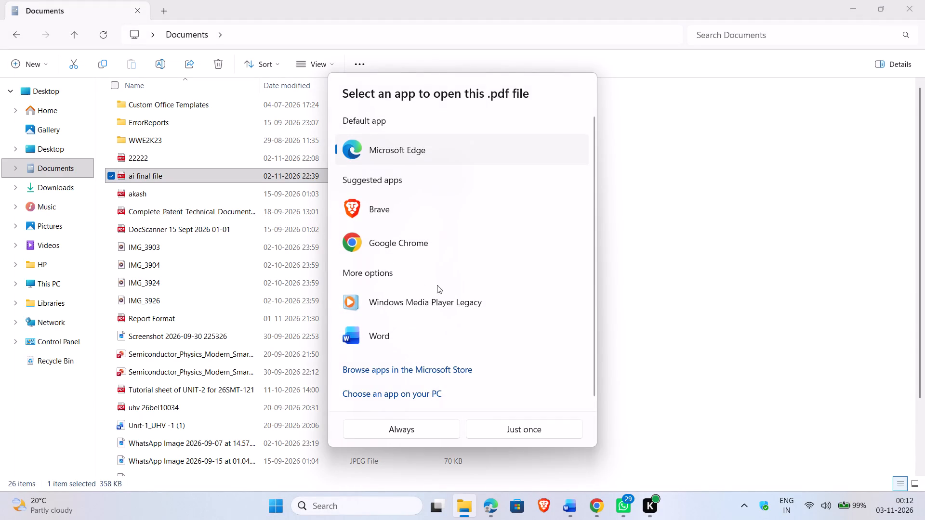
left_click(424, 330)
left_click(535, 429)
Look through the cover page and table of contents of ai final file in its Word version.
scroll(497, 289, "up", 1)
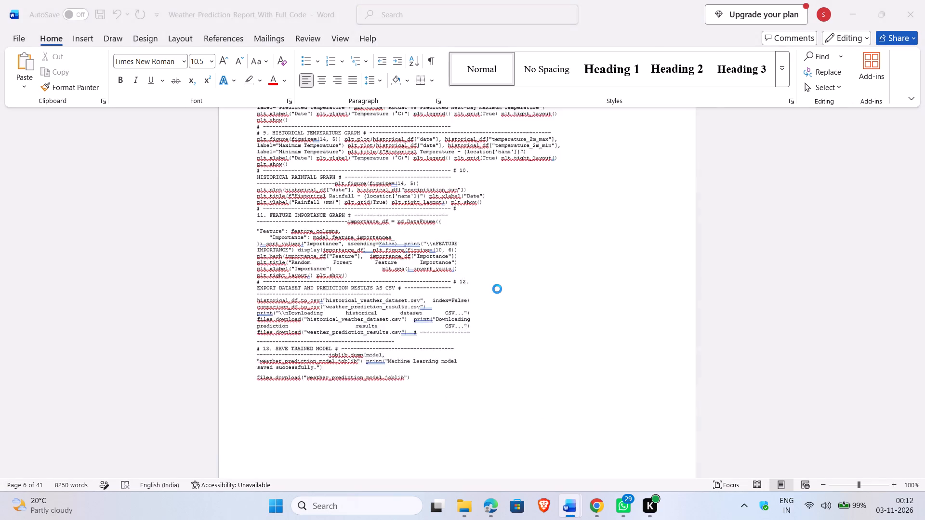
scroll(497, 289, "up", 3)
scroll(527, 267, "down", 1)
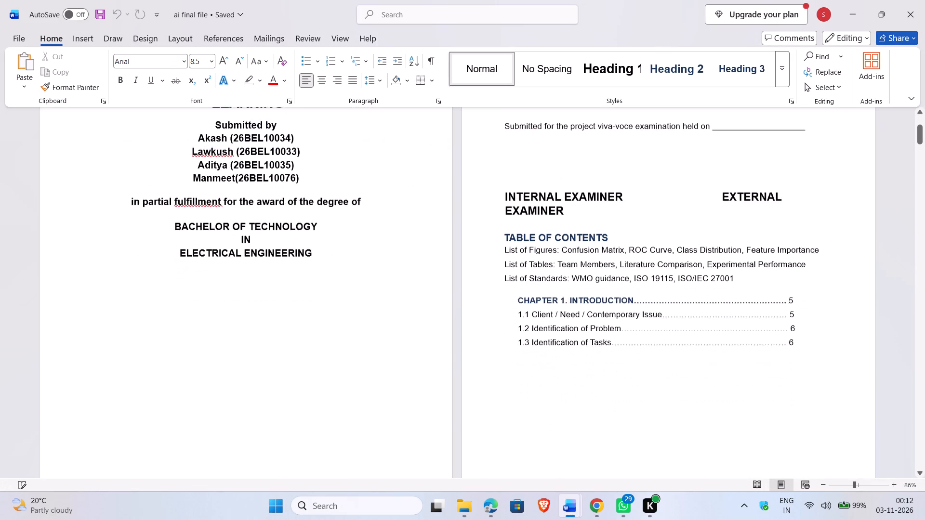
scroll(527, 267, "down", 1)
scroll(401, 242, "down", 1)
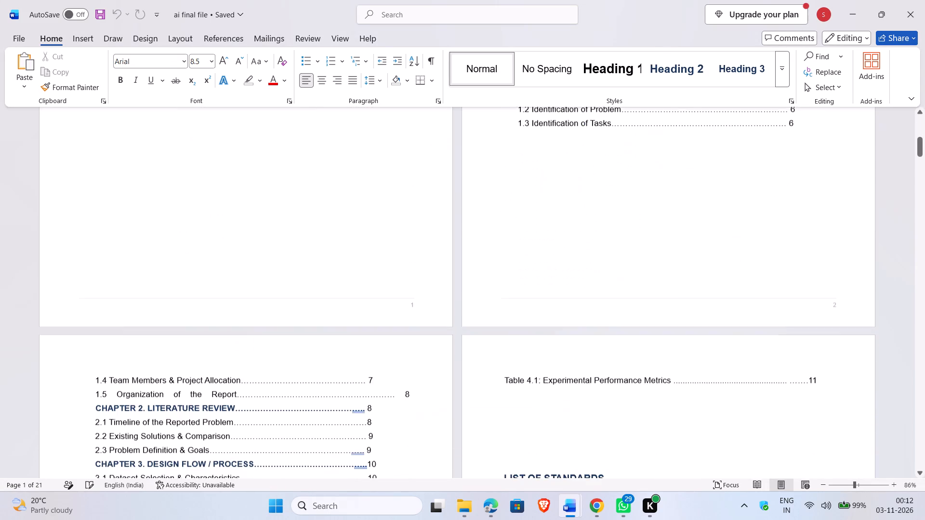
scroll(401, 242, "down", 1)
scroll(401, 242, "up", 1)
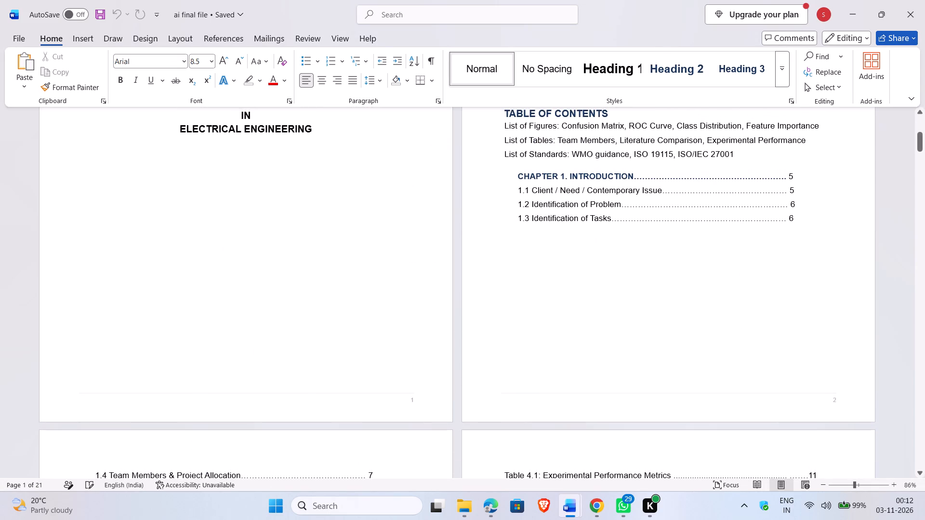
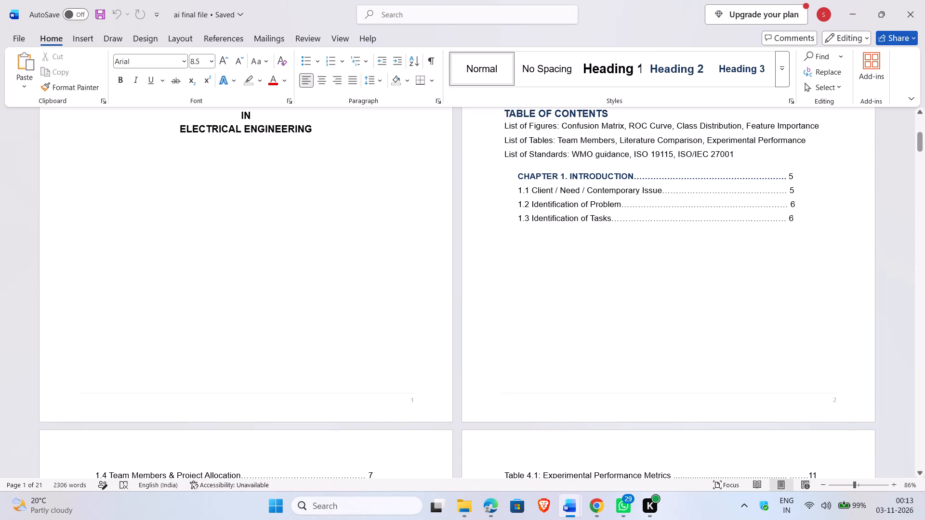
Look over the cover page and the bonafide certificate page of ai final file.
scroll(67, 281, "up", 1)
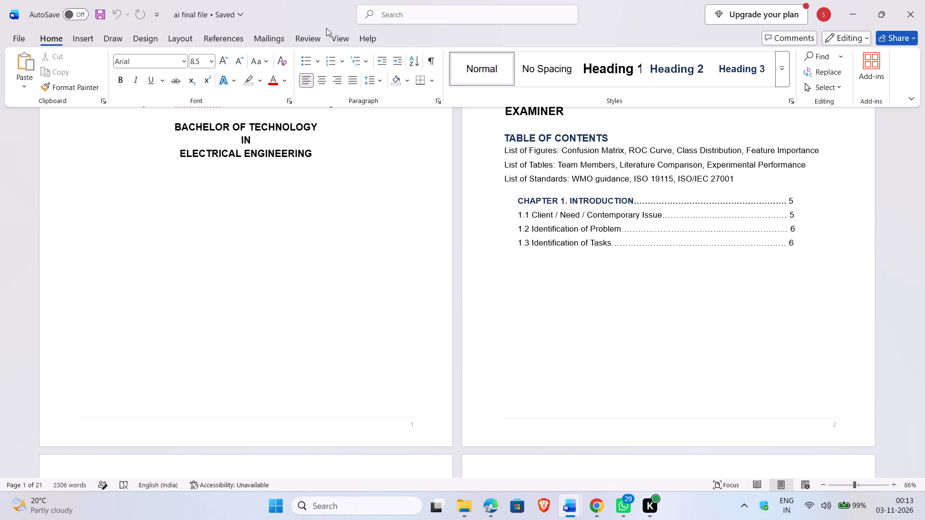
scroll(421, 151, "up", 1)
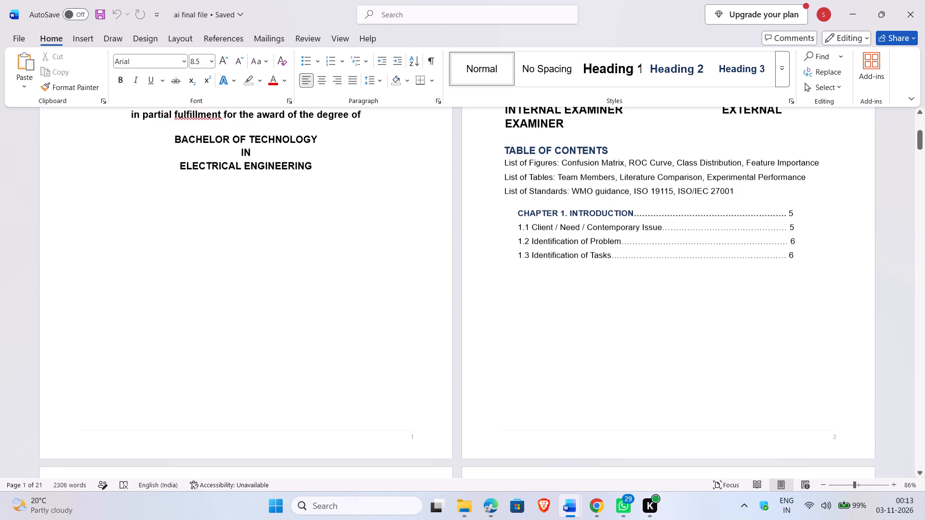
scroll(420, 149, "up", 3)
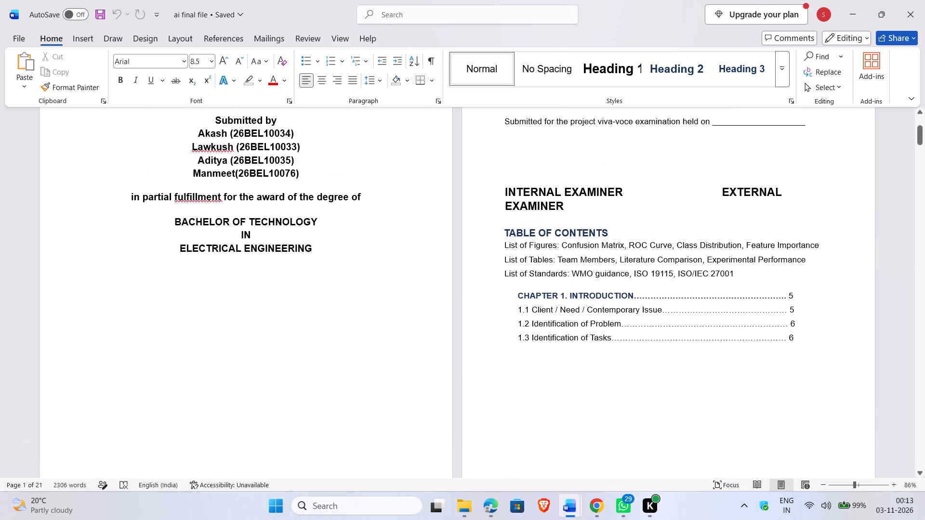
scroll(413, 149, "up", 8)
scroll(413, 149, "down", 3)
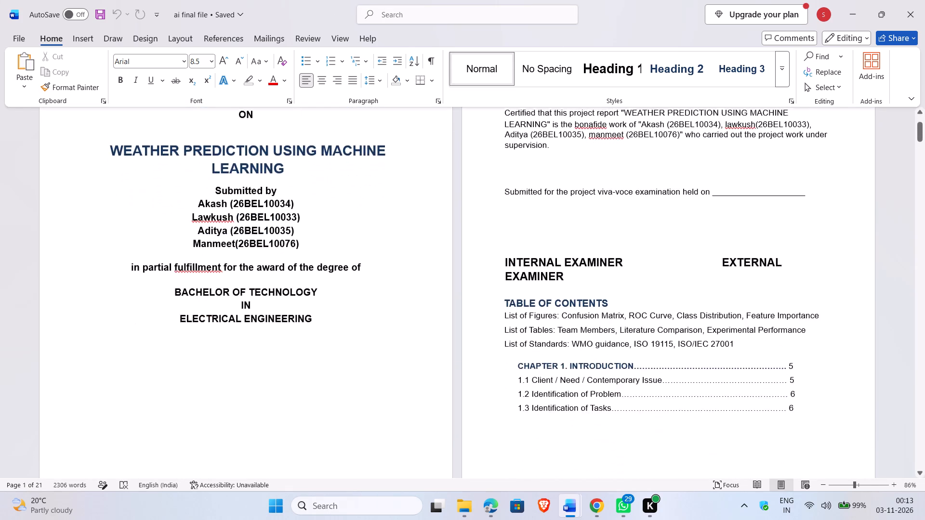
scroll(413, 149, "down", 4)
scroll(408, 136, "up", 8)
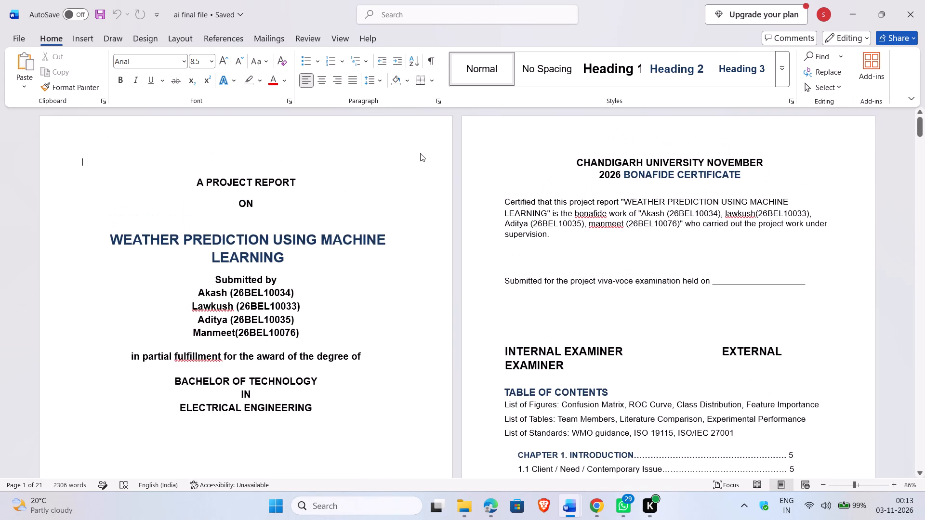
scroll(420, 153, "up", 2)
scroll(420, 153, "down", 4)
scroll(420, 153, "up", 1)
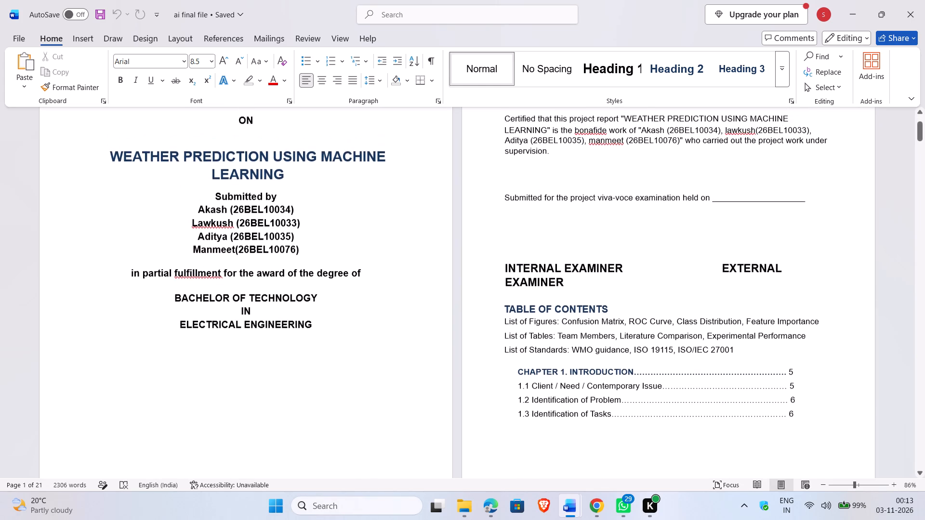
scroll(420, 153, "up", 11)
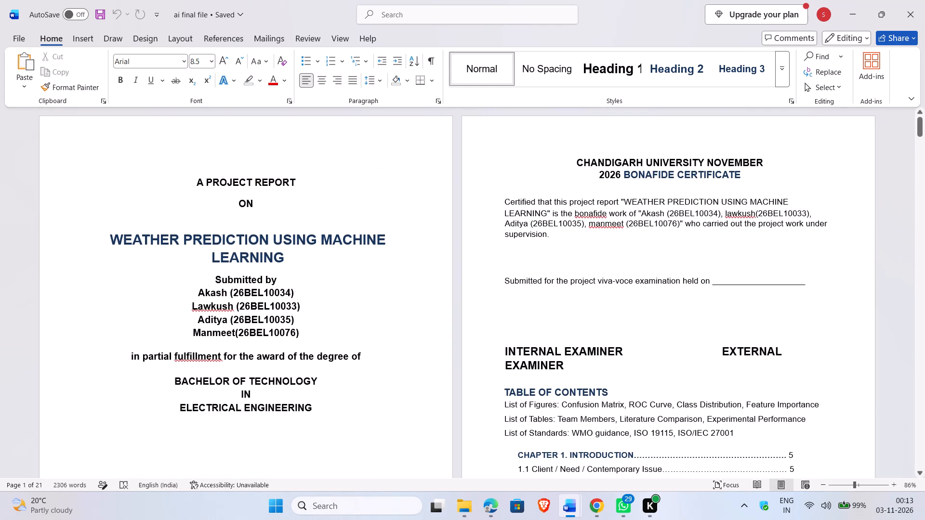
scroll(416, 162, "up", 1)
scroll(416, 162, "down", 4)
scroll(414, 161, "up", 3)
scroll(412, 156, "down", 2)
scroll(412, 156, "up", 3)
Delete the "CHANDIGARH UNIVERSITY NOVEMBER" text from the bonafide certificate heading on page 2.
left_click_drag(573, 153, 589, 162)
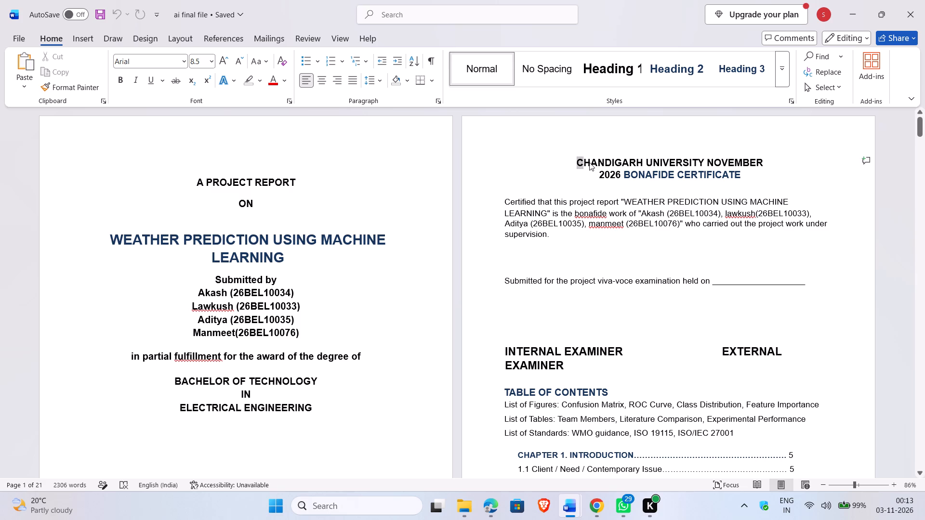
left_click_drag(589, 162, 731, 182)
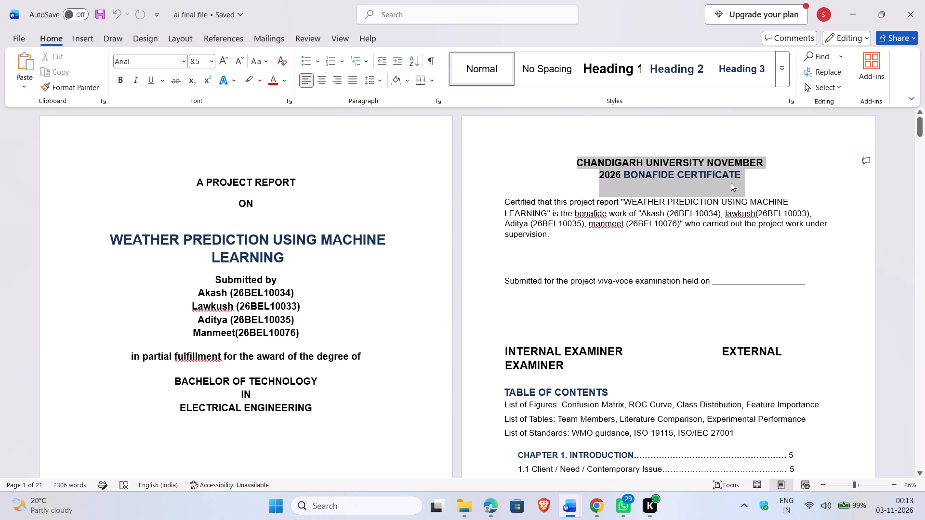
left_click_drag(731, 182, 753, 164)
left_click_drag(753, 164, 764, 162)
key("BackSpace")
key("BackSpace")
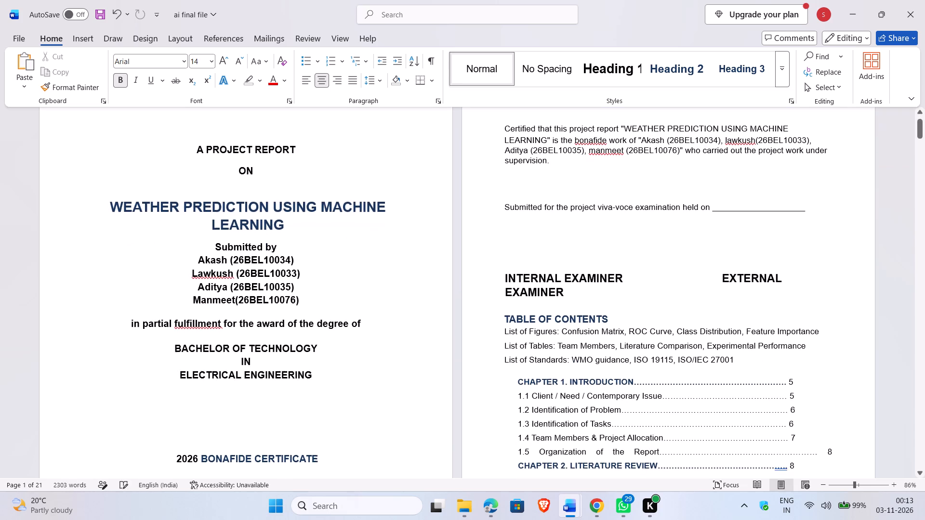
Check the layout of the cover, certificate, table of contents and list of standards pages.
scroll(641, 181, "up", 3)
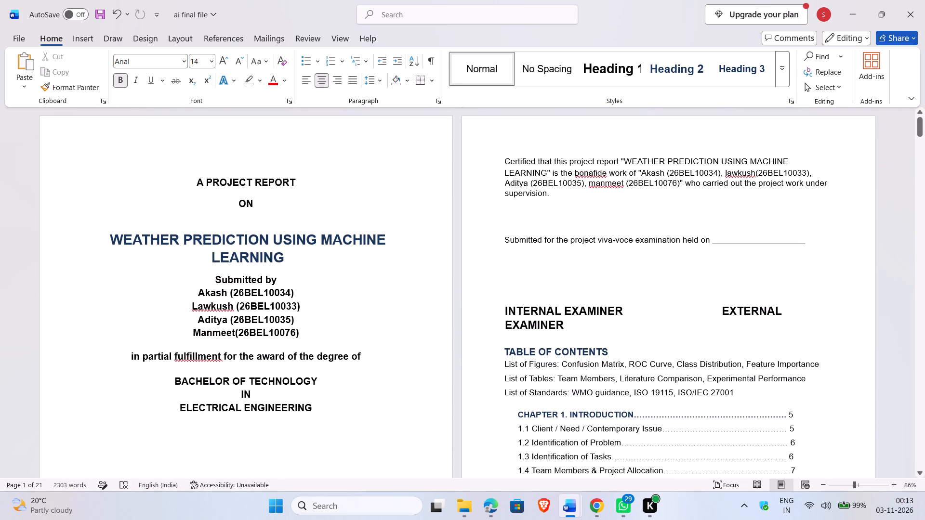
scroll(617, 200, "up", 1)
scroll(569, 223, "down", 4)
scroll(569, 223, "up", 1)
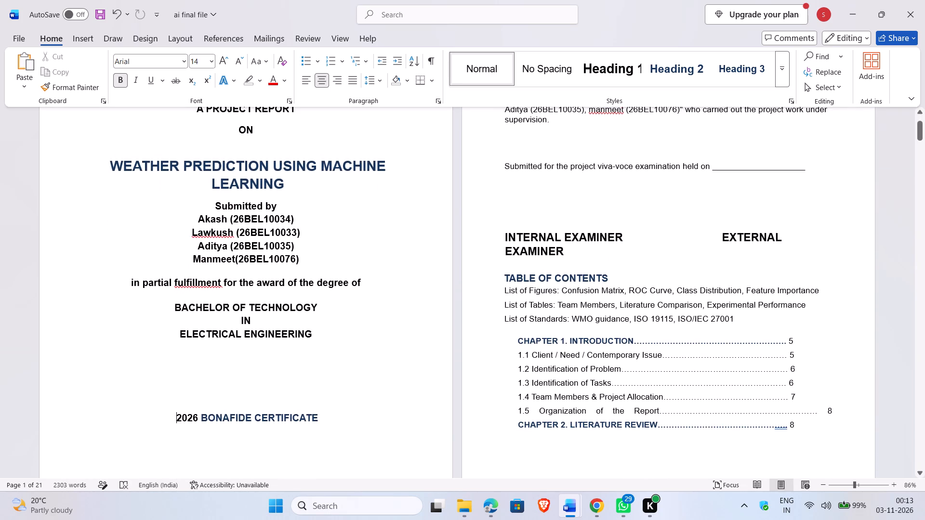
scroll(533, 321, "down", 18)
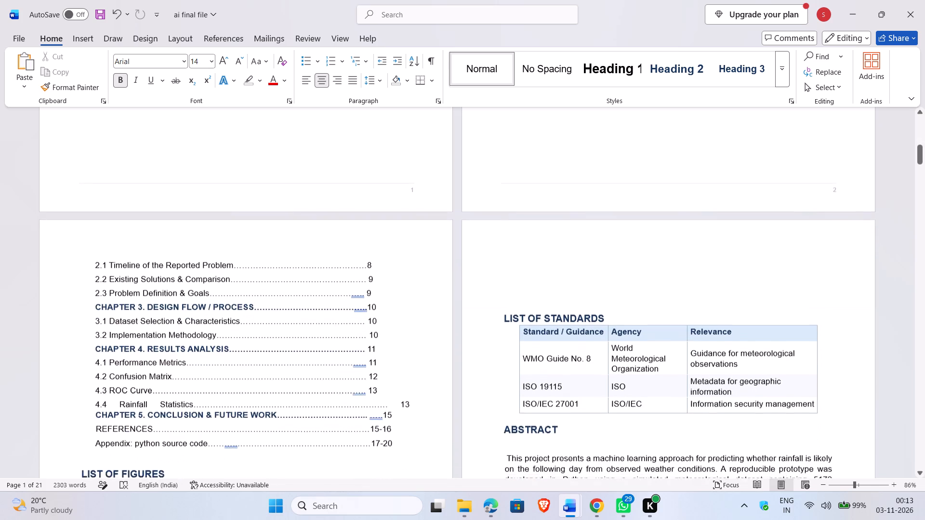
scroll(526, 317, "down", 2)
scroll(533, 306, "up", 1)
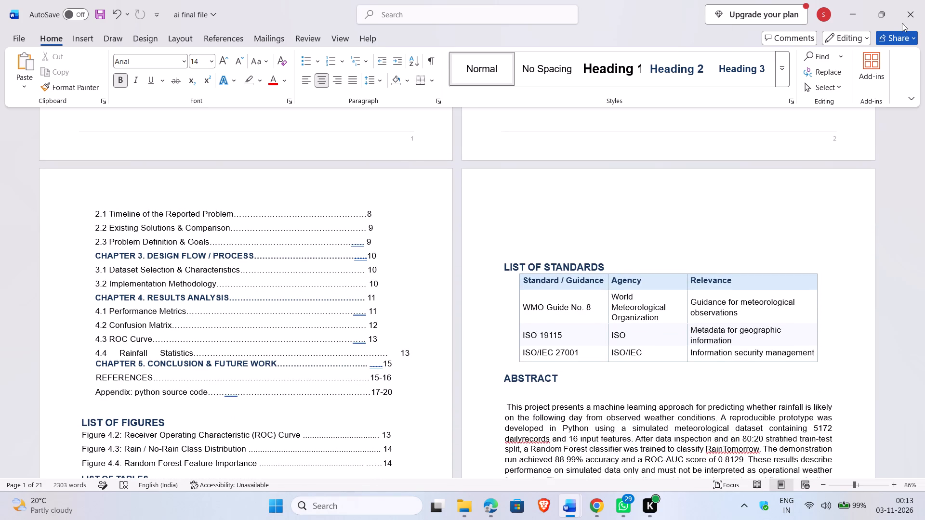
Close ai final file without saving the changes.
left_click(904, 23)
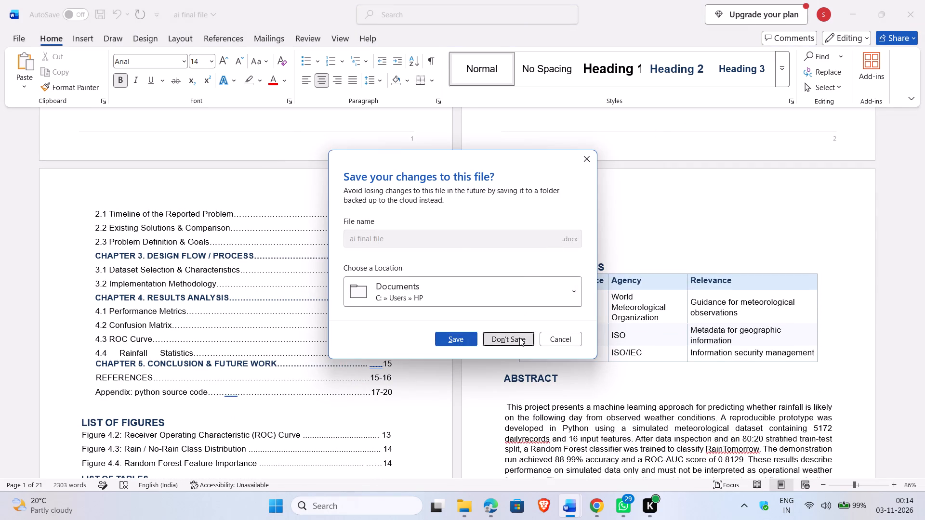
left_click(519, 338)
Look back through Weather_Prediction_Report_With_Full_Code, from the source code appendix through model validation and design selection to the weather features.
scroll(574, 306, "up", 7)
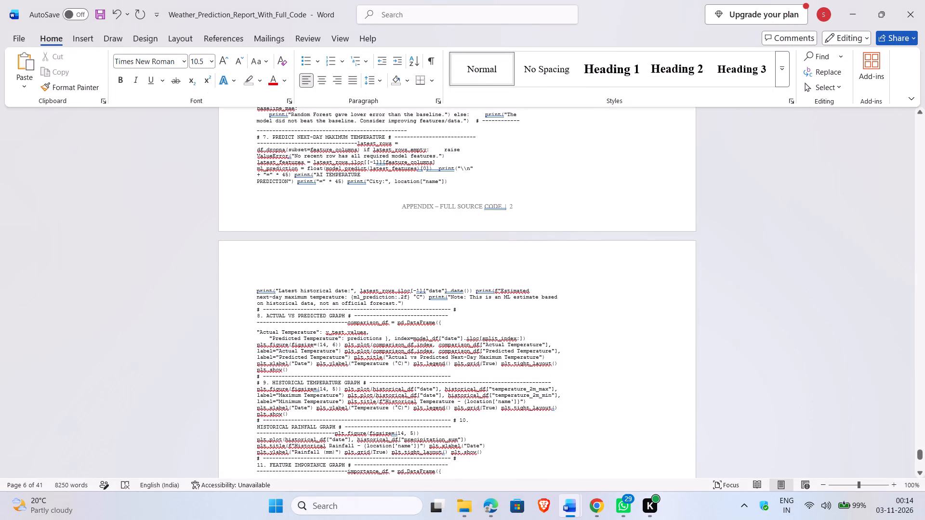
scroll(586, 274, "down", 4)
scroll(545, 220, "down", 8)
scroll(489, 201, "down", 12)
left_click(707, 216)
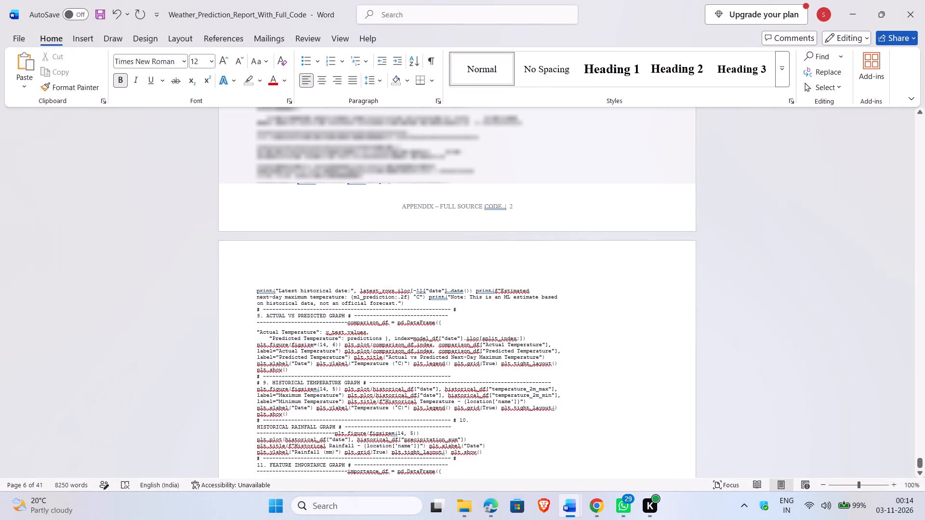
scroll(650, 220, "up", 7)
scroll(587, 221, "down", 5)
scroll(522, 191, "up", 5)
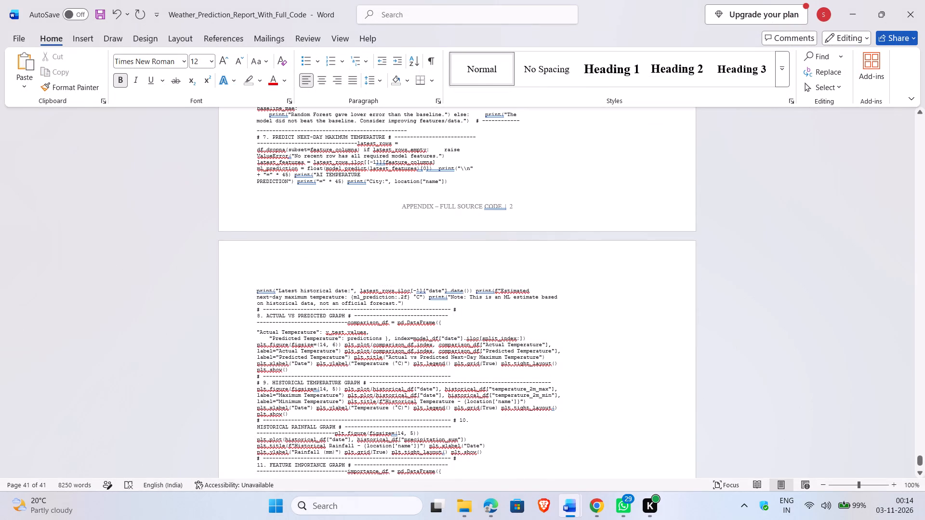
scroll(506, 182, "up", 14)
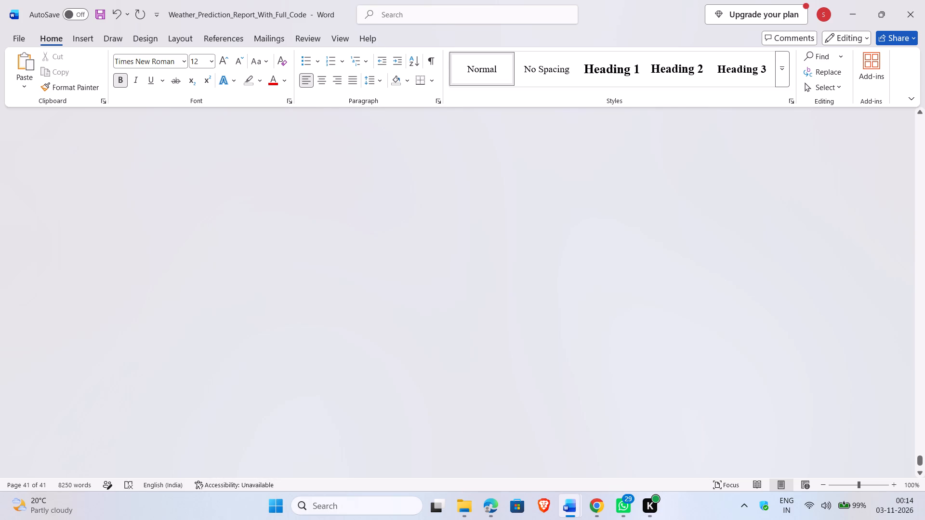
scroll(505, 188, "down", 3)
scroll(505, 188, "up", 7)
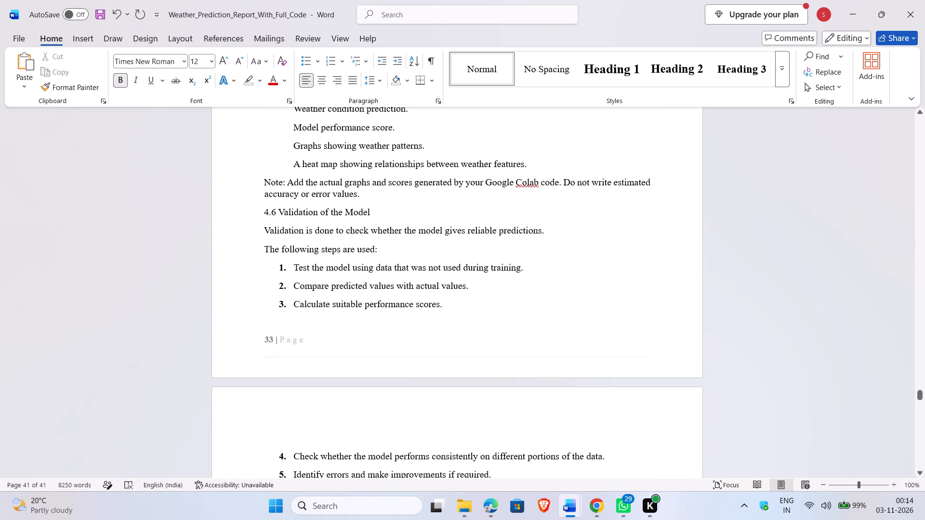
scroll(505, 188, "up", 7)
scroll(460, 393, "up", 11)
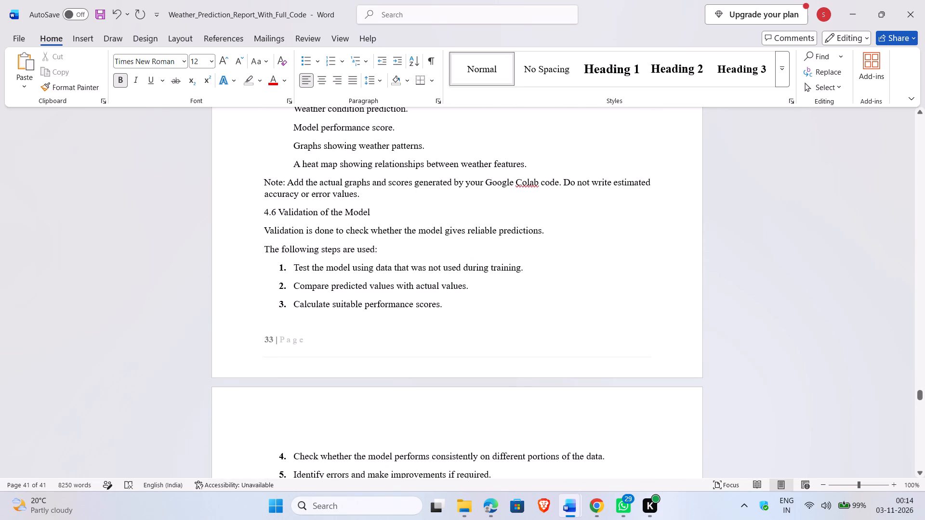
scroll(460, 393, "down", 5)
left_click(460, 393)
scroll(414, 241, "up", 15)
scroll(414, 241, "up", 6)
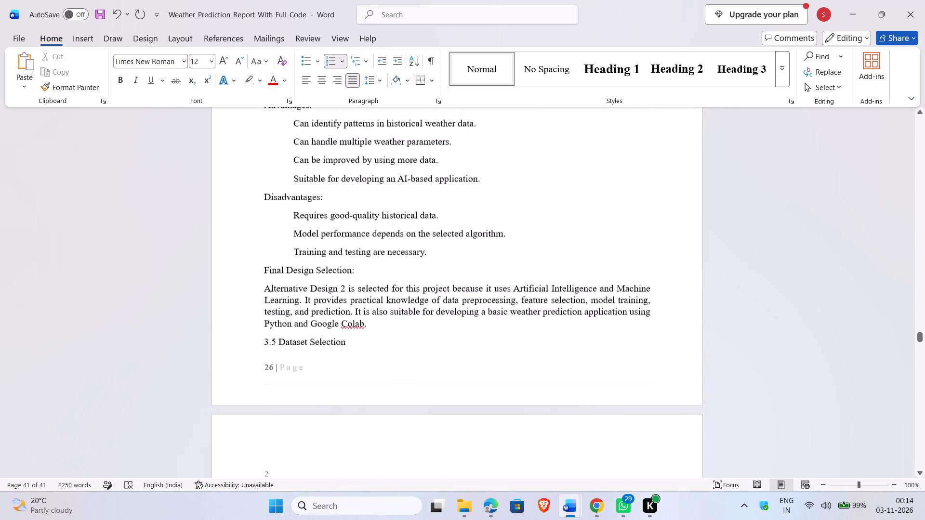
scroll(414, 241, "up", 2)
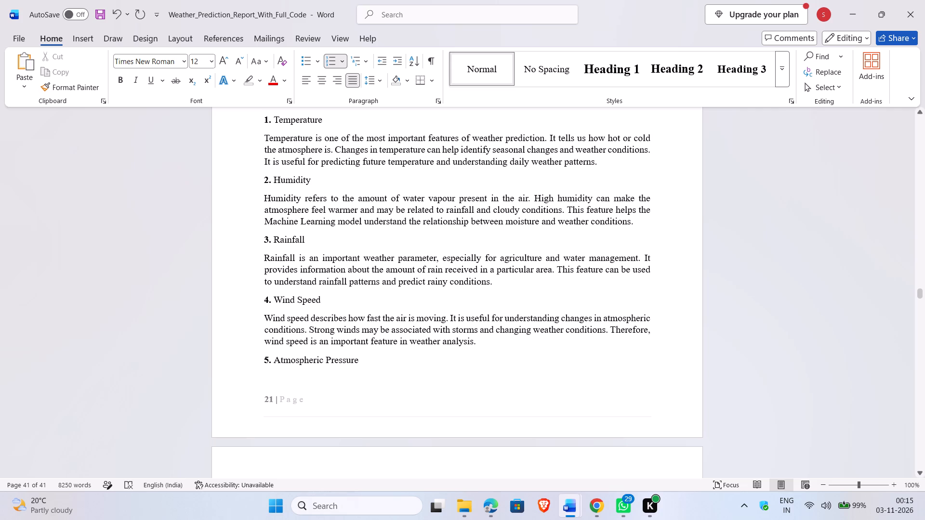
scroll(595, 299, "up", 1)
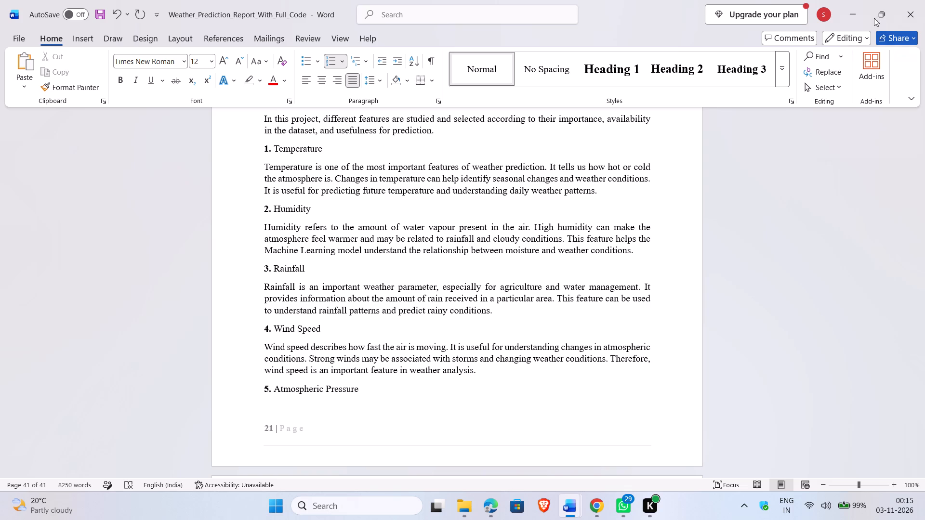
Close Weather_Prediction_Report_With_Full_Code without saving the changes.
left_click(898, 11)
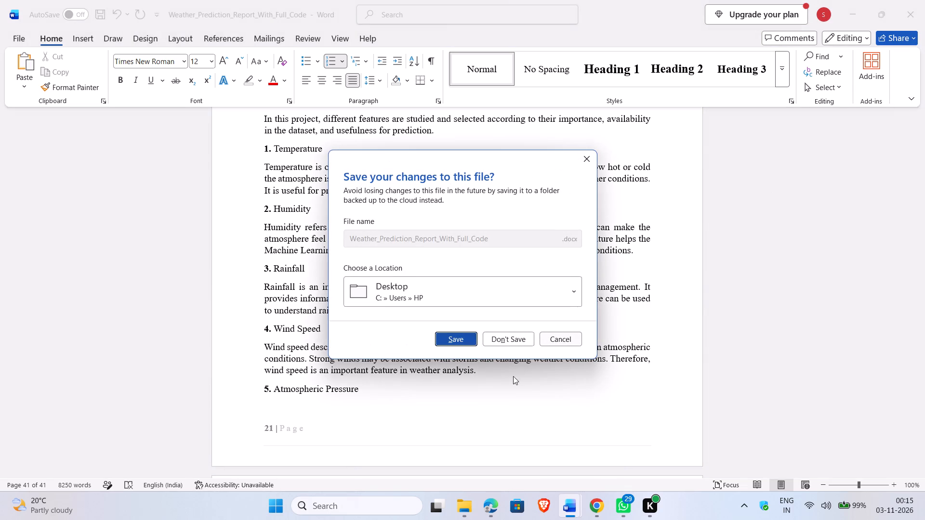
left_click(510, 339)
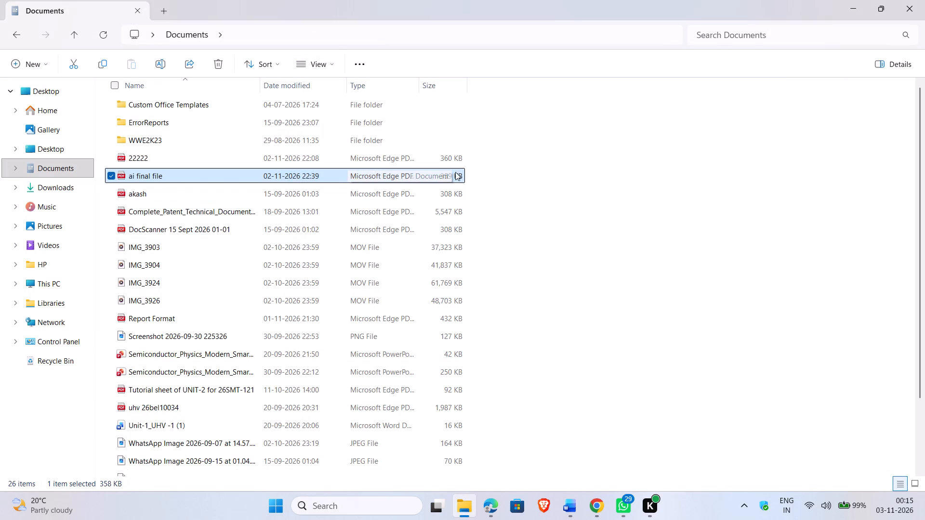
Open the ai final file PDF from the Documents folder in Word, using Word just this once.
scroll(470, 178, "down", 1)
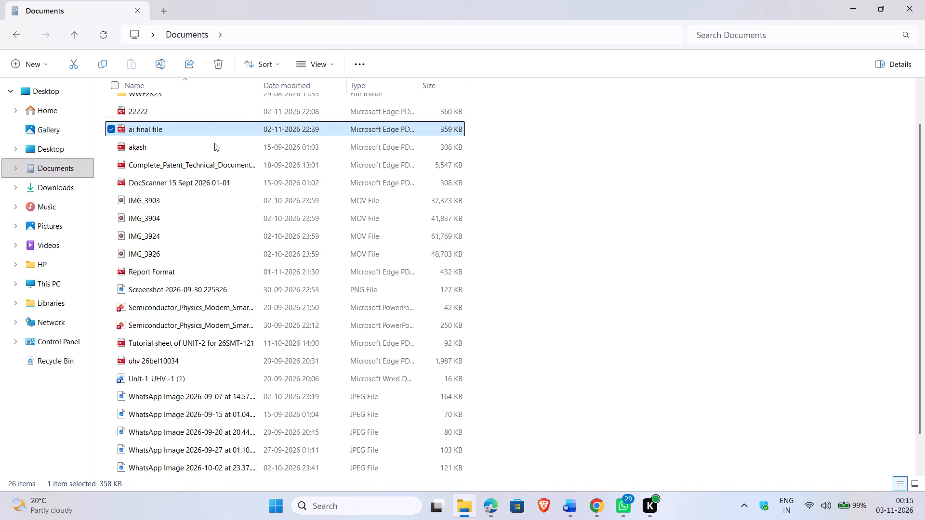
right_click(317, 129)
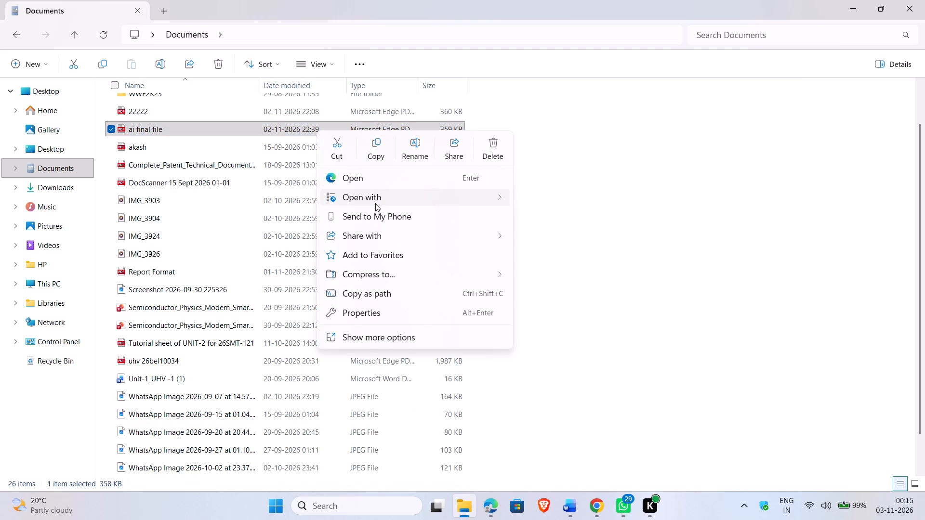
left_click(377, 202)
left_click_drag(543, 273, 543, 267)
left_click(595, 275)
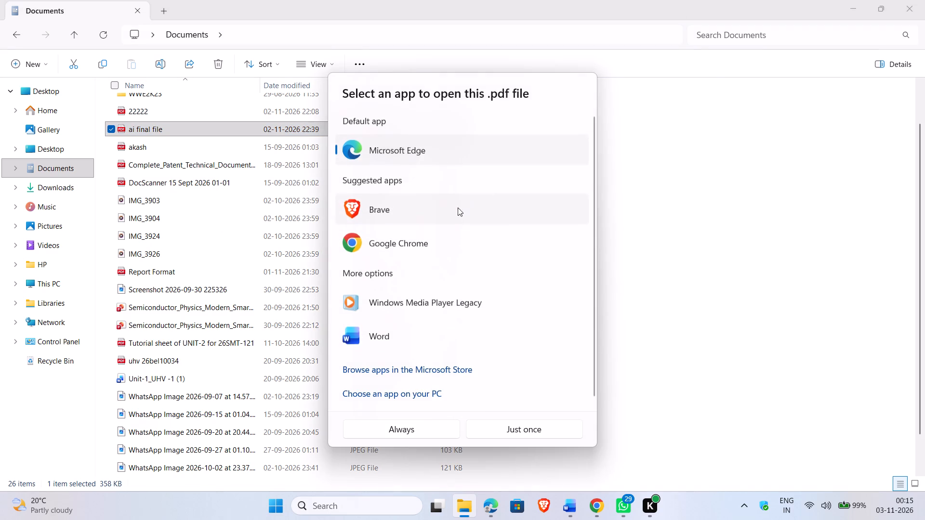
left_click_drag(428, 327, 476, 315)
left_click(505, 342)
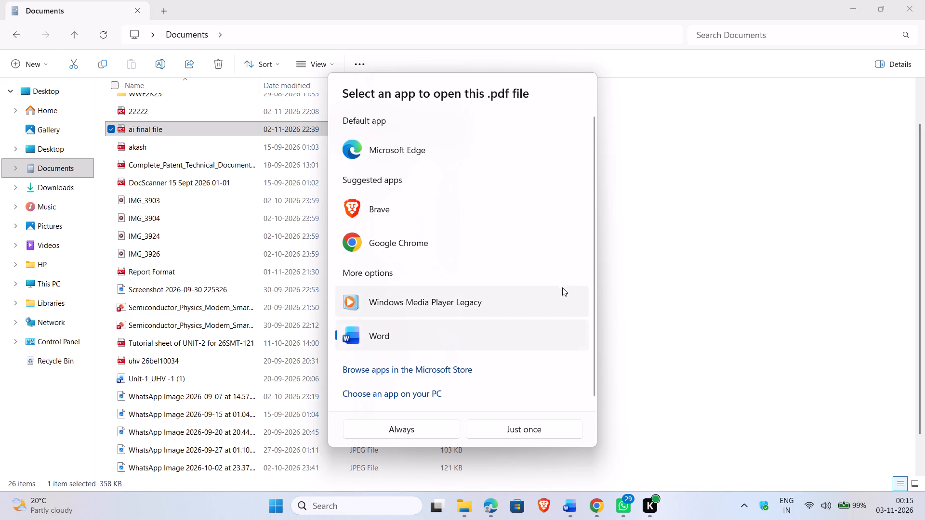
left_click(495, 425)
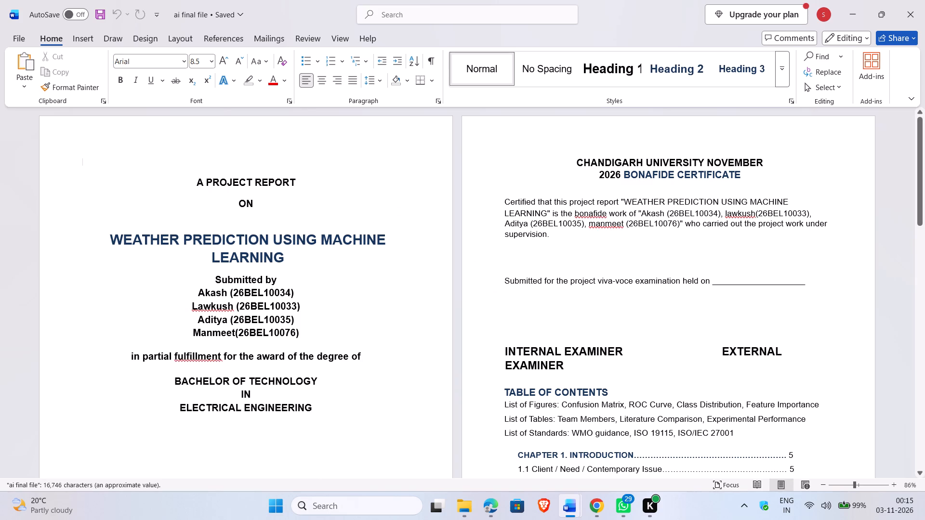
Close the ai final file document and the Weather_Prediction_Colab_Dashboard document after a brief look at the report's opening pages.
scroll(391, 306, "down", 2)
scroll(677, 210, "down", 3)
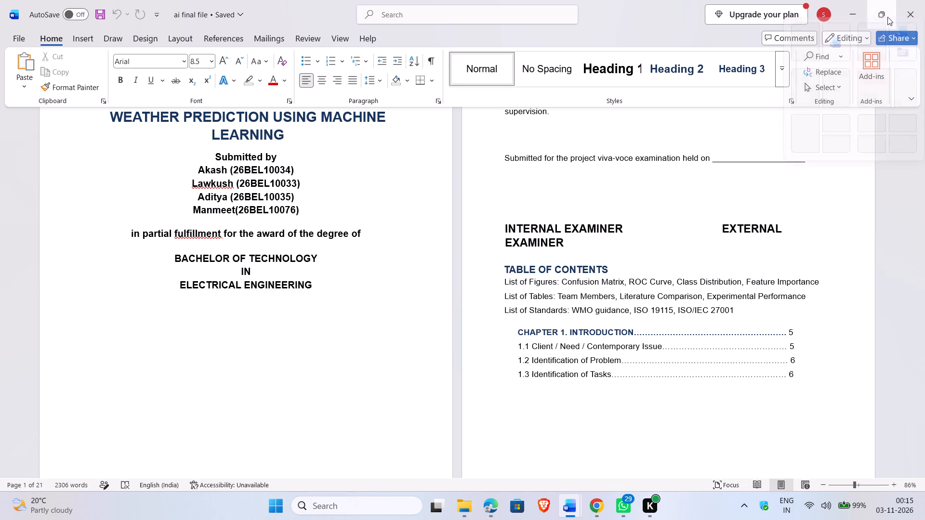
left_click(908, 14)
left_click(908, 14)
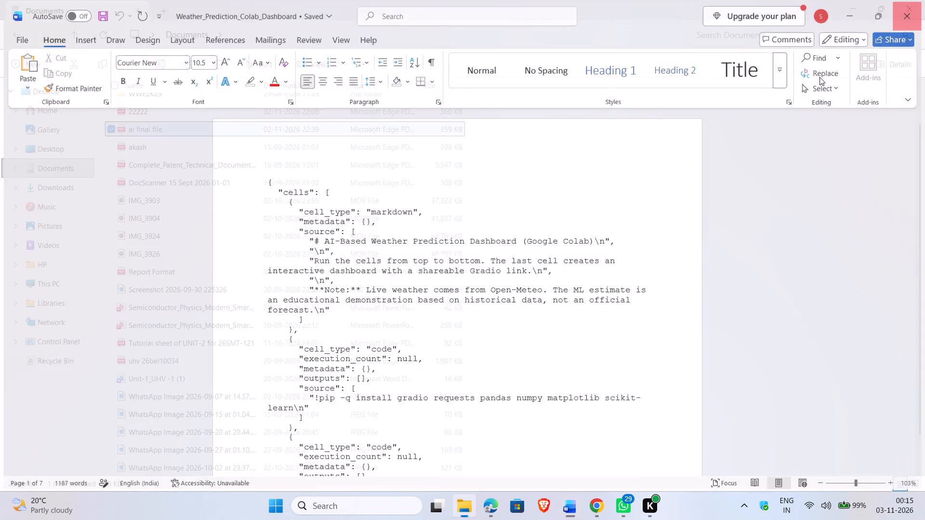
Look through the file list in the Documents folder from its beginning.
scroll(384, 95, "up", 2)
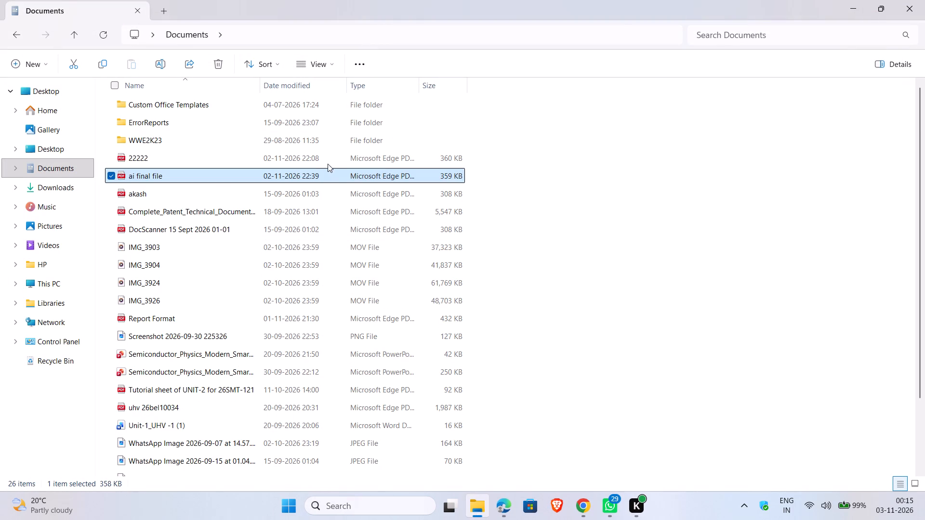
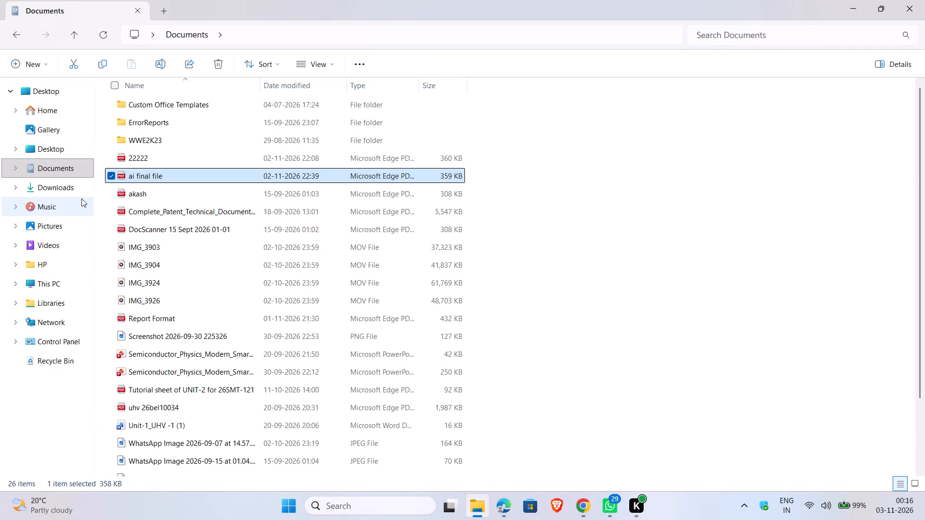
Bring up the full selection of apps for opening the akash PDF from the Downloads folder.
left_click(73, 182)
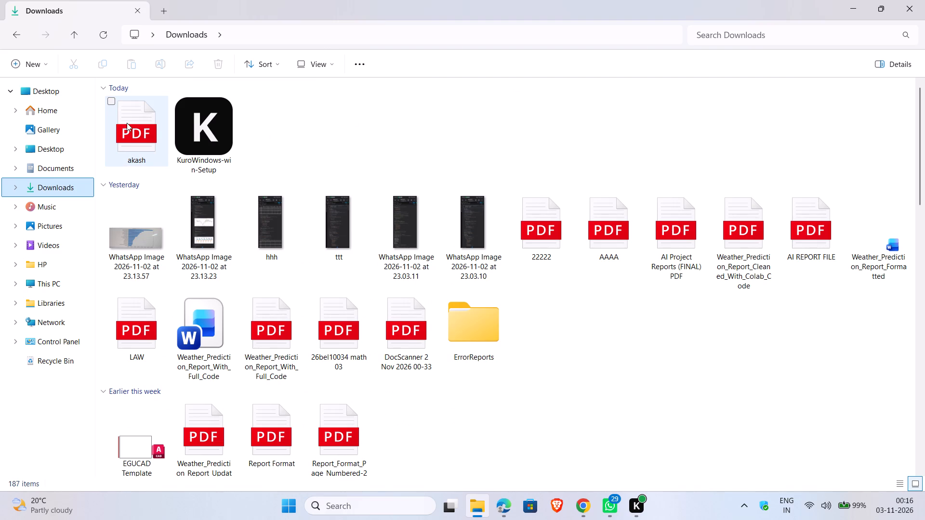
right_click(127, 125)
left_click(227, 198)
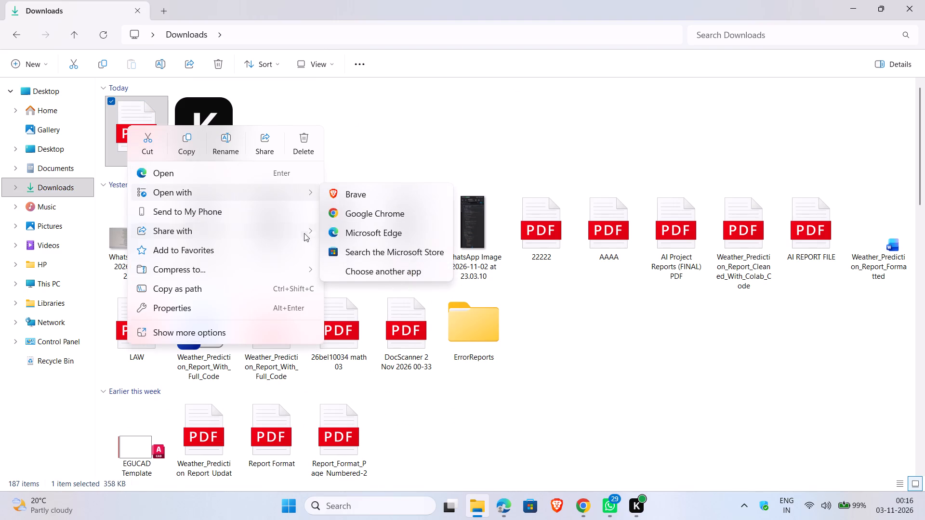
left_click(363, 272)
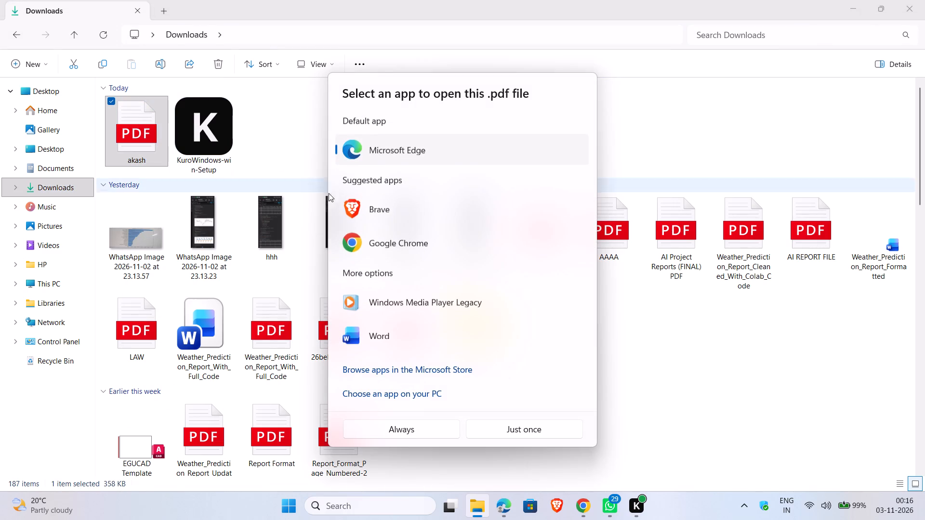
Open the akash PDF in Word, using Word just this once, and enable editing.
left_click(419, 333)
left_click(497, 431)
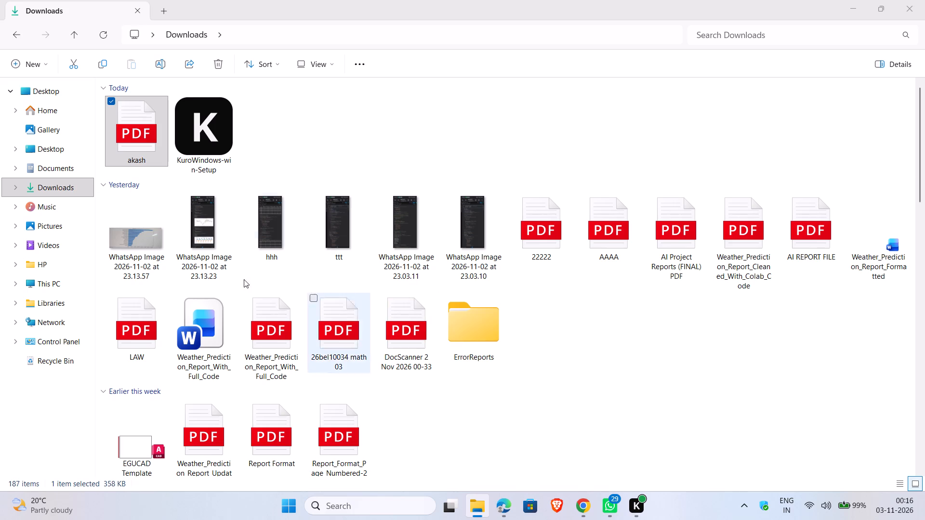
scroll(435, 278, "down", 1)
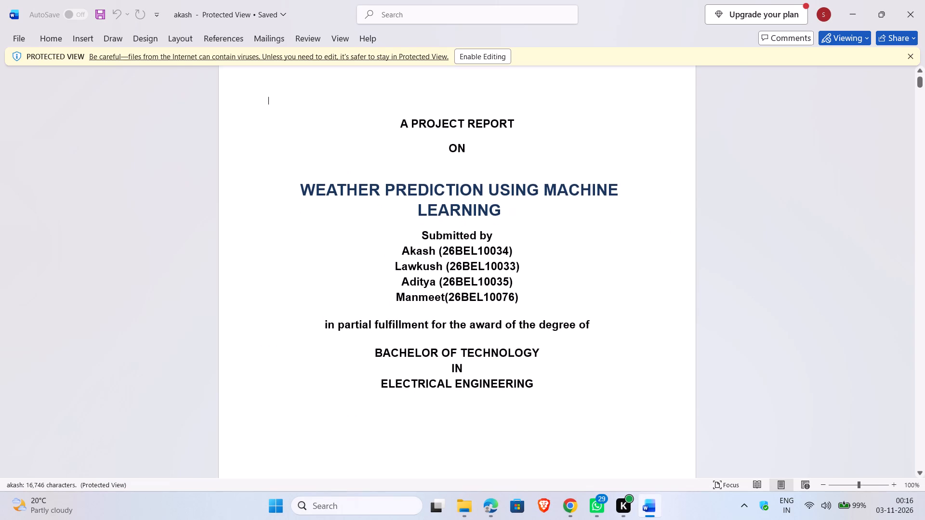
scroll(437, 283, "down", 1)
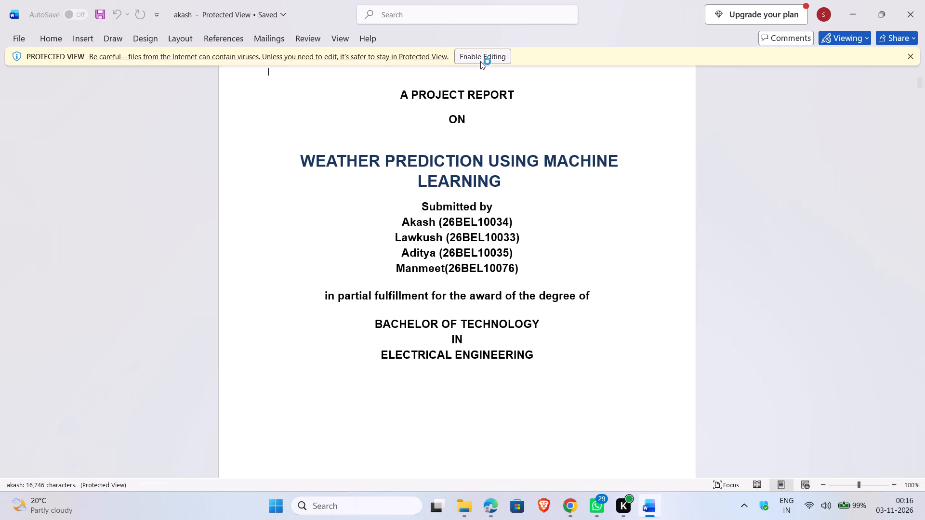
left_click(480, 61)
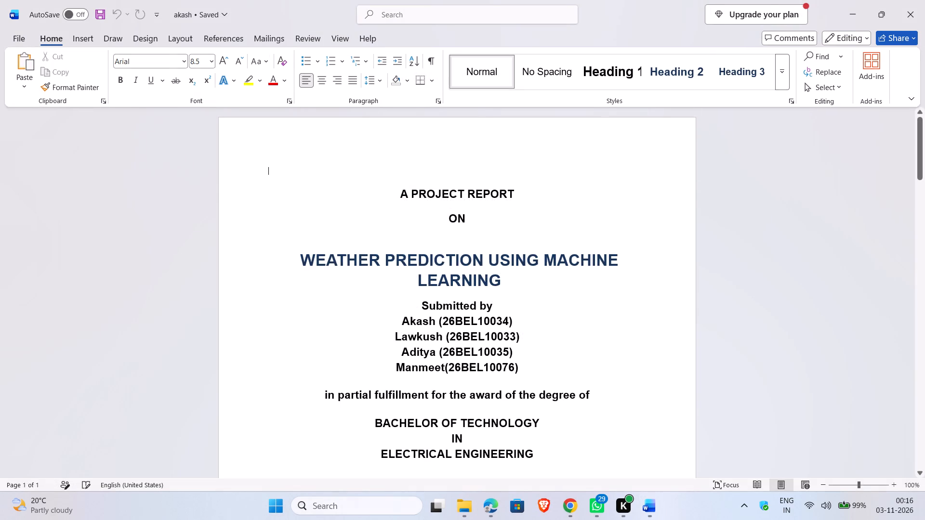
Look over the report's cover page and continue down to the certificate heading.
scroll(533, 308, "down", 1)
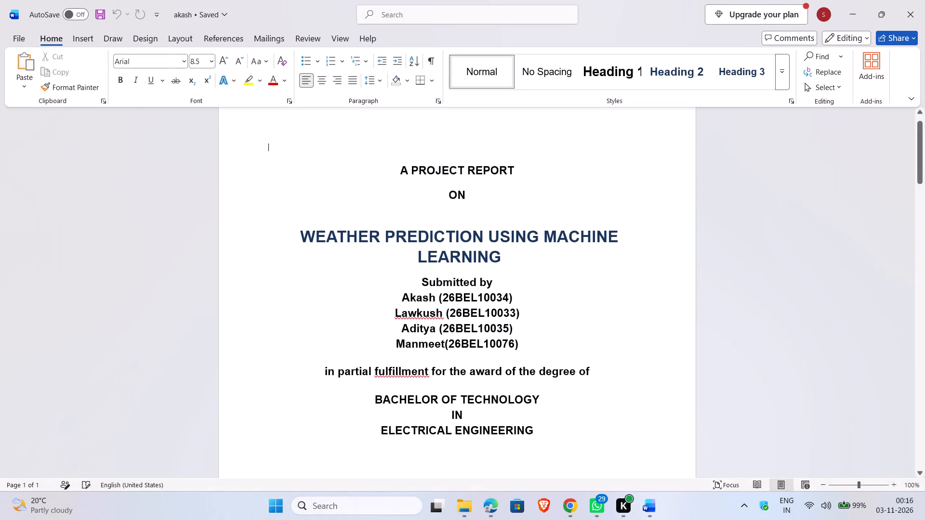
scroll(533, 308, "down", 1)
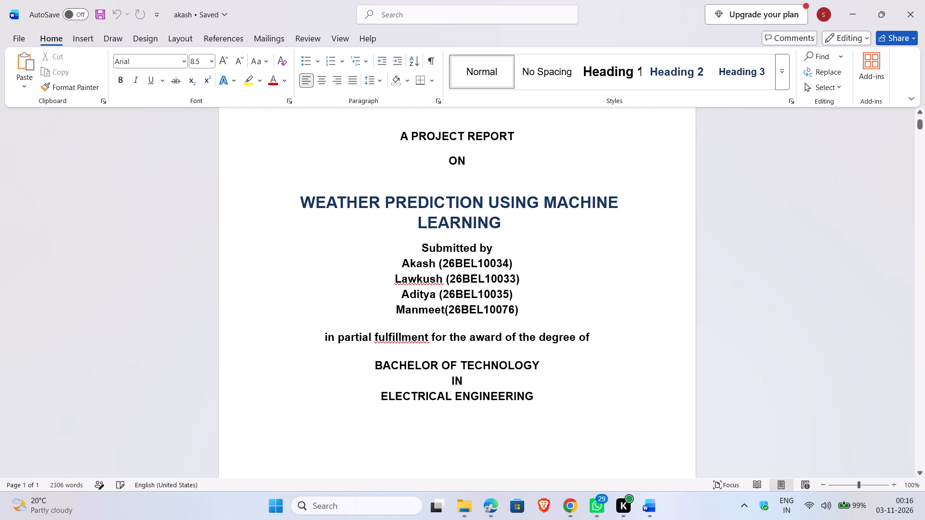
scroll(704, 289, "down", 2)
scroll(728, 199, "up", 2)
scroll(736, 216, "down", 1)
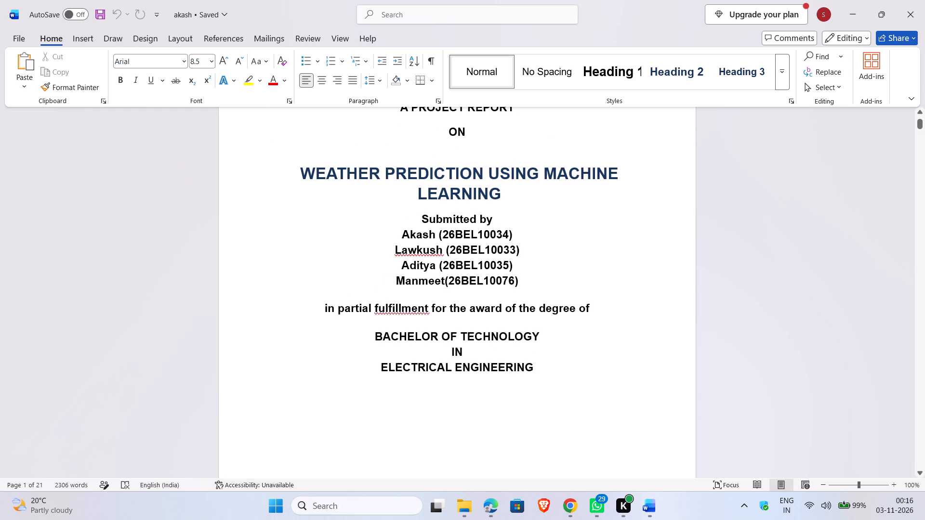
scroll(551, 216, "down", 1)
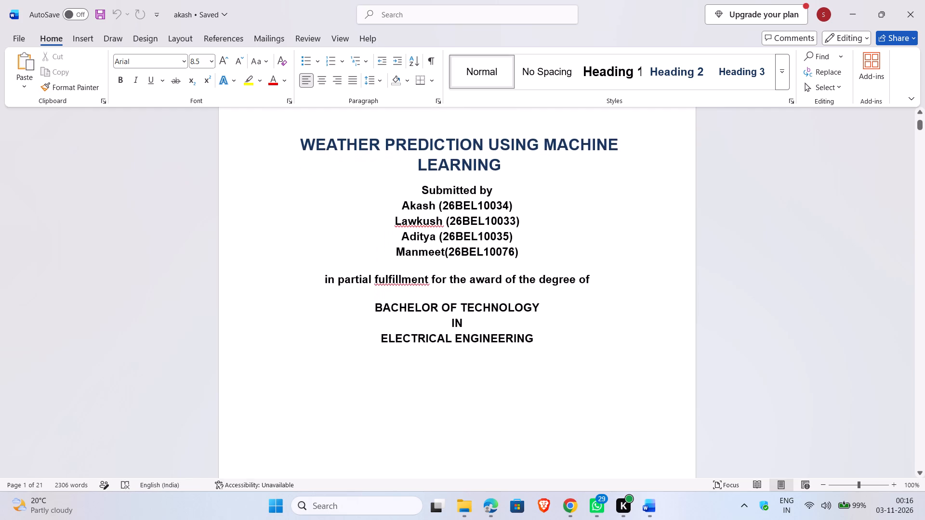
scroll(559, 234, "down", 2)
middle_click(562, 251)
middle_click(563, 254)
middle_click_drag(566, 262, 566, 280)
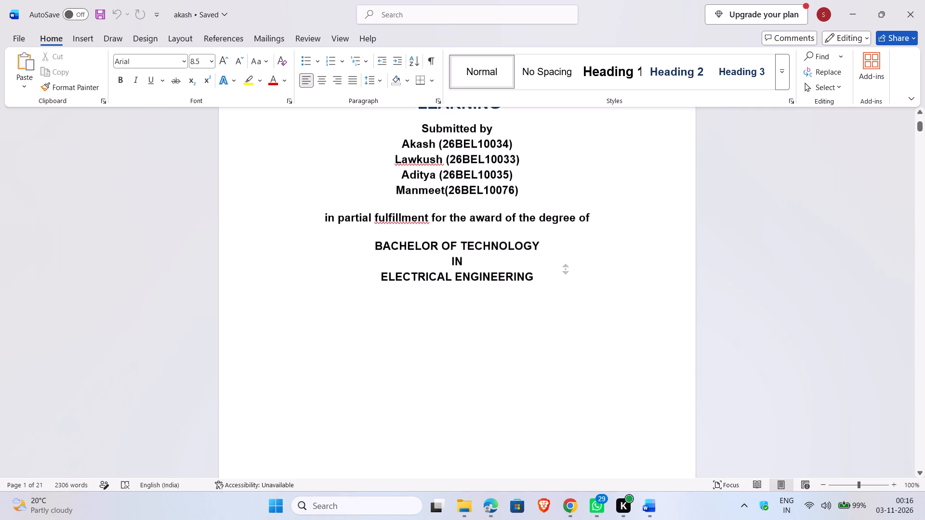
middle_click_drag(566, 280, 611, 344)
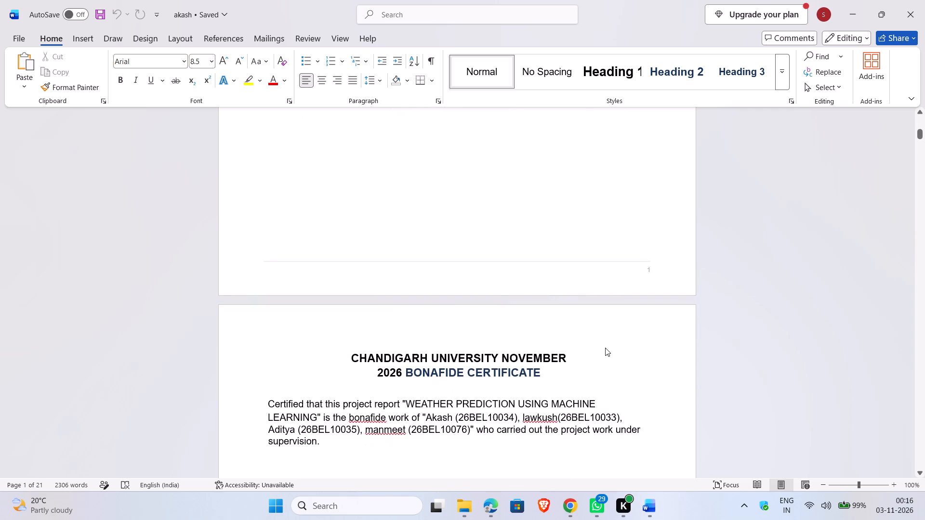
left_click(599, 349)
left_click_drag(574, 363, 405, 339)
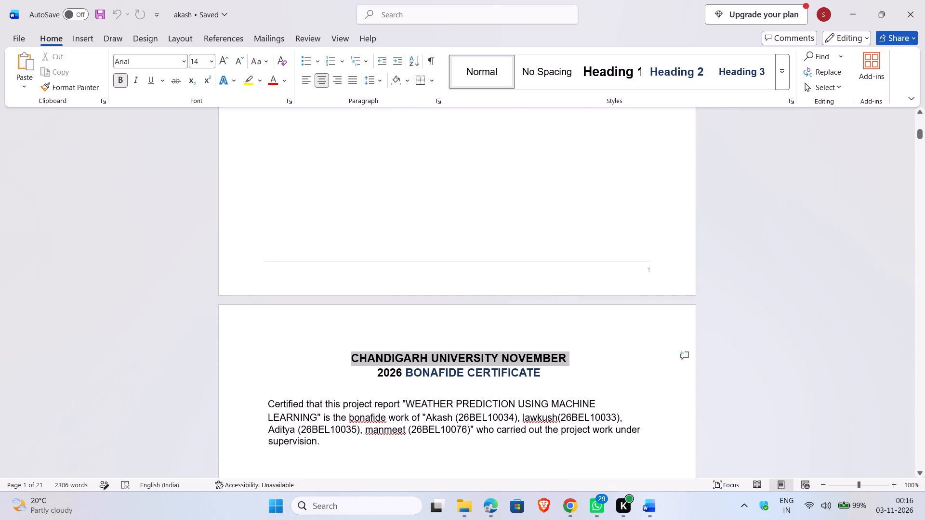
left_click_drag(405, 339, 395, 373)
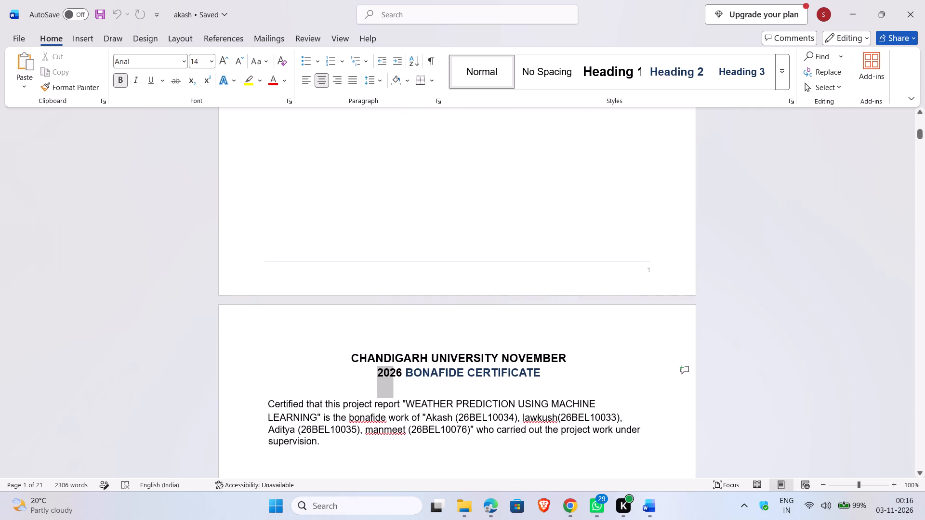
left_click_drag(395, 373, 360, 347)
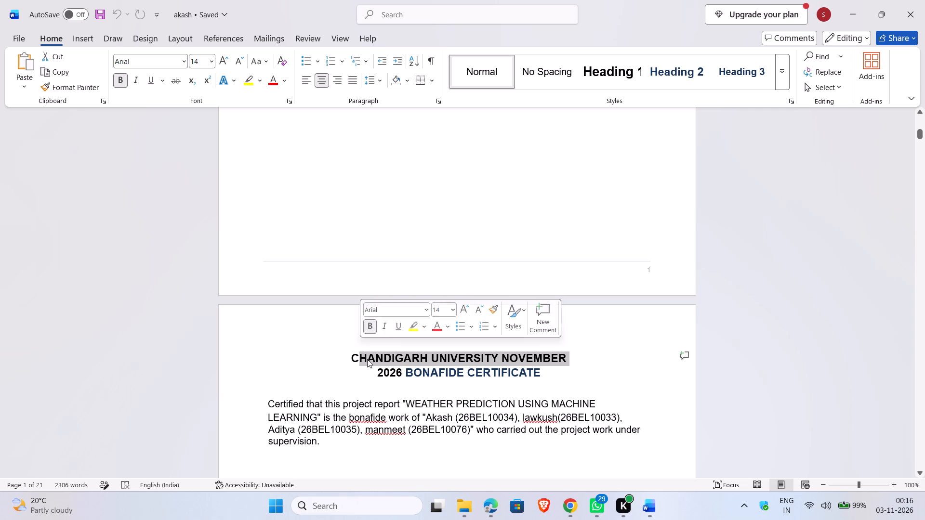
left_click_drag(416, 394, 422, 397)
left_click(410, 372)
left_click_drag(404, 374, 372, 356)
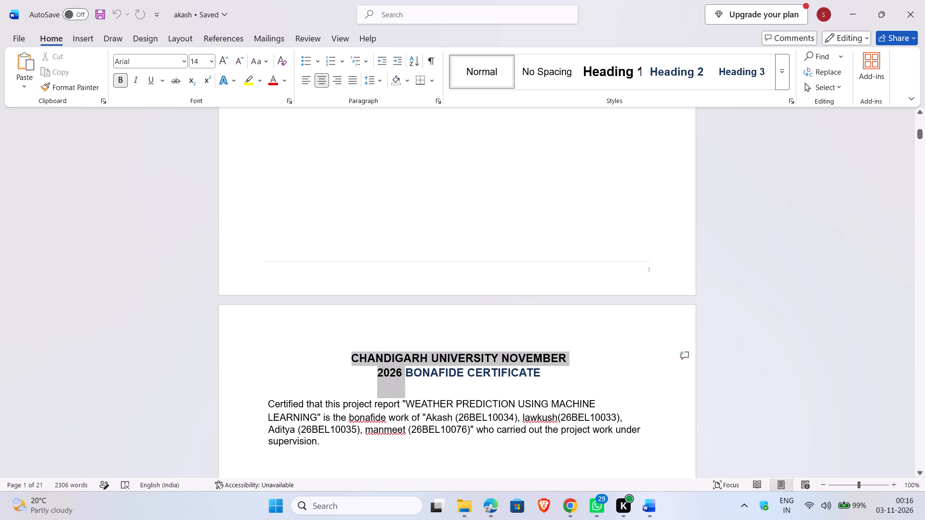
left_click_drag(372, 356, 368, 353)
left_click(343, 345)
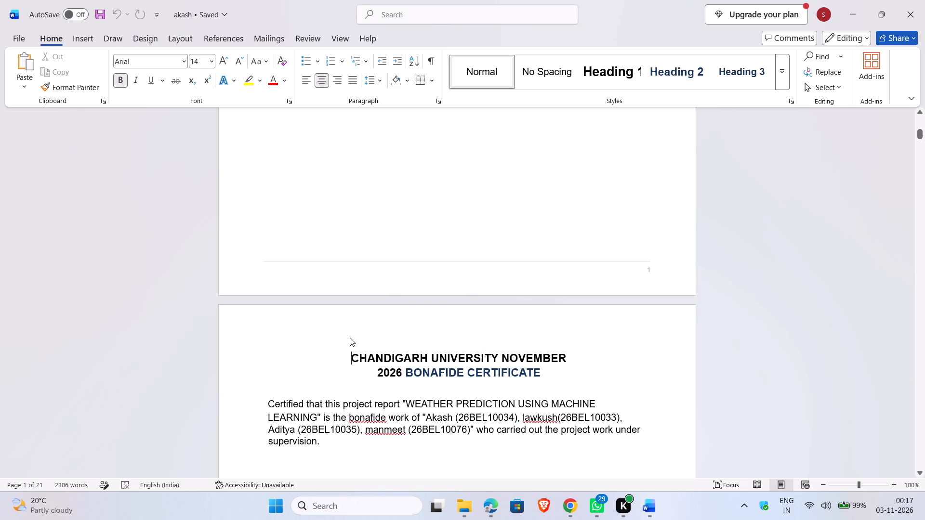
Delete the empty space after the cover text so the CHANDIGARH UNIVERSITY NOVEMBER heading moves up onto the cover page.
left_click(536, 238)
middle_click(541, 237)
middle_click_drag(515, 225, 482, 230)
scroll(483, 230, "up", 1)
left_click(456, 214)
left_click_drag(450, 214, 446, 214)
scroll(450, 210, "up", 2)
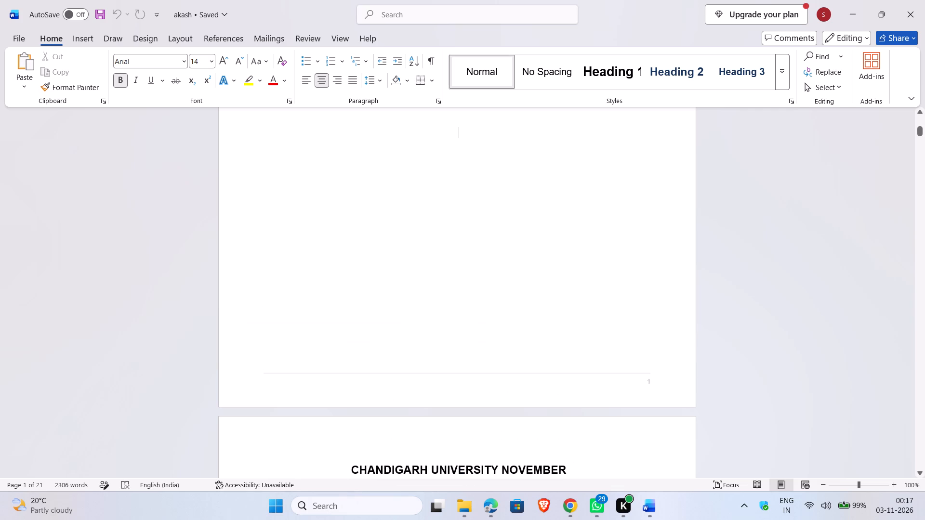
key("BackSpace")
key("BackSpace")
scroll(460, 181, "up", 1)
scroll(461, 182, "down", 2)
scroll(461, 182, "up", 3)
scroll(457, 205, "down", 1)
middle_click(420, 321)
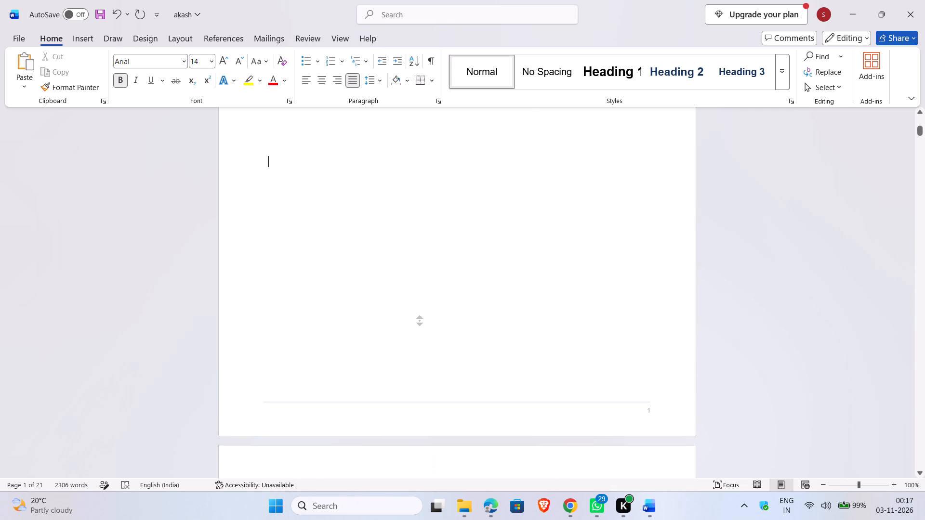
key("BackSpace")
key("BackSpace")
key("BackSpace")
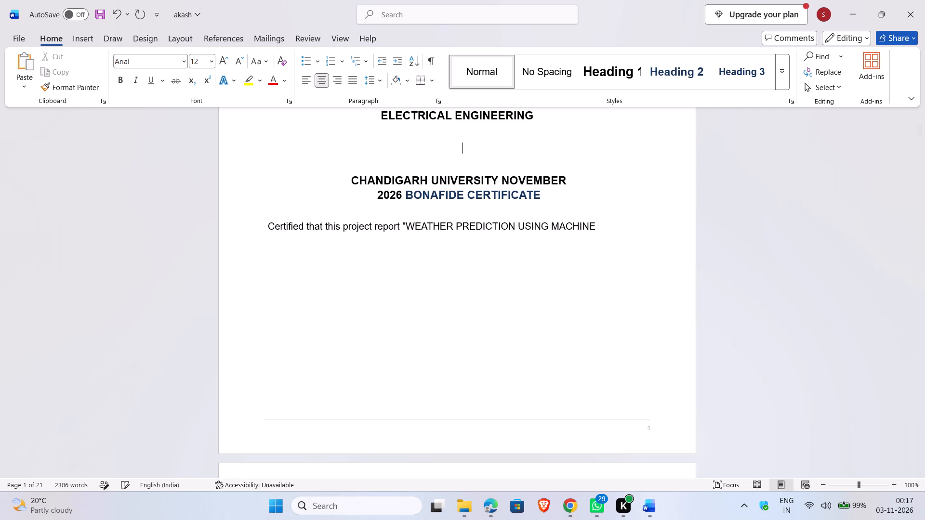
Insert two paragraph breaks after CHANDIGARH UNIVERSITY NOVEMBER to move 2026 BONAFIDE CERTIFICATE onto the second page.
left_click(569, 179)
key("Return")
key("Return")
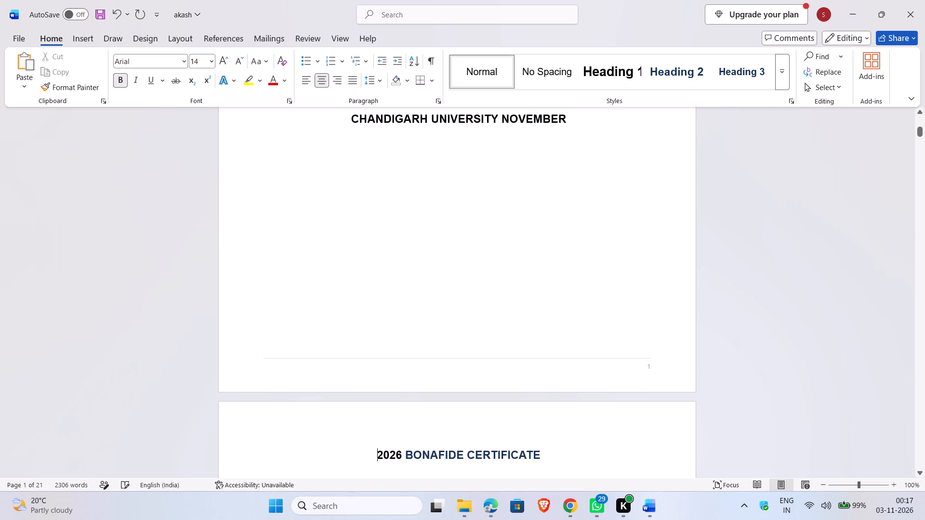
Delete the year 2026 in front of the BONAFIDE CERTIFICATE heading.
scroll(572, 216, "down", 1)
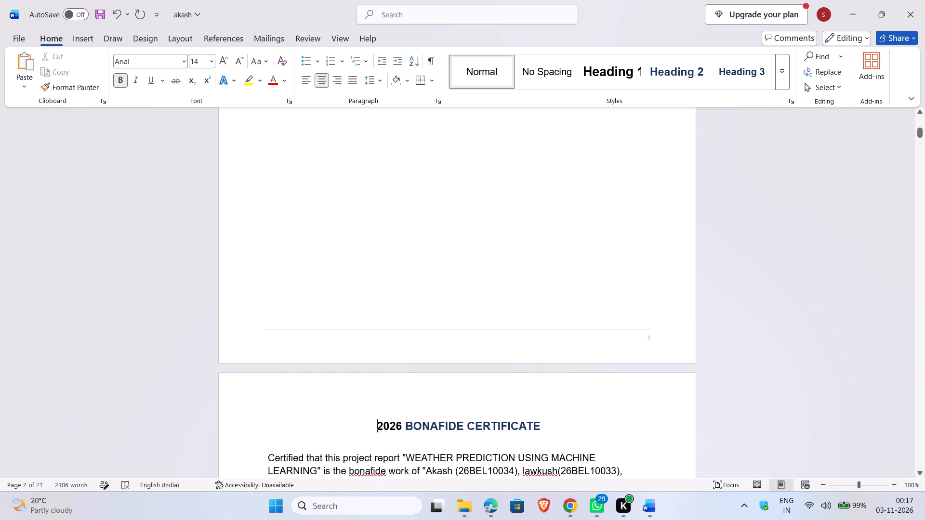
left_click(403, 425)
key("BackSpace")
key("BackSpace")
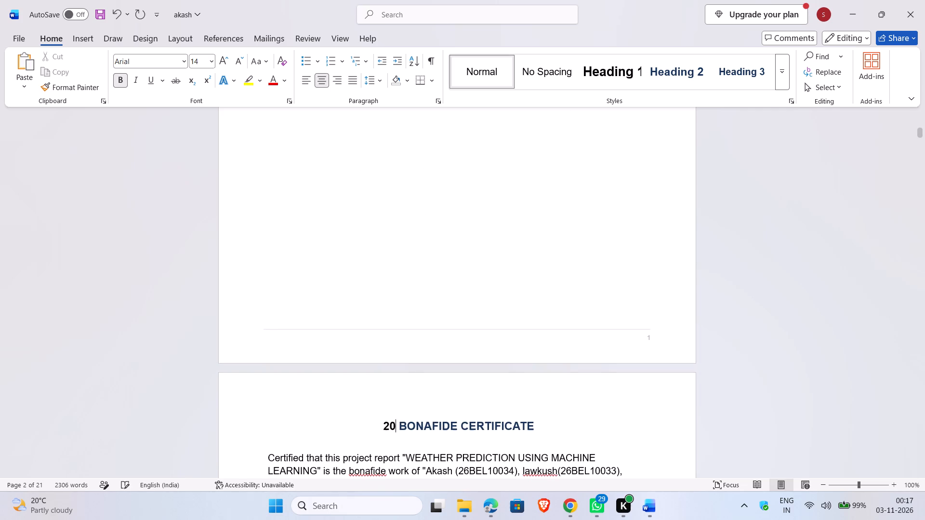
key("BackSpace")
key("BackSpace")
Check the layout of the certificate page, from its heading through the examiner lines to the start of the table of contents.
scroll(472, 347, "down", 2)
scroll(474, 350, "up", 1)
scroll(474, 350, "down", 3)
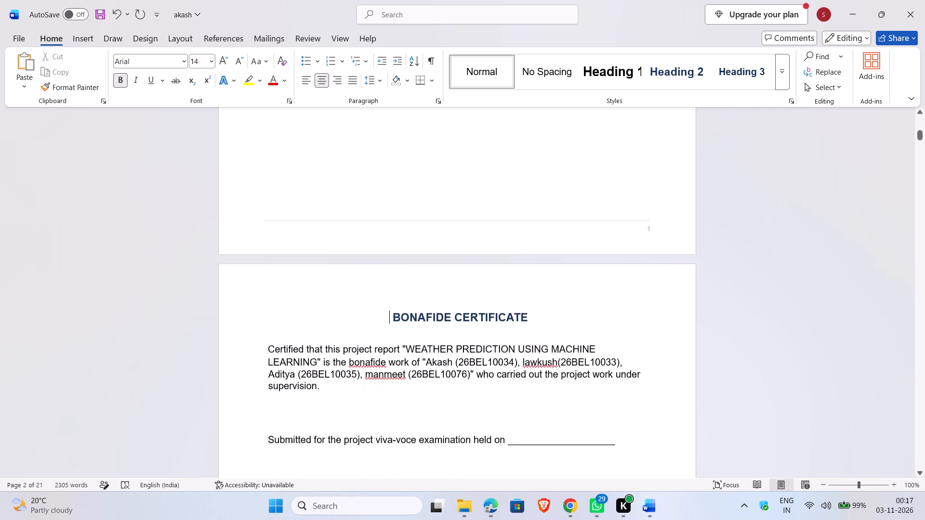
scroll(470, 376, "down", 1)
scroll(470, 377, "up", 1)
scroll(472, 374, "down", 1)
scroll(811, 277, "down", 2)
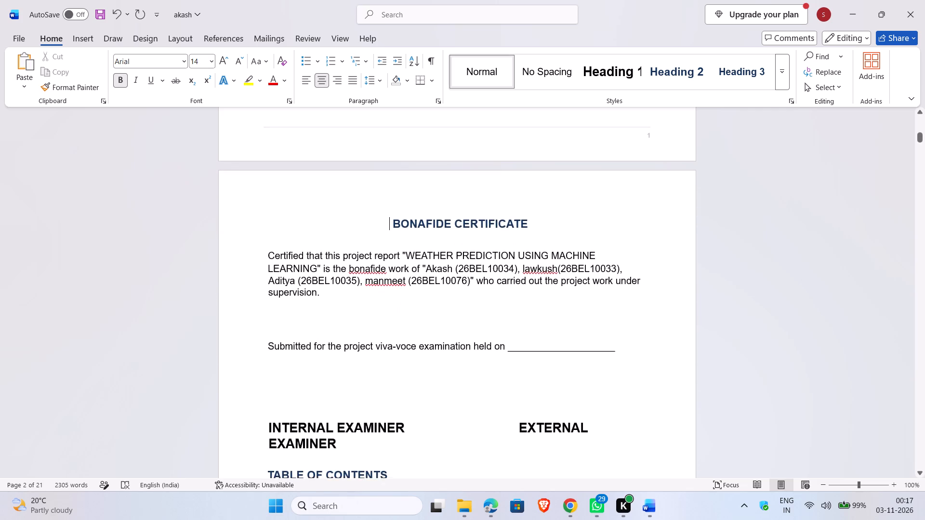
scroll(787, 321, "down", 2)
scroll(794, 404, "down", 2)
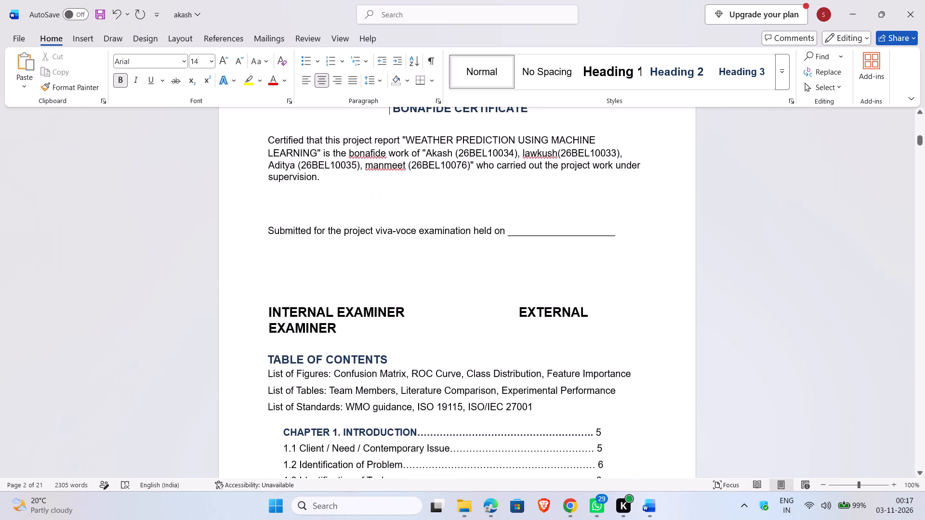
scroll(409, 346, "down", 2)
scroll(391, 327, "up", 1)
scroll(391, 327, "down", 1)
scroll(393, 326, "up", 1)
scroll(395, 325, "down", 1)
scroll(395, 325, "up", 4)
scroll(395, 325, "down", 1)
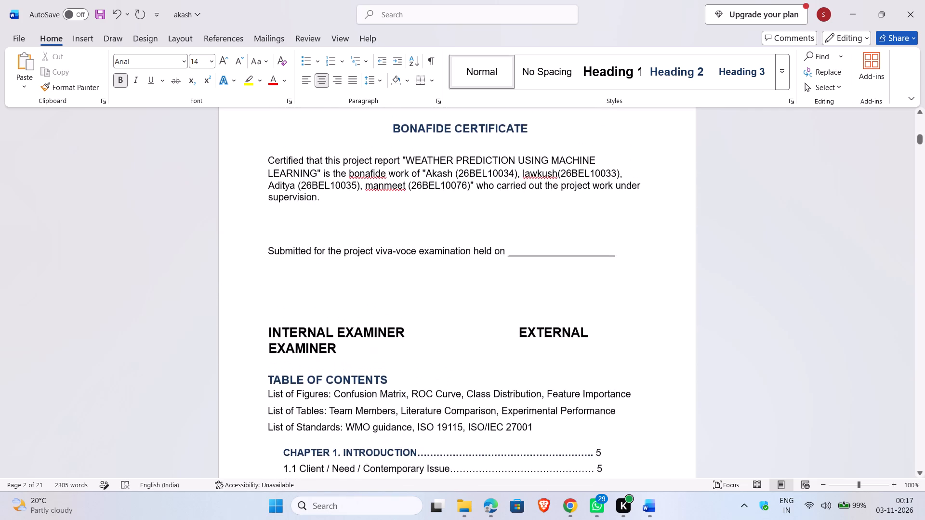
Insert seven blank lines below the INTERNAL and EXTERNAL EXAMINER text to push TABLE OF CONTENTS onto the next page.
scroll(398, 345, "up", 1)
left_click(387, 400)
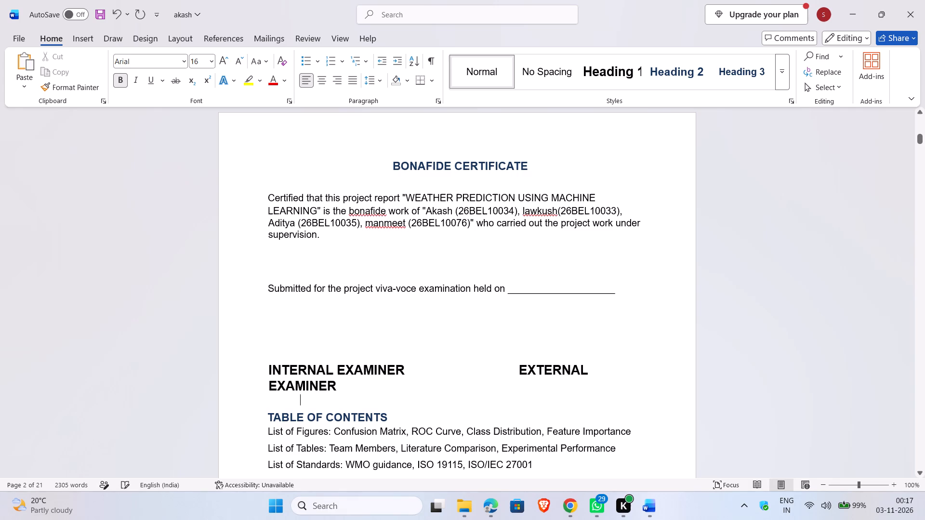
key("Return")
key("Return")
key("Return")
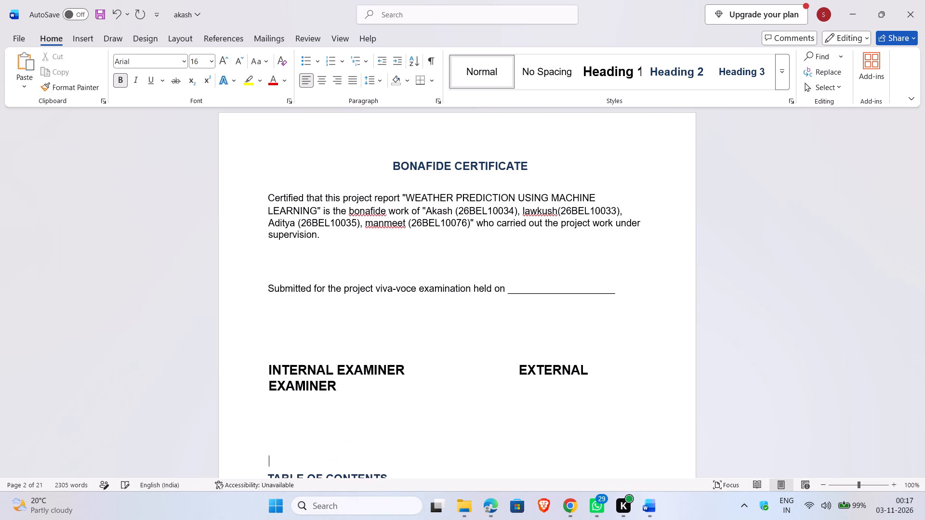
key("Return")
scroll(387, 400, "down", 2)
scroll(387, 400, "up", 1)
key("Return")
key("Return")
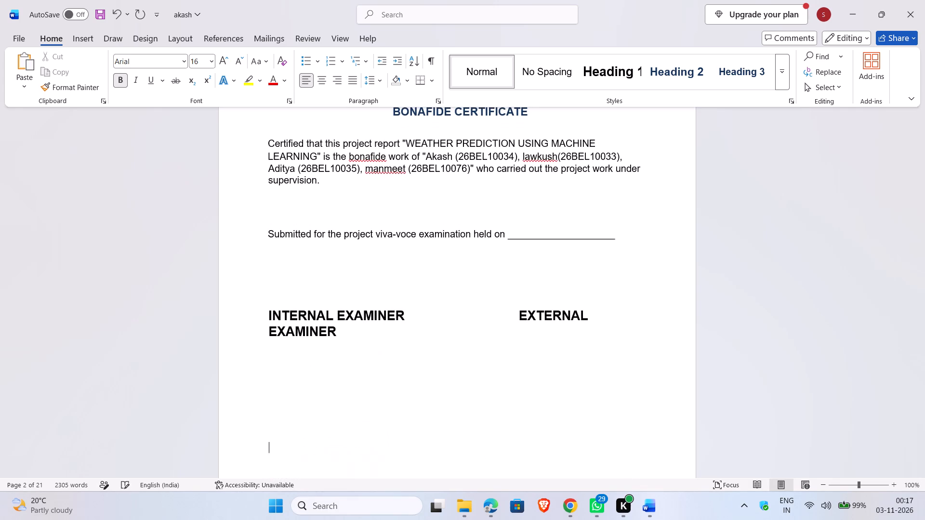
scroll(387, 400, "down", 5)
key("Return")
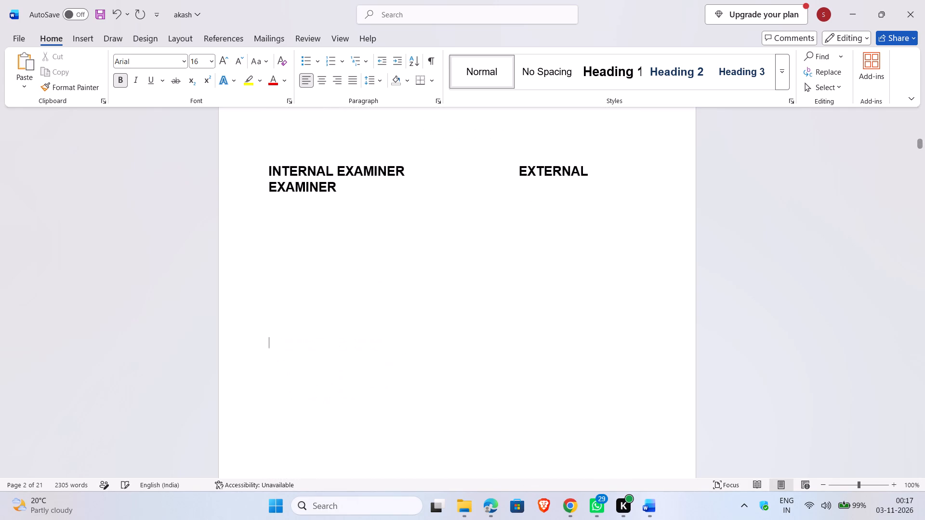
scroll(418, 339, "down", 9)
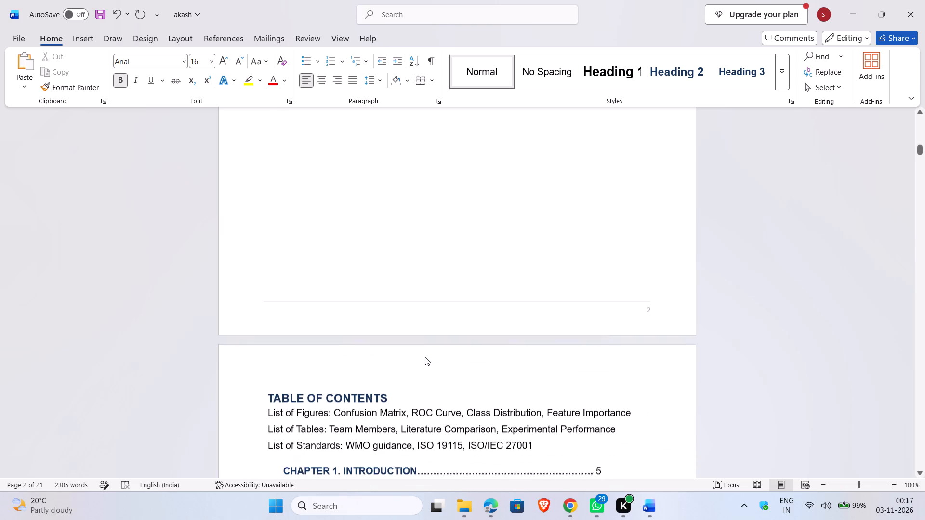
Put the CHAPTER 2. LITERATURE REVIEW entry on its own line below 1.5 Organization of the Report in the table of contents.
scroll(423, 359, "down", 6)
left_click(580, 372)
key("BackSpace")
key("BackSpace")
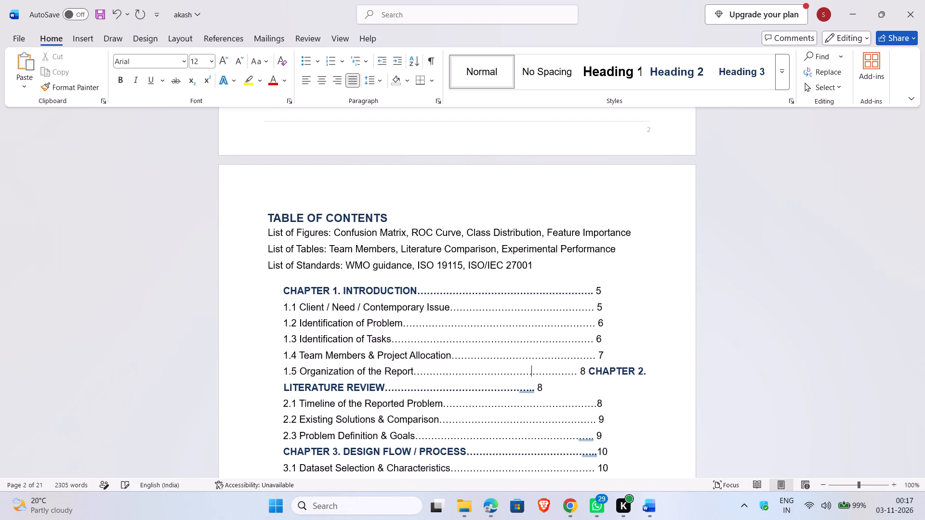
left_click(589, 372)
key("Return")
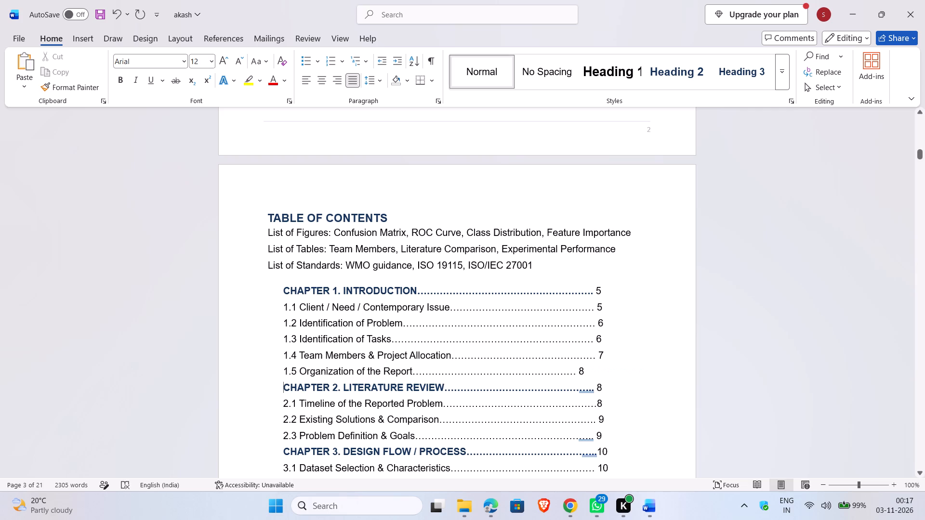
Extend the dot leader of 1.5 Organization of the Report by six dots to align its page number with the neighbouring entries.
left_click(574, 375)
type("....")
type("..")
Shorten the dot leader of the CHAPTER 3. DESIGN FLOW / PROCESS entry slightly to bring its page number into line.
scroll(576, 406, "down", 3)
left_click(579, 368)
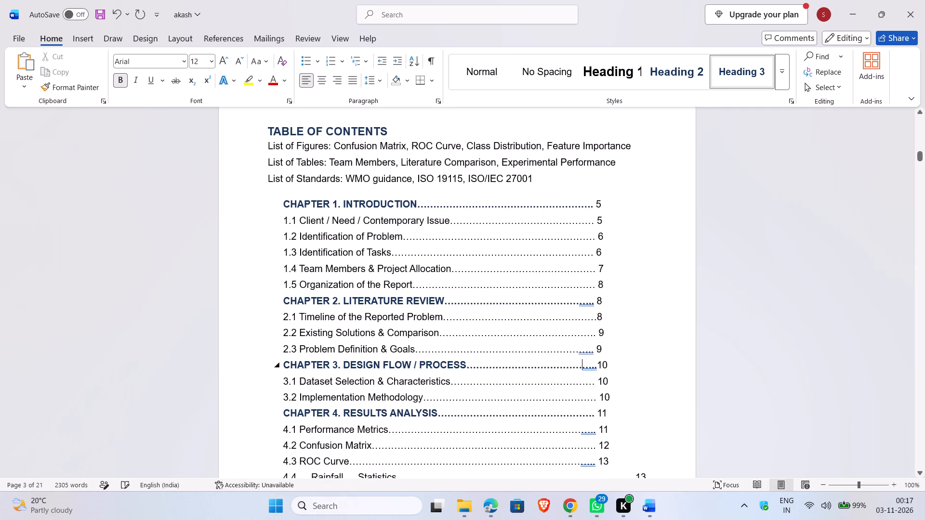
key("BackSpace")
type("..")
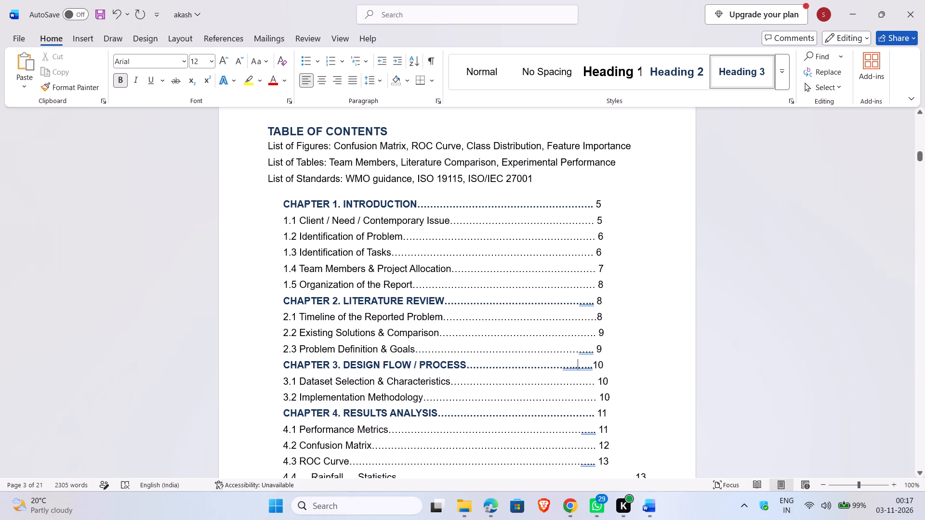
Justify all table of contents lines from List of Figures through Appendix: python source code.
left_click_drag(270, 143, 542, 409)
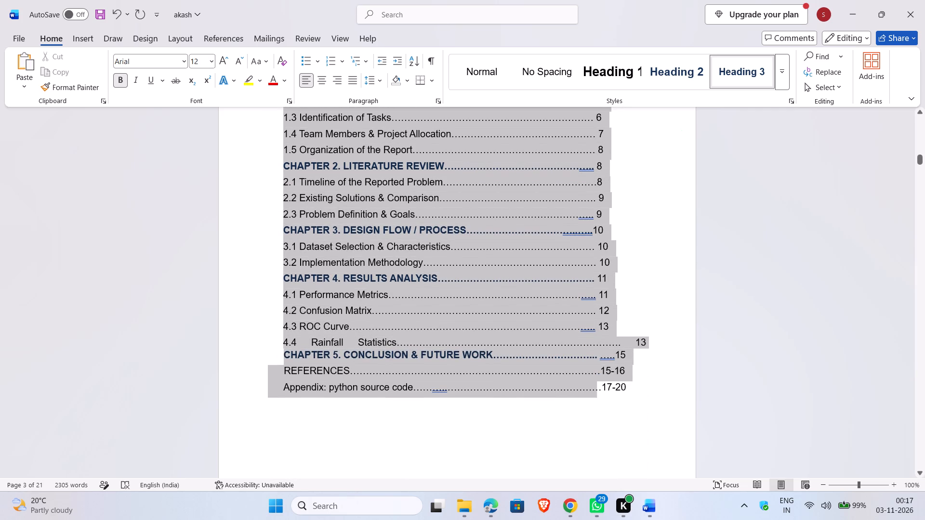
left_click_drag(542, 409, 627, 409)
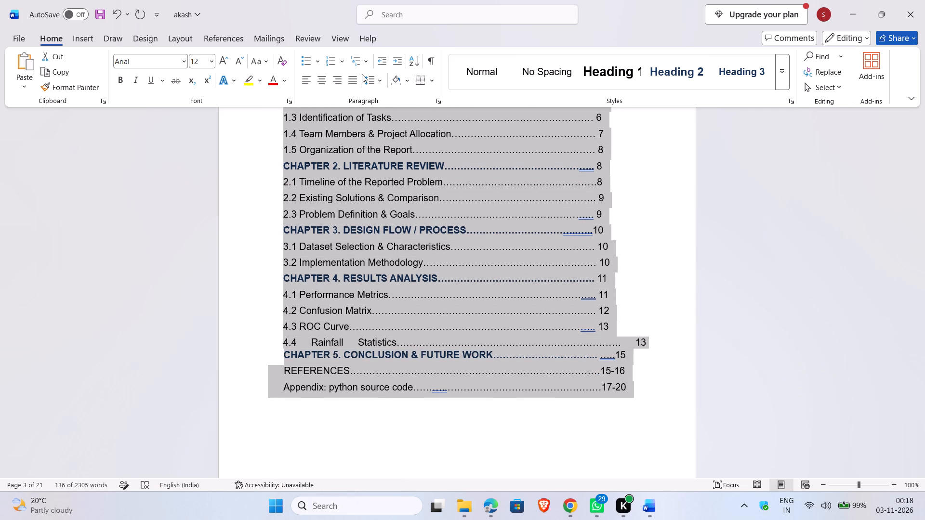
left_click(369, 78)
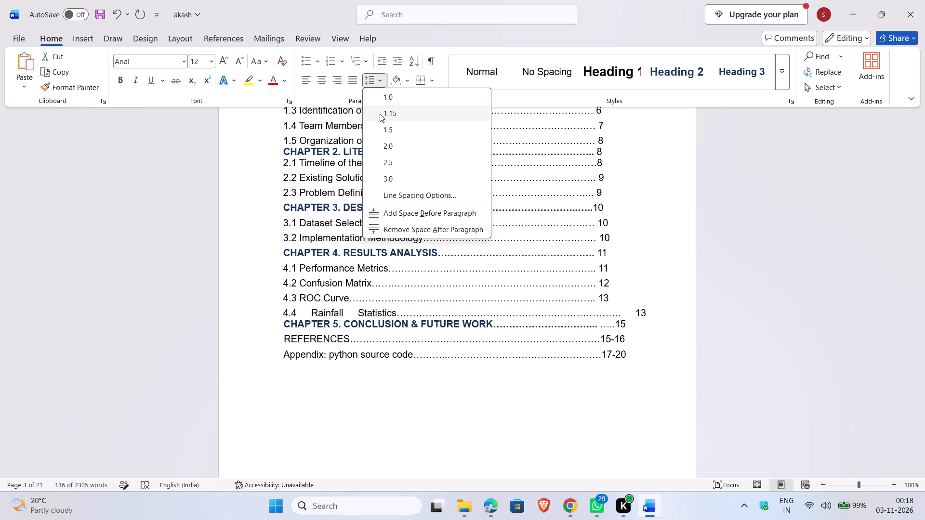
left_click(354, 78)
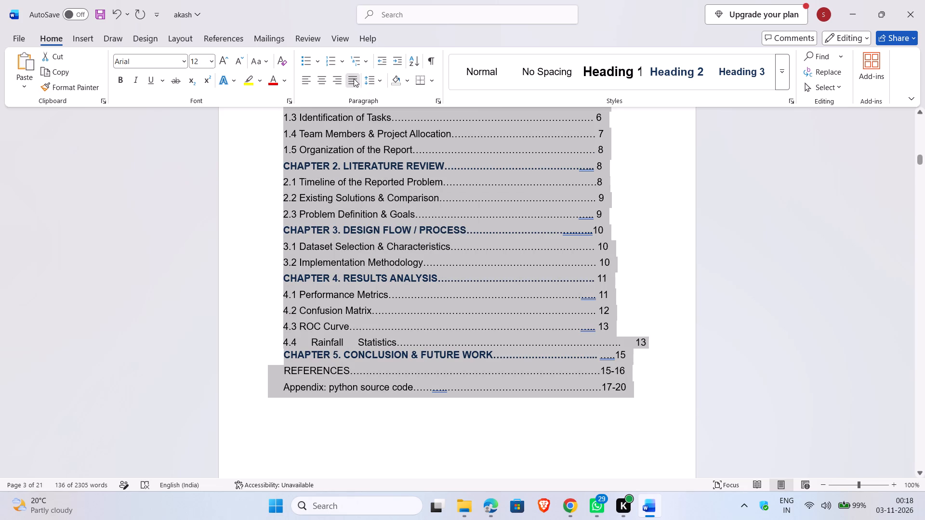
left_click(354, 78)
left_click(354, 78)
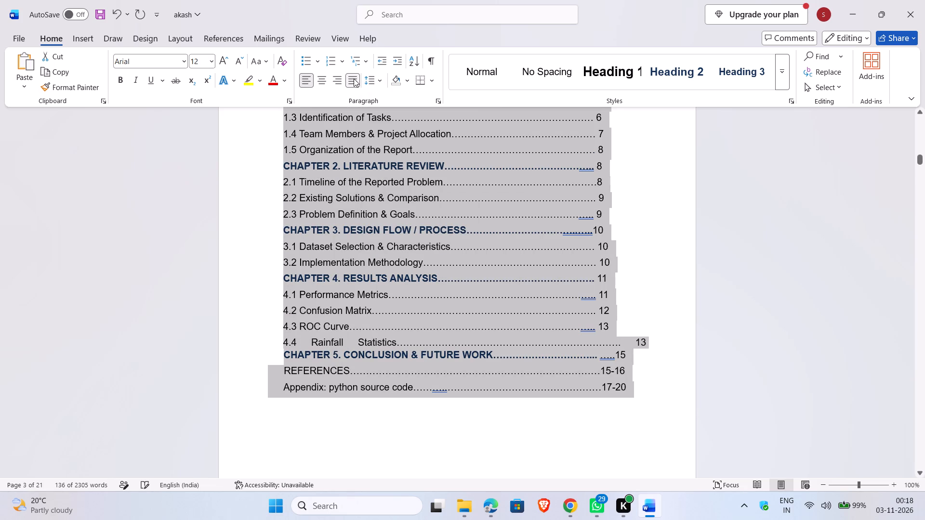
double_click(354, 78)
left_click(355, 85)
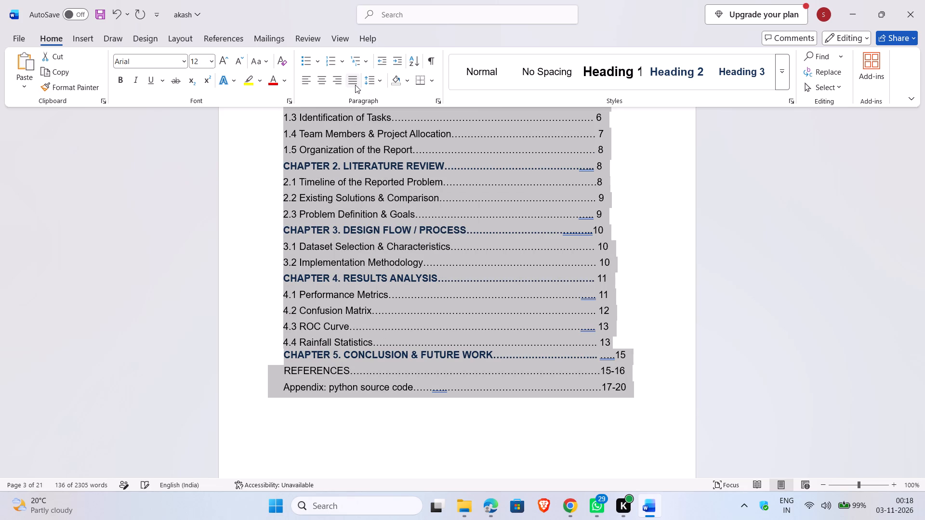
left_click(355, 81)
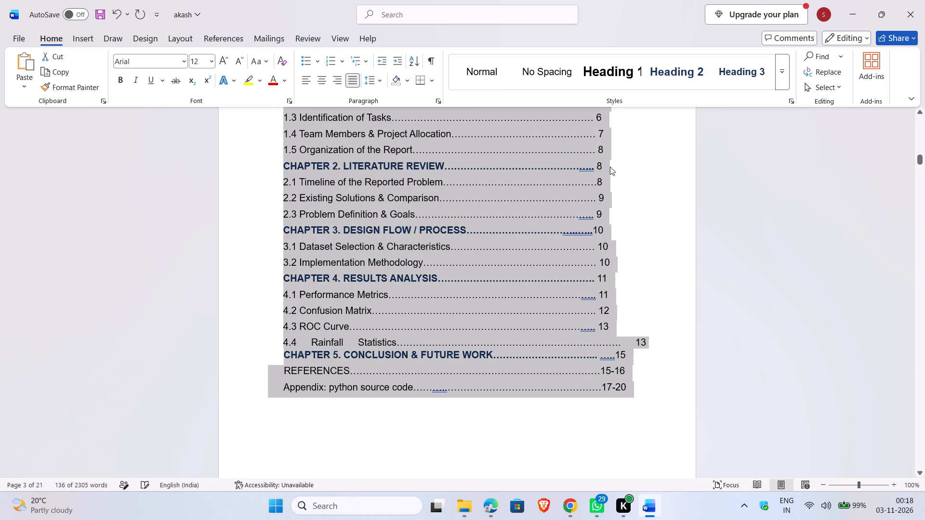
left_click(765, 223)
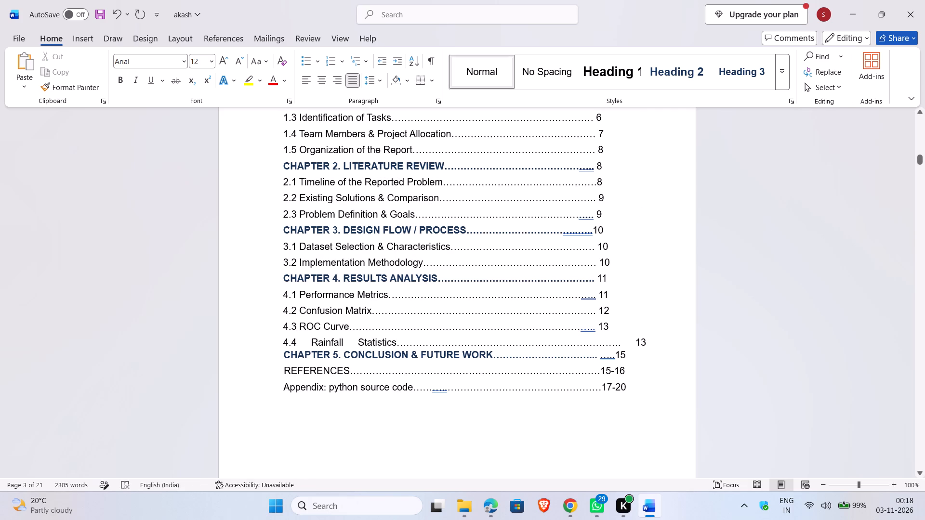
Put the CHAPTER 5 entry on its own line below 4.4 Rainfall Statistics, removing the excess dots and the stray page number before it.
left_click(614, 342)
key("BackSpace")
key("BackSpace")
key("BackSpace")
key("BackSpace")
key("BackSpace")
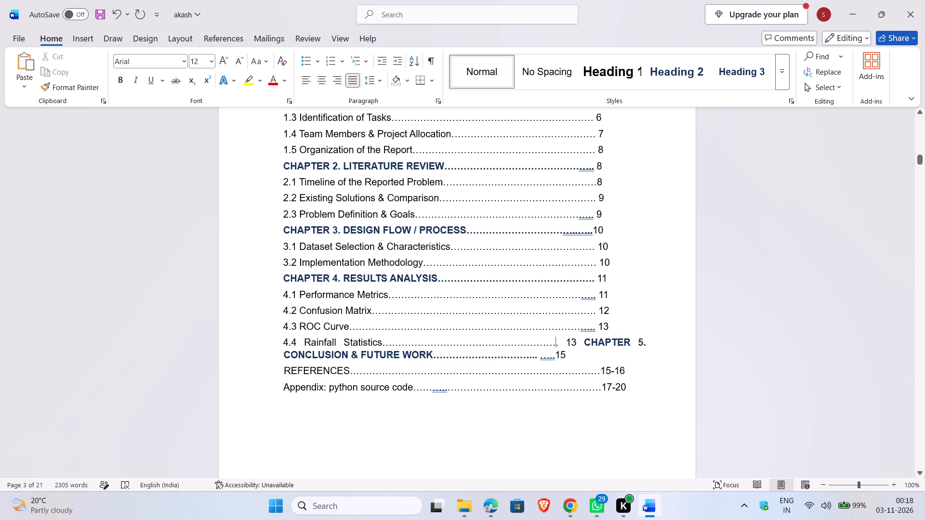
key("Return")
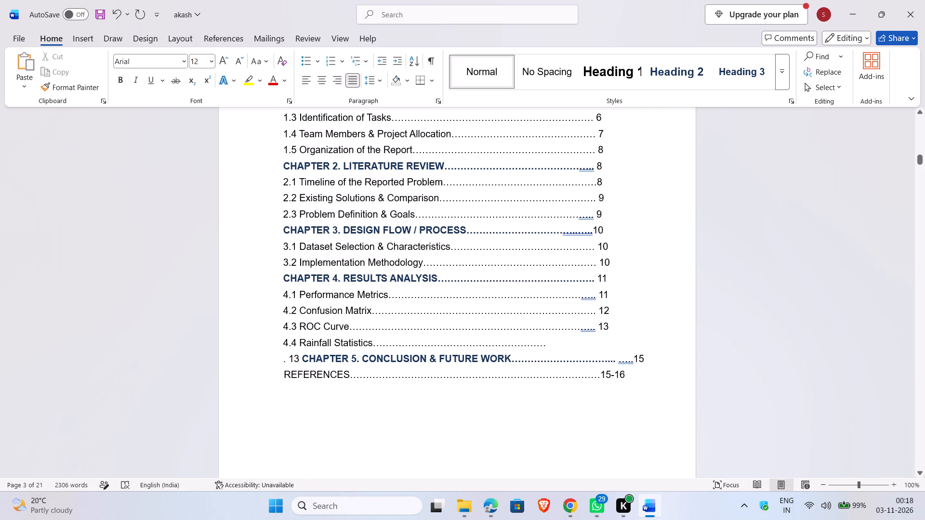
left_click(302, 358)
key("BackSpace")
key("BackSpace")
key("BackSpace")
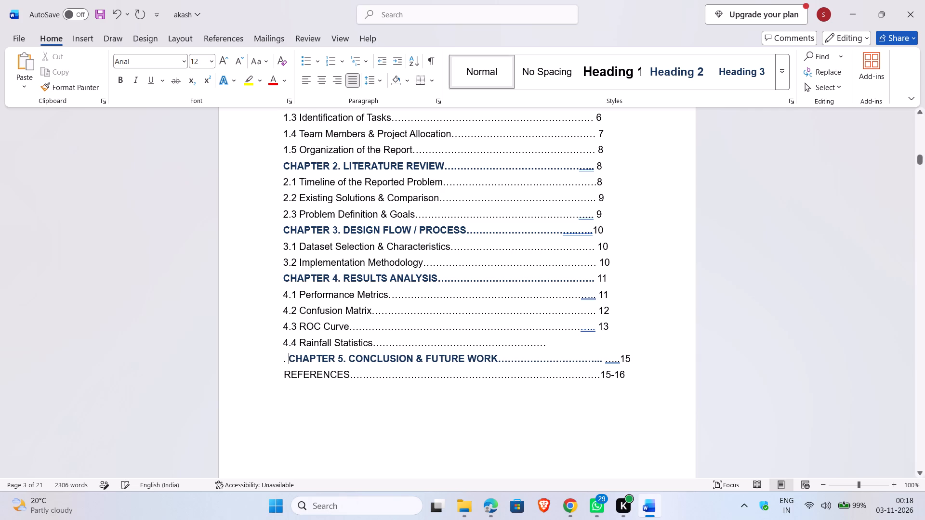
key("BackSpace")
key("BackSpace")
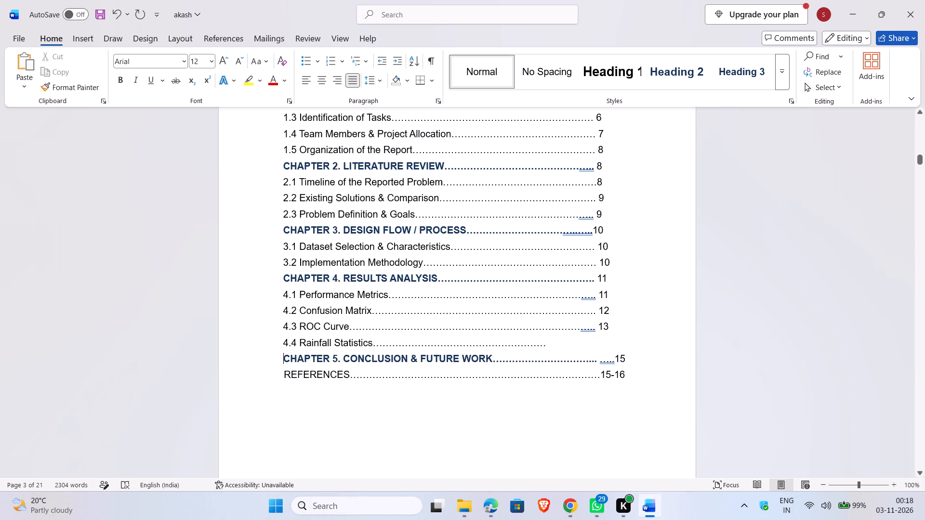
Extend the dot leader of 4.4 Rainfall Statistics to the page-number column and add page number 13 at its end.
left_click(546, 349)
key("period")
key("period")
key("period")
key("period")
key("period")
key("period")
key("period")
key("period")
key("period")
key("period")
key("period")
type(".....")
key("1")
key("3")
Shorten the dot leaders of the CHAPTER 5 and REFERENCES entries to bring their page numbers in line with the entries above.
left_click(605, 354)
key("BackSpace")
key("BackSpace")
key("BackSpace")
key("BackSpace")
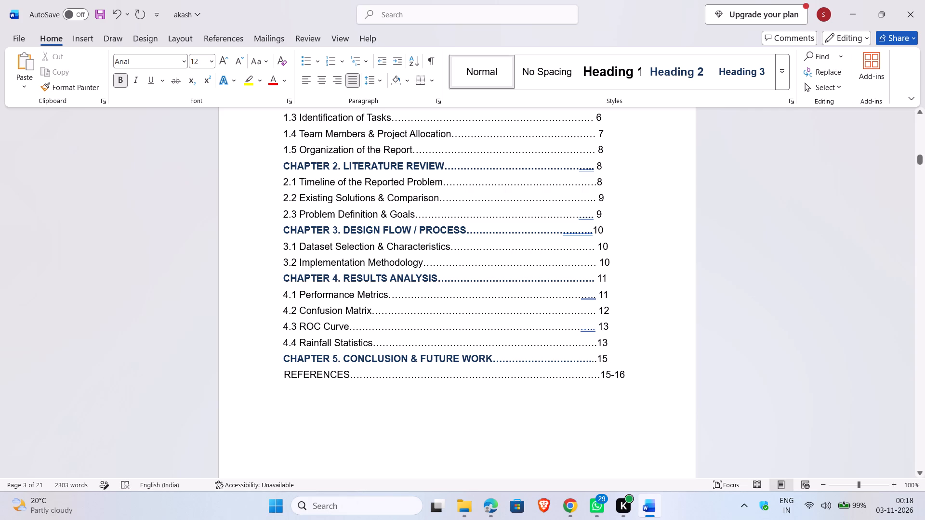
left_click(596, 378)
key("BackSpace")
key("BackSpace")
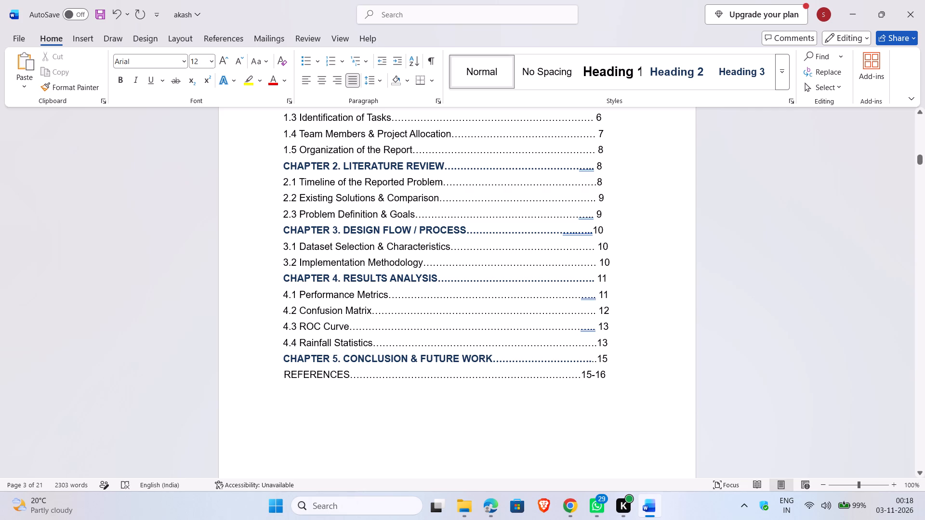
left_click(597, 358)
key("BackSpace")
Trim the dot leaders of 4.4 Rainfall Statistics and 4.3 ROC Curve so their page numbers line up with the CHAPTER 5 entry.
left_click(595, 342)
key("BackSpace")
type("..")
left_click(593, 326)
key("BackSpace")
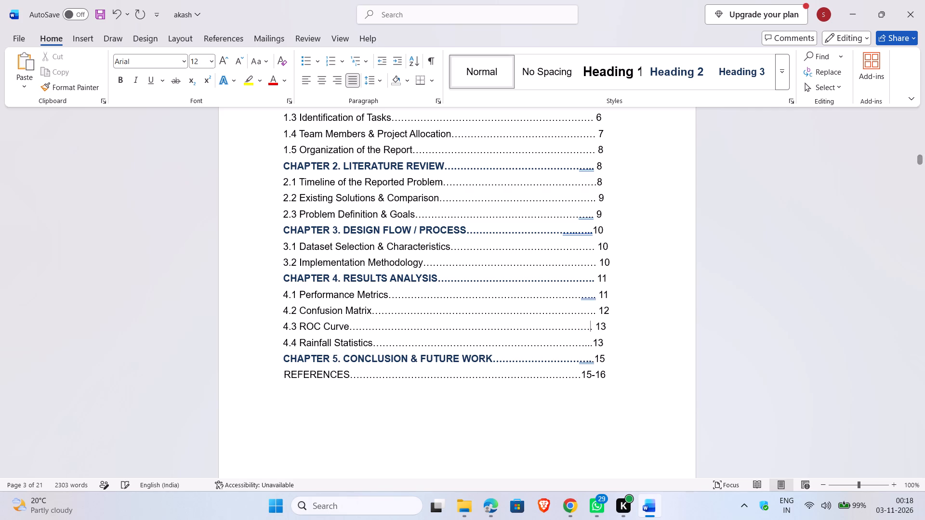
key("BackSpace")
key("period")
key("period")
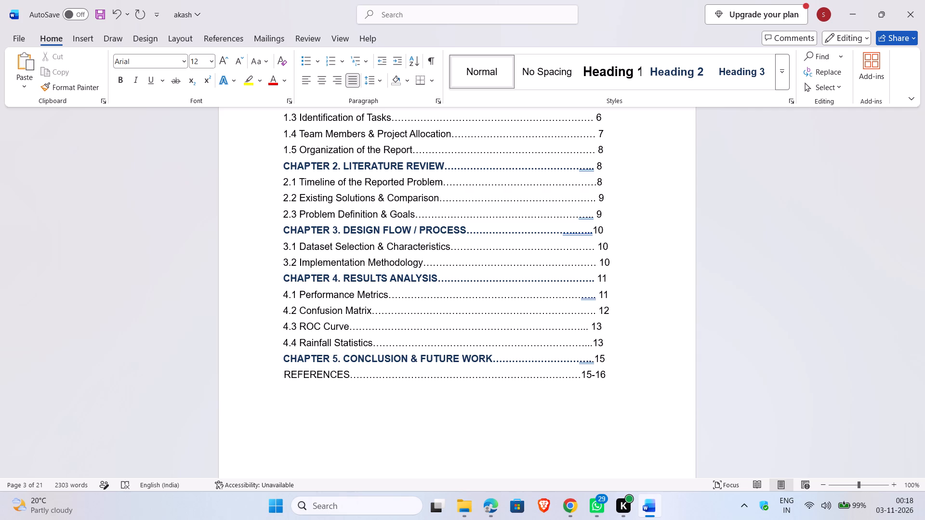
key("period")
key("BackSpace")
Adjust the dot leaders of 4.2 Confusion Matrix and 4.1 Performance Metrics so their page numbers align with the entries below.
left_click(589, 314)
key("BackSpace")
key("period")
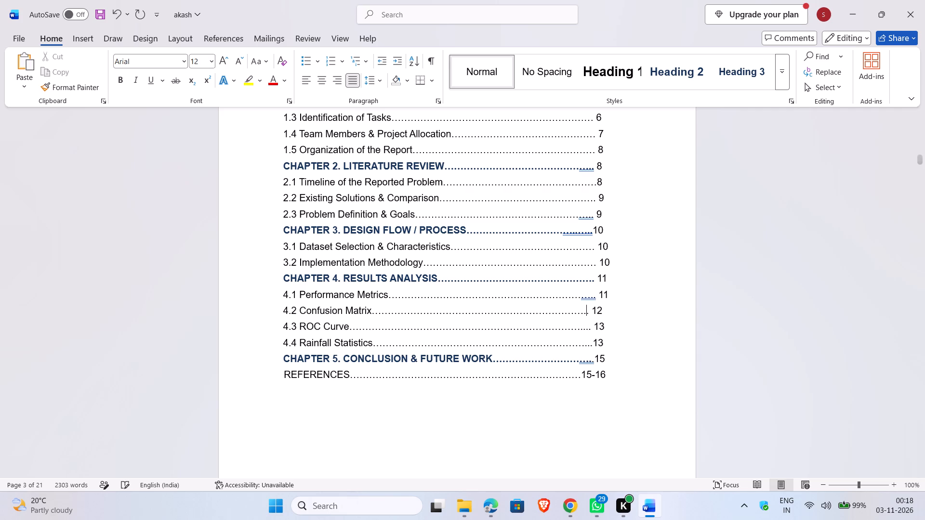
key("period")
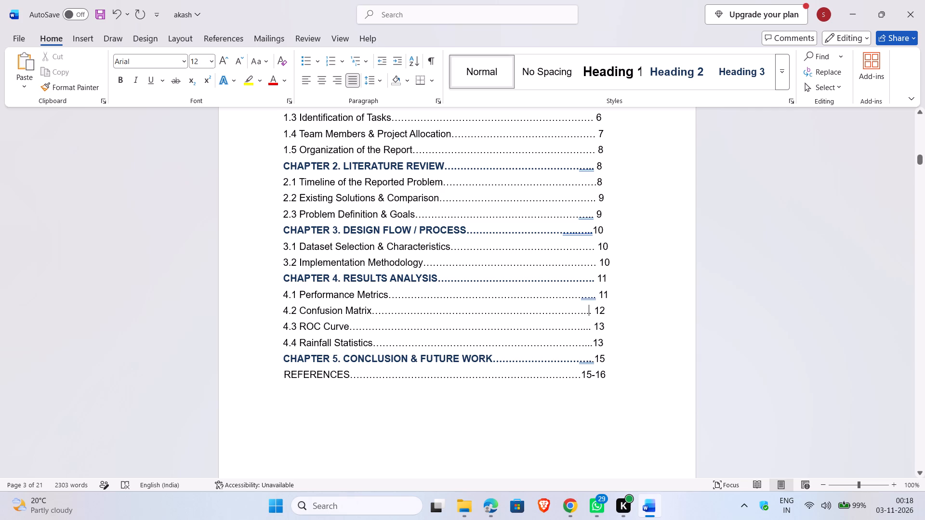
left_click(592, 295)
key("BackSpace")
key("period")
key("period")
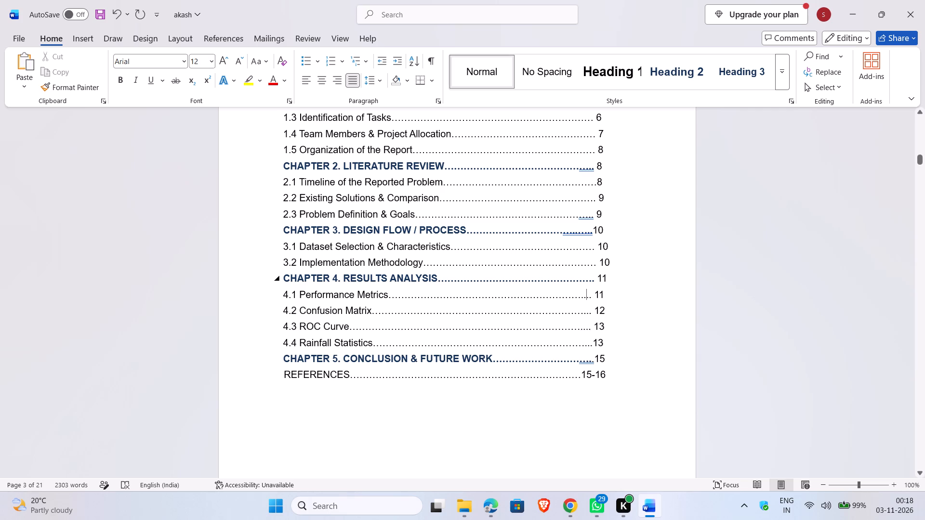
Shorten the dot leaders of CHAPTER 4. RESULTS ANALYSIS and 3.2 Implementation Methodology to align their page numbers with the entries below.
left_click(594, 281)
key("BackSpace")
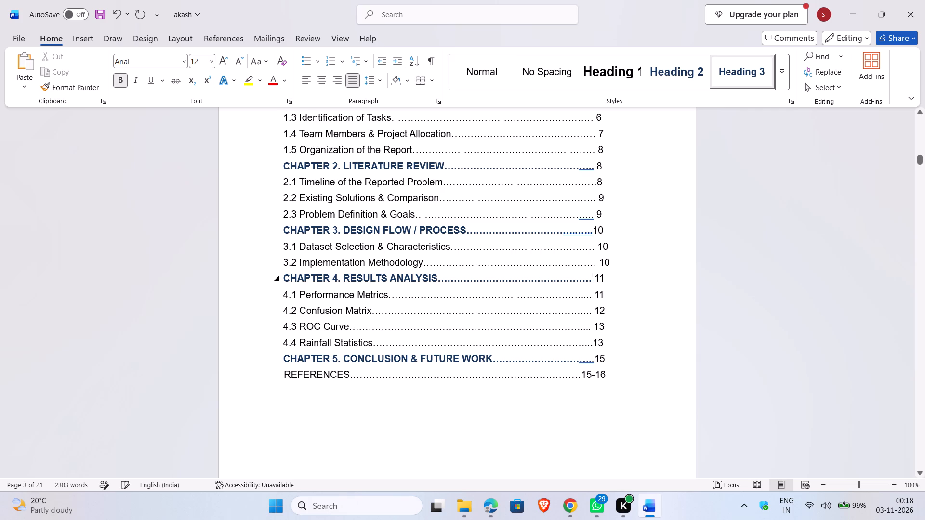
left_click(597, 264)
key("BackSpace")
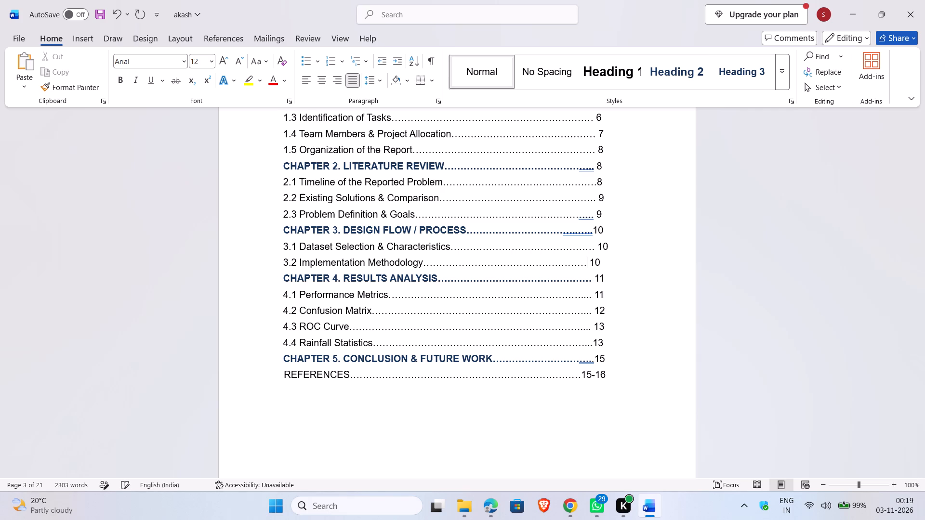
key("period")
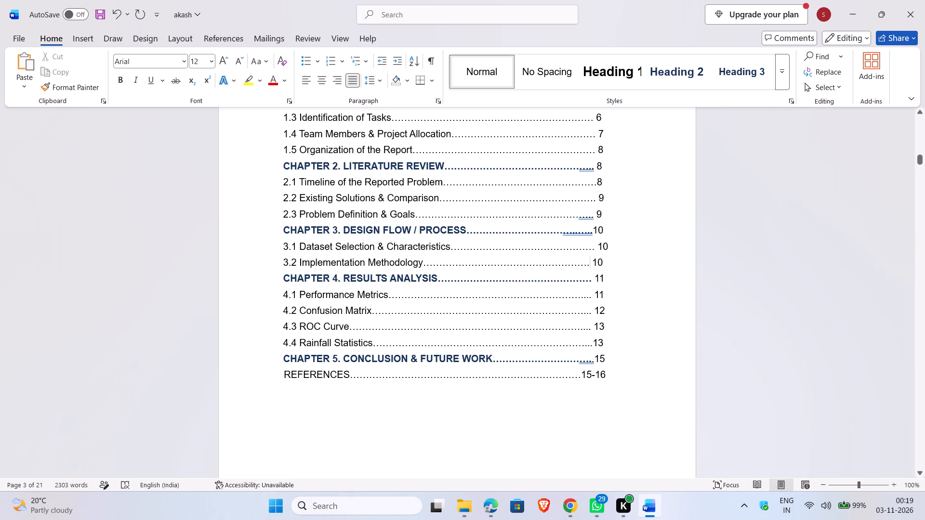
Adjust the dot leaders of 3.2 Implementation Methodology and 3.1 Dataset Selection & Characteristics so their page numbers line up with the entries below.
key("period")
left_click(595, 247)
key("BackSpace")
key("period")
type("..")
key("BackSpace")
Lengthen the dot leaders of CHAPTER 3. DESIGN FLOW / PROCESS and 2.3 Problem Definition & Goals to align their page numbers with entry 3.1.
left_click(593, 230)
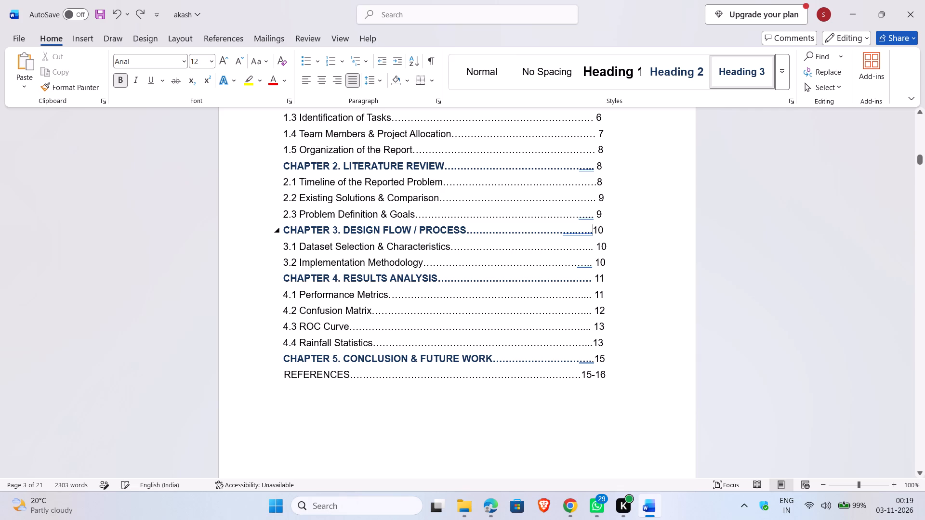
key("period")
left_click(591, 216)
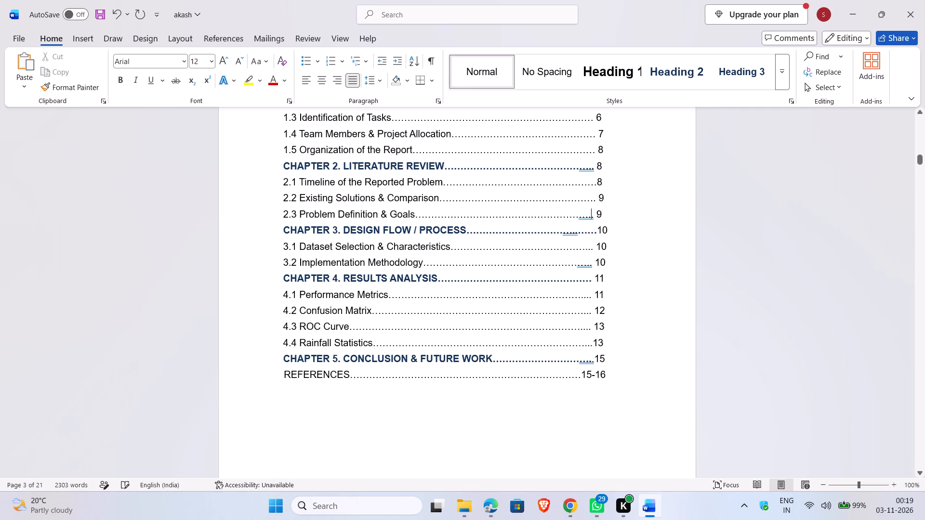
key("period")
key("period")
key("BackSpace")
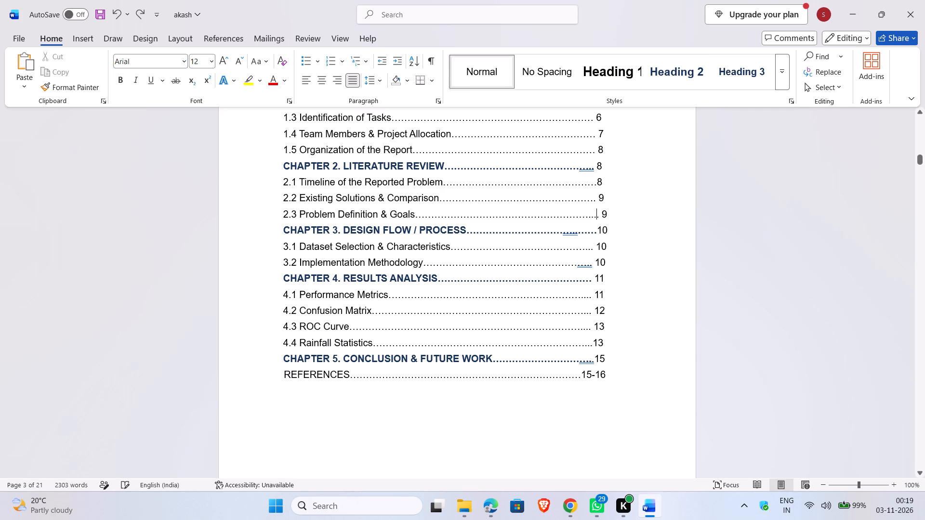
Add dots to the leaders of 2.2 Existing Solutions, 2.1 Timeline and CHAPTER 2. LITERATURE REVIEW so their page numbers line up with entry 2.3.
left_click(598, 195)
left_click(597, 202)
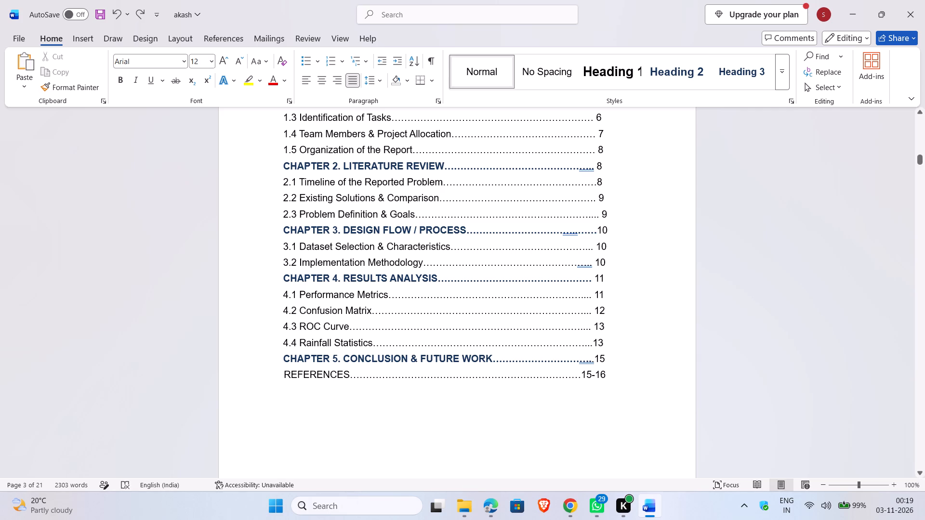
left_click(593, 200)
key("period")
left_click(592, 182)
type("..")
left_click(589, 167)
type("..")
Extend the dot leaders of 1.5 Organization of the Report, 1.4 Team Members and 1.3 Identification of Tasks towards the page-number column of CHAPTER 2.
left_click(589, 155)
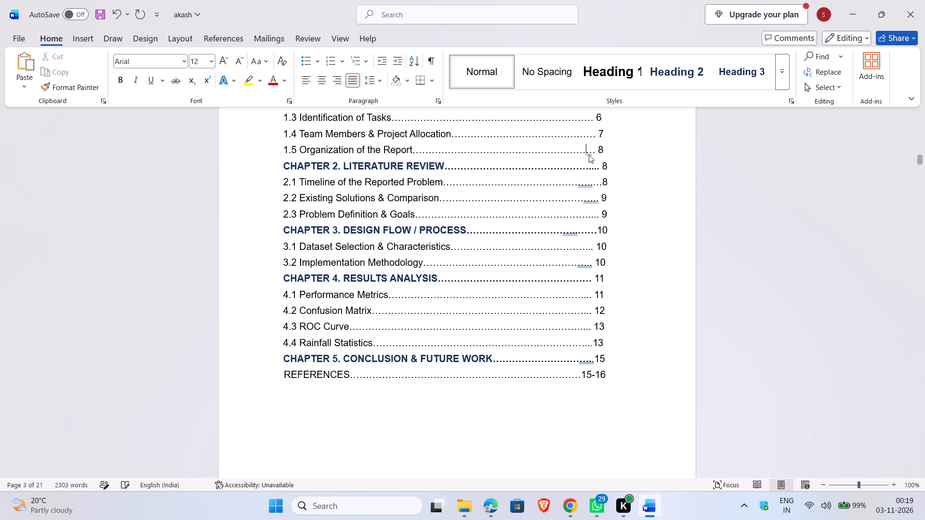
type("..")
left_click(591, 132)
type("..")
left_click(591, 120)
type("..")
key("period")
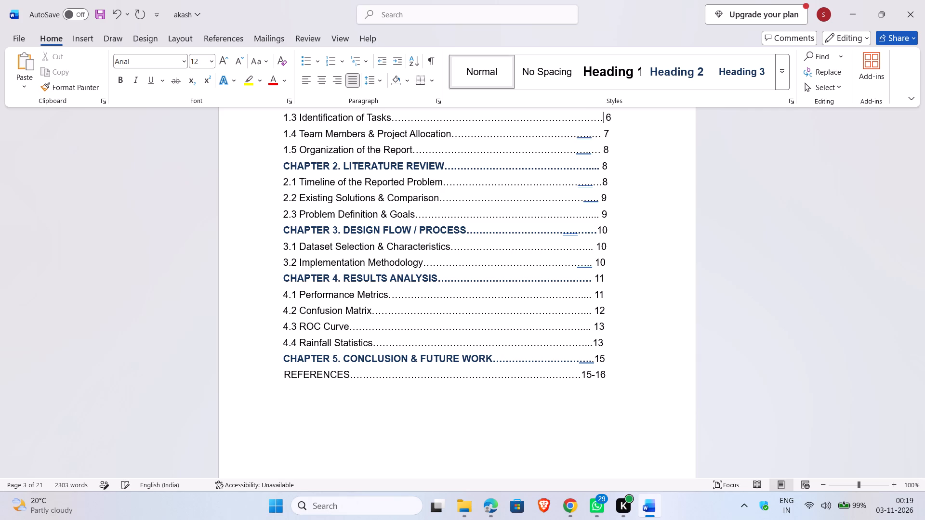
key("BackSpace")
key("BackSpace")
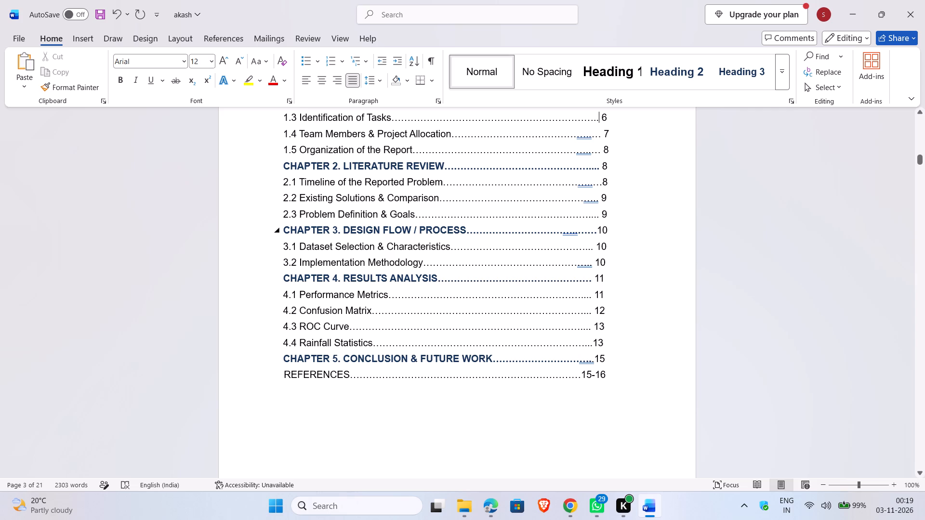
Readjust the dot leaders of 1.4 Team Members & Project Allocation and 1.5 Organization of the Report so their page numbers match neighbouring entries.
scroll(636, 201, "up", 3)
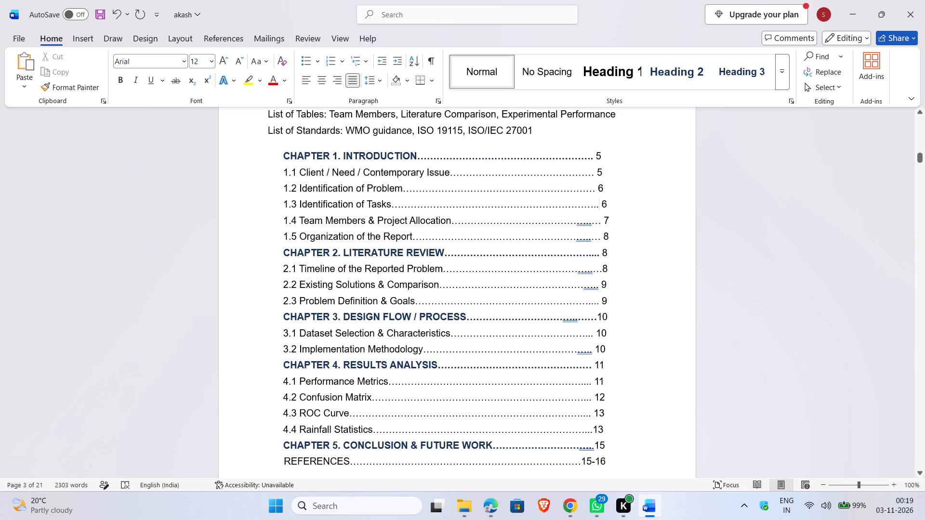
left_click(595, 222)
key("BackSpace")
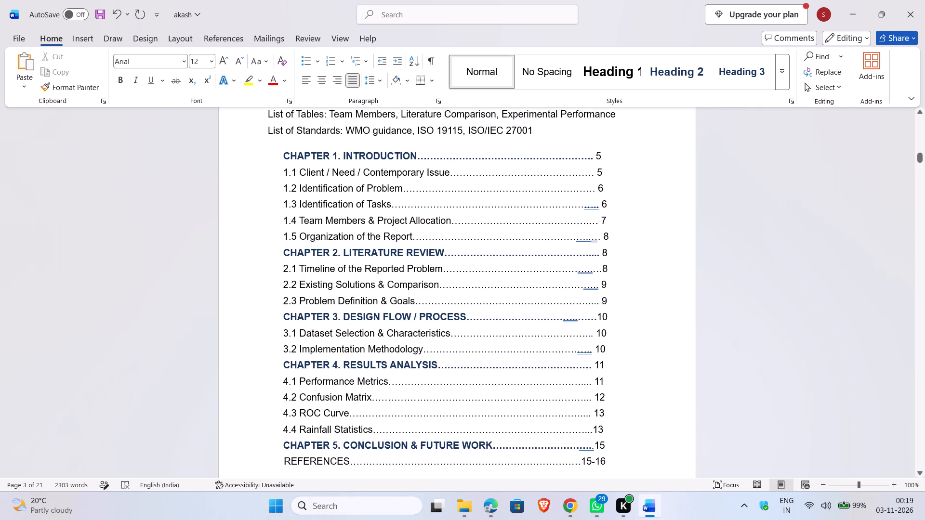
left_click(598, 239)
key("BackSpace")
left_click(595, 239)
type("...")
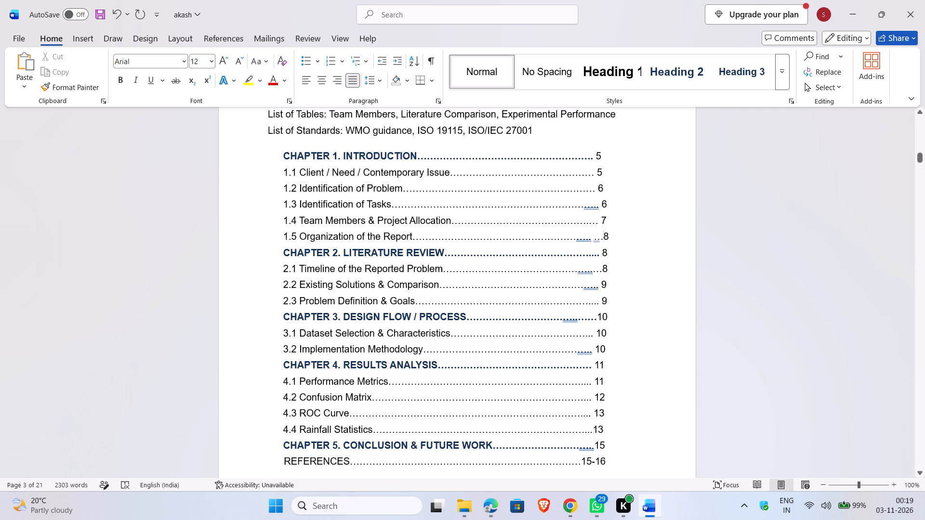
key("BackSpace")
Extend the dot leaders of 1.2 Identification of Problem, 1.1 Client / Need and CHAPTER 1. INTRODUCTION to align their page numbers with the entries below.
left_click(592, 193)
key("period")
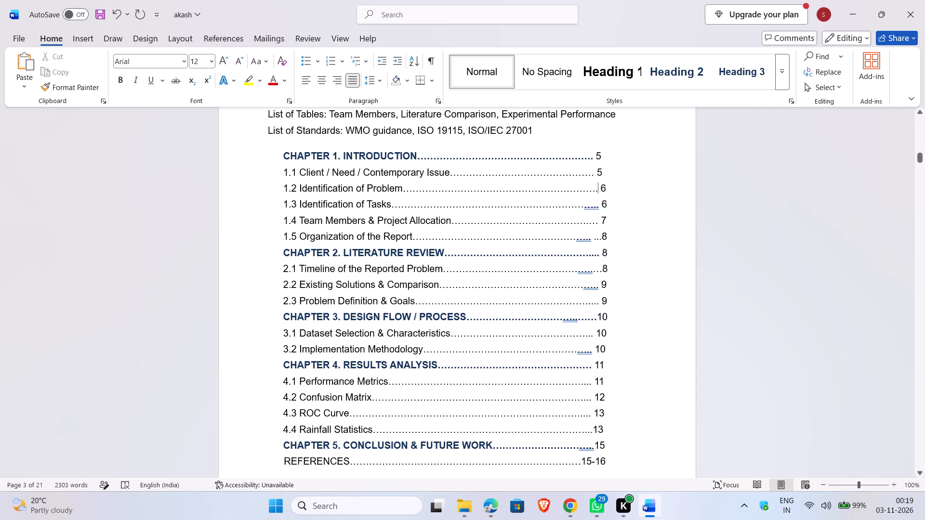
left_click(593, 171)
type("..")
key("BackSpace")
left_click(594, 159)
type("..")
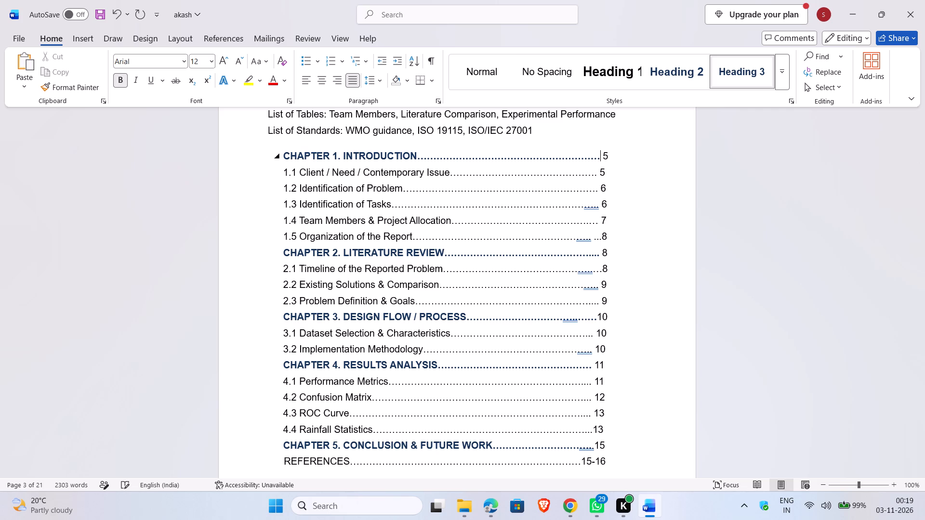
Review the layout of the finished table of contents and the following lists of figures, tables and standards.
scroll(601, 212, "up", 3)
scroll(670, 238, "down", 4)
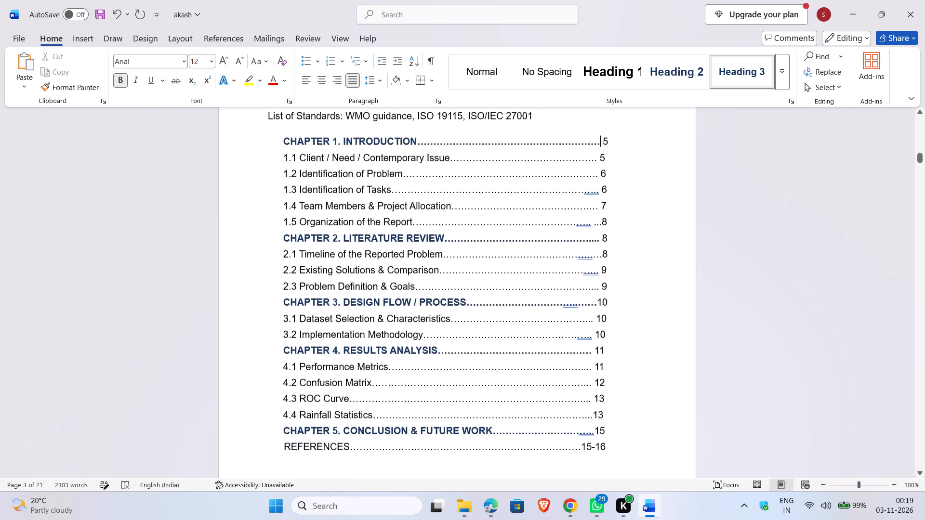
scroll(668, 246, "down", 9)
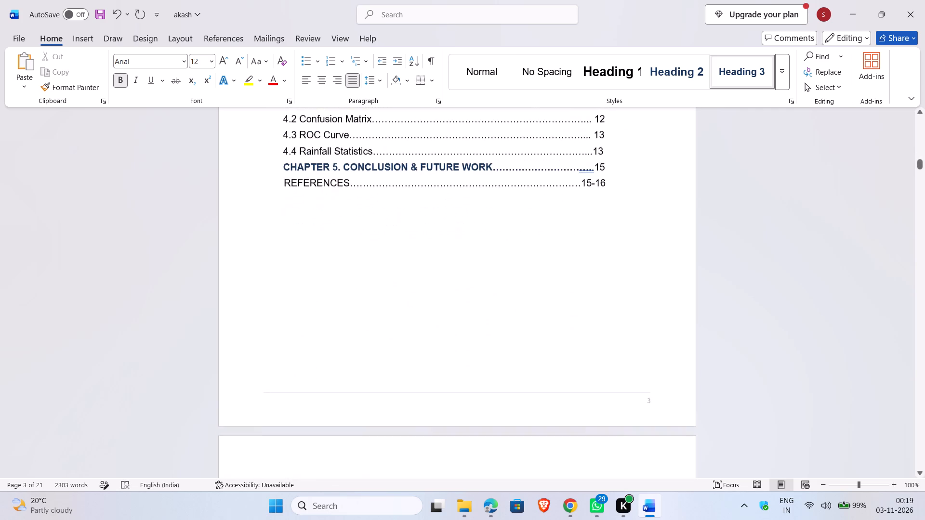
scroll(682, 334, "down", 7)
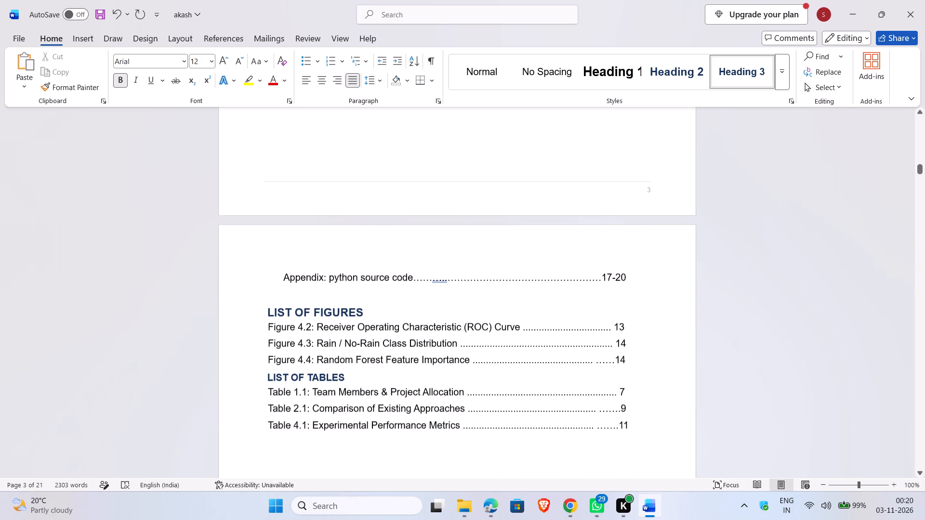
scroll(699, 364, "down", 3)
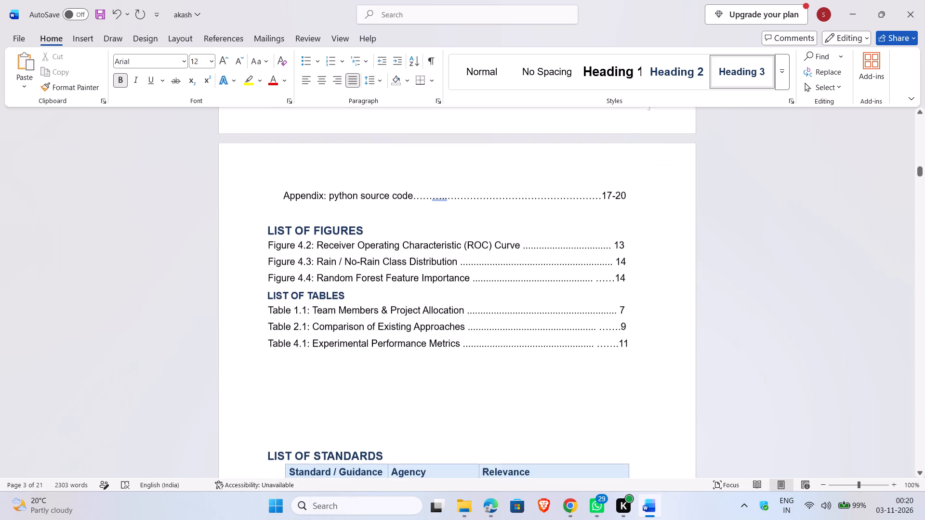
scroll(660, 363, "down", 3)
scroll(664, 385, "up", 1)
scroll(664, 385, "down", 2)
scroll(740, 395, "down", 2)
scroll(747, 423, "up", 1)
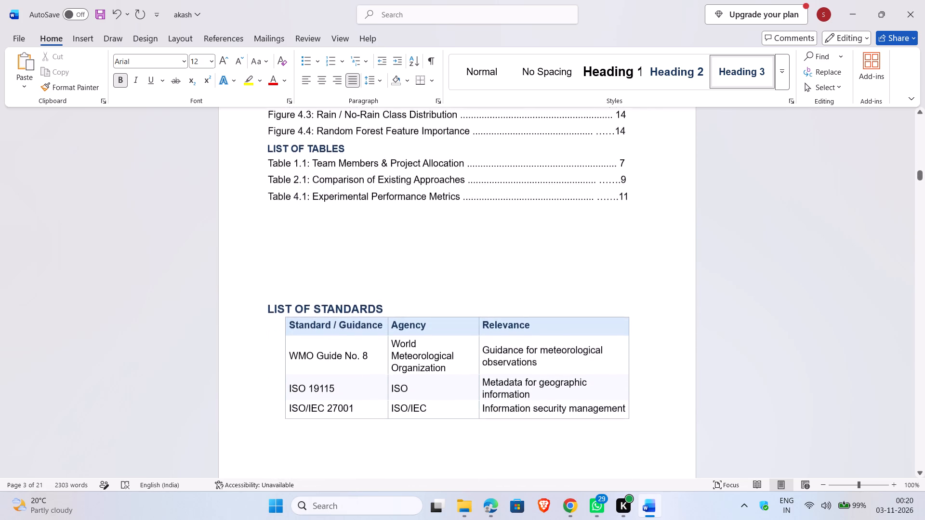
scroll(755, 424, "down", 5)
middle_click_drag(758, 409, 758, 419)
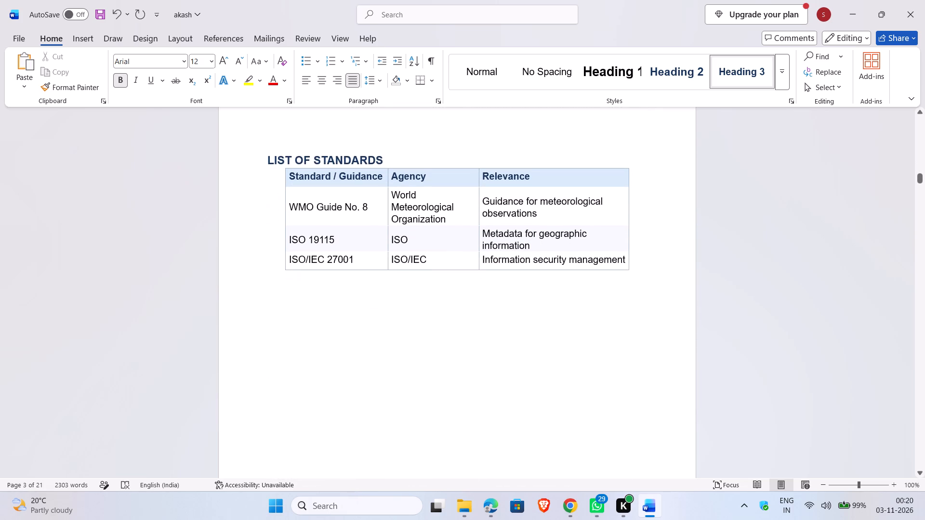
middle_click_drag(693, 384, 707, 420)
scroll(706, 418, "down", 1)
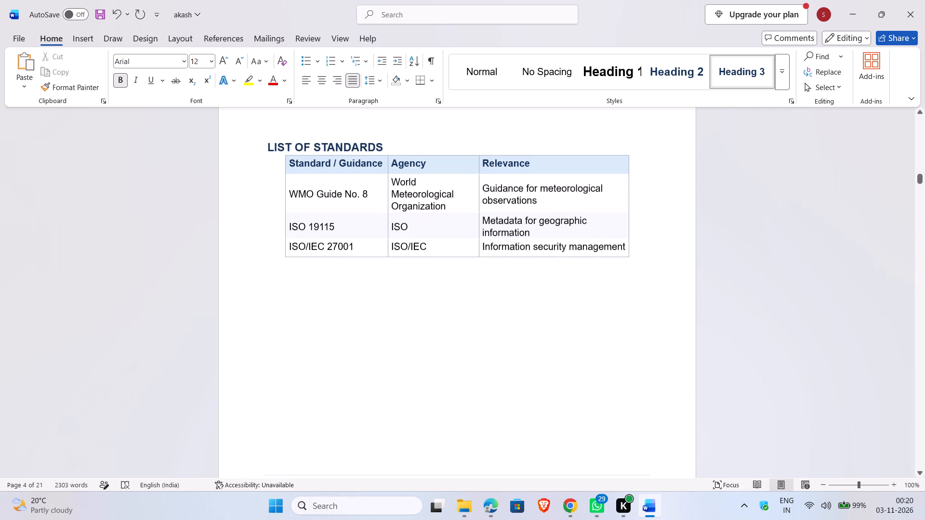
middle_click_drag(707, 420, 706, 426)
scroll(708, 429, "down", 1)
scroll(682, 316, "down", 1)
middle_click_drag(681, 321, 698, 399)
scroll(681, 322, "up", 1)
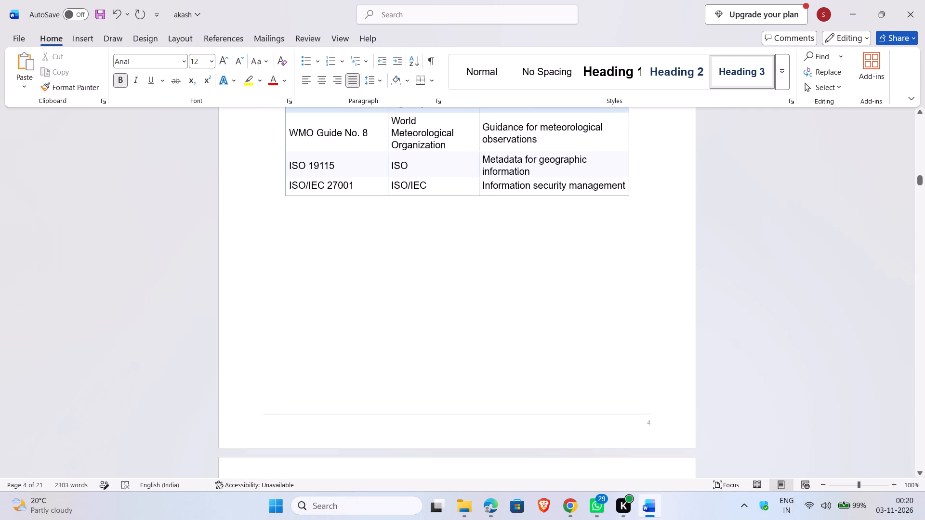
middle_click_drag(698, 399, 698, 402)
Examine the layout of the abstract and the Chapter 1 pages through section 1.3 Identification of Tasks.
scroll(687, 264, "down", 5)
middle_click_drag(684, 272, 682, 285)
scroll(682, 283, "down", 9)
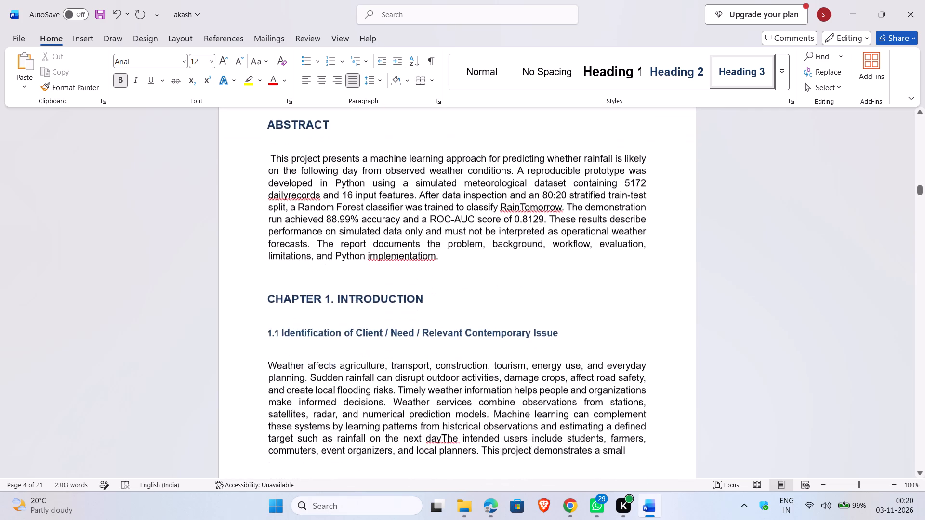
scroll(682, 292, "down", 3)
scroll(682, 295, "up", 1)
scroll(682, 296, "down", 12)
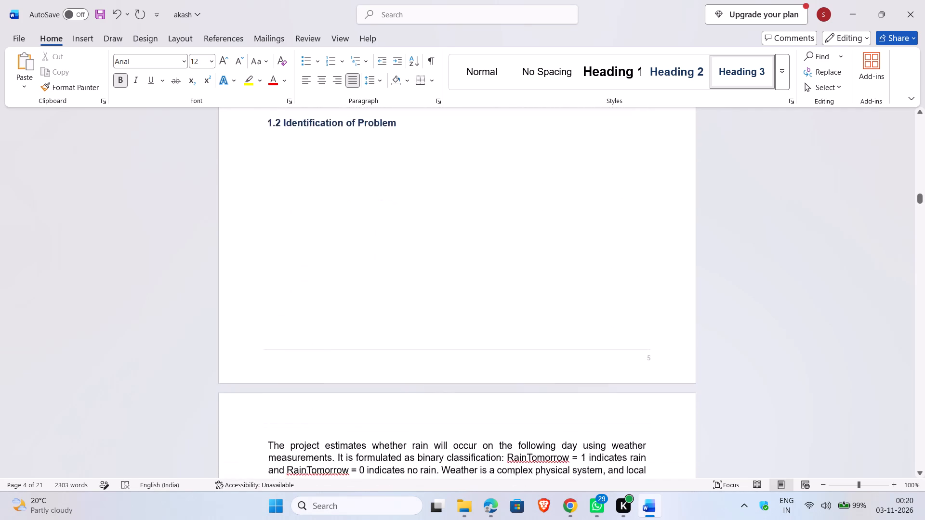
scroll(623, 302, "down", 5)
scroll(622, 299, "up", 1)
scroll(622, 301, "down", 3)
scroll(620, 310, "up", 4)
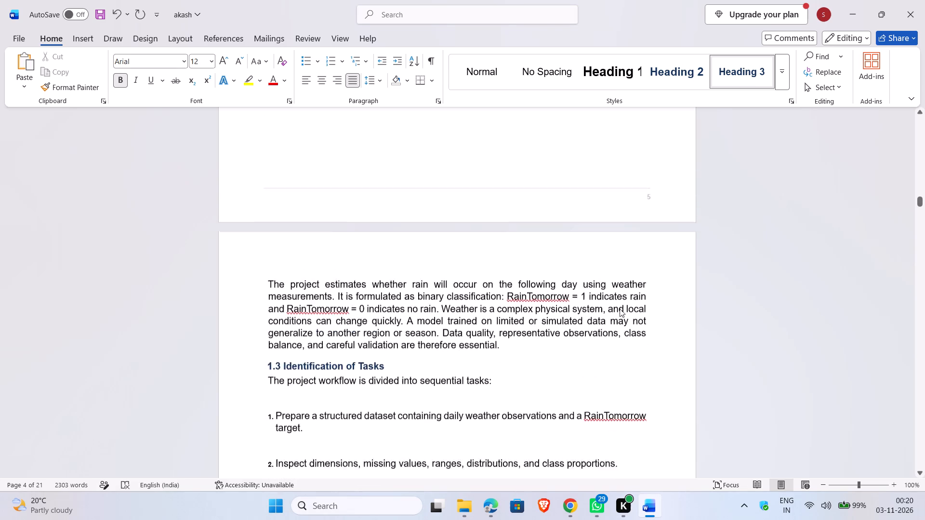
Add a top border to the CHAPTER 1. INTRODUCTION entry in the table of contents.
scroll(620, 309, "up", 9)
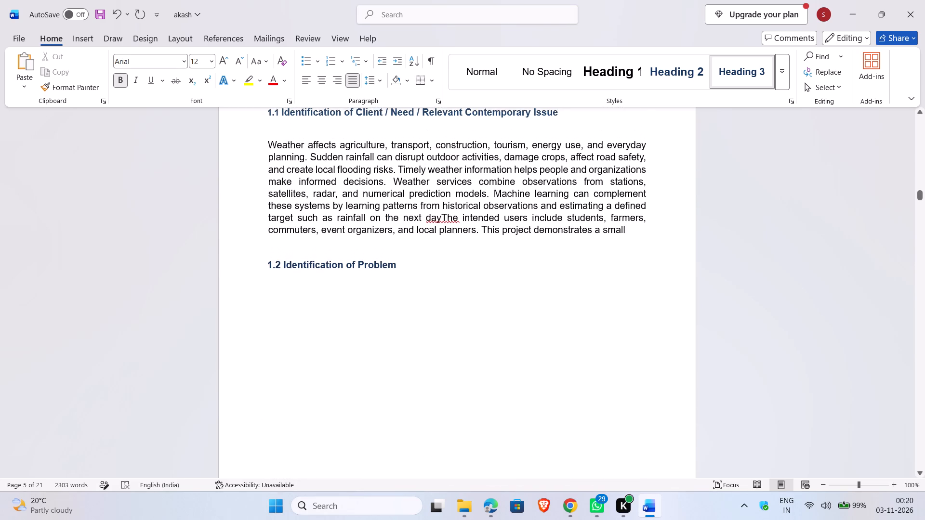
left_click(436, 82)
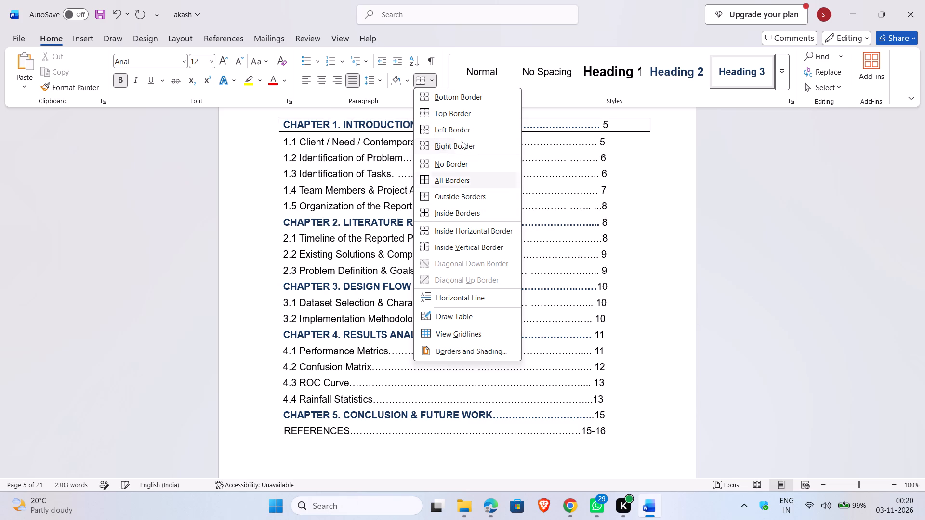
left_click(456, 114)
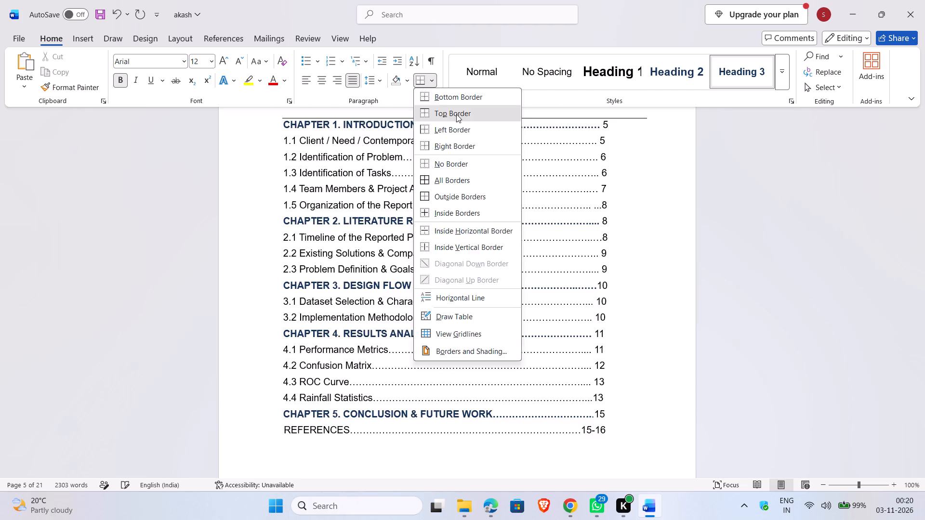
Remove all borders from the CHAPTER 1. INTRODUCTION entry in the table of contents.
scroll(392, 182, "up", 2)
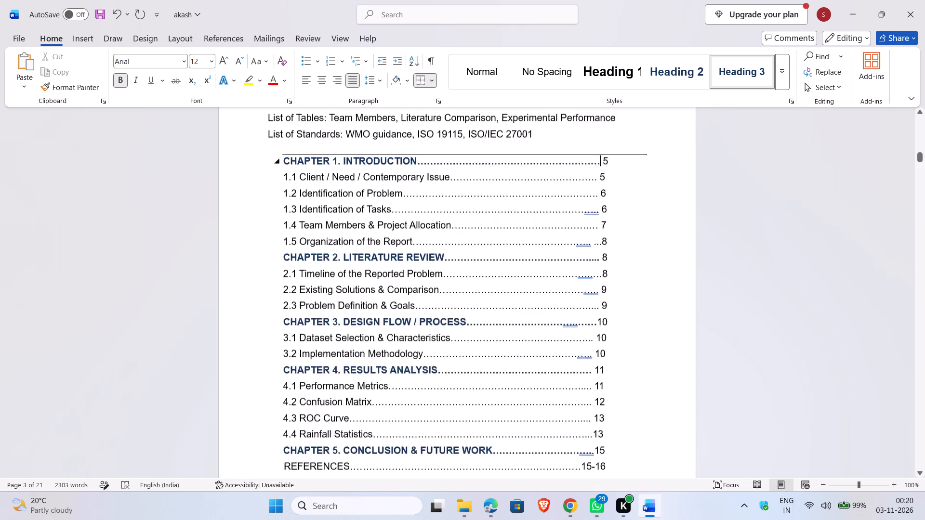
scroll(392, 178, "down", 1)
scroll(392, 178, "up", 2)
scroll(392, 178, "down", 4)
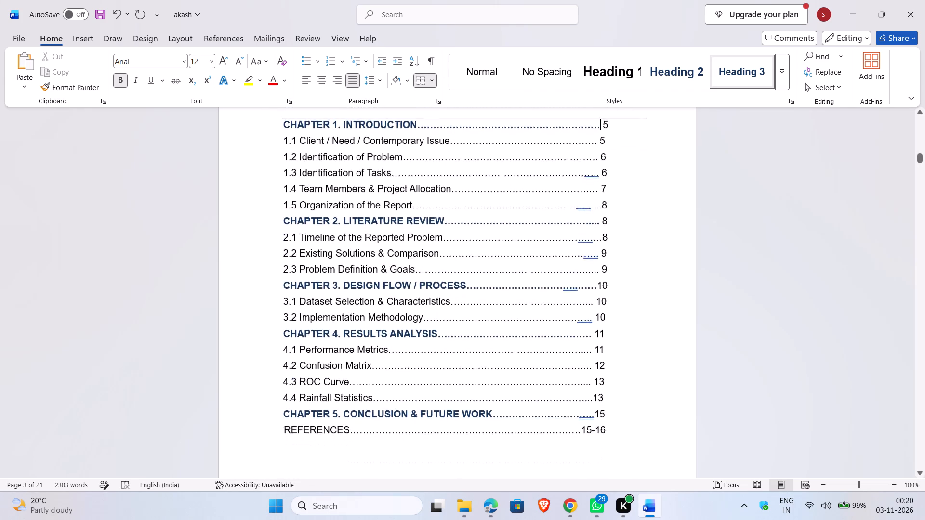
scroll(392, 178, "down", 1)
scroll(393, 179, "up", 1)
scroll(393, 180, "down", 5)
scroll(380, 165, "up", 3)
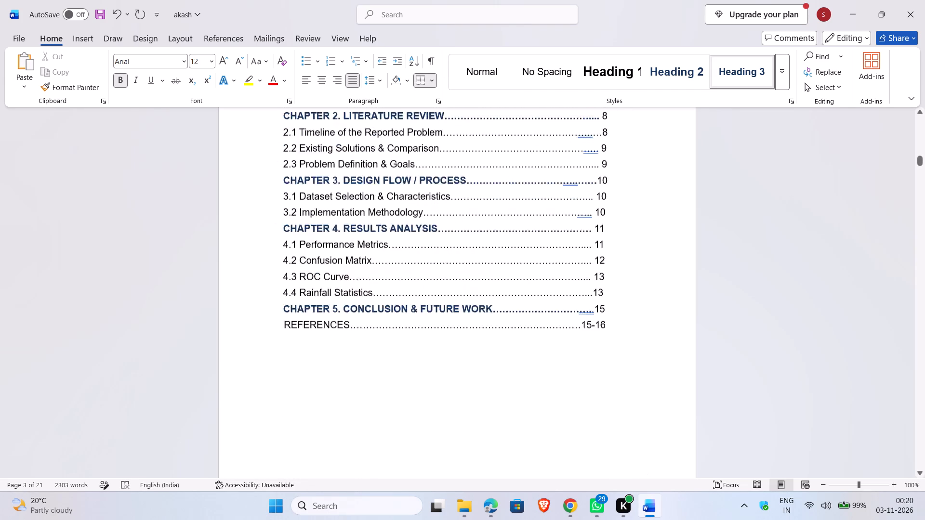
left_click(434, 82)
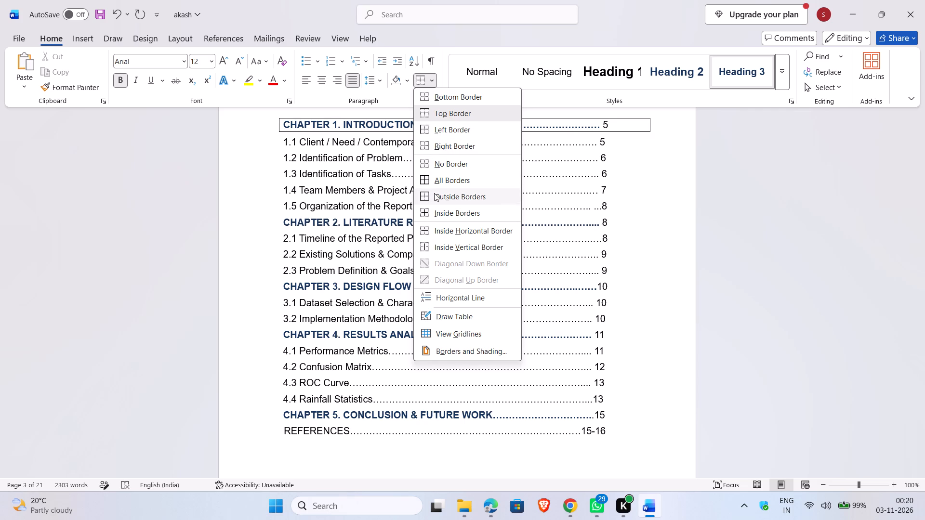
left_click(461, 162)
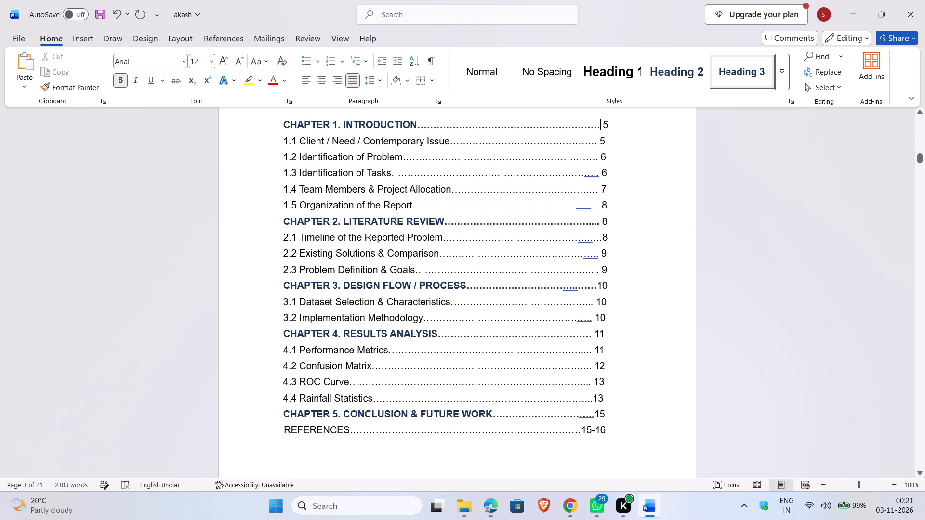
Review the layout of the table of contents and the lists of figures, tables and standards.
scroll(473, 166, "up", 2)
scroll(479, 158, "down", 3)
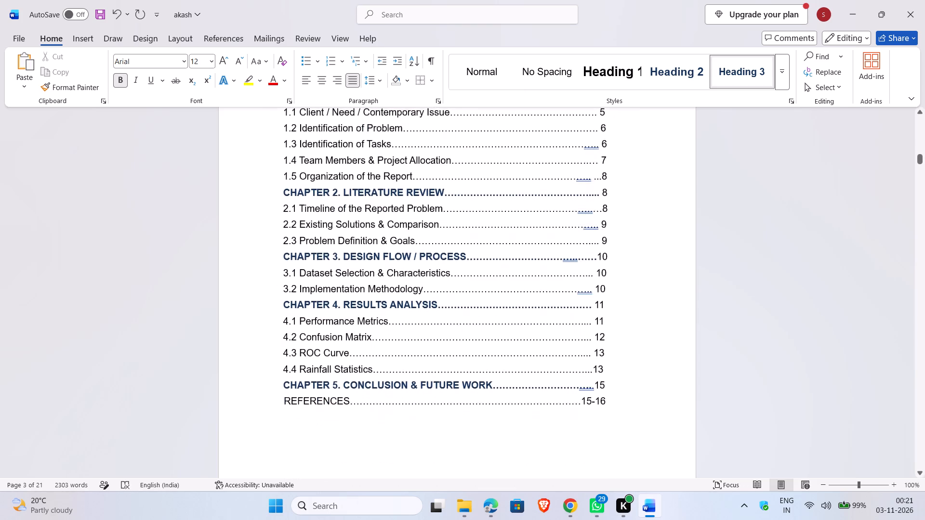
scroll(504, 158, "down", 2)
scroll(509, 160, "up", 1)
scroll(510, 163, "down", 4)
scroll(517, 205, "down", 4)
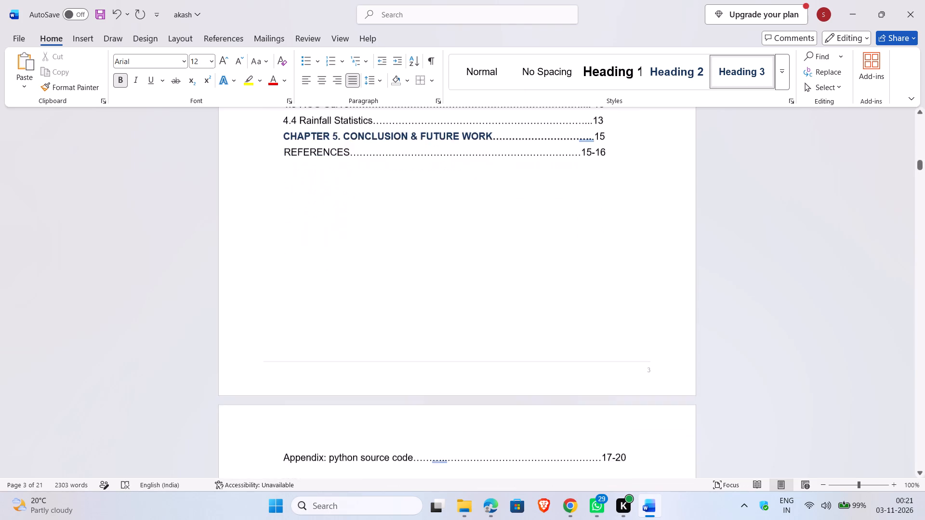
scroll(518, 194, "down", 10)
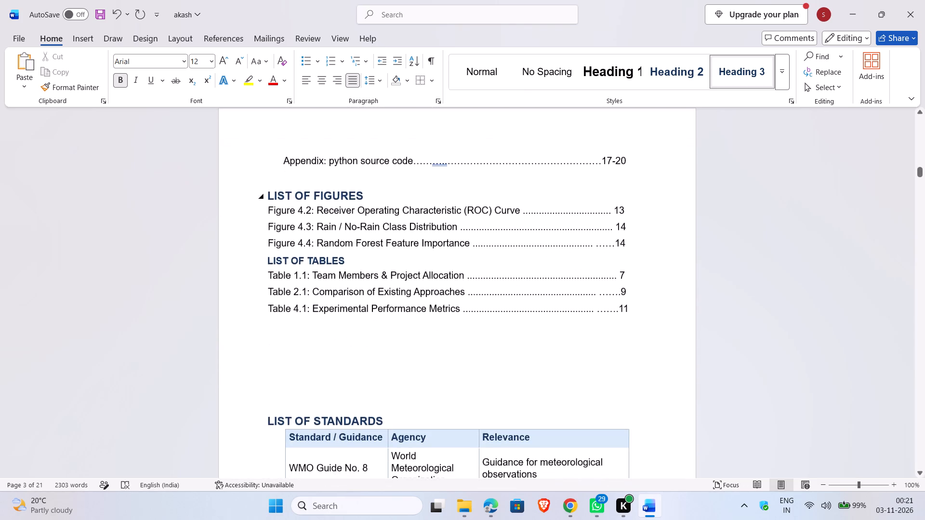
scroll(519, 195, "down", 16)
scroll(513, 194, "down", 5)
Examine the abstract and the Chapter 1 pages through section 1.3 Identification of Tasks.
scroll(513, 195, "up", 1)
scroll(513, 195, "down", 6)
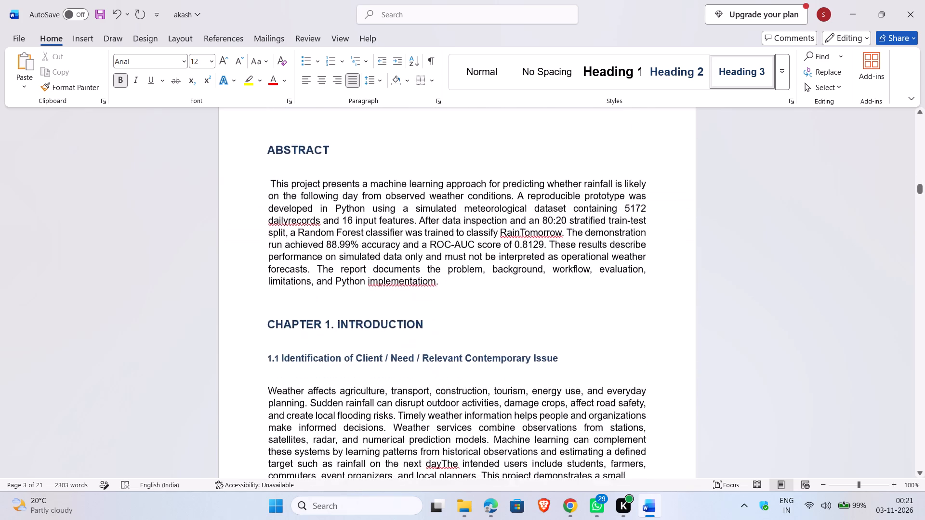
scroll(513, 195, "down", 2)
scroll(439, 189, "down", 2)
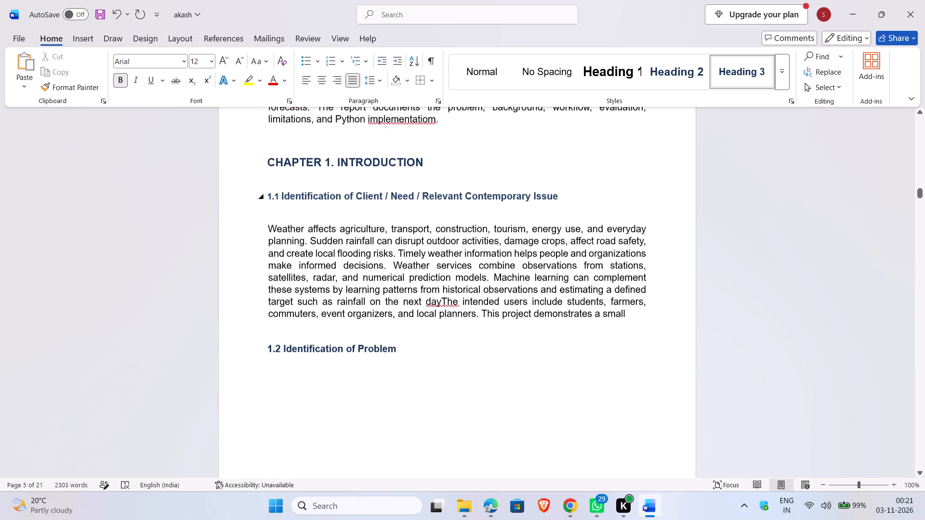
scroll(439, 188, "up", 1)
scroll(439, 188, "down", 3)
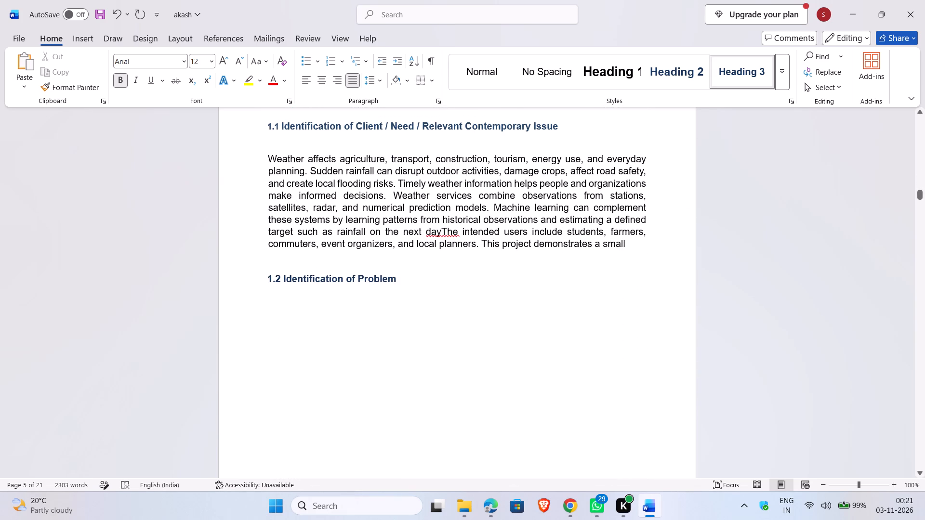
scroll(444, 234, "up", 2)
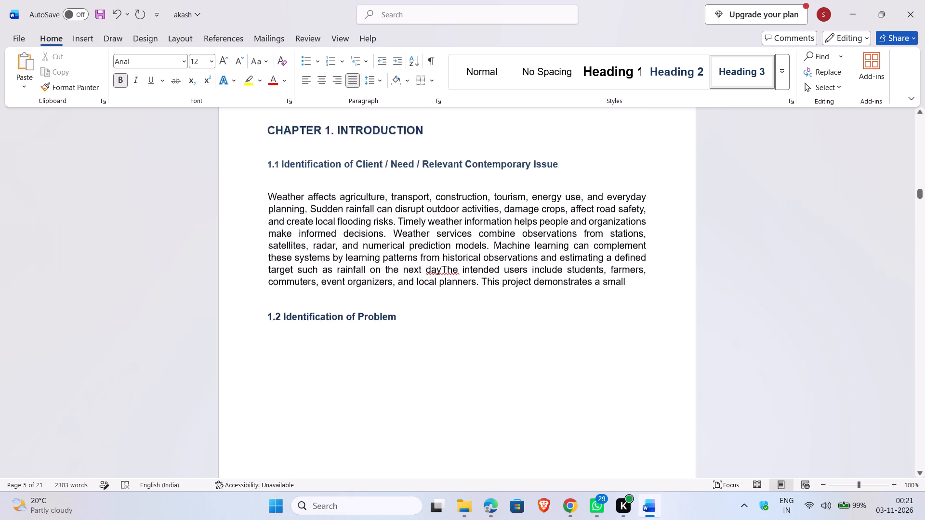
scroll(448, 235, "up", 9)
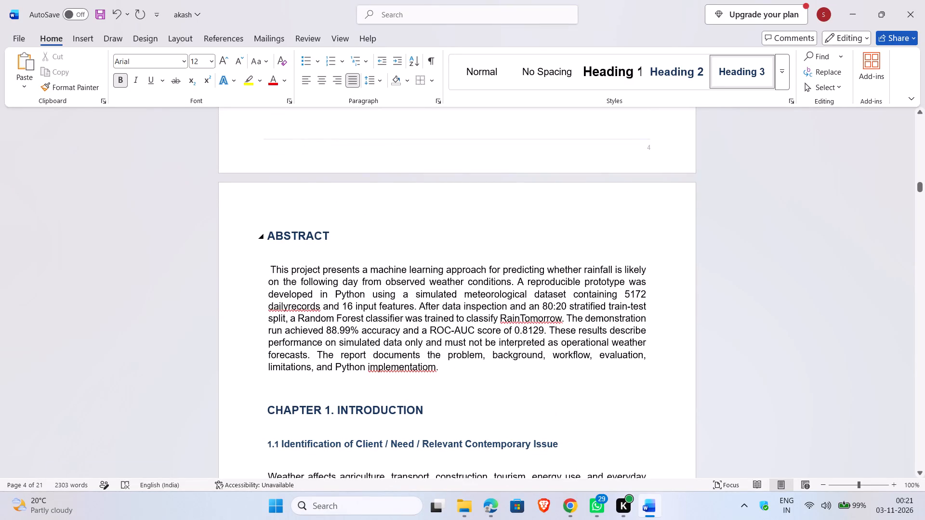
scroll(349, 270, "down", 14)
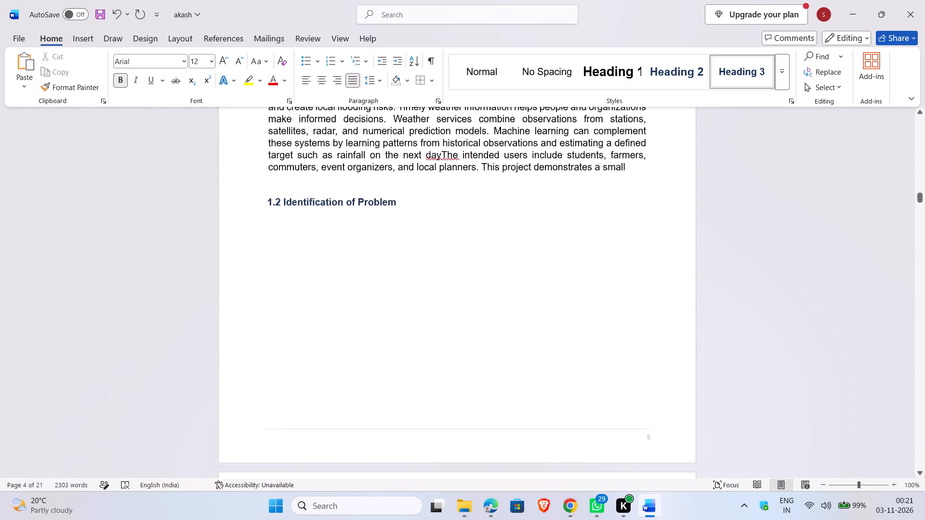
scroll(352, 265, "down", 15)
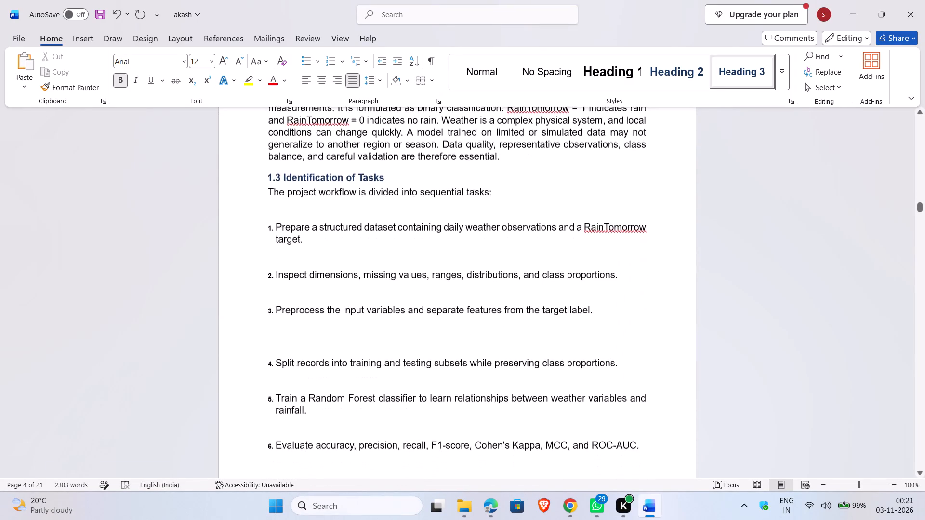
Check the rest of Chapter 1, from the numbered task list and team members table through 1.5 Organization of the Report.
scroll(352, 263, "down", 5)
scroll(352, 263, "up", 1)
scroll(352, 263, "down", 13)
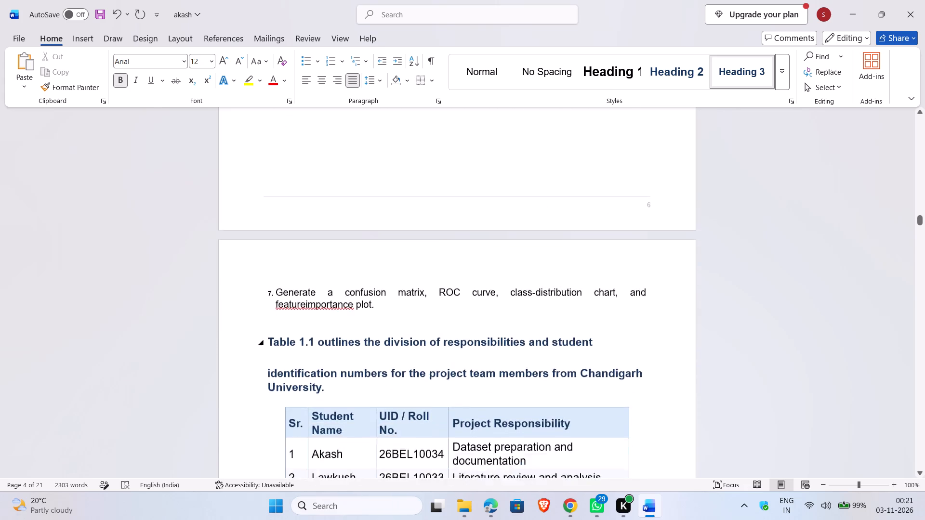
scroll(363, 276, "down", 4)
scroll(363, 271, "up", 5)
scroll(368, 242, "down", 2)
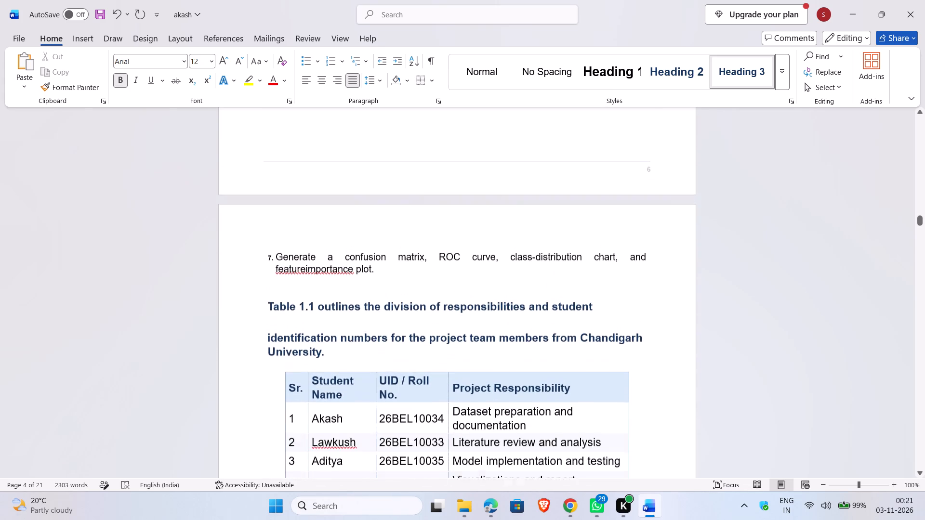
scroll(368, 242, "down", 2)
scroll(368, 241, "up", 1)
scroll(368, 246, "down", 17)
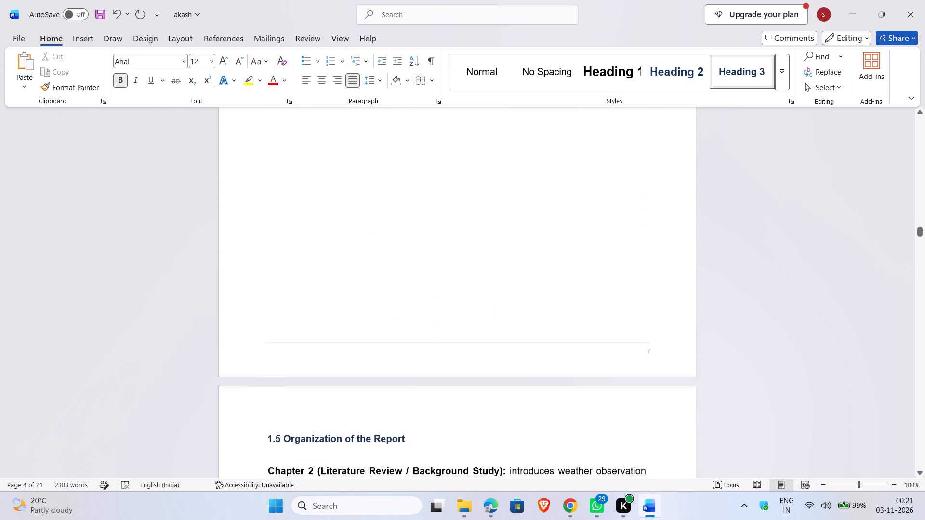
scroll(370, 246, "down", 1)
scroll(370, 246, "up", 1)
scroll(370, 245, "down", 16)
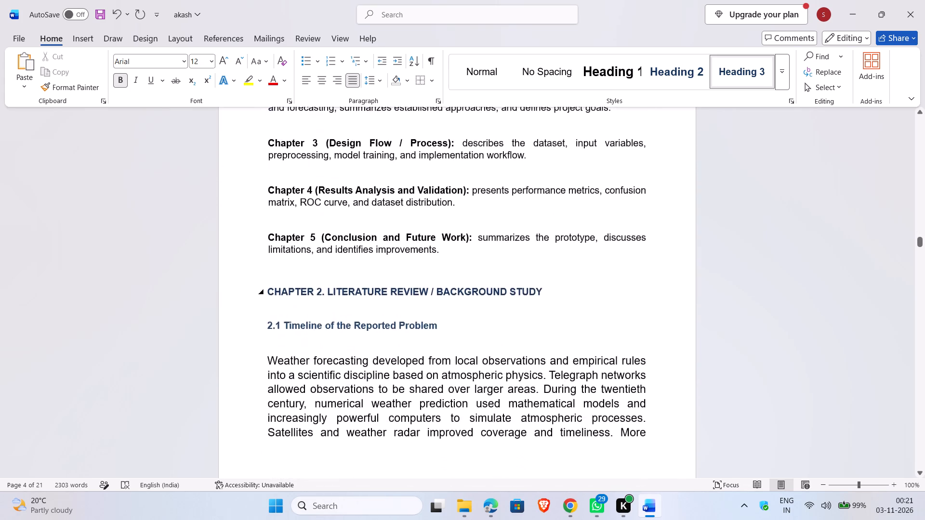
Look over the Chapter 2 literature review and Chapter 3 design flow pages, including their tables.
scroll(371, 239, "down", 14)
scroll(372, 238, "up", 1)
scroll(372, 239, "down", 6)
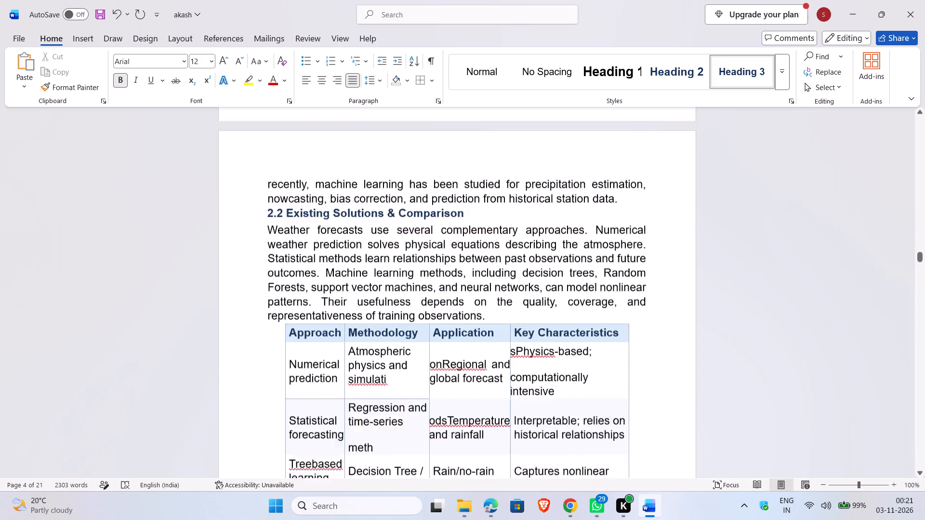
scroll(373, 241, "down", 20)
scroll(373, 241, "down", 6)
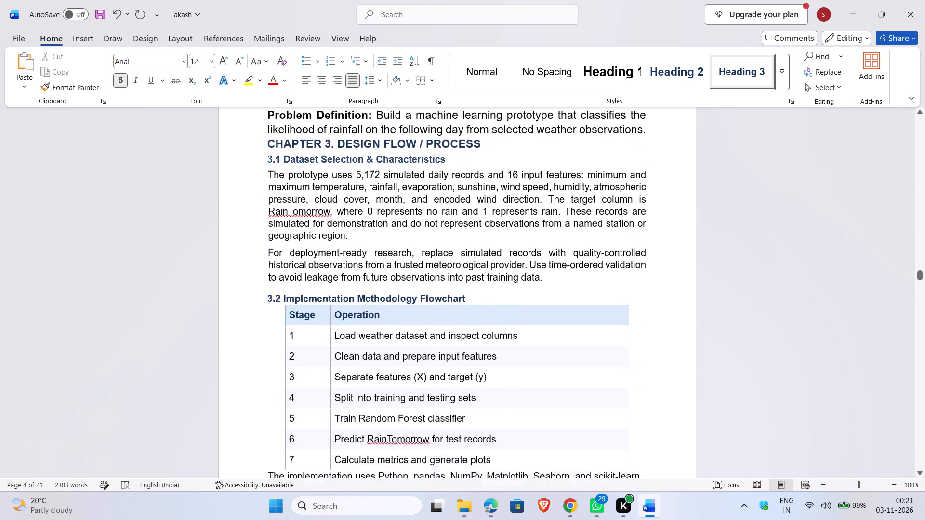
Review the Chapter 4 results pages, covering the performance metrics, confusion matrix, ROC curve, class distribution and feature importance figures.
scroll(371, 238, "down", 16)
scroll(388, 232, "down", 8)
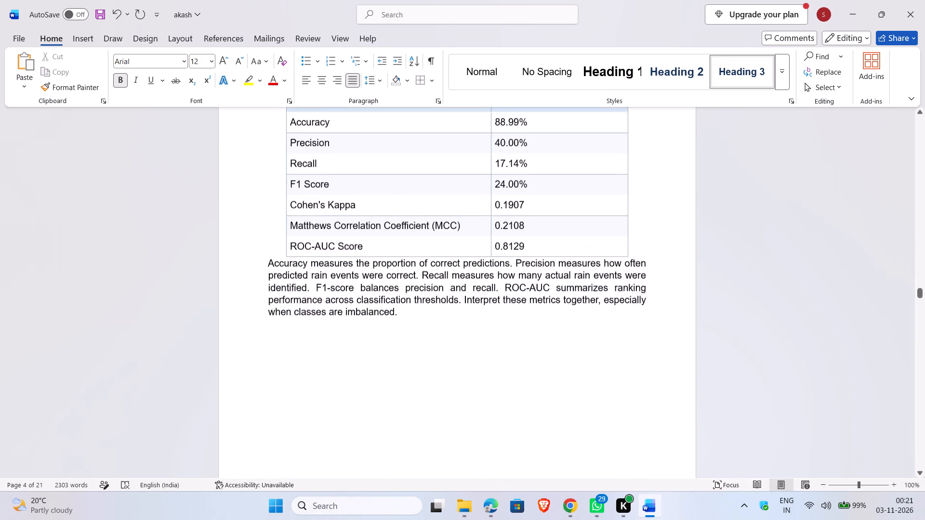
scroll(390, 236, "down", 20)
scroll(390, 236, "down", 14)
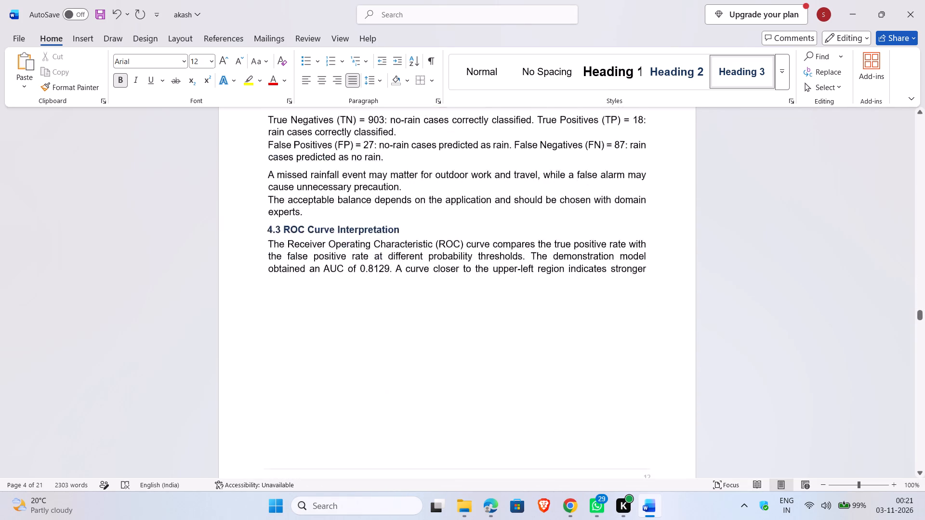
scroll(391, 237, "down", 20)
scroll(391, 237, "down", 1)
middle_click(392, 225)
middle_click_drag(392, 224, 392, 232)
scroll(392, 231, "down", 1)
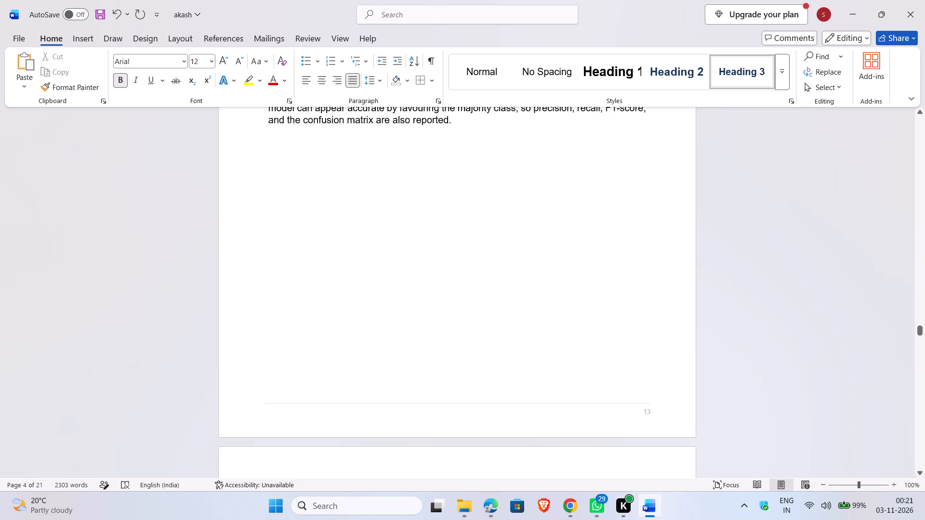
scroll(392, 232, "down", 1)
middle_click_drag(392, 232, 393, 234)
middle_click(393, 232)
scroll(393, 236, "down", 2)
middle_click_drag(401, 240, 438, 304)
scroll(432, 298, "down", 1)
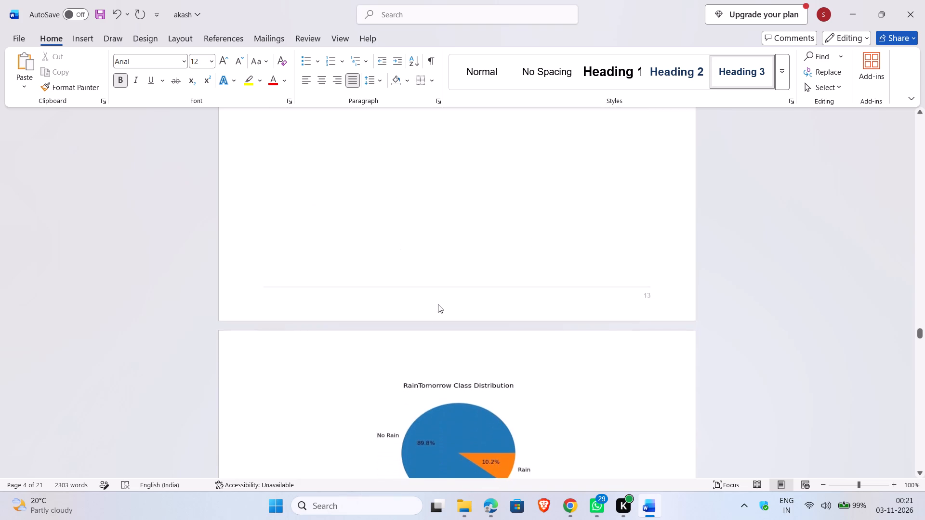
middle_click_drag(438, 304, 493, 371)
scroll(439, 305, "down", 1)
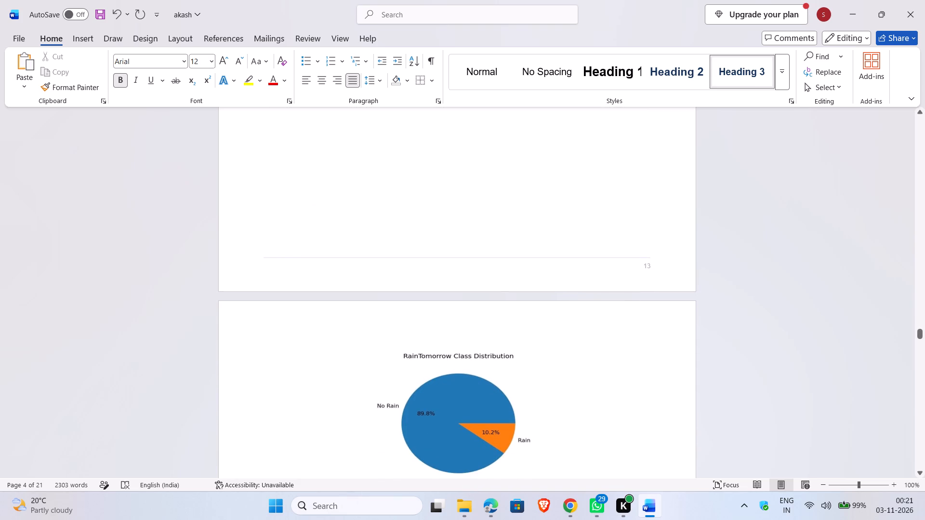
scroll(563, 344, "down", 18)
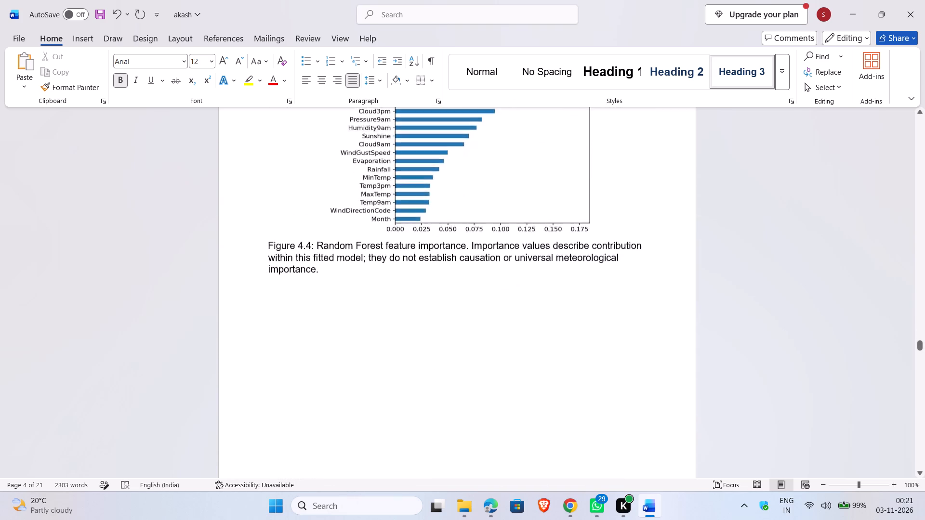
Examine the future work section, the references and the Python source code appendix pages.
scroll(564, 327, "down", 20)
scroll(564, 327, "down", 4)
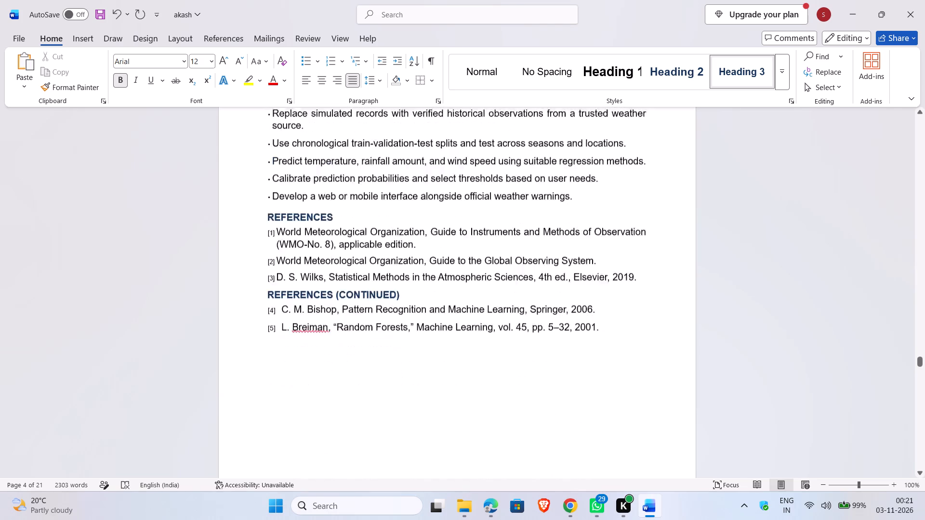
scroll(573, 307, "down", 20)
scroll(573, 307, "down", 3)
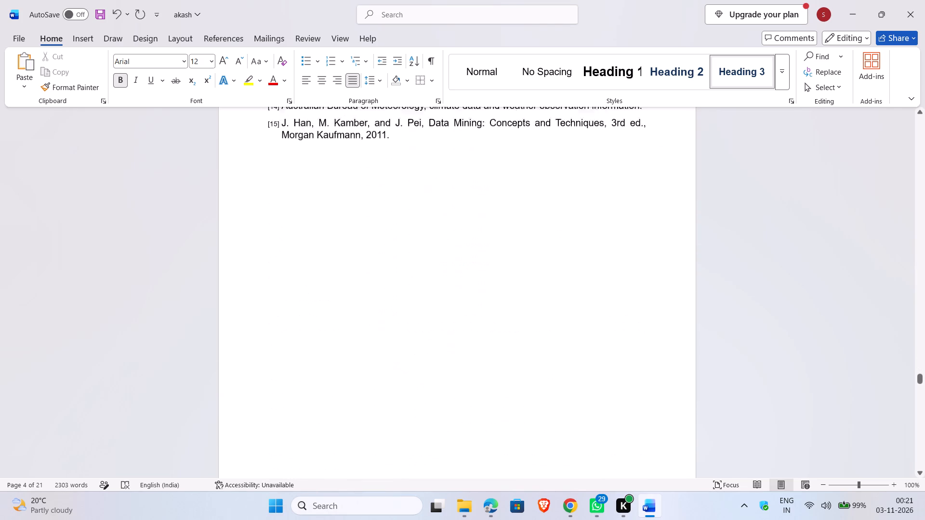
scroll(582, 280, "down", 20)
scroll(582, 280, "down", 3)
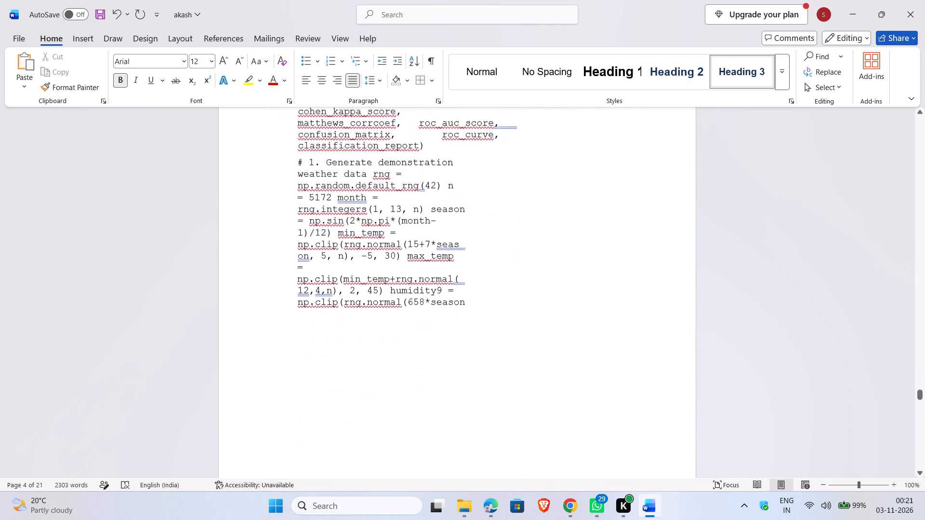
scroll(587, 273, "down", 10)
scroll(486, 311, "down", 8)
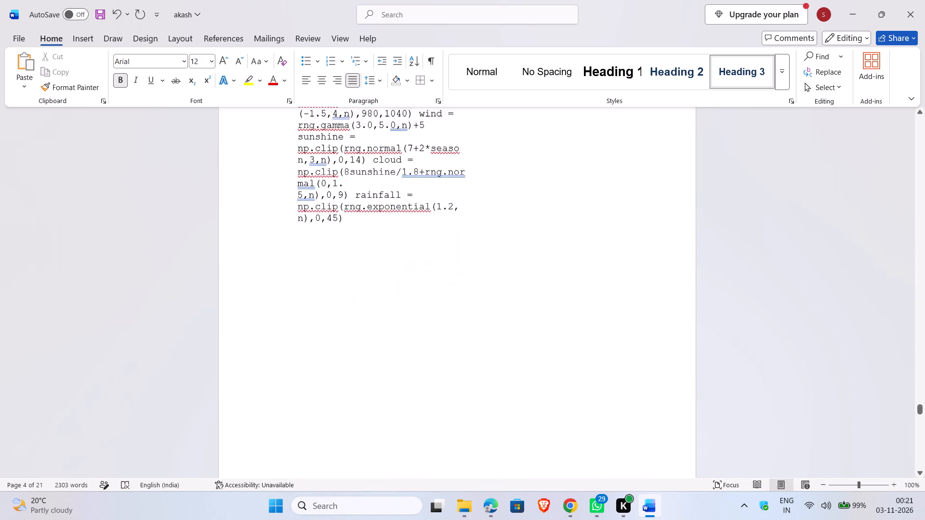
scroll(494, 308, "down", 4)
scroll(493, 312, "up", 19)
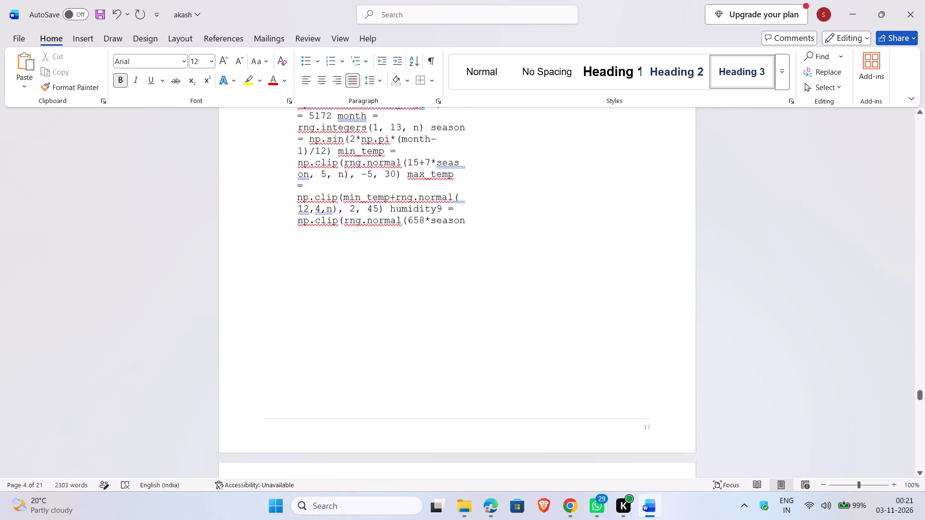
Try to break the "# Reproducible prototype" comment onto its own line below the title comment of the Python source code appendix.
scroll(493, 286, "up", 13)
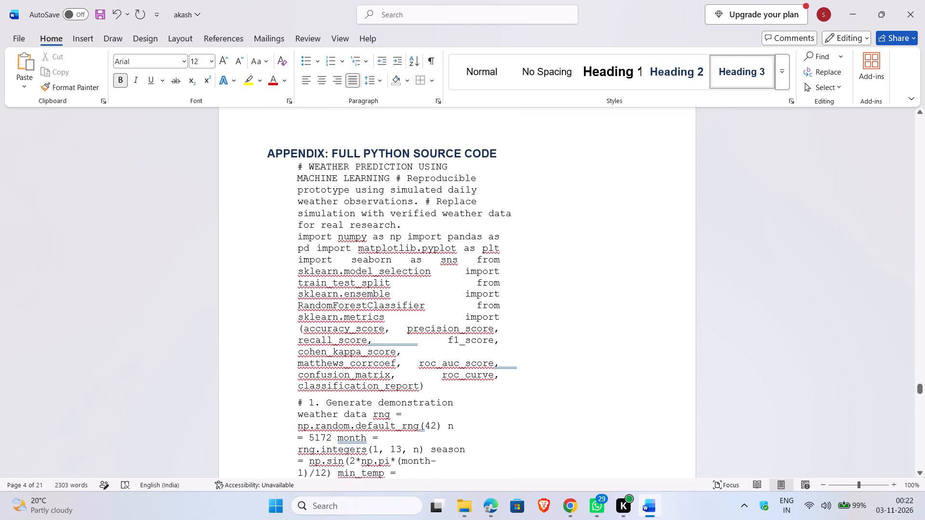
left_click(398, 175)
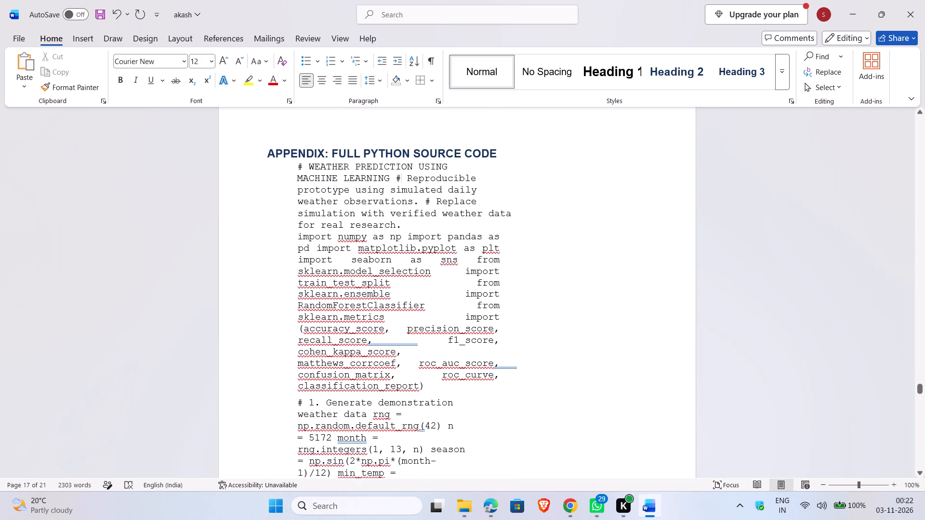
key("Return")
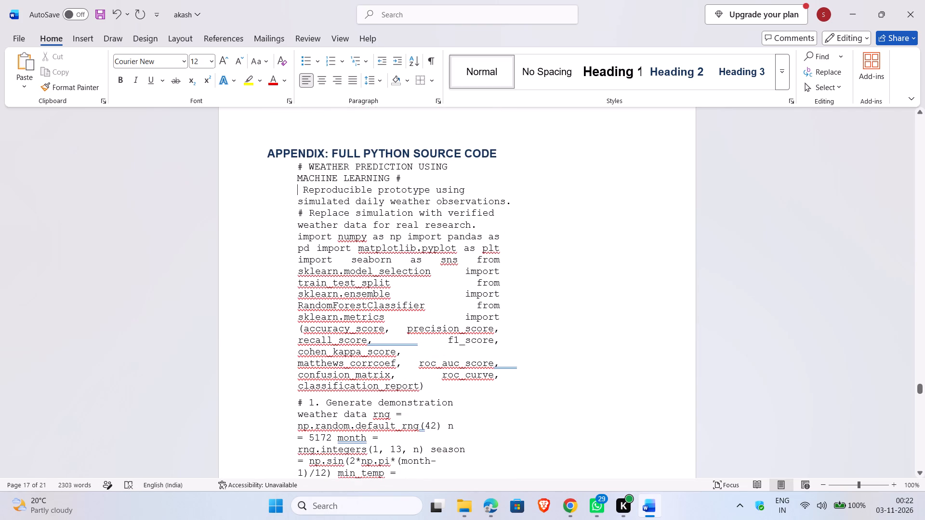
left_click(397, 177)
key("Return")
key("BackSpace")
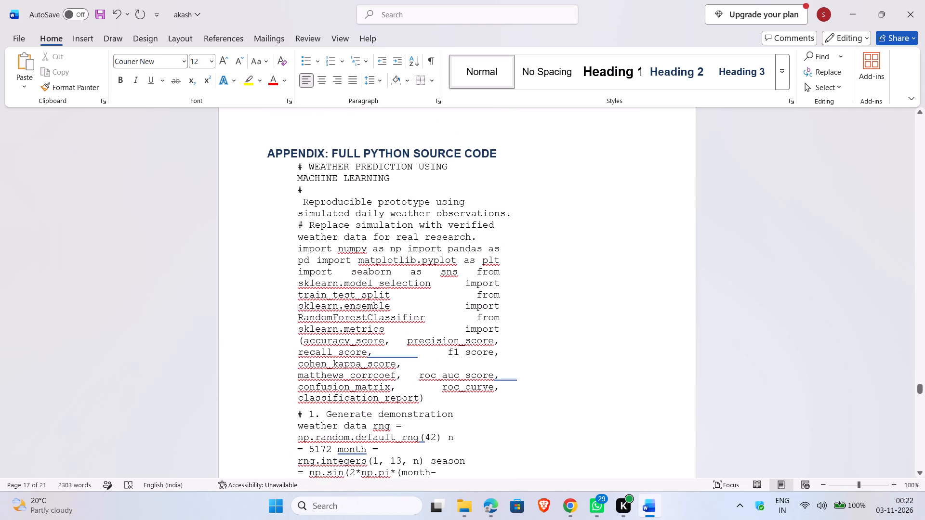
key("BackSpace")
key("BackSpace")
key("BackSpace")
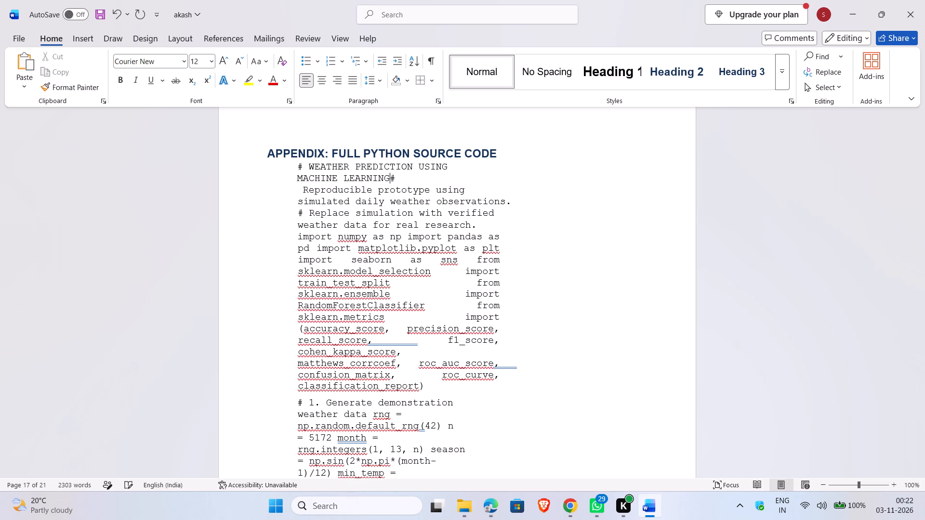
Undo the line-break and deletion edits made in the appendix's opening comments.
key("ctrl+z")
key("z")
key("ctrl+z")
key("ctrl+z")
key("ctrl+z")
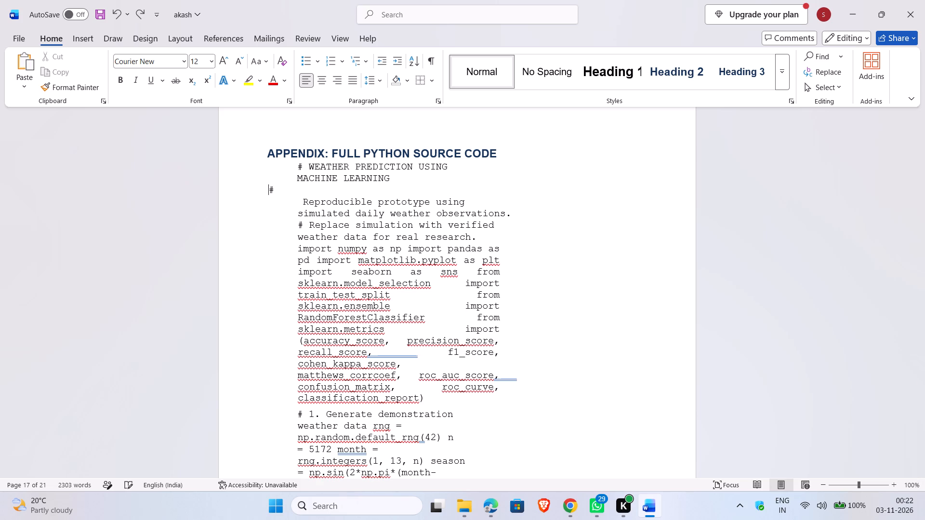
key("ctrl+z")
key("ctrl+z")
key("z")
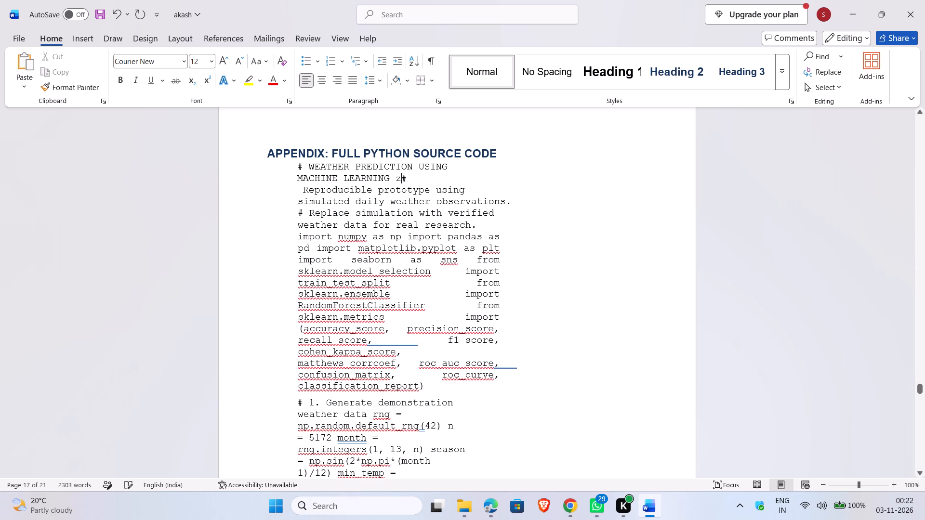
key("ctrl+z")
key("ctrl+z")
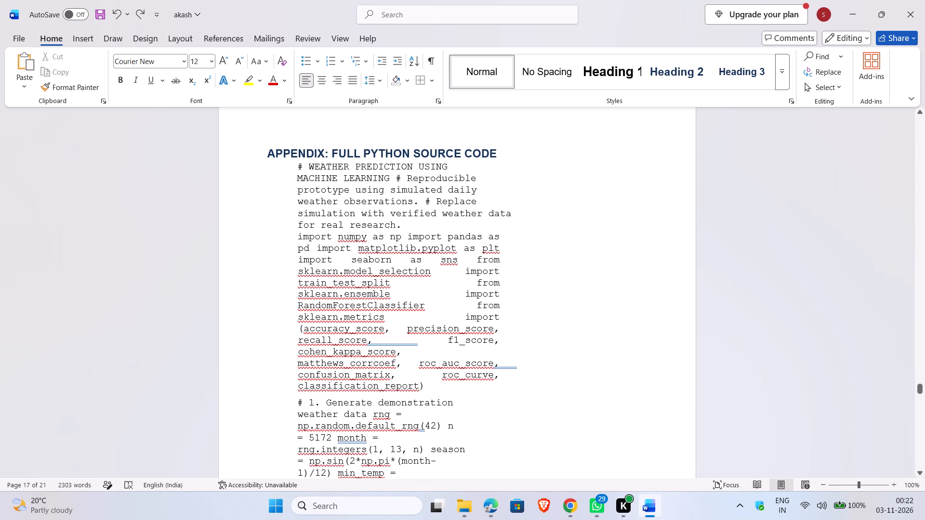
Delete the appendix's opening comments from "# Reproducible prototype" through "for real research.", keeping the title comment.
left_click(396, 176)
left_click_drag(396, 176, 429, 190)
left_click_drag(429, 190, 489, 215)
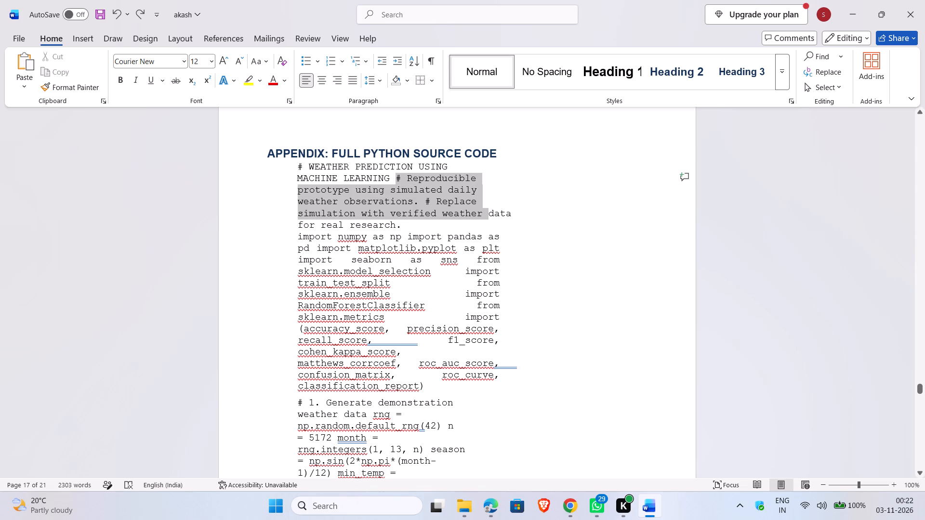
left_click_drag(489, 215, 493, 223)
key("BackSpace")
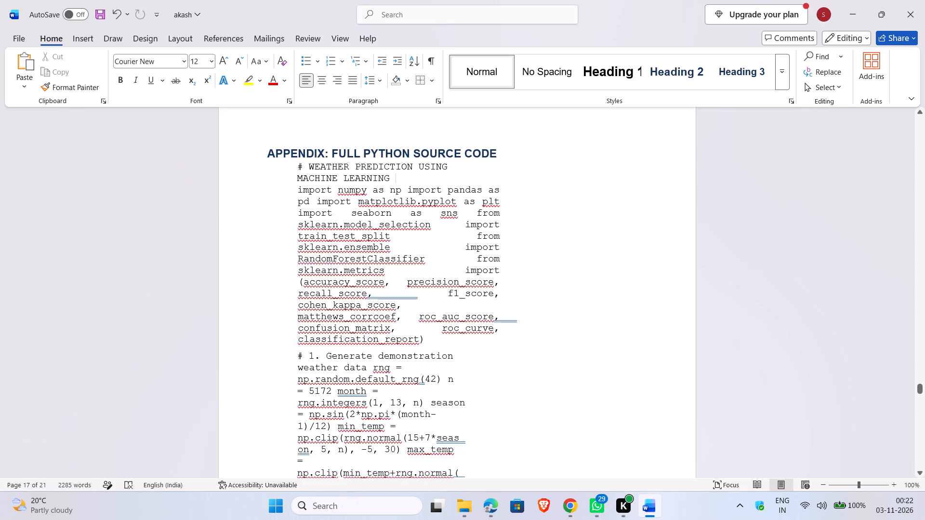
Set the font size of the import statements block in the appendix to 12.
left_click_drag(298, 189, 434, 347)
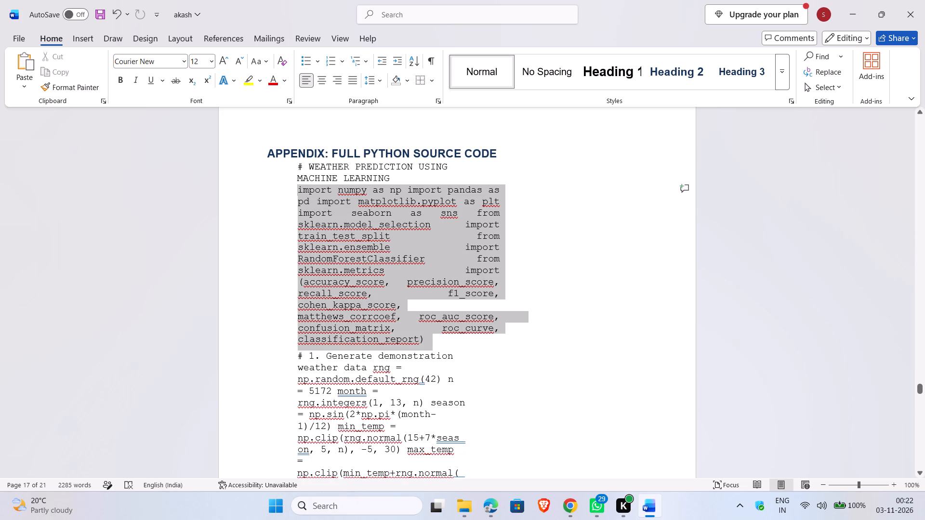
left_click_drag(434, 347, 463, 344)
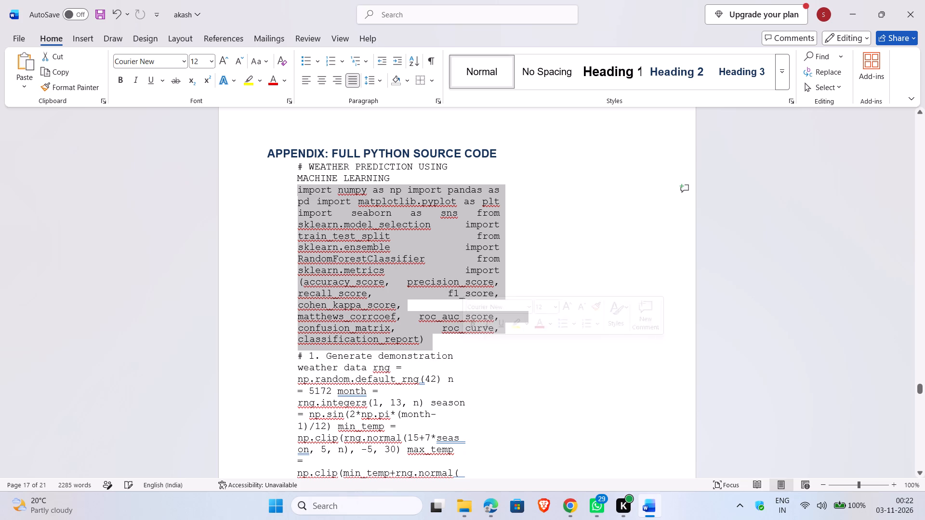
left_click(211, 57)
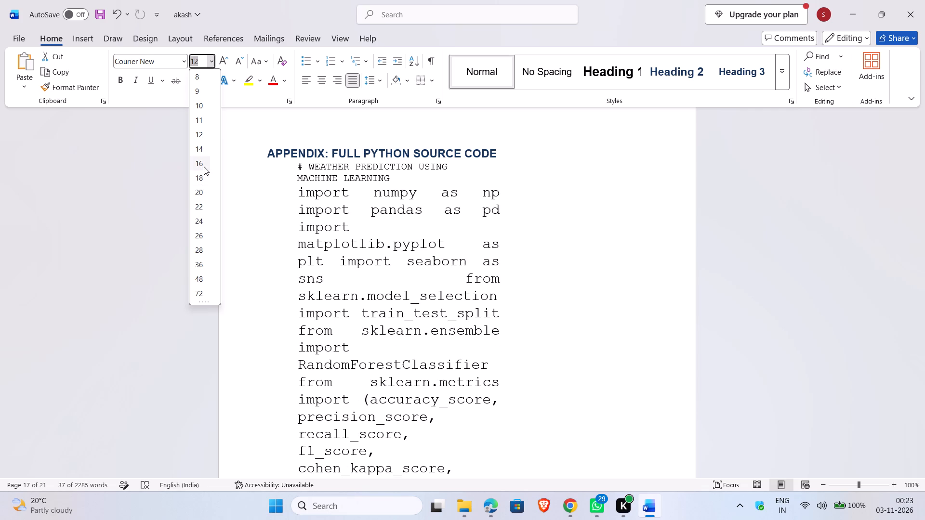
left_click(210, 137)
Set the continued appendix code, from the "evaporation =" line through the closing comments on the last page, to font size 12.
scroll(313, 213, "up", 1)
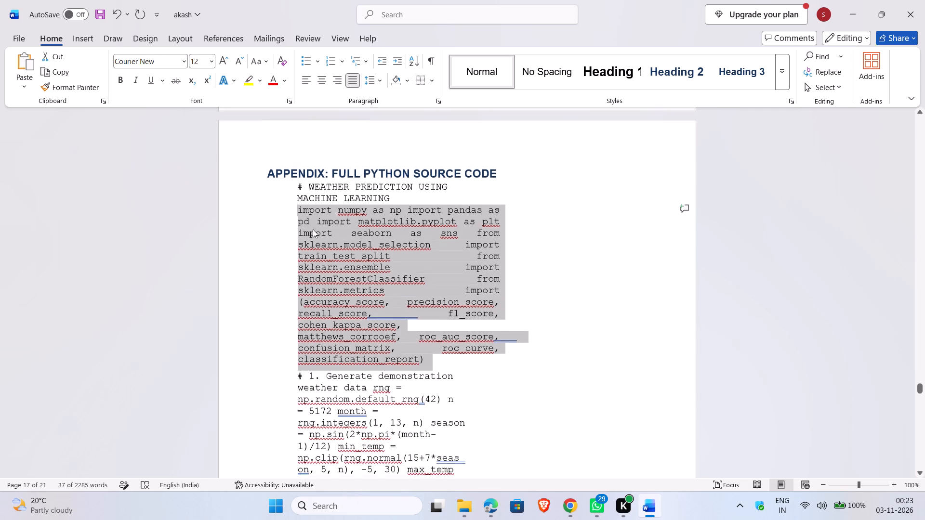
scroll(313, 230, "down", 20)
scroll(313, 230, "down", 1)
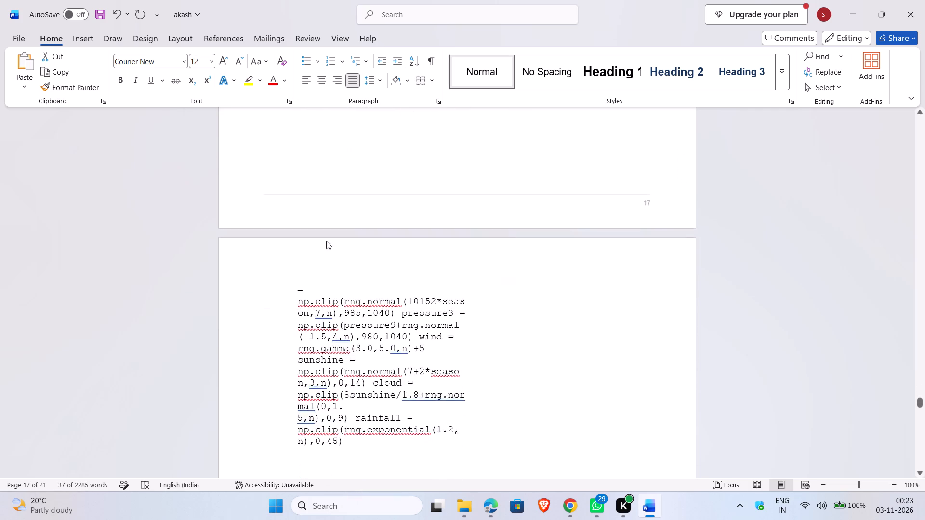
scroll(326, 241, "down", 6)
scroll(326, 272, "down", 16)
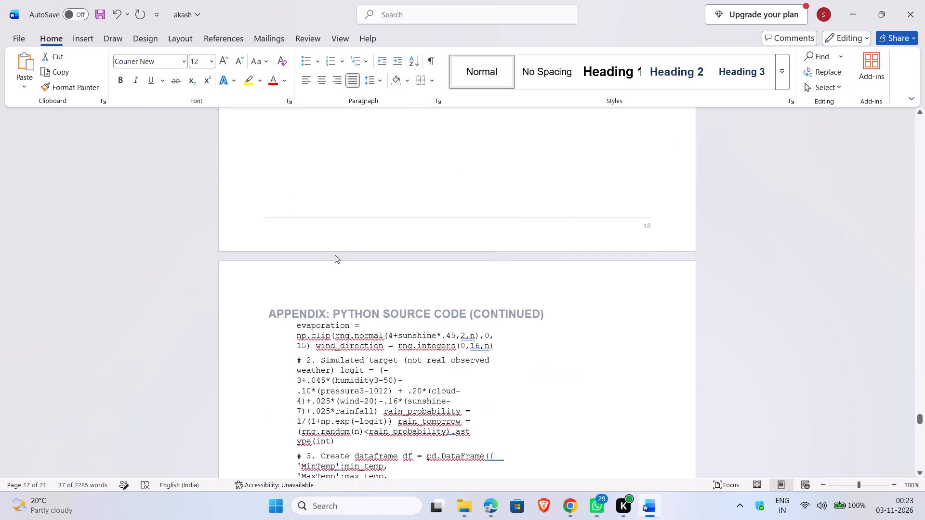
scroll(335, 255, "down", 5)
left_click_drag(299, 177, 428, 272)
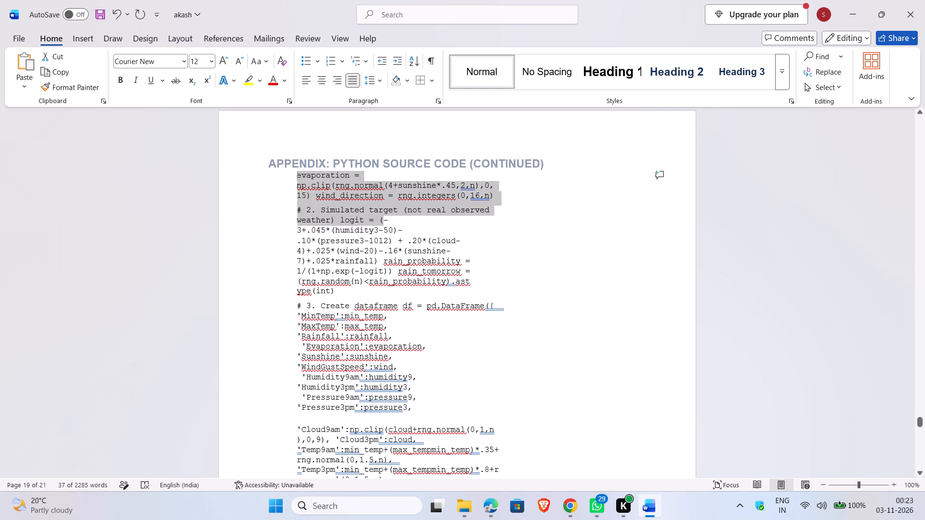
left_click_drag(428, 272, 416, 519)
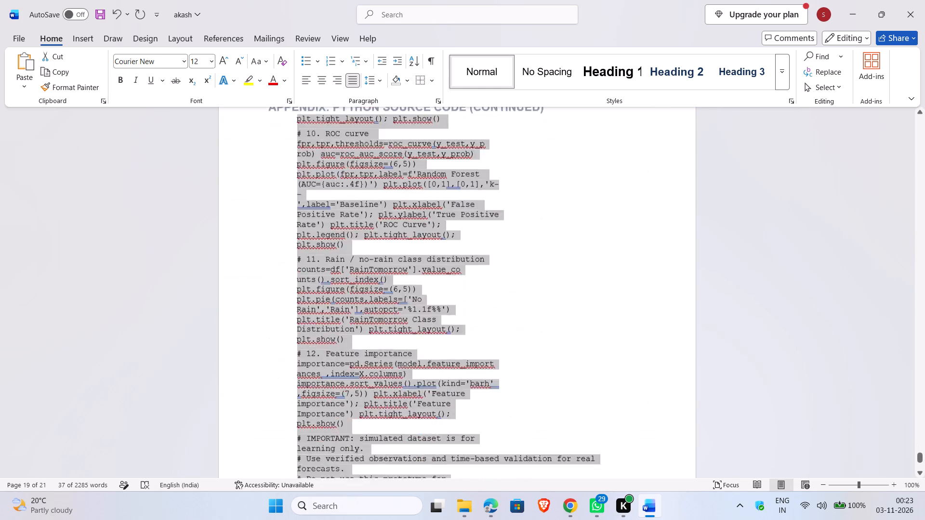
left_click_drag(416, 519, 401, 472)
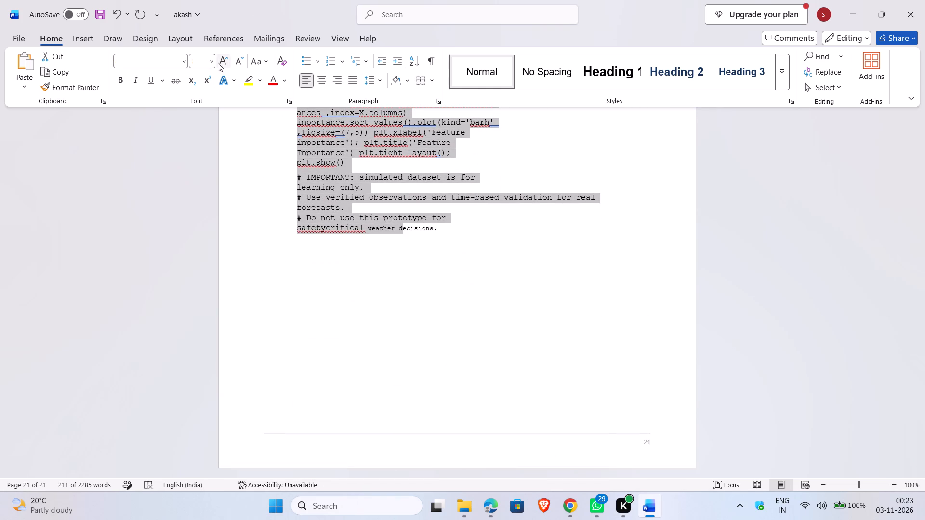
left_click(213, 62)
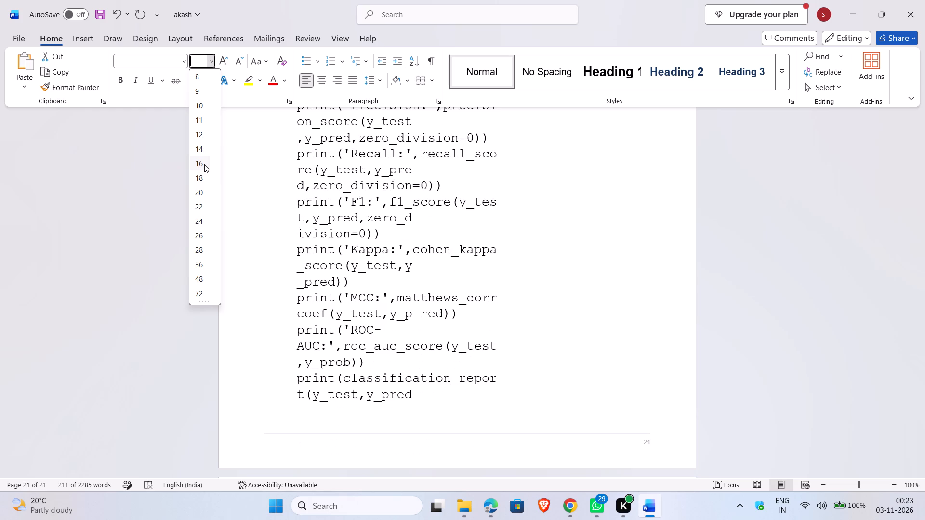
left_click(204, 138)
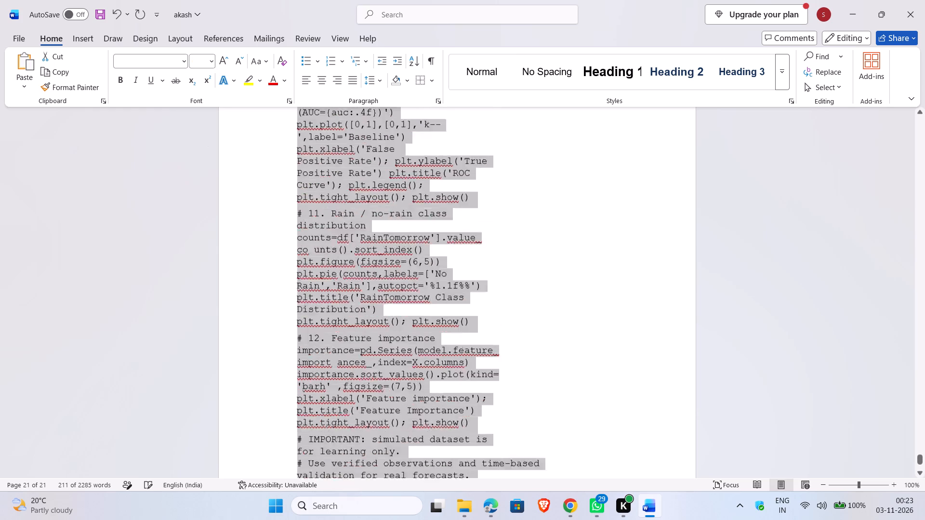
left_click(597, 190)
Examine the resized code and page breaks across the Python source code appendix pages.
scroll(753, 219, "up", 4)
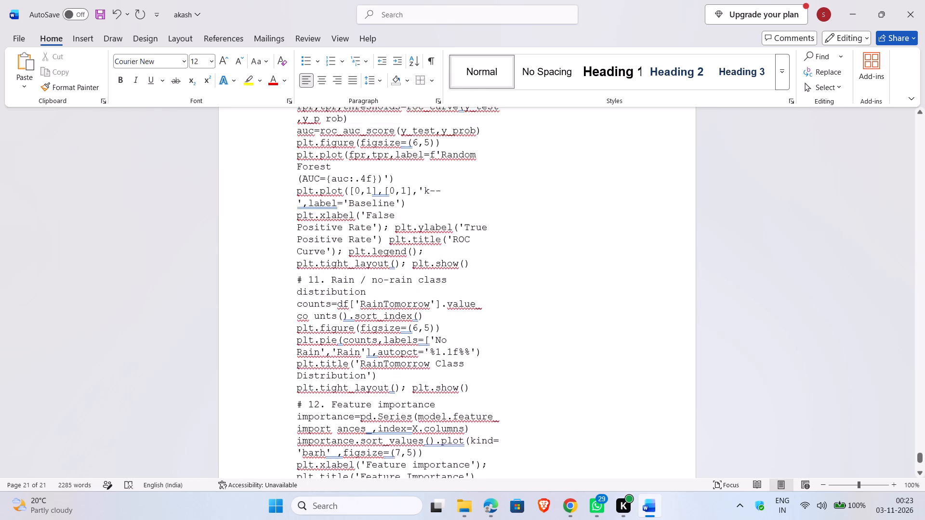
scroll(750, 166, "up", 15)
scroll(736, 352, "up", 8)
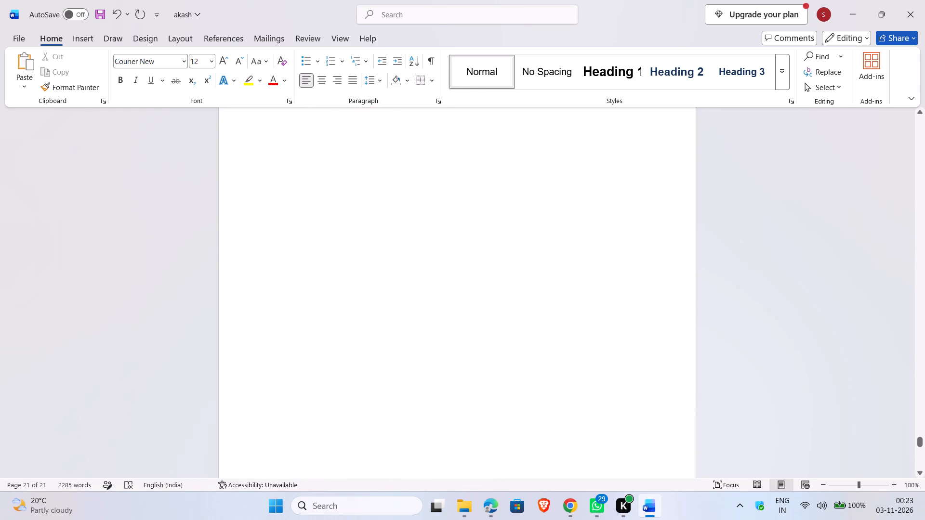
scroll(739, 320, "up", 16)
scroll(737, 314, "down", 6)
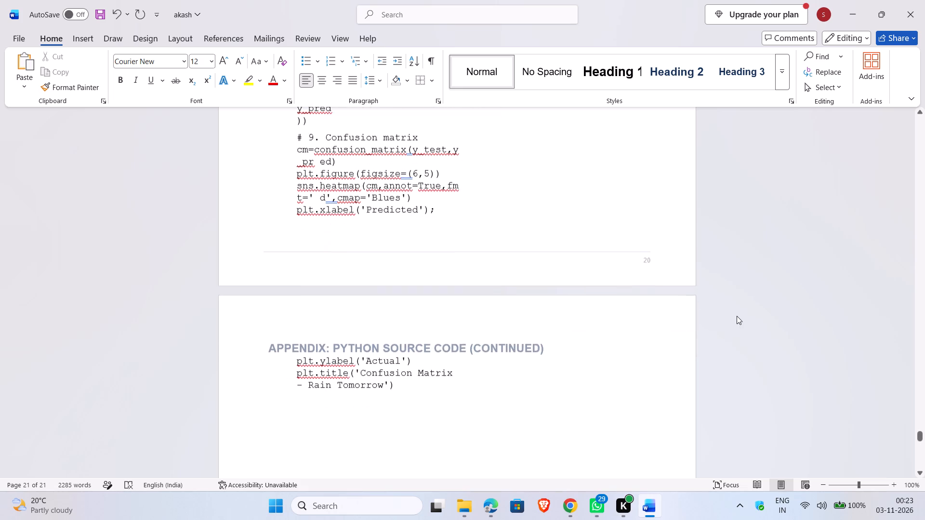
scroll(737, 316, "down", 3)
scroll(737, 316, "up", 20)
scroll(737, 316, "up", 2)
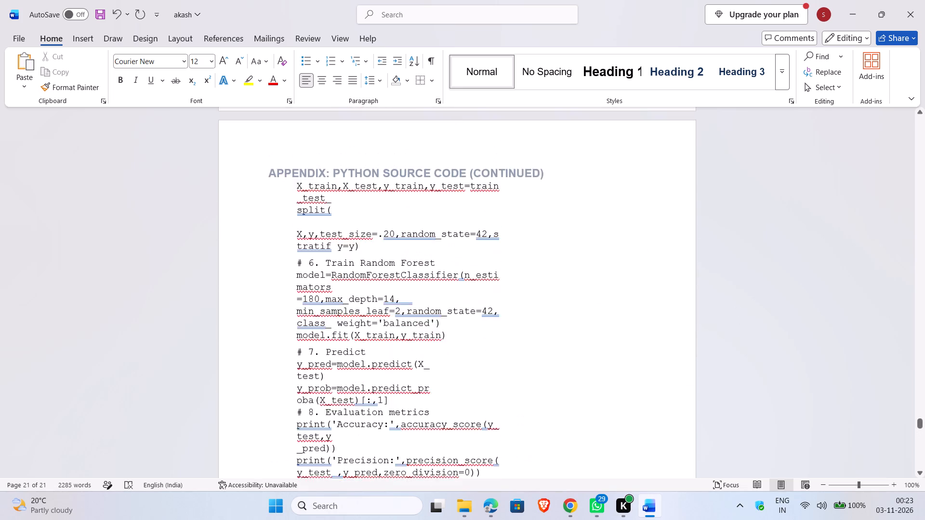
scroll(733, 308, "up", 20)
scroll(733, 308, "up", 8)
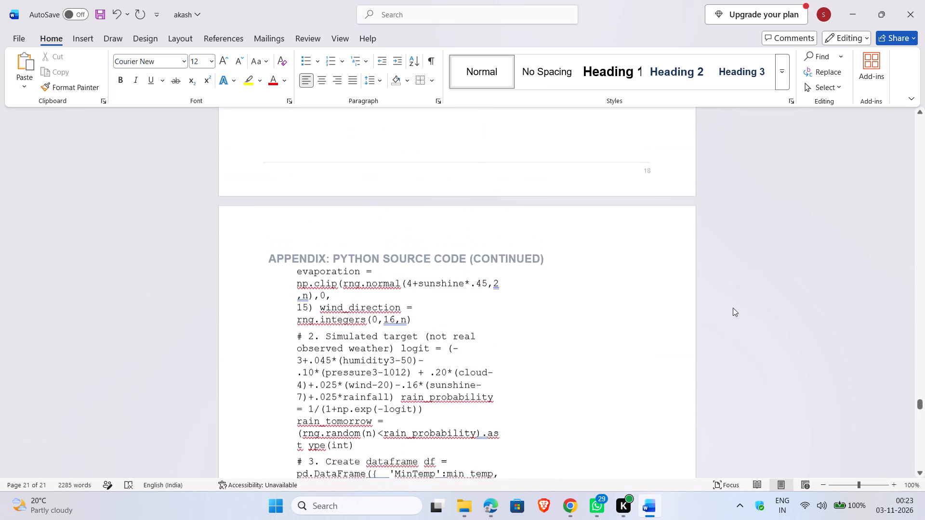
scroll(733, 308, "down", 13)
scroll(733, 306, "up", 15)
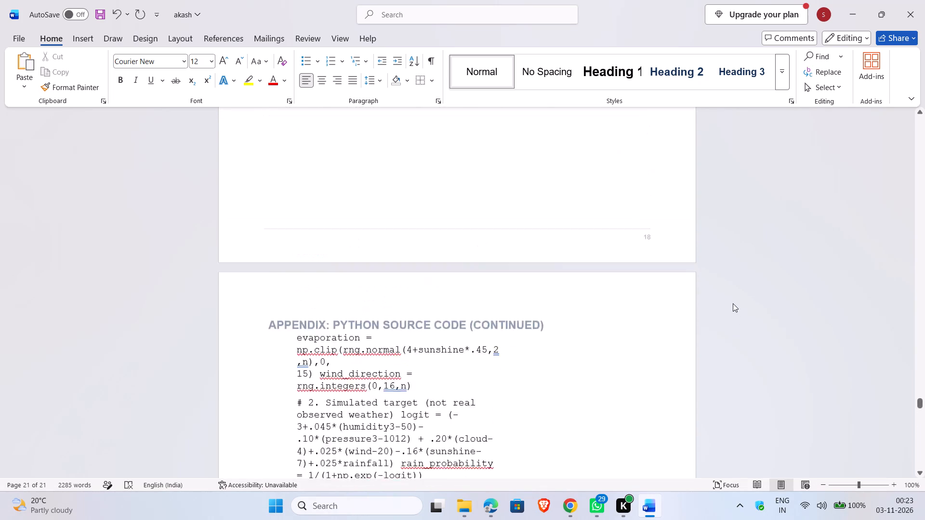
scroll(733, 303, "up", 20)
scroll(733, 303, "up", 12)
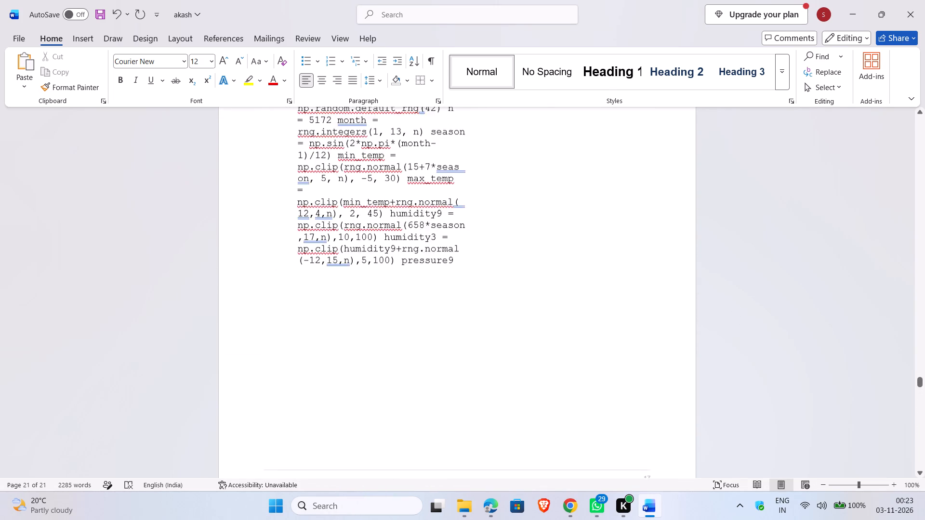
scroll(733, 304, "up", 14)
scroll(733, 301, "down", 5)
scroll(731, 295, "up", 8)
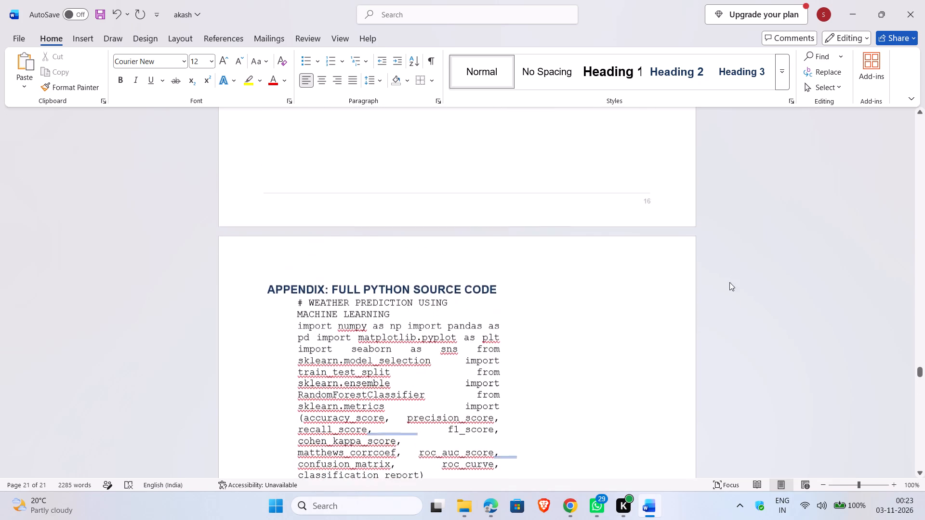
scroll(729, 282, "up", 10)
scroll(731, 273, "down", 16)
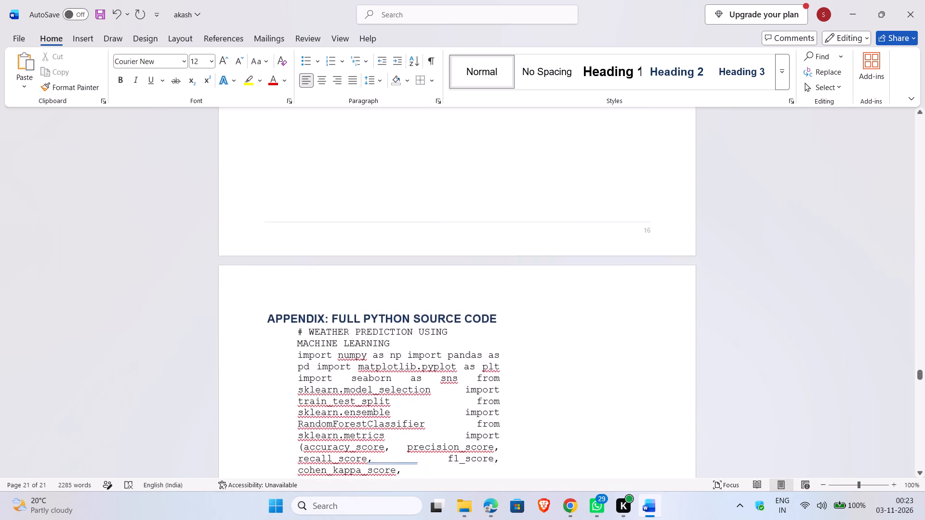
scroll(730, 274, "down", 20)
scroll(730, 274, "down", 13)
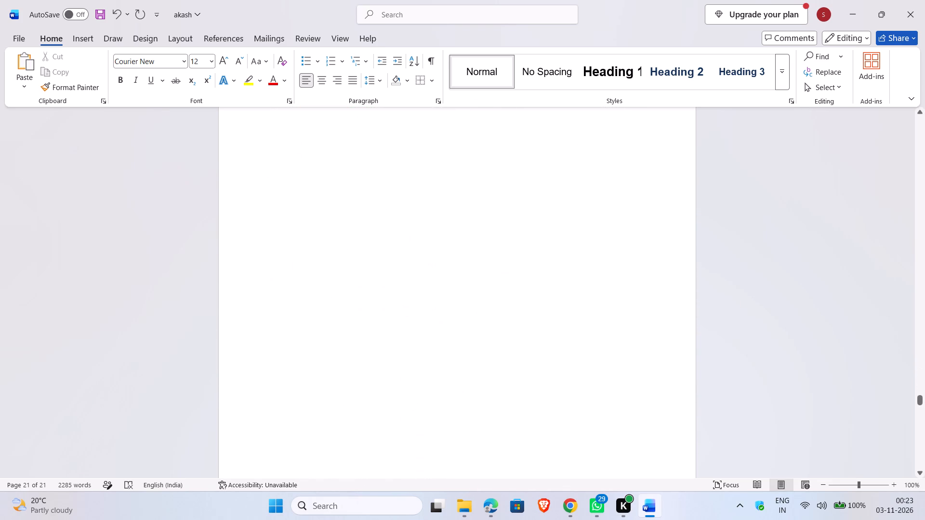
scroll(728, 277, "down", 20)
scroll(728, 277, "down", 13)
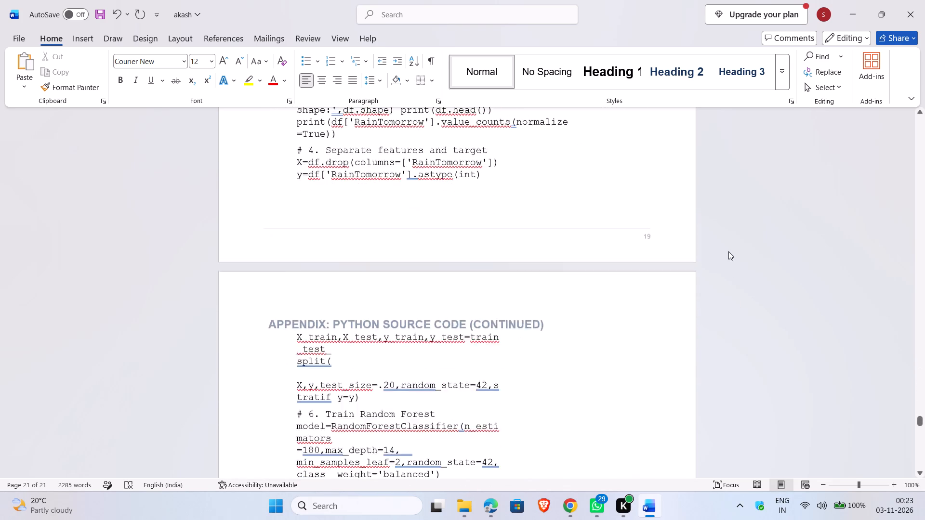
scroll(728, 251, "down", 20)
scroll(728, 251, "down", 8)
scroll(728, 251, "up", 1)
scroll(728, 251, "down", 4)
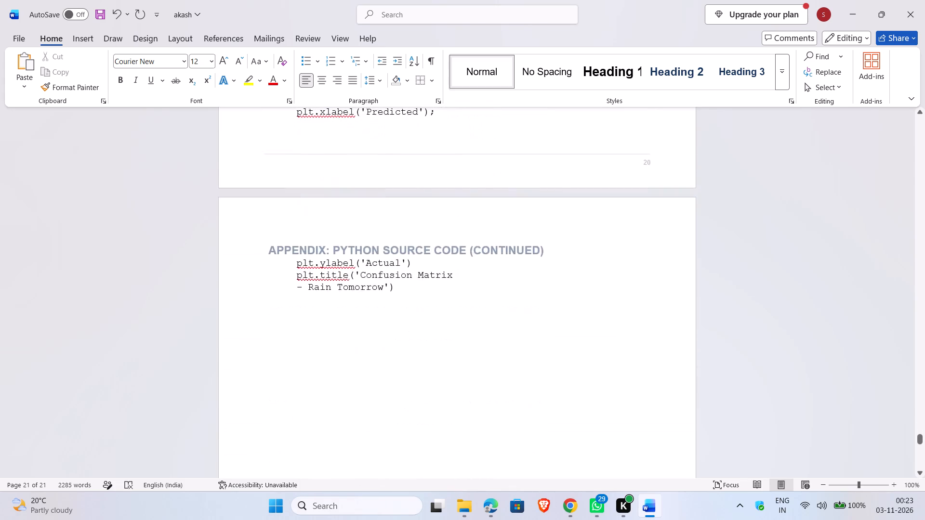
Delete the plt.ylabel('Actual') and plt.title('Confusion Matrix - Rain Tomorrow') lines that sit alone on a nearly empty continued appendix page.
scroll(728, 251, "down", 19)
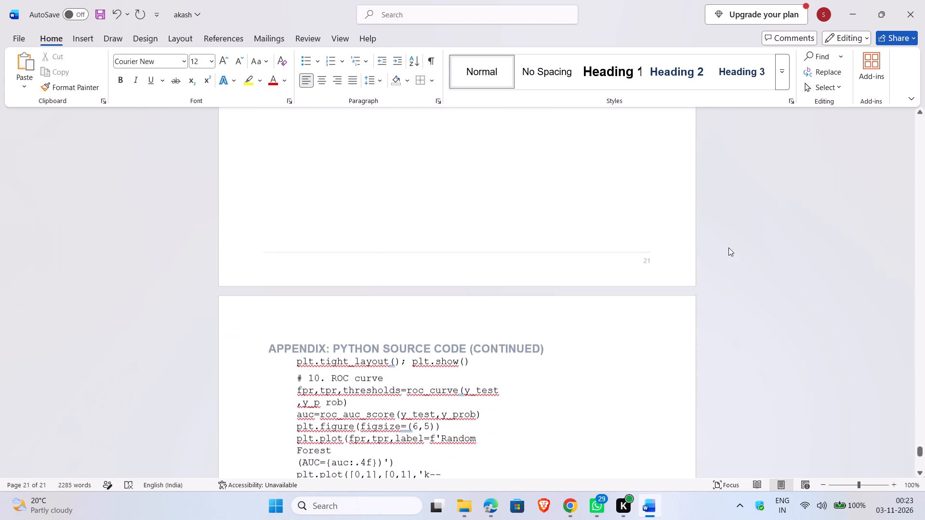
scroll(728, 247, "down", 18)
scroll(728, 245, "up", 8)
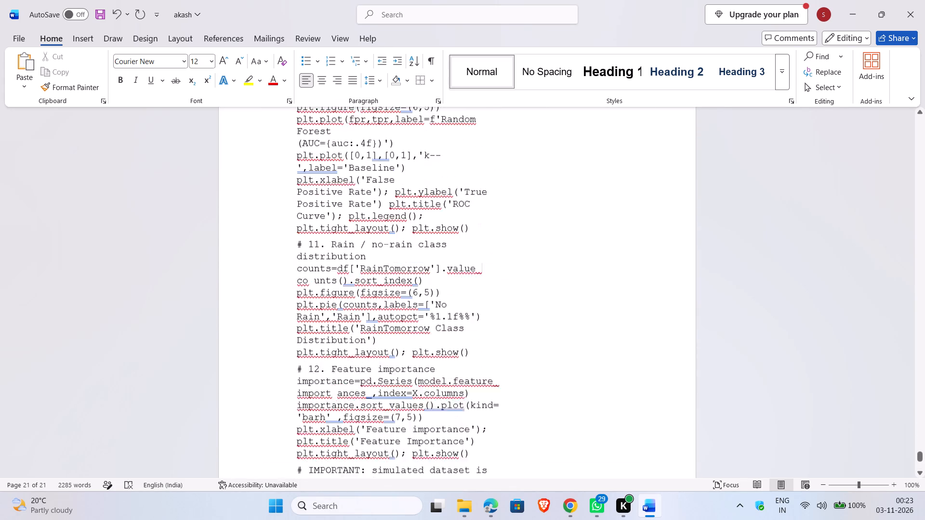
scroll(727, 241, "up", 20)
scroll(727, 241, "up", 13)
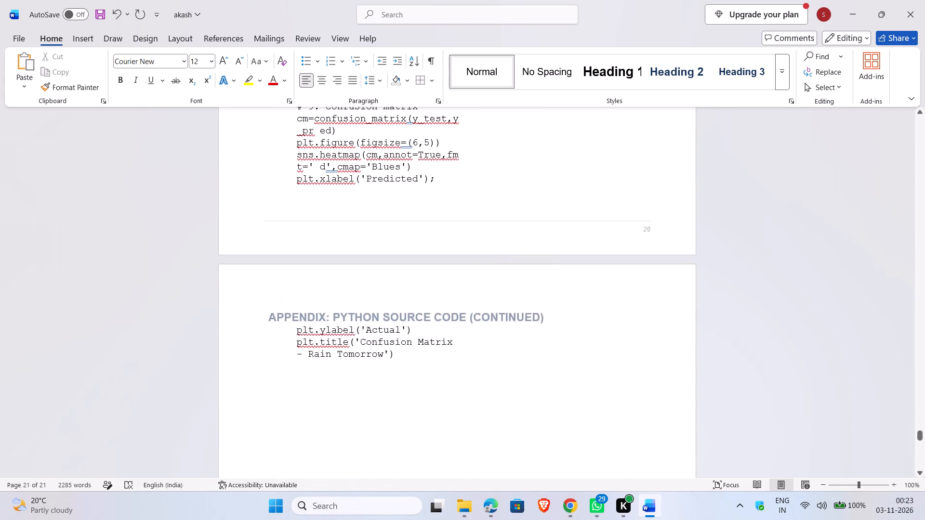
left_click_drag(295, 358, 296, 365)
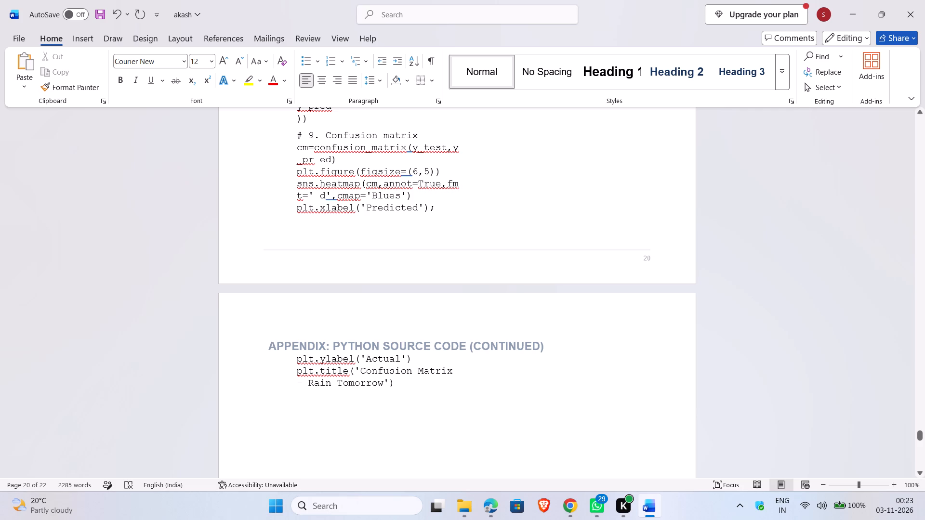
left_click_drag(296, 365, 385, 421)
key("BackSpace")
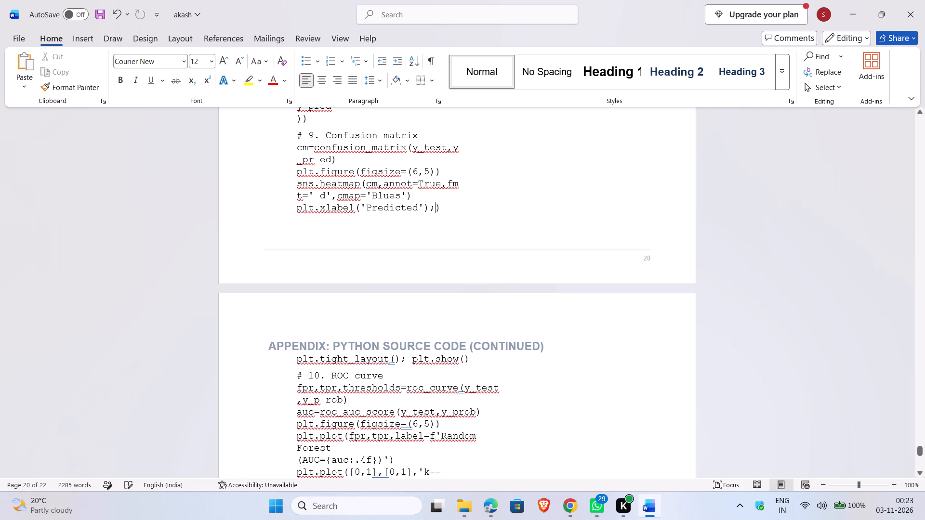
Delete the closing comments at the end of the appendix code, from "# IMPORTANT: simulated dataset" through "weather decisions".
scroll(462, 364, "up", 3)
scroll(462, 317, "down", 20)
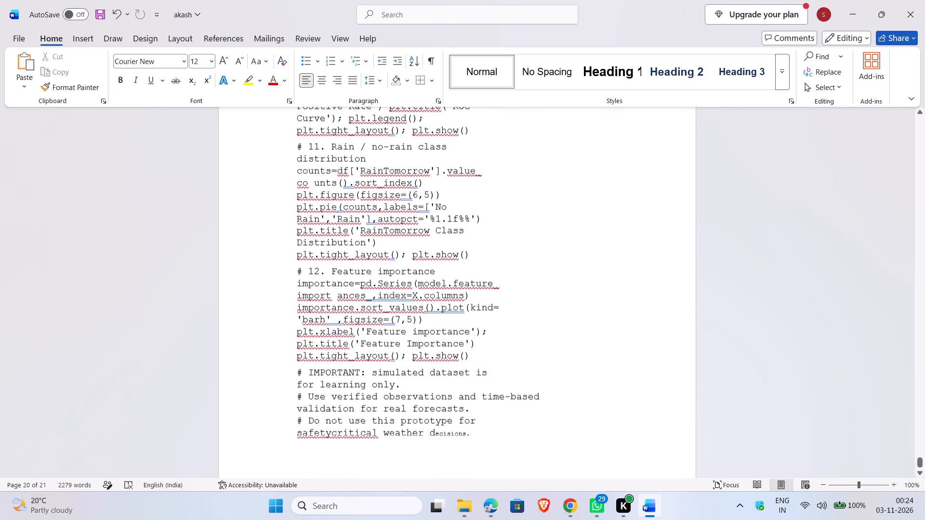
scroll(466, 325, "down", 15)
scroll(480, 338, "up", 2)
scroll(480, 337, "down", 2)
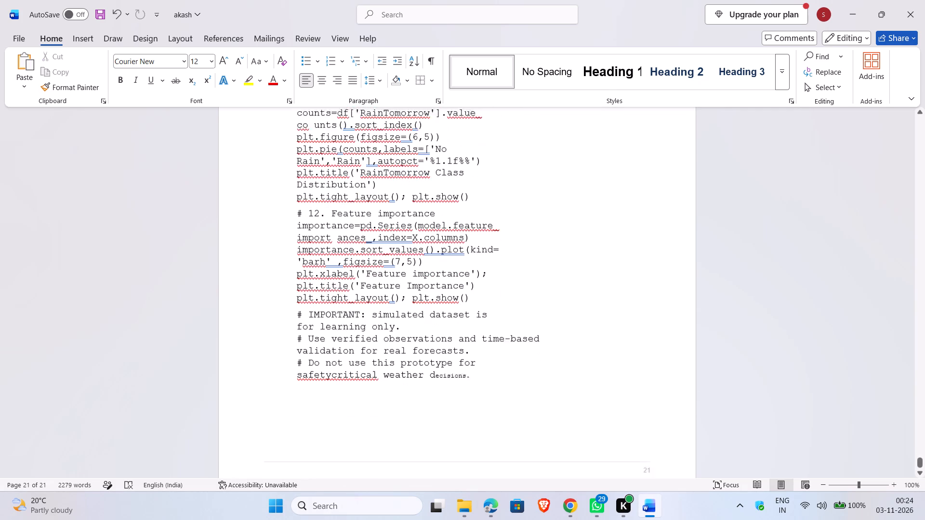
scroll(480, 340, "down", 11)
scroll(527, 363, "down", 10)
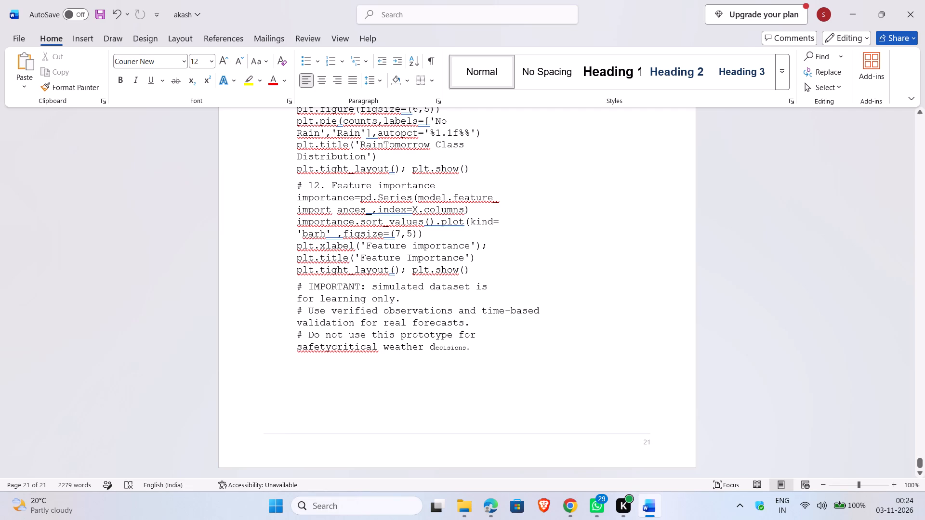
left_click_drag(294, 290, 456, 376)
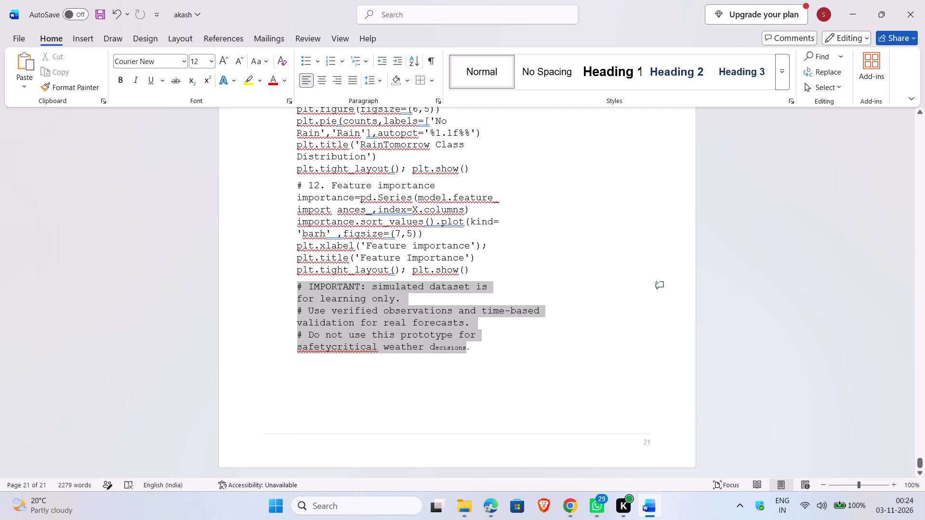
left_click_drag(456, 376, 450, 375)
key("BackSpace")
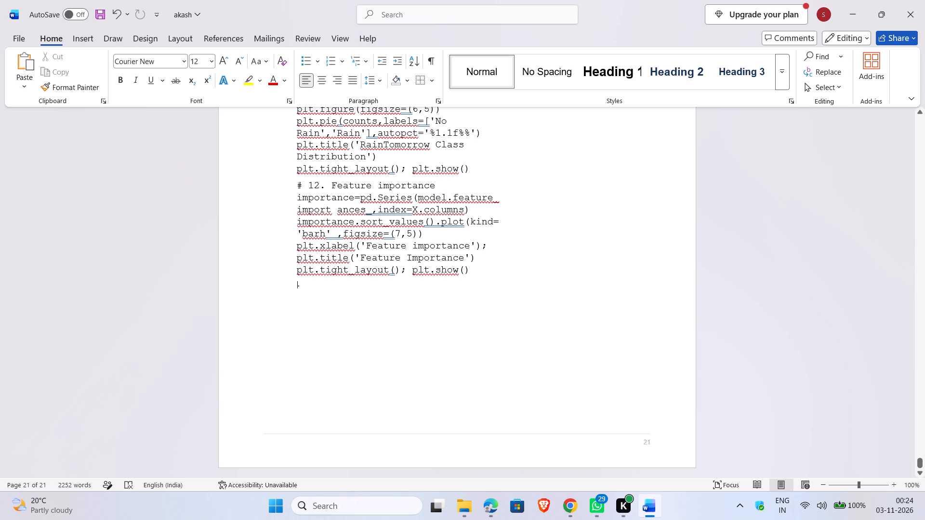
Examine the layout of the report pages backwards from the appendix's end through the references and Chapter 5 to the start of Chapter 4.
scroll(438, 335, "up", 3)
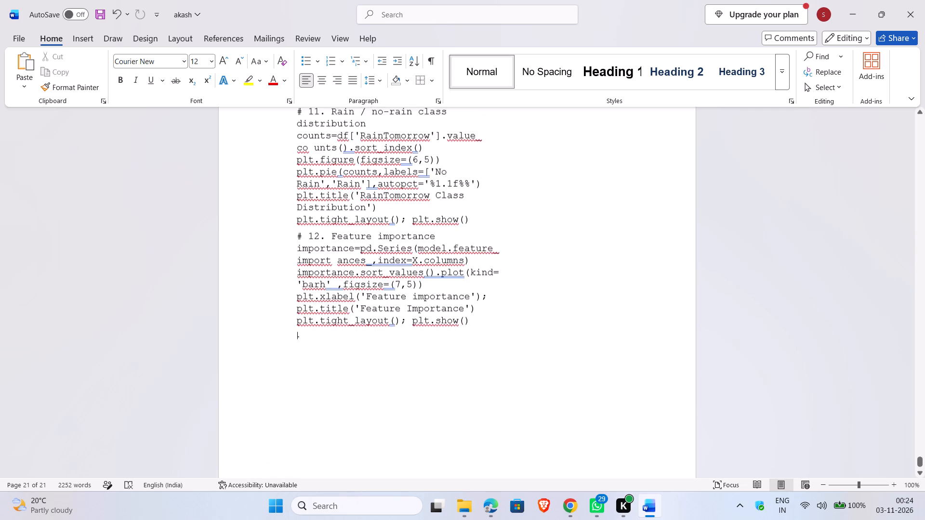
scroll(449, 294, "up", 20)
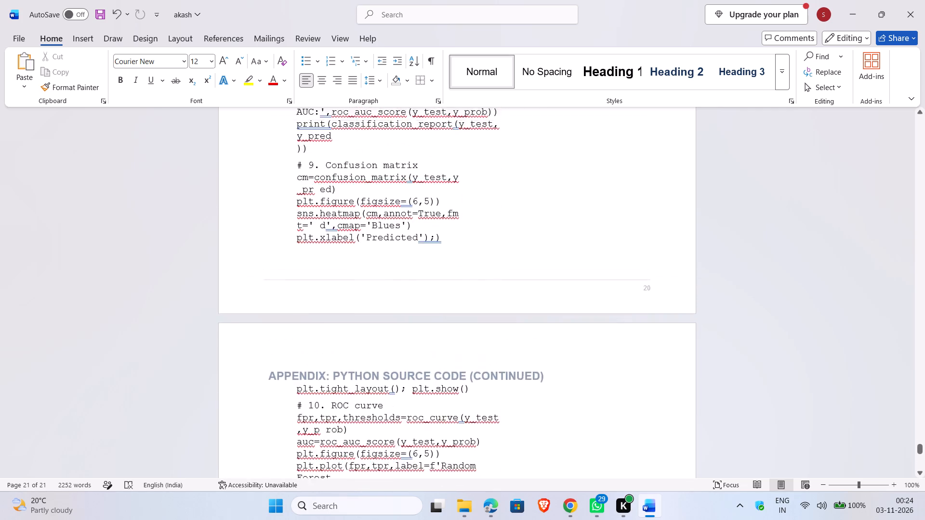
scroll(446, 295, "up", 19)
scroll(444, 291, "up", 2)
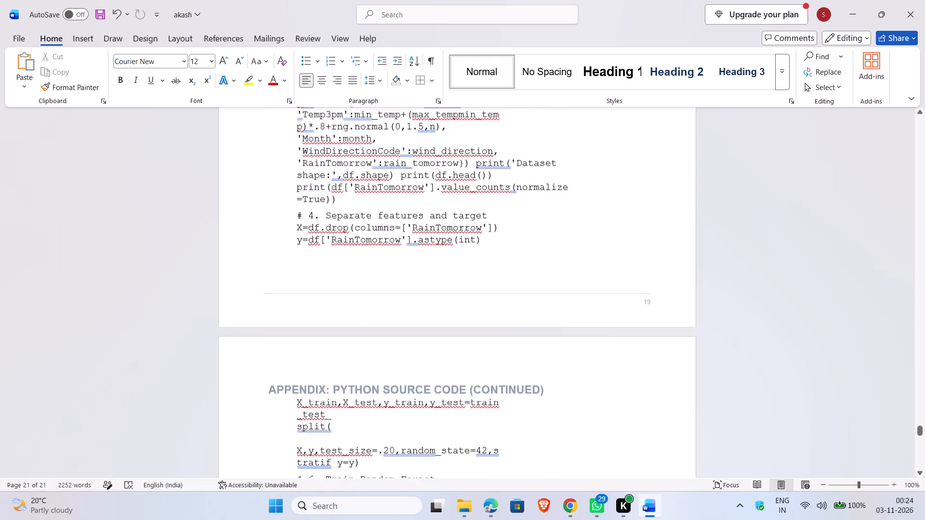
scroll(444, 291, "up", 11)
scroll(442, 282, "up", 16)
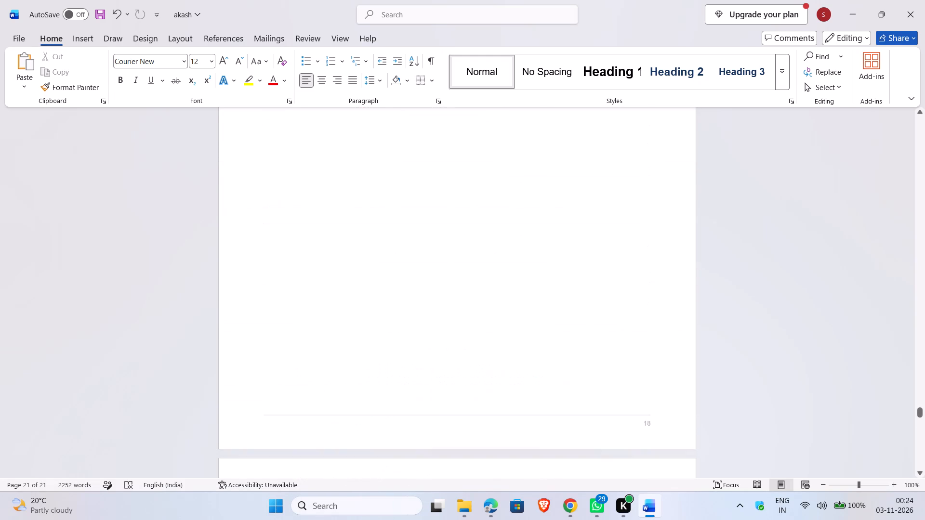
scroll(443, 275, "up", 14)
scroll(443, 275, "up", 9)
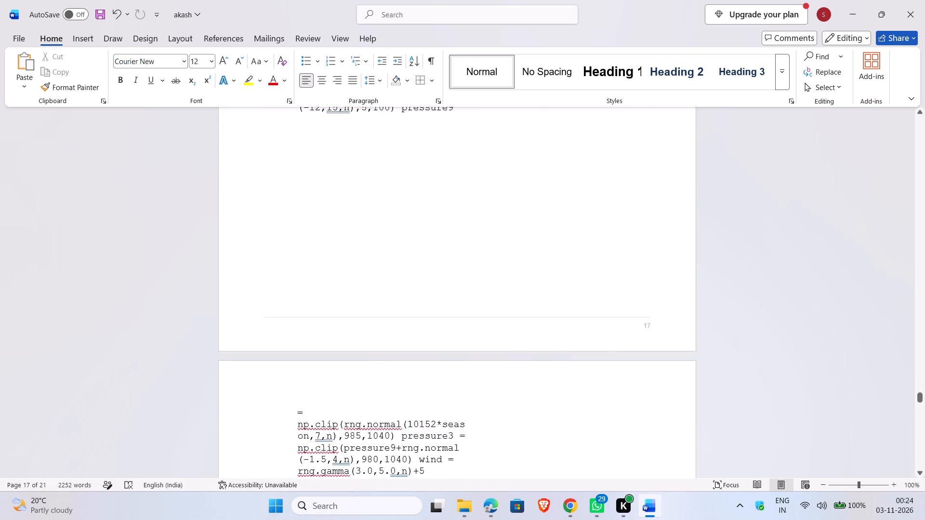
scroll(444, 275, "up", 19)
scroll(445, 272, "down", 2)
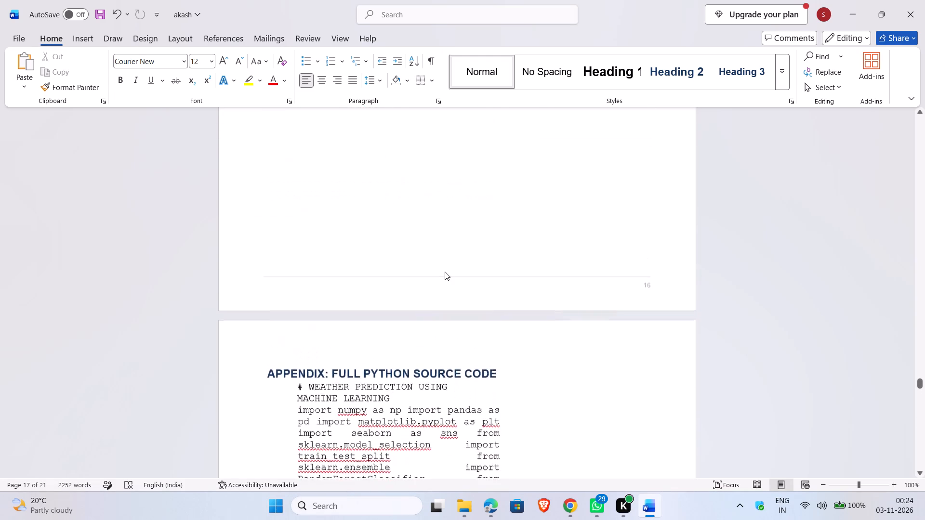
scroll(445, 272, "down", 2)
scroll(446, 266, "up", 19)
scroll(448, 258, "up", 4)
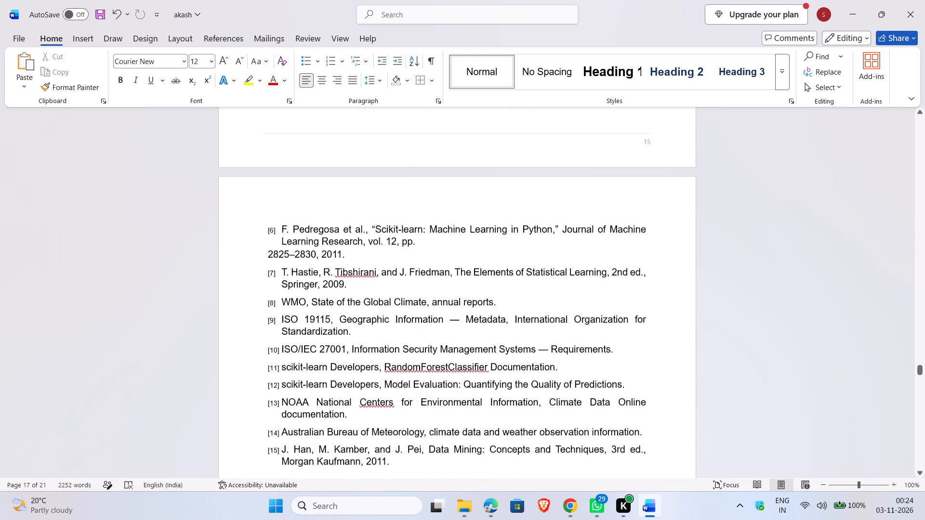
scroll(448, 259, "up", 19)
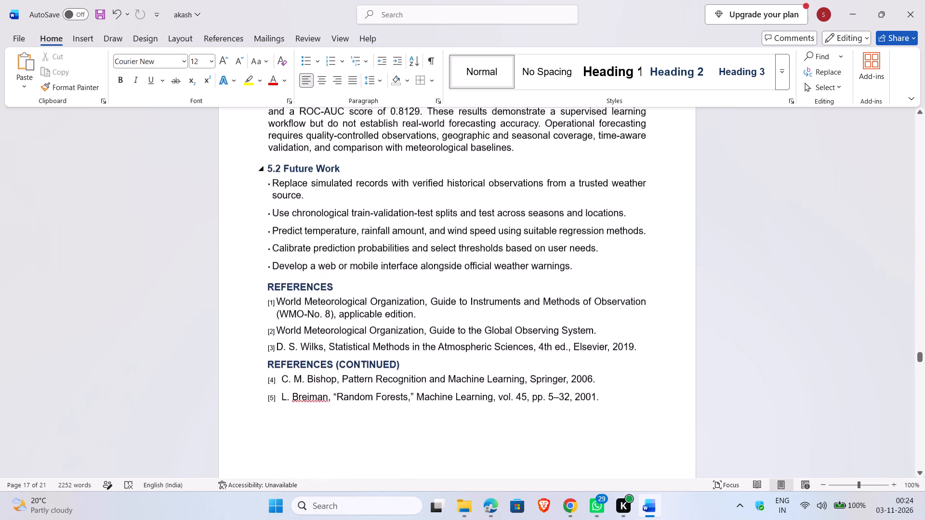
scroll(434, 288, "up", 6)
scroll(436, 279, "down", 2)
scroll(436, 279, "up", 9)
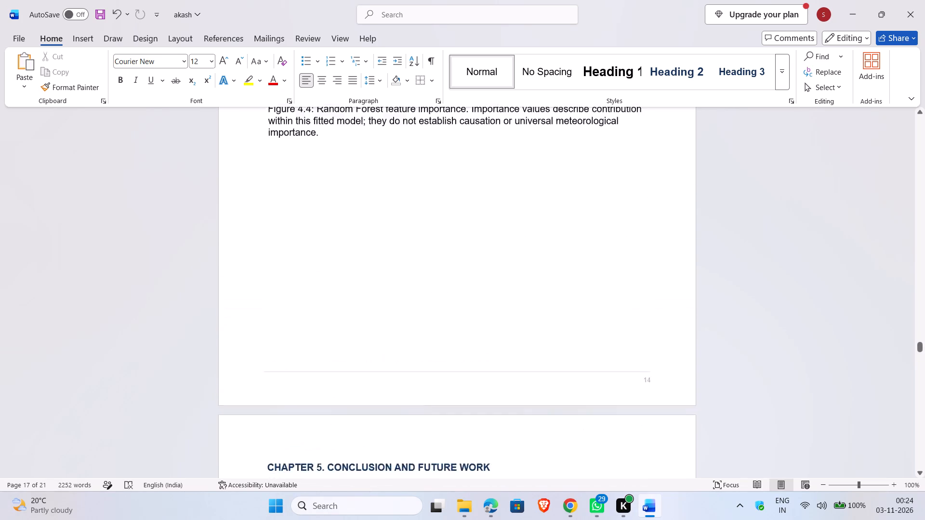
scroll(437, 270, "up", 9)
scroll(437, 265, "up", 17)
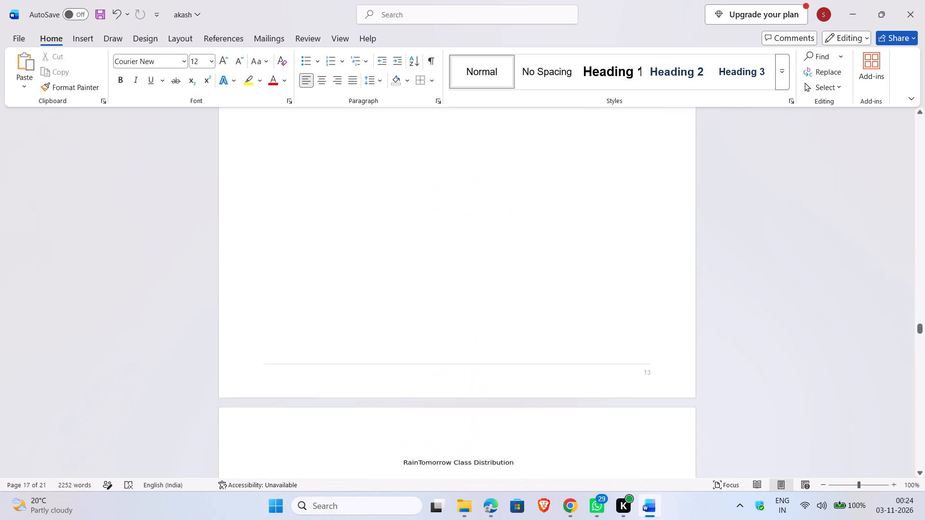
scroll(435, 251, "up", 14)
scroll(442, 231, "up", 17)
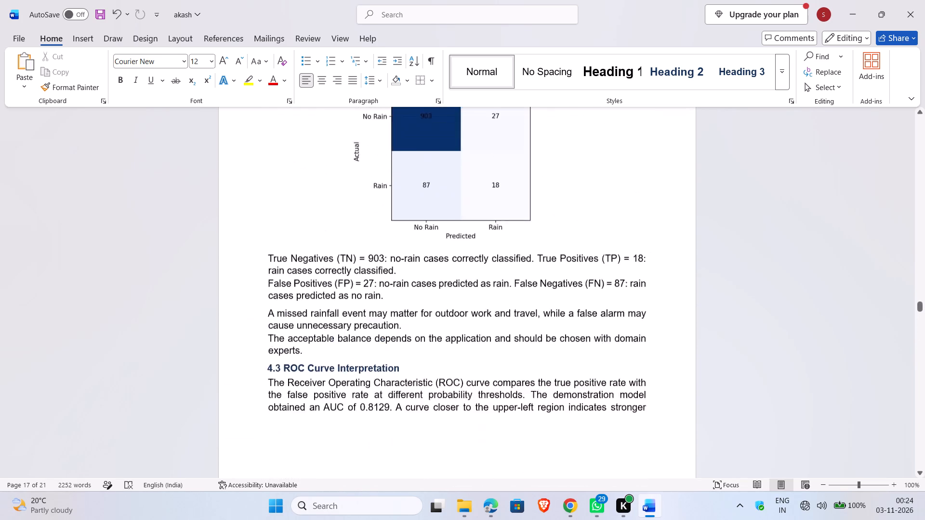
scroll(445, 227, "up", 20)
scroll(445, 227, "up", 10)
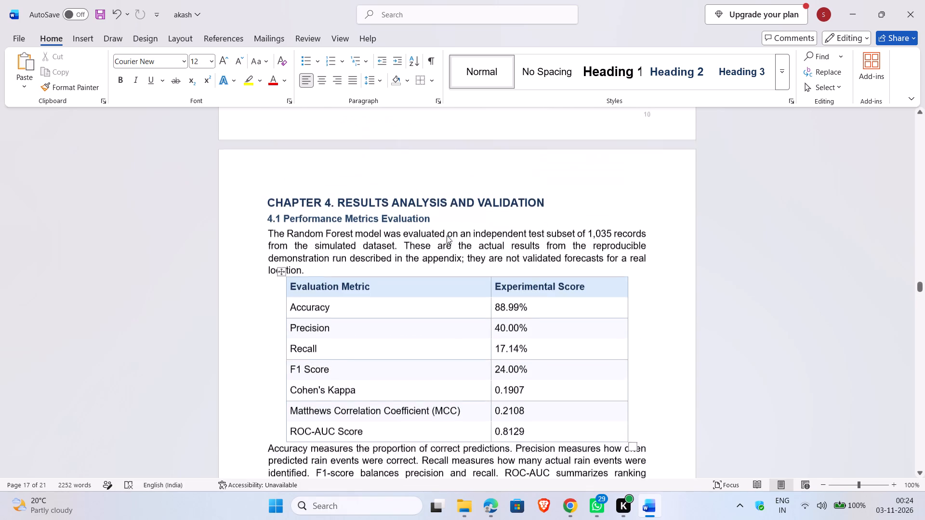
scroll(446, 235, "up", 5)
scroll(444, 224, "down", 2)
scroll(441, 243, "up", 1)
scroll(441, 244, "down", 3)
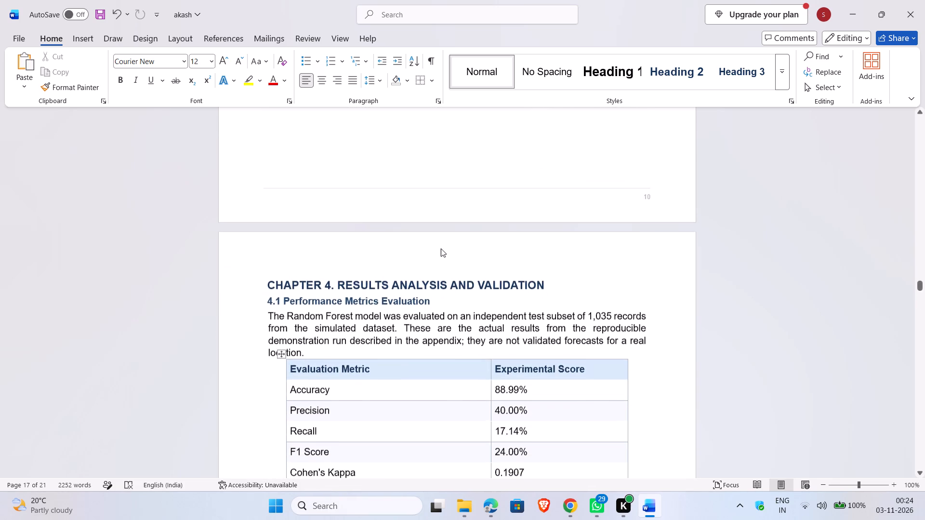
scroll(441, 248, "down", 5)
scroll(439, 249, "up", 2)
Insert two blank lines above and three blank lines below the evaluation metrics table in section 4.1.
left_click(444, 263)
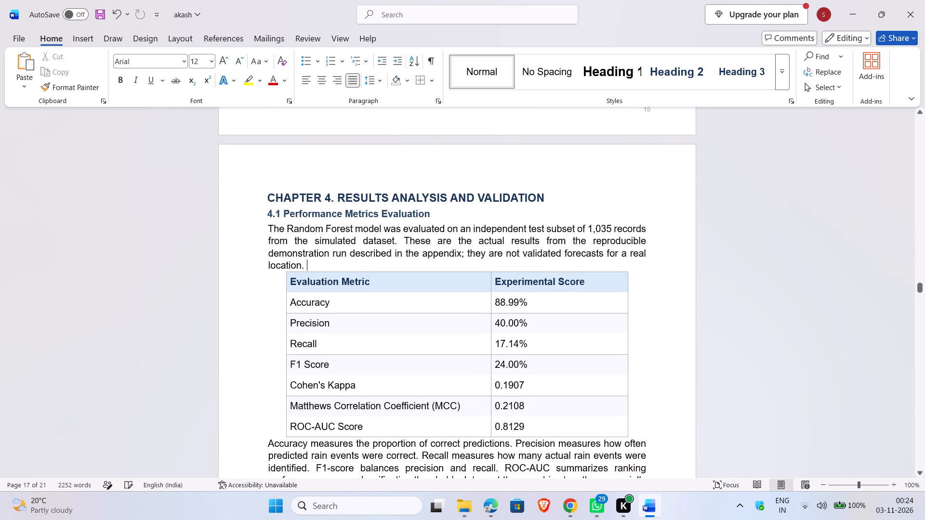
key("Return")
key("Return")
scroll(453, 265, "down", 5)
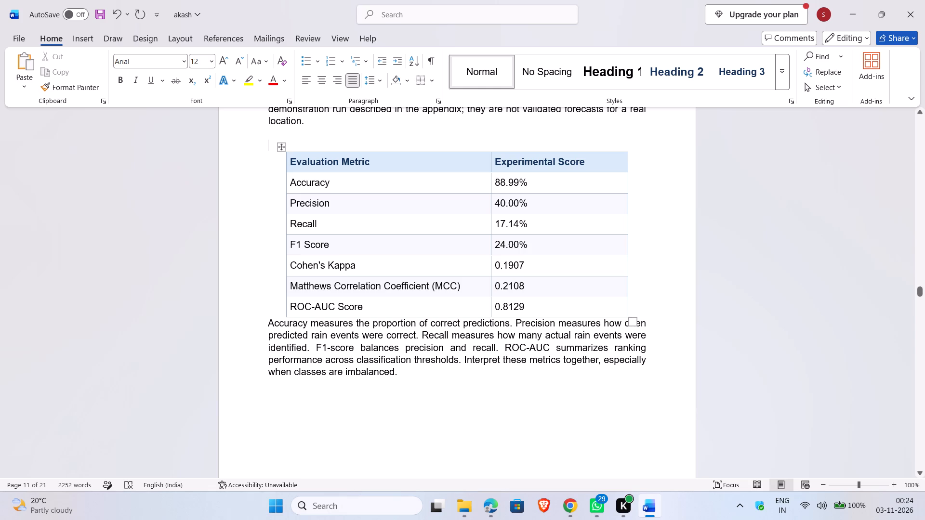
left_click(638, 311)
left_click(264, 325)
key("Return")
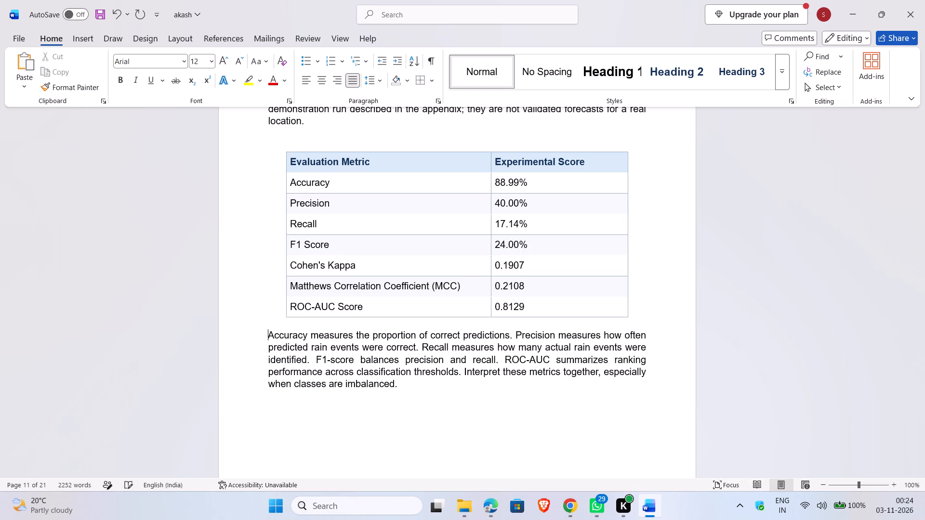
key("Return")
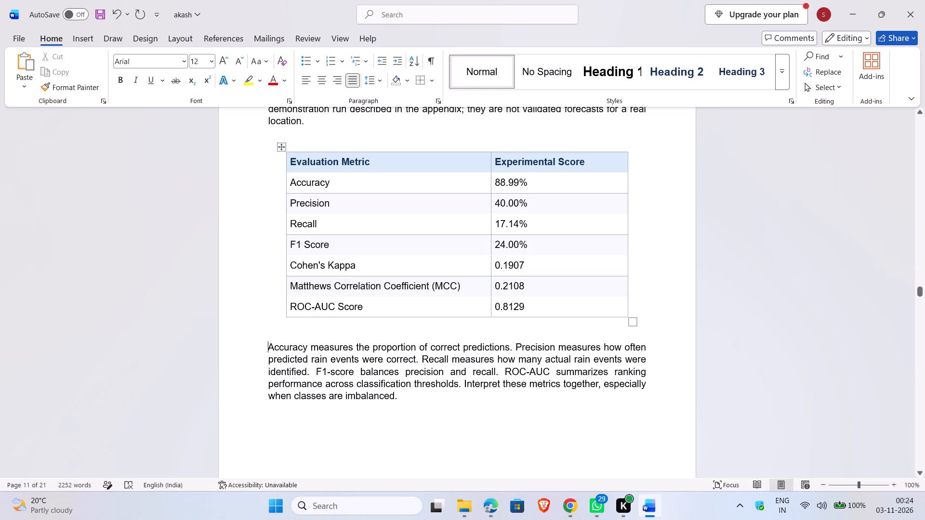
key("Return")
Add a blank line below the "4.1 Performance Metrics Evaluation" heading and another below the "CHAPTER 4. RESULTS ANALYSIS AND VALIDATION" heading.
scroll(312, 260, "down", 4)
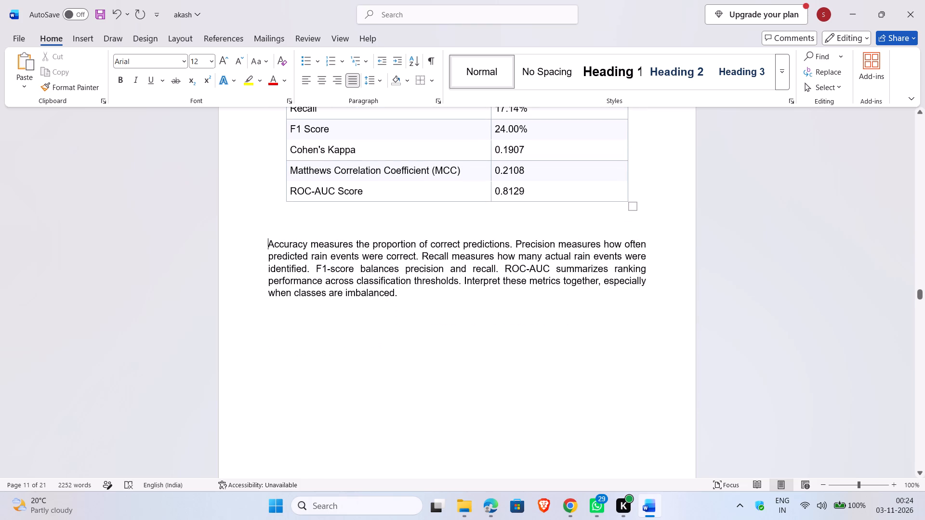
scroll(306, 207, "up", 6)
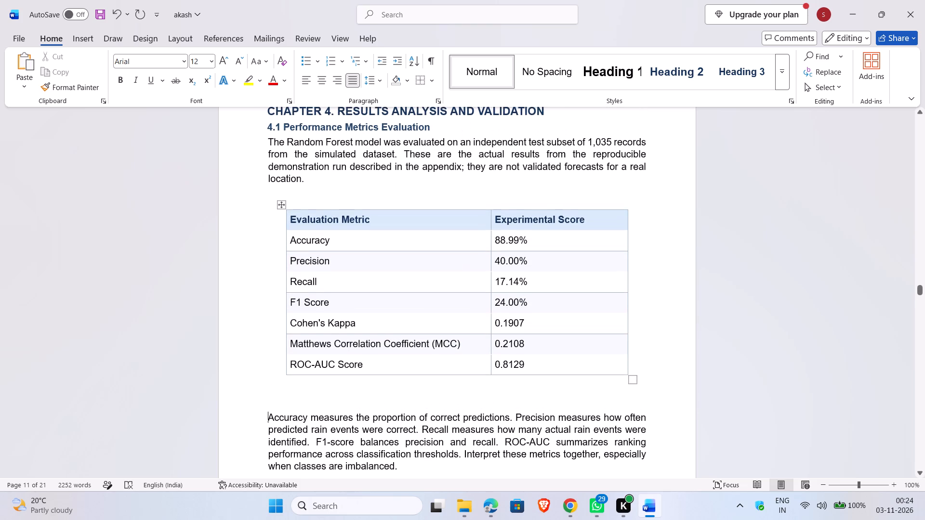
left_click(446, 122)
key("Return")
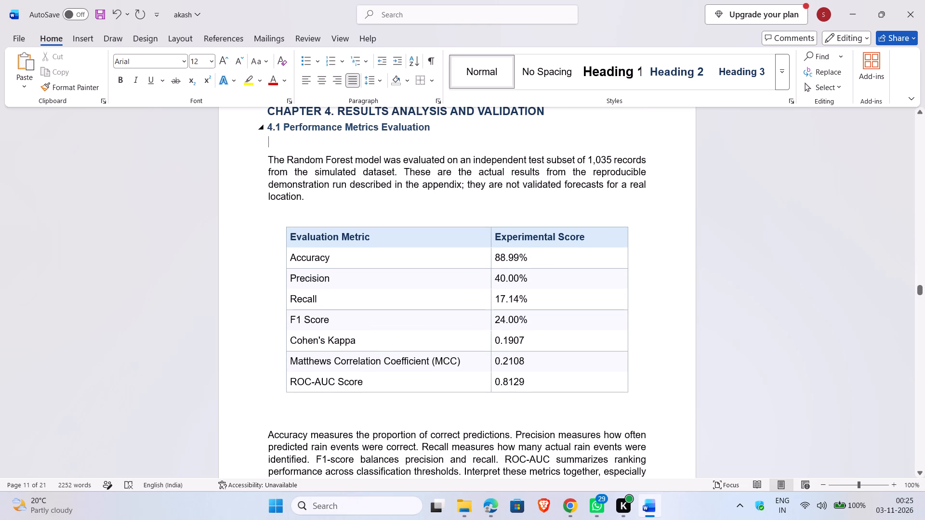
left_click(551, 115)
key("Return")
scroll(504, 248, "down", 1)
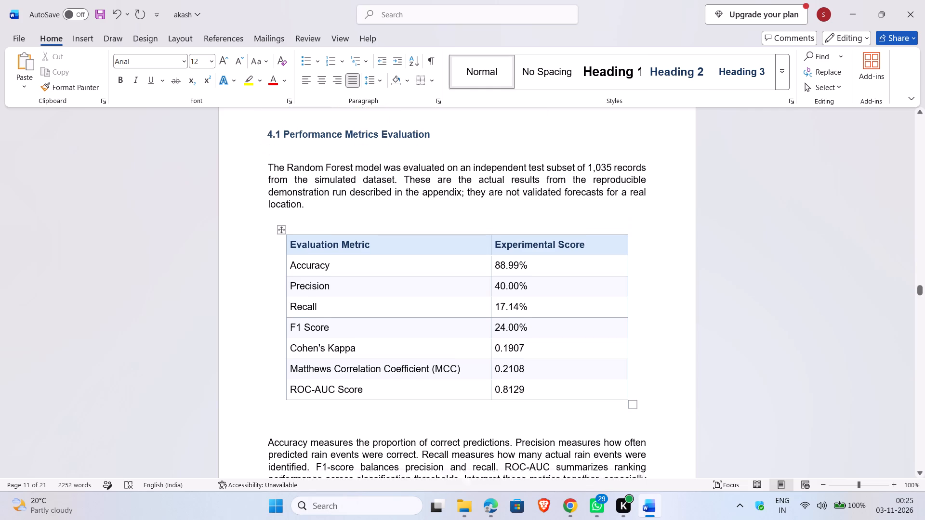
scroll(506, 257, "down", 15)
scroll(503, 244, "up", 2)
scroll(503, 243, "down", 1)
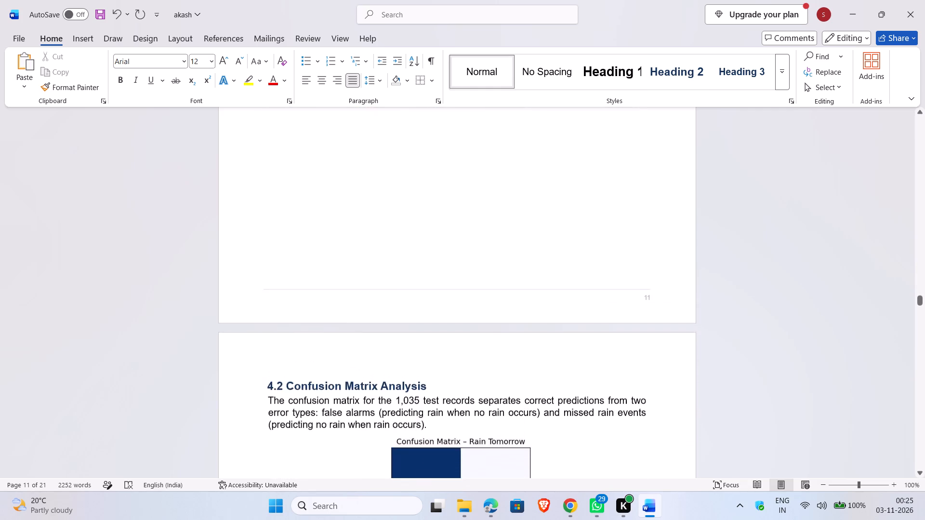
scroll(505, 233, "up", 19)
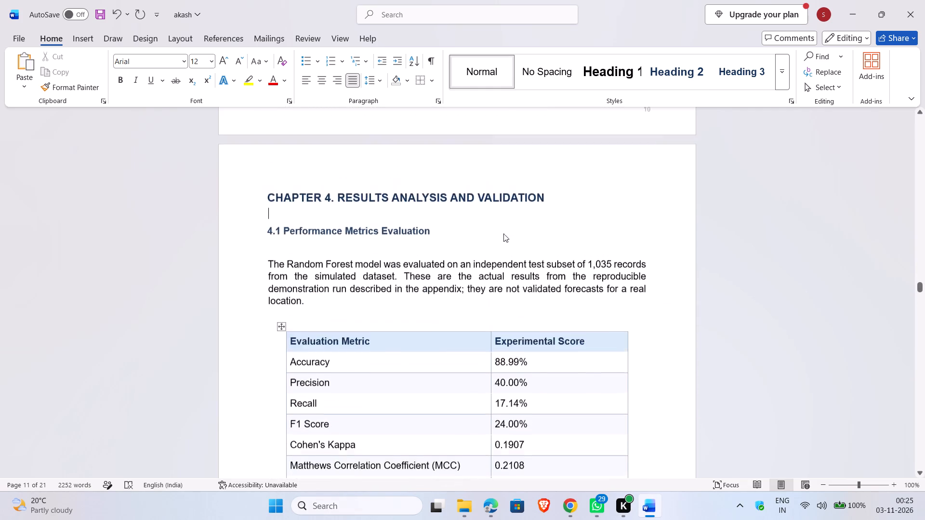
scroll(503, 234, "up", 15)
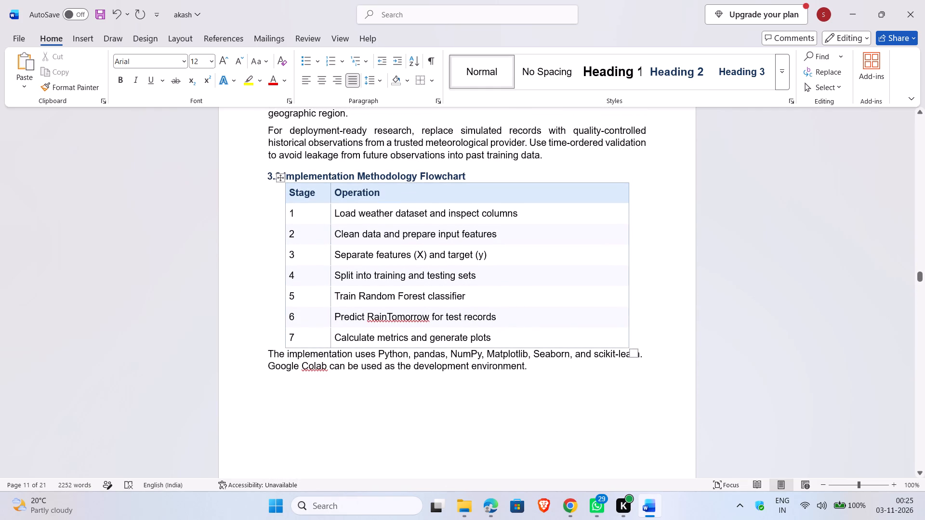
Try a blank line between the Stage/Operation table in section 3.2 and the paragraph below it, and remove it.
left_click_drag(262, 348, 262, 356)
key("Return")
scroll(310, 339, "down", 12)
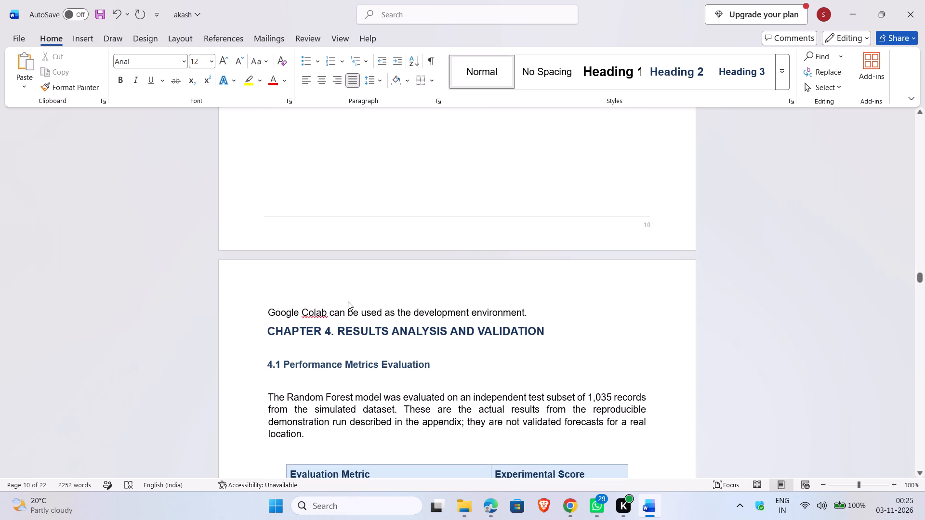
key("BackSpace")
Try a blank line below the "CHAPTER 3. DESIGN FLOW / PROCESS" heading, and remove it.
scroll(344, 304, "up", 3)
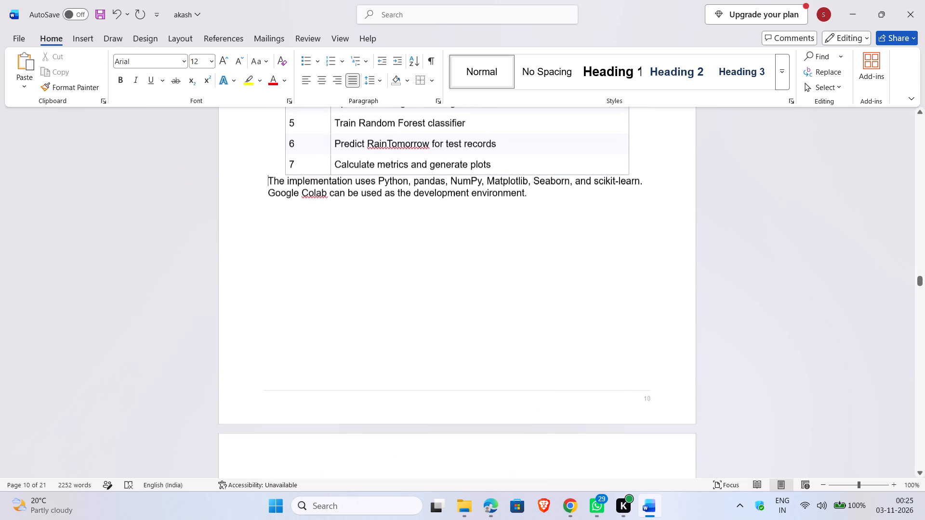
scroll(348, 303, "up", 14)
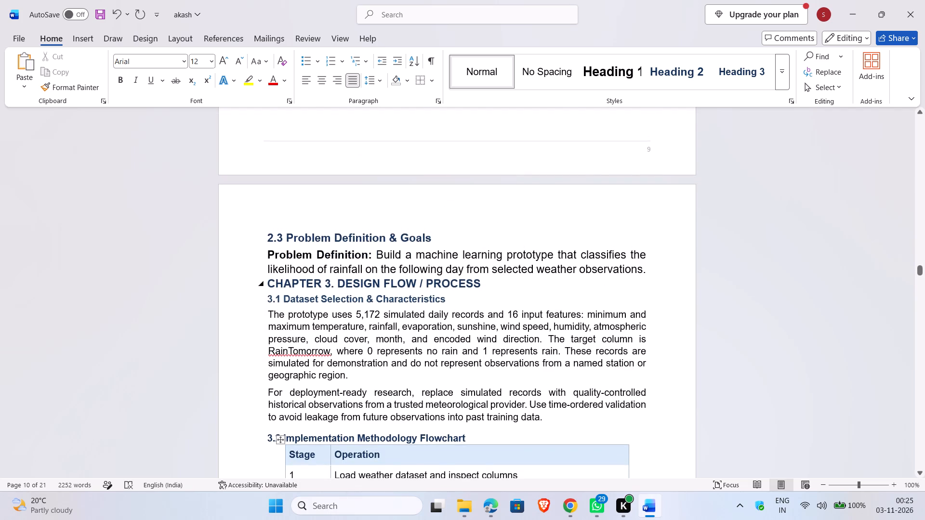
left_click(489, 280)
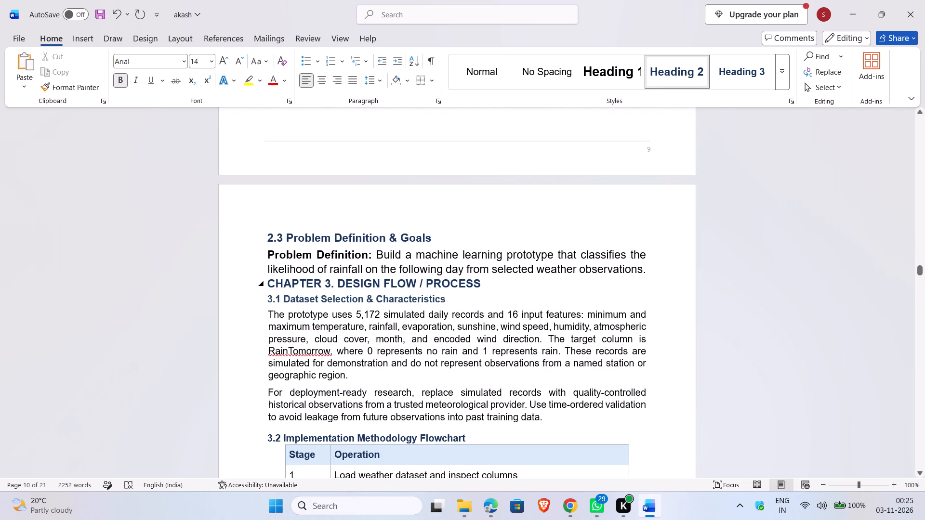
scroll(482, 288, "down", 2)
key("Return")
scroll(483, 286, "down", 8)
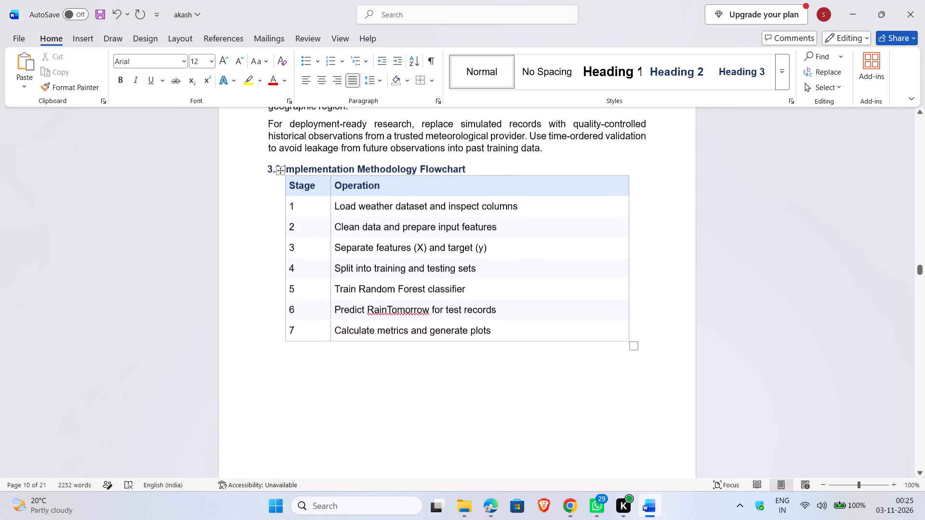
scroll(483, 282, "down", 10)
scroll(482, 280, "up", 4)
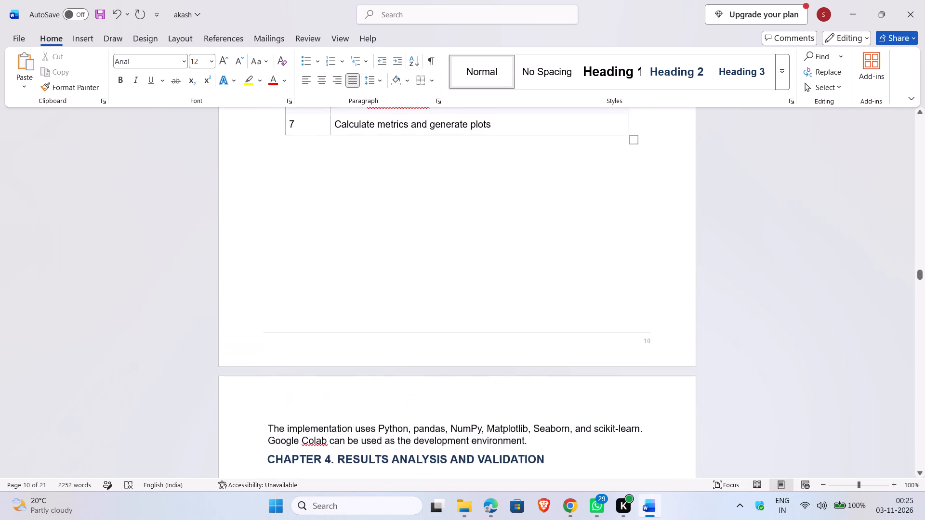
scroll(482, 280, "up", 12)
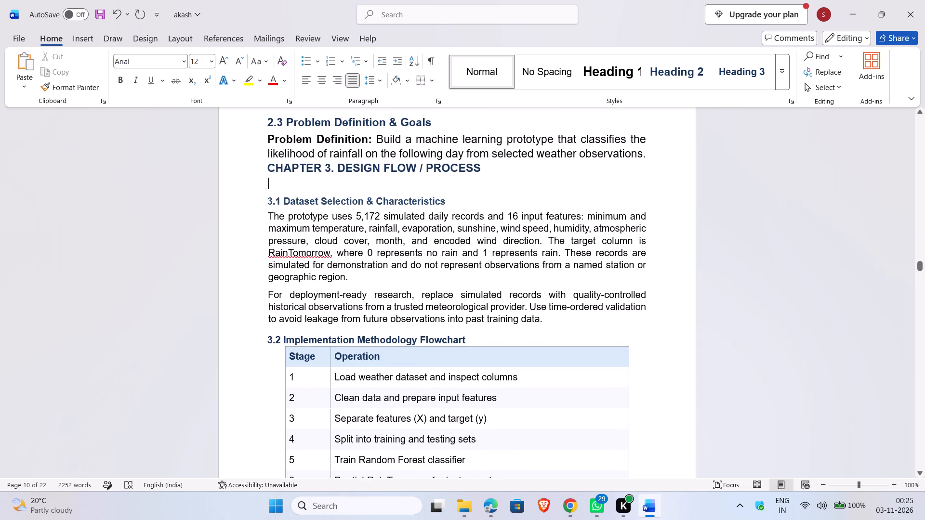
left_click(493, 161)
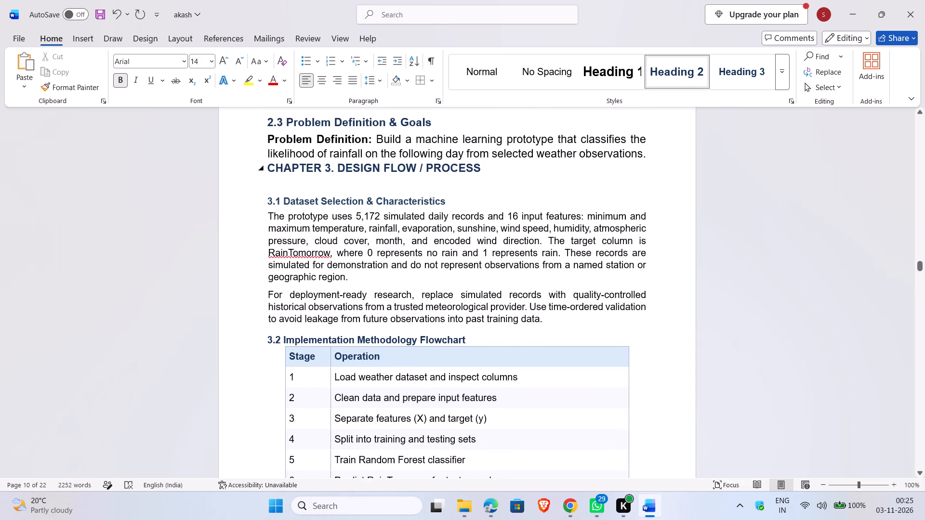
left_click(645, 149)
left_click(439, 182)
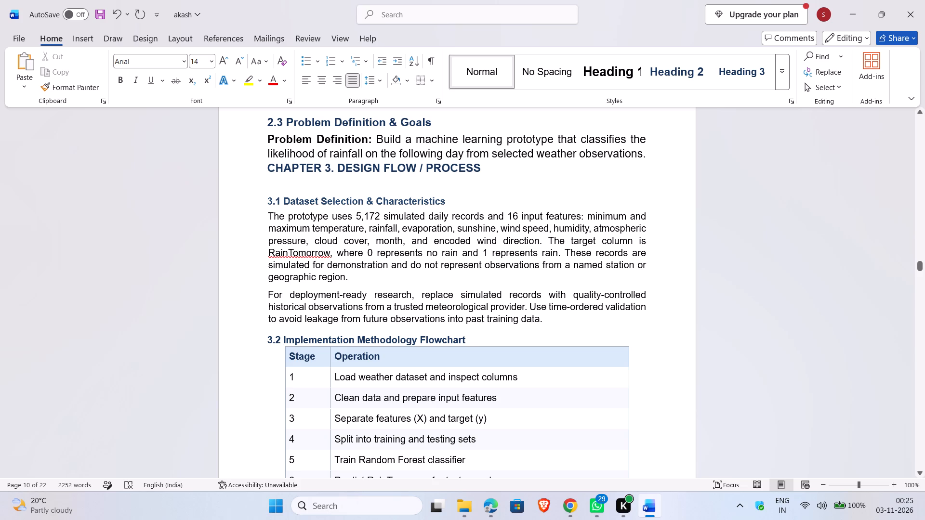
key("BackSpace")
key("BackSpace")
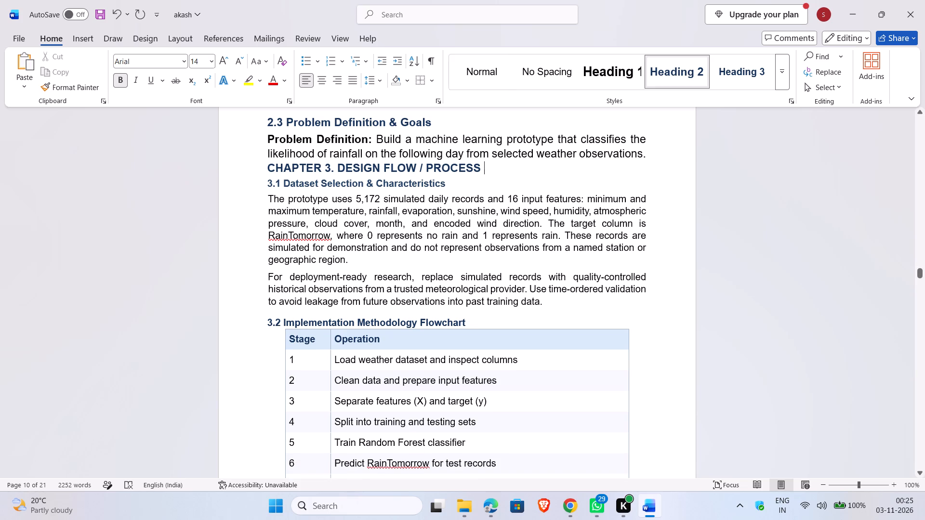
Add a blank line between the Problem Definition paragraph and the "CHAPTER 3. DESIGN FLOW / PROCESS" heading.
left_click(657, 153)
key("BackSpace")
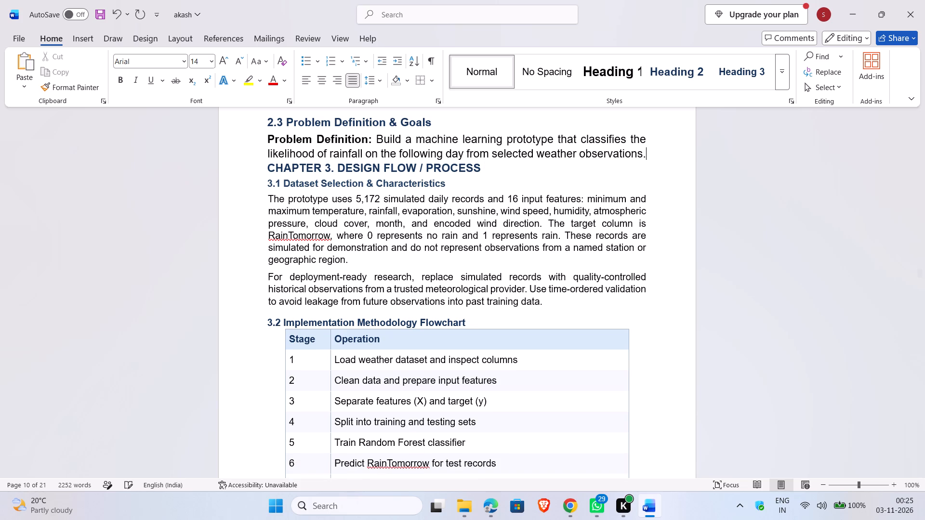
key("Return")
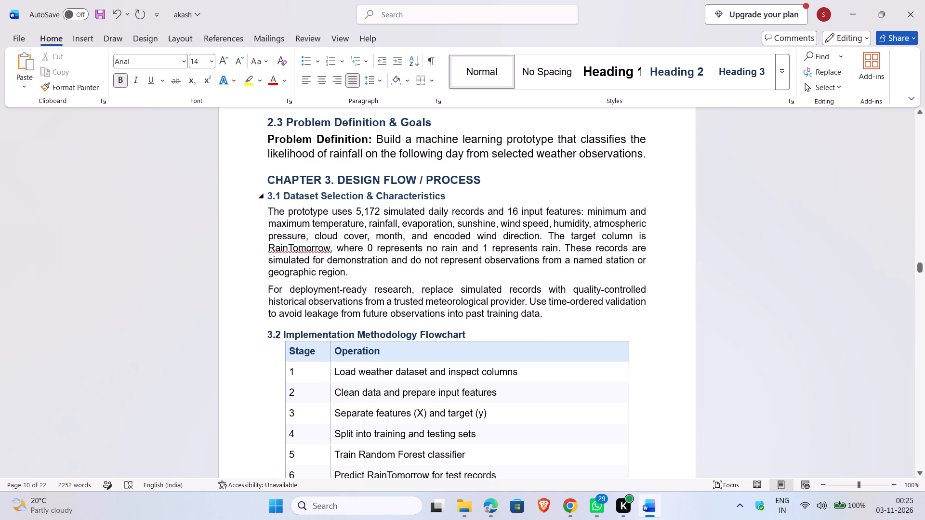
Delete the text spilling onto the page before section 4.2, from "performance across classification thresholds" through "when classes are imbalanced.".
scroll(367, 232, "down", 9)
scroll(367, 233, "up", 1)
scroll(367, 233, "down", 4)
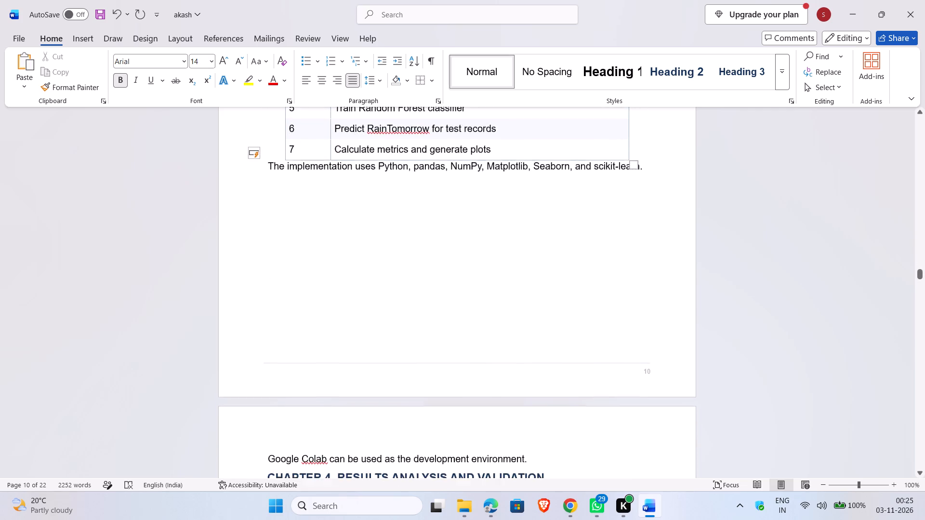
scroll(367, 233, "down", 11)
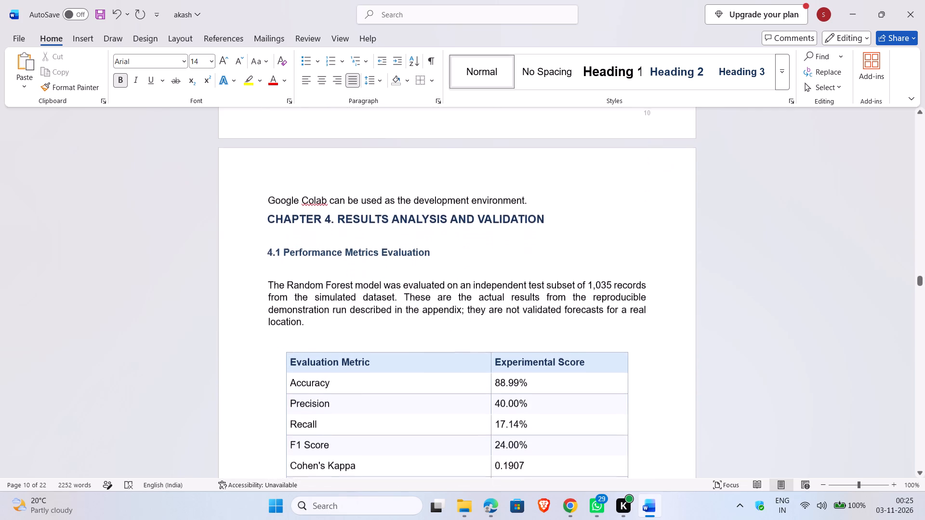
scroll(367, 238, "down", 19)
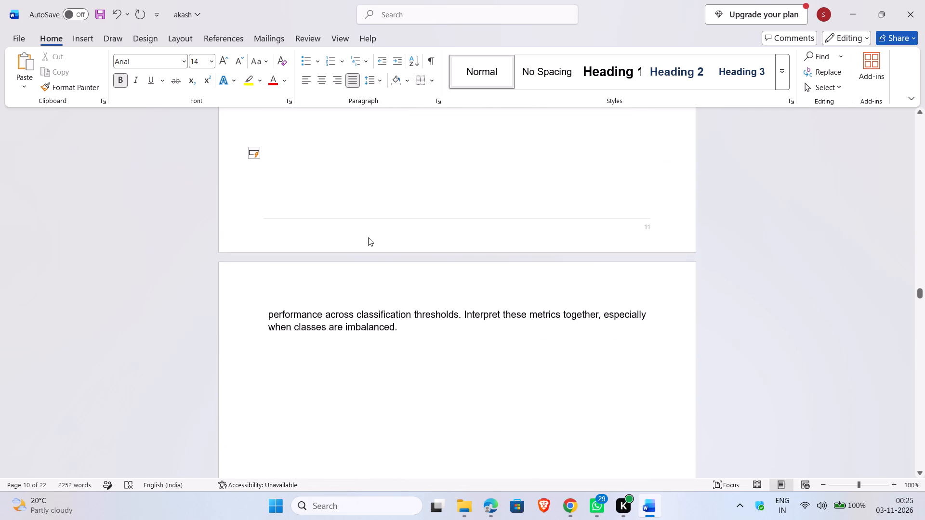
scroll(368, 237, "down", 18)
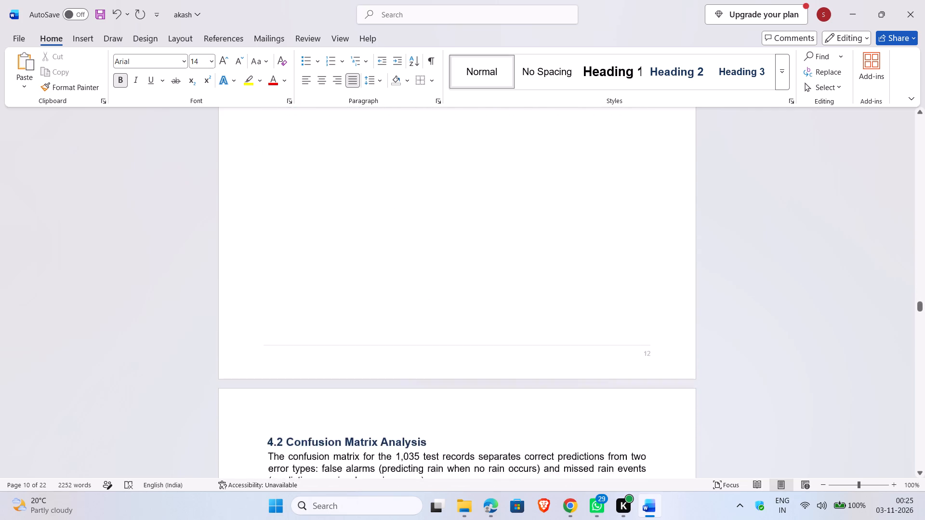
scroll(369, 236, "down", 2)
scroll(370, 236, "up", 17)
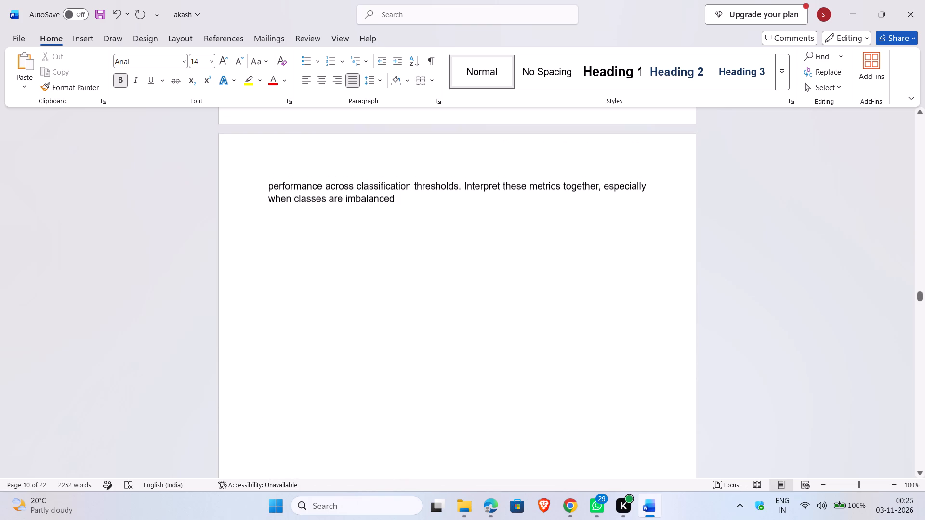
left_click_drag(402, 213, 335, 213)
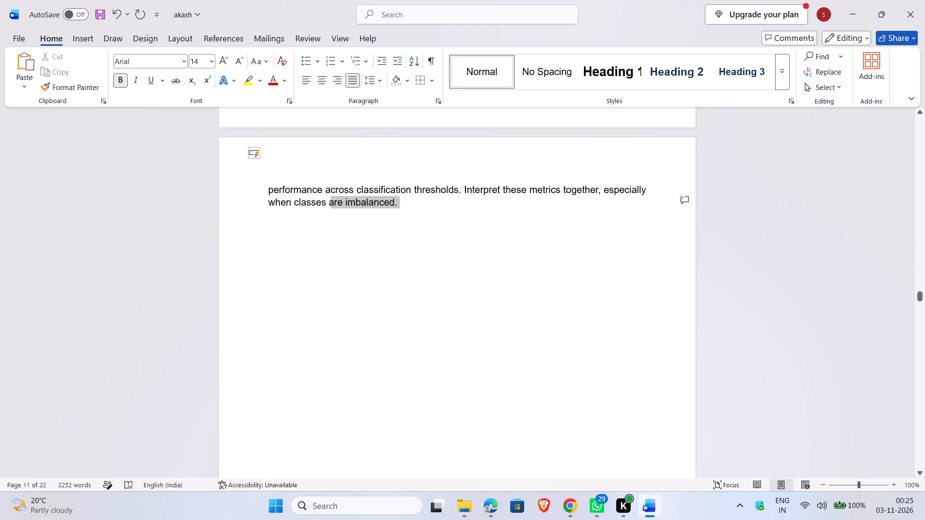
left_click_drag(335, 213, 291, 188)
key("BackSpace")
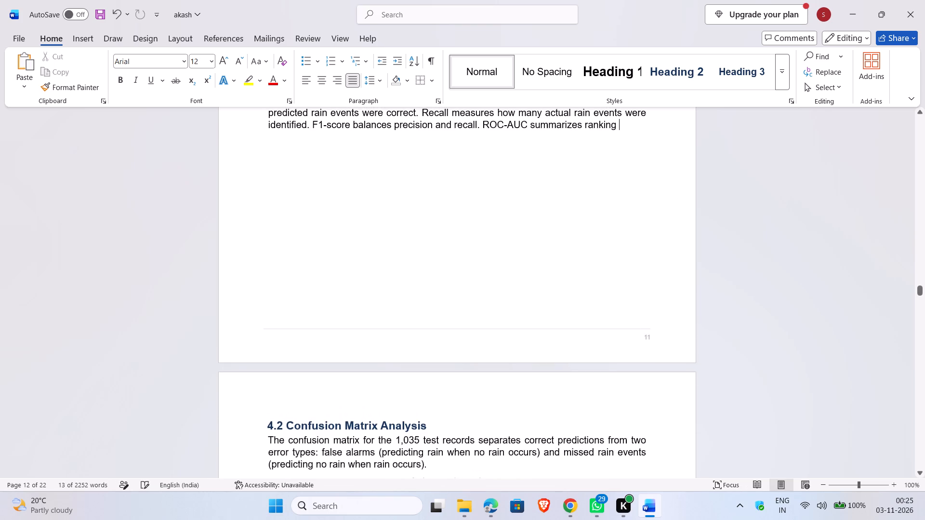
Delete the leftover fragment "ROC-AUC summarizes ranking" at the end of the paragraph below the evaluation metrics table.
scroll(291, 193, "down", 1)
scroll(291, 193, "up", 2)
scroll(290, 197, "down", 6)
scroll(290, 223, "up", 4)
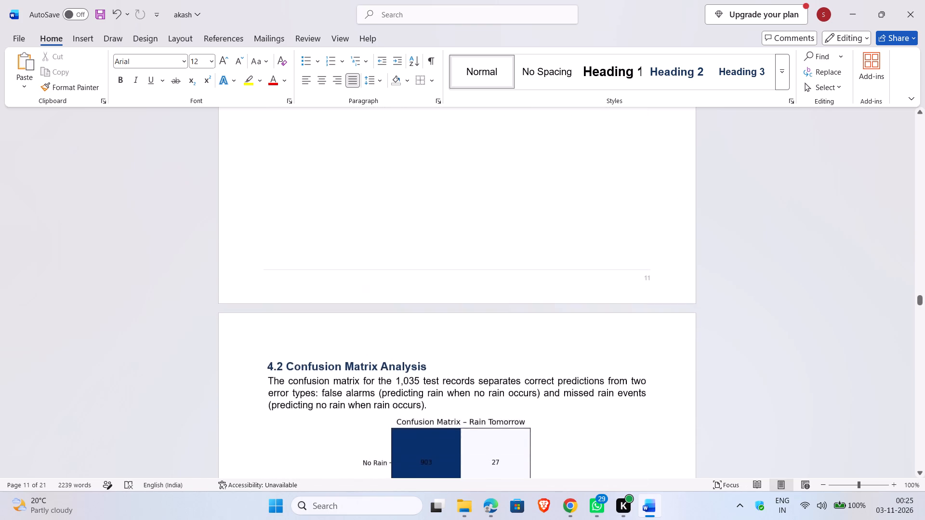
scroll(291, 209, "up", 7)
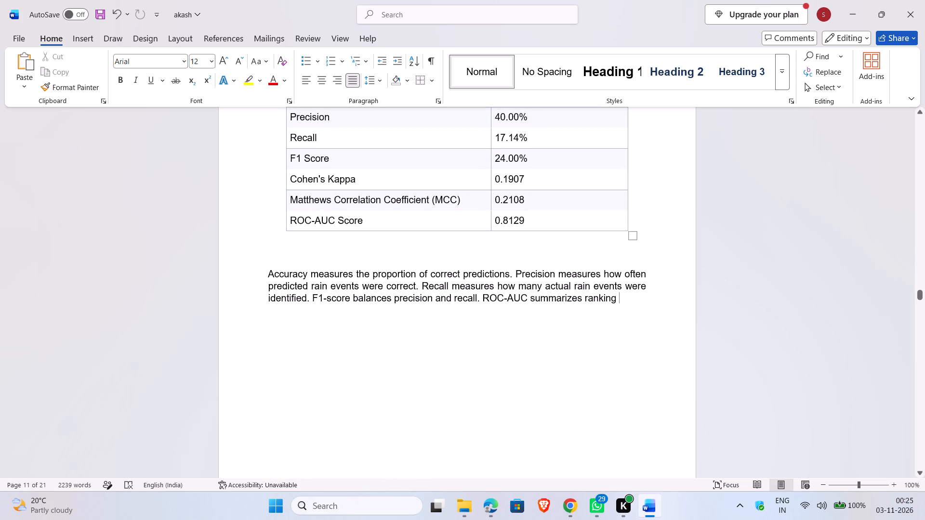
left_click_drag(622, 297, 486, 293)
key("BackSpace")
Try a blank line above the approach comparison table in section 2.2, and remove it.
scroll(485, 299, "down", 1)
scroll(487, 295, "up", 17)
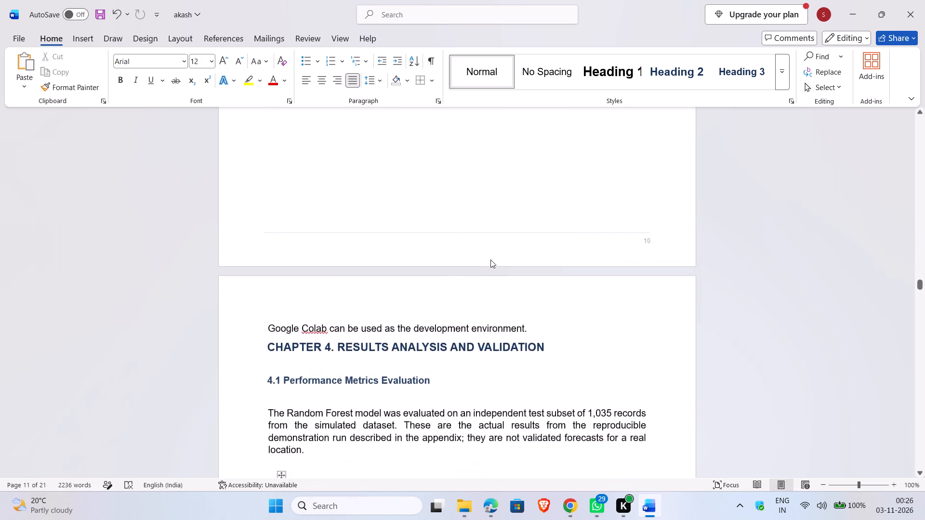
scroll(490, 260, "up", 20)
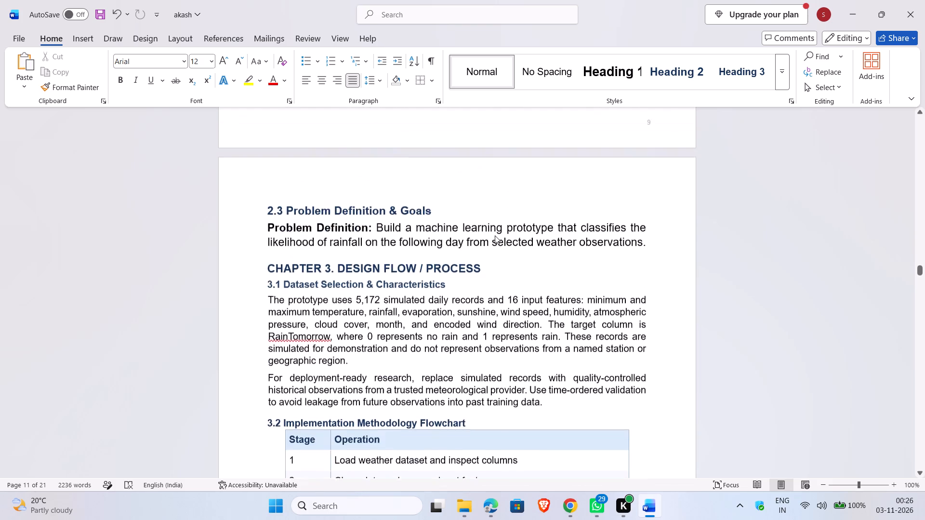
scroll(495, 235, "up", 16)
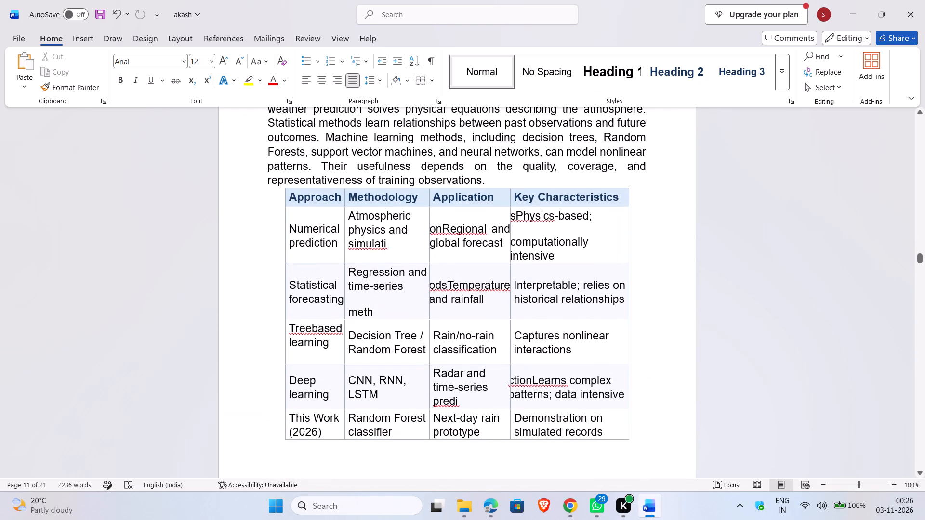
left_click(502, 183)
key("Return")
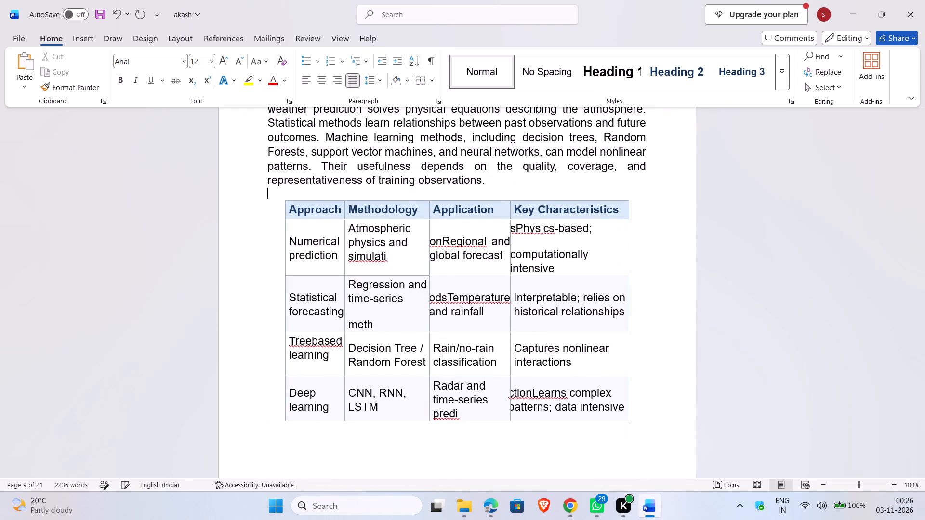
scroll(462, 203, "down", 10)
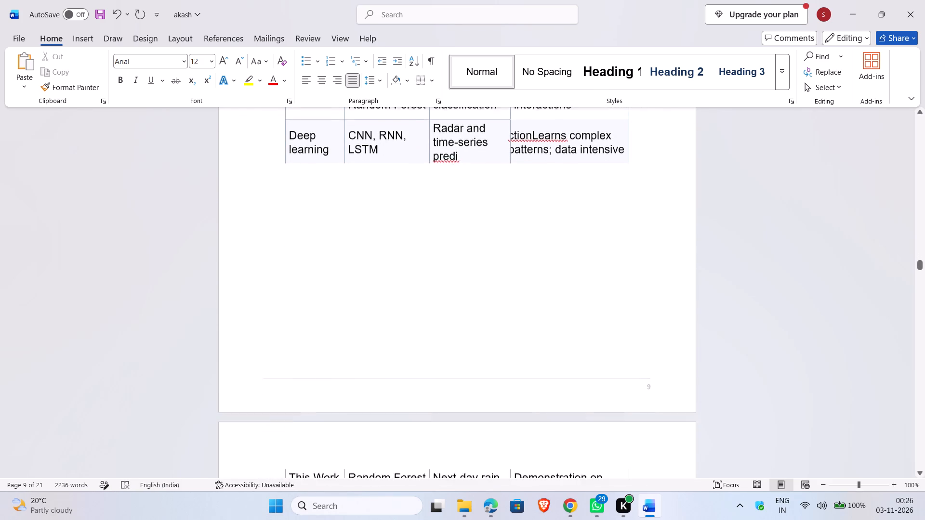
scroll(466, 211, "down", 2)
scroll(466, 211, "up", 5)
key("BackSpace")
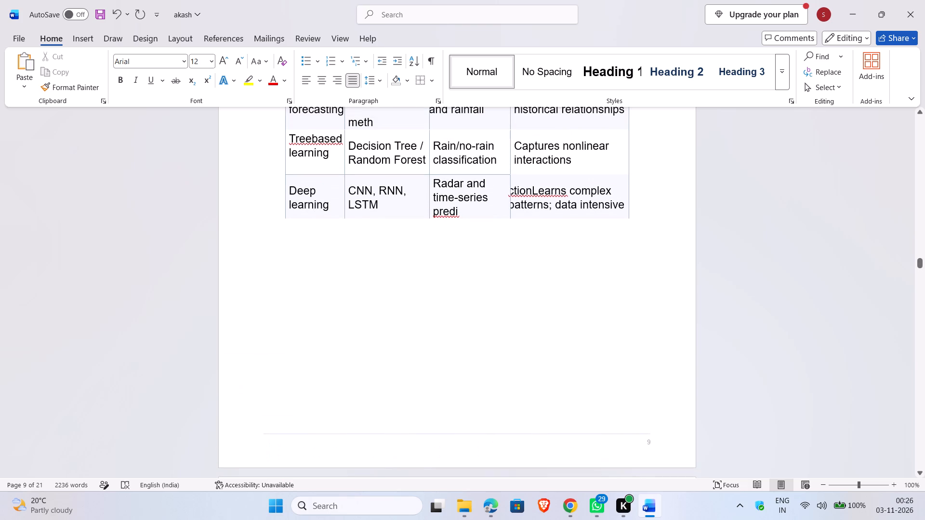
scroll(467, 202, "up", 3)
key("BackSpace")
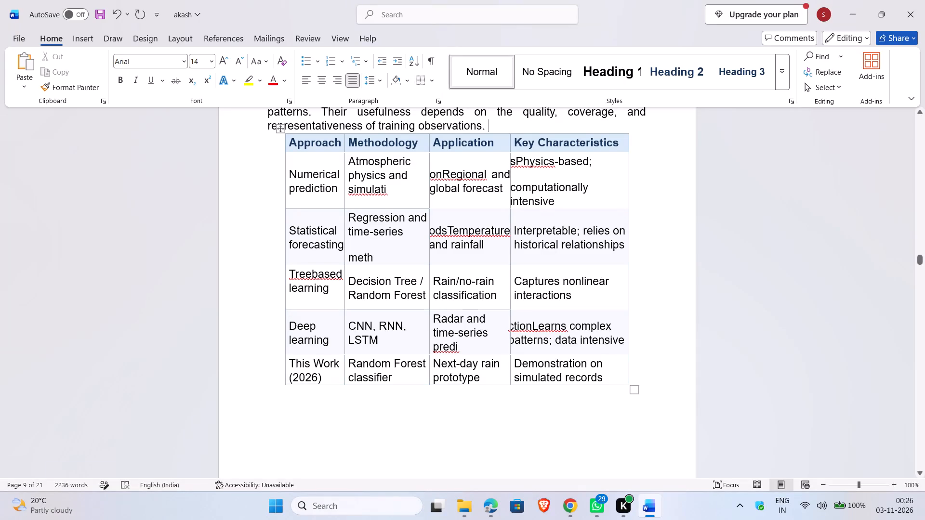
Examine the page layout around the section 2.2 comparison table and the start of section 2.3.
scroll(519, 125, "up", 2)
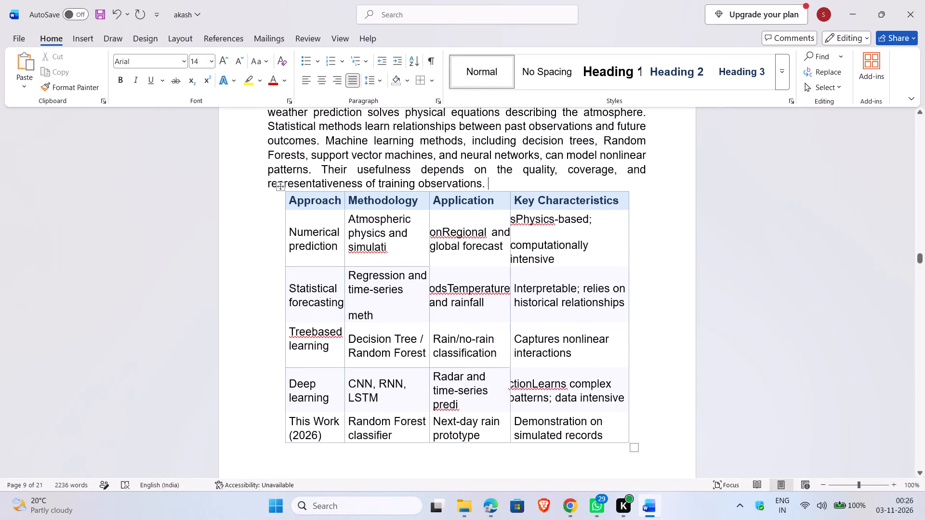
scroll(450, 282, "up", 1)
scroll(447, 304, "down", 14)
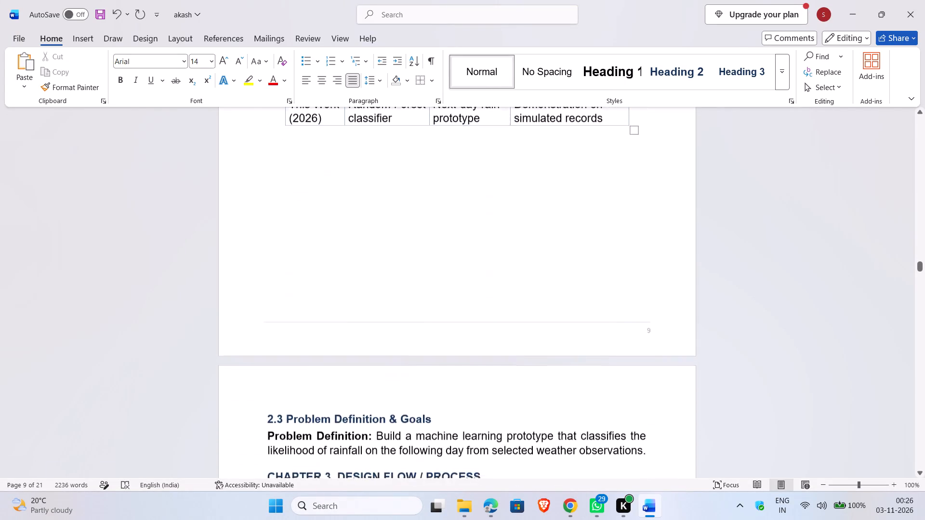
scroll(450, 234, "down", 1)
scroll(450, 235, "up", 18)
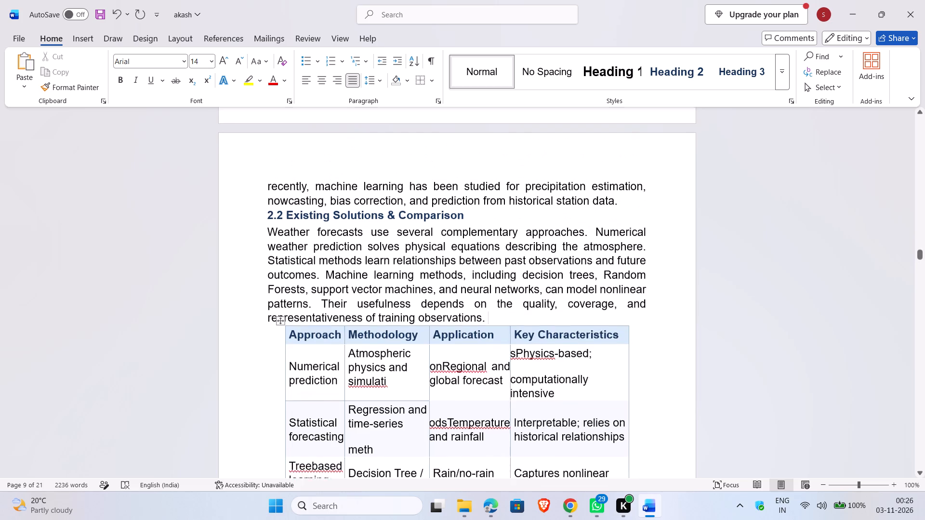
scroll(462, 203, "up", 3)
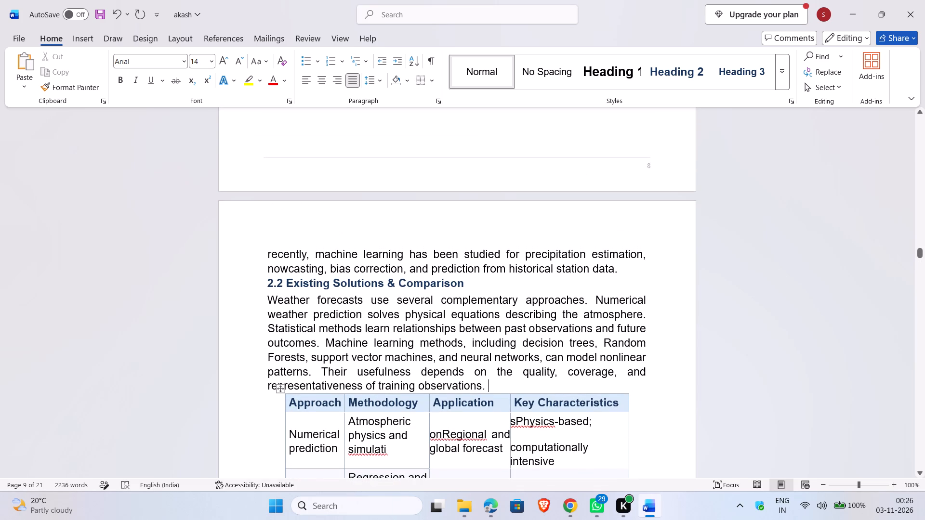
scroll(339, 262, "down", 16)
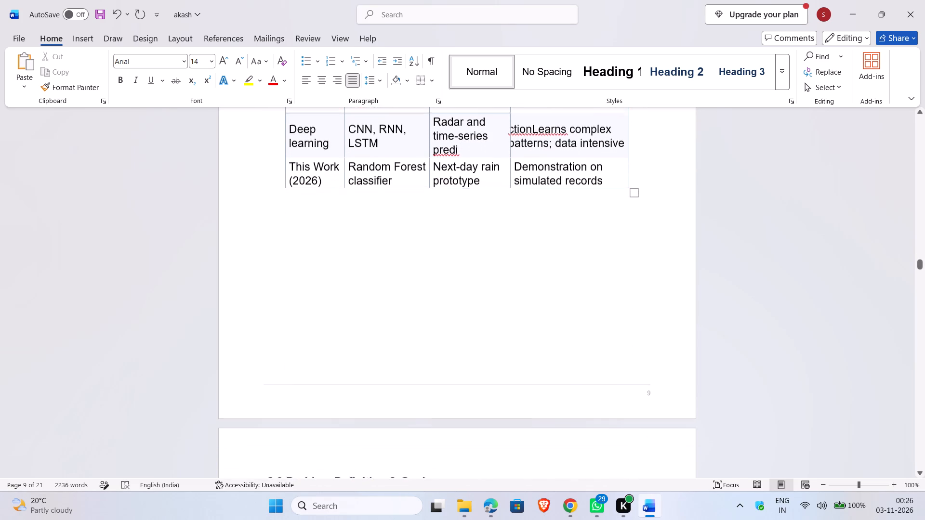
Open the page 9 footer below the comparison table for editing and try to move its upper boundary lower.
left_click(363, 270)
double_click(364, 307)
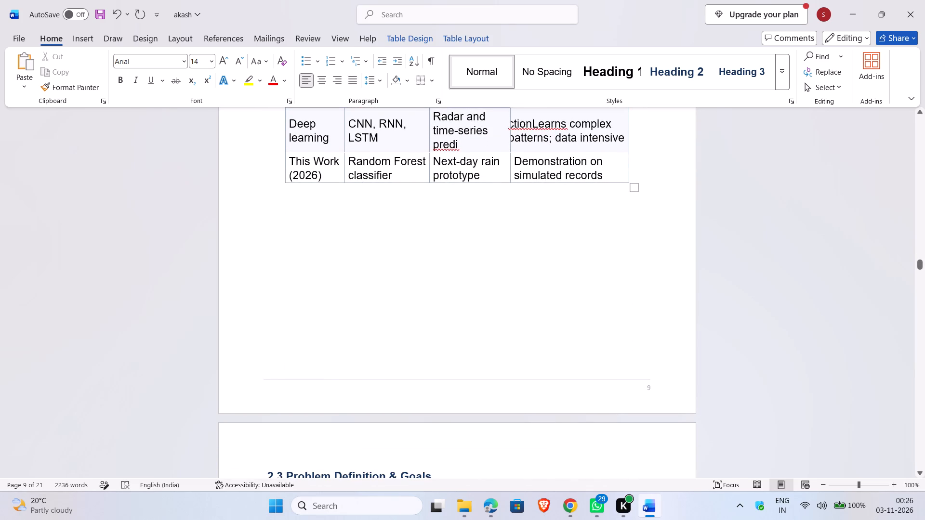
left_click(375, 330)
left_click(381, 326)
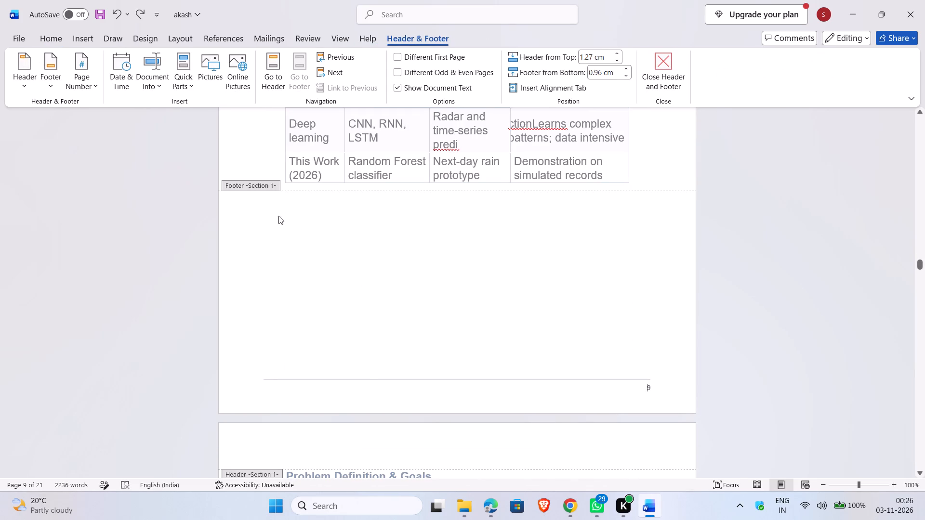
left_click(309, 194)
left_click(322, 188)
left_click_drag(324, 191, 331, 234)
left_click_drag(266, 186, 266, 193)
left_click(263, 175)
left_click_drag(263, 177, 263, 184)
right_click(263, 184)
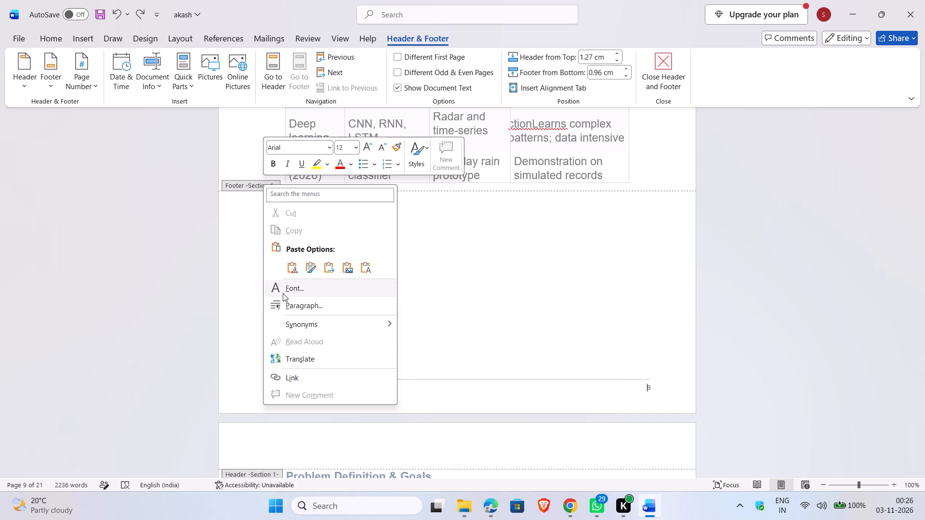
left_click(192, 159)
left_click_drag(237, 184, 287, 288)
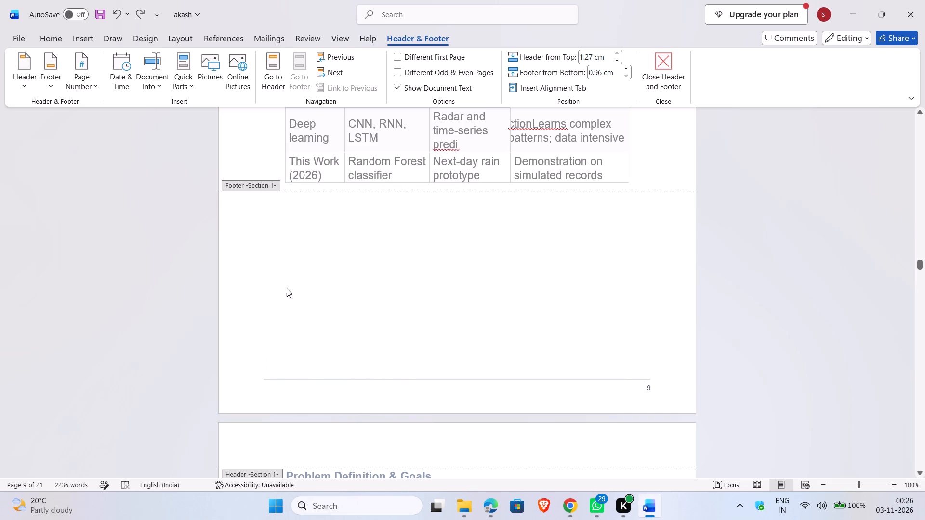
left_click_drag(287, 288, 344, 296)
Set the footer's distance from the page bottom to 0.1 cm and return to the body text.
left_click(624, 77)
left_click(624, 77)
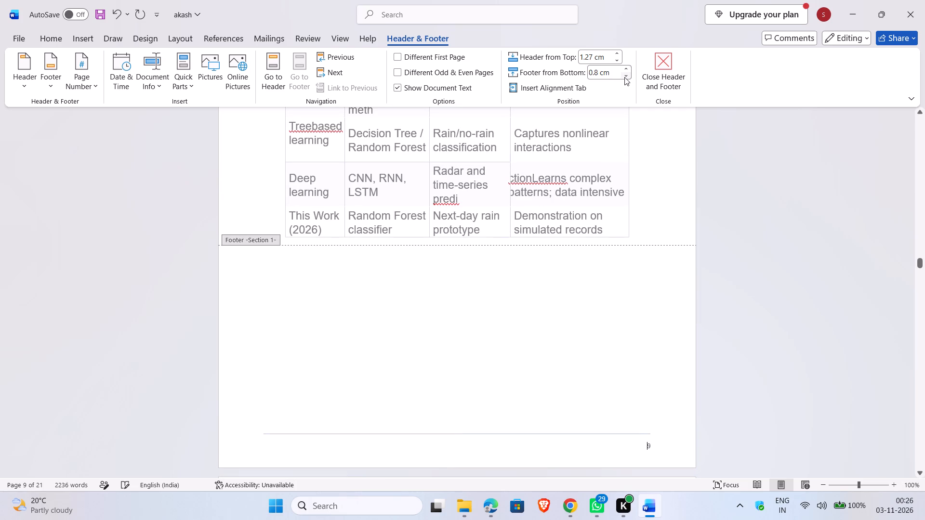
left_click(625, 74)
triple_click(625, 74)
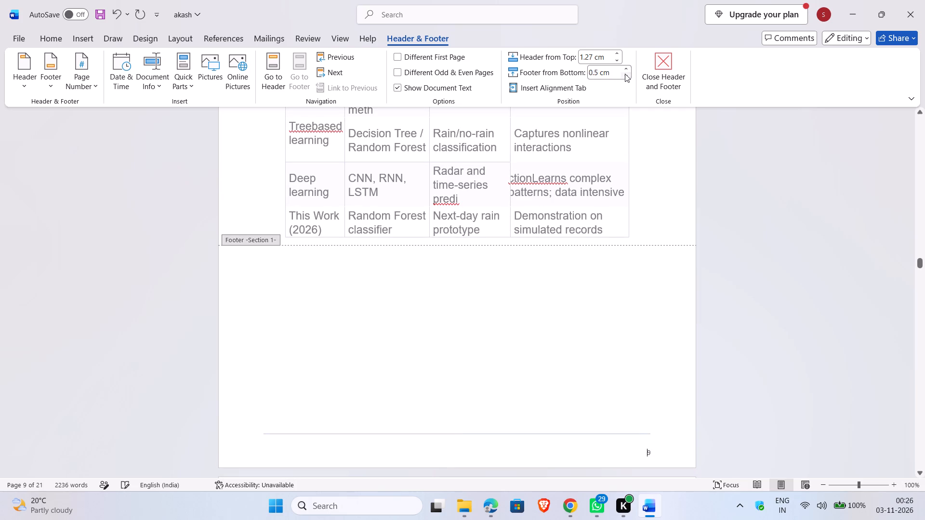
double_click(625, 74)
left_click(625, 74)
left_click(717, 193)
double_click(191, 155)
left_click(664, 191)
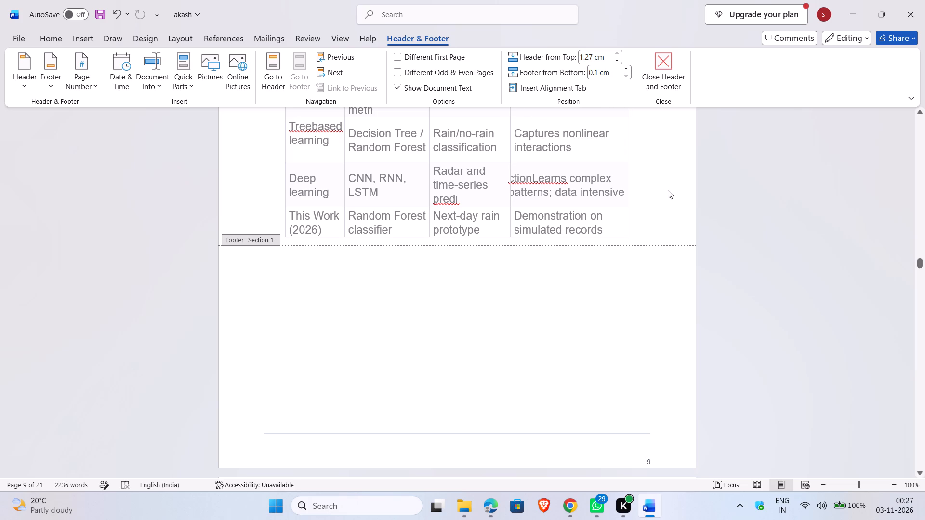
left_click(588, 171)
left_click(182, 158)
double_click(182, 158)
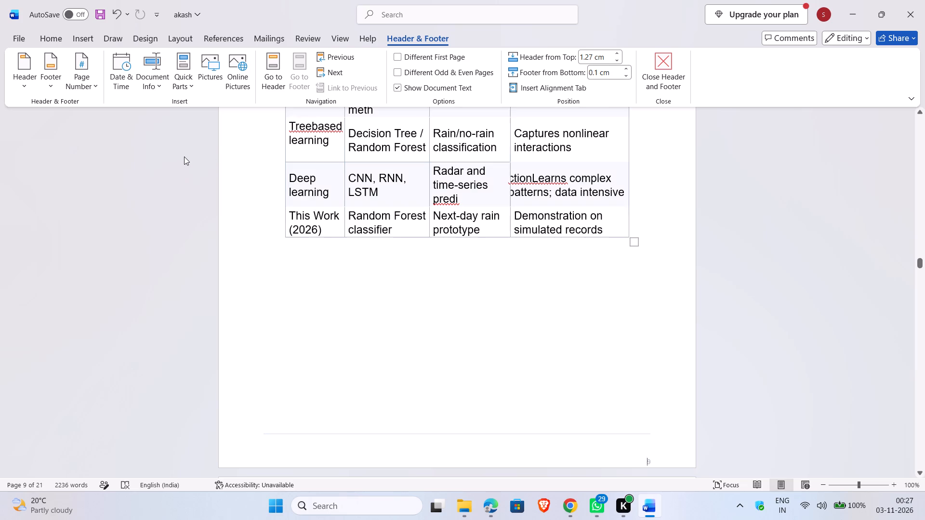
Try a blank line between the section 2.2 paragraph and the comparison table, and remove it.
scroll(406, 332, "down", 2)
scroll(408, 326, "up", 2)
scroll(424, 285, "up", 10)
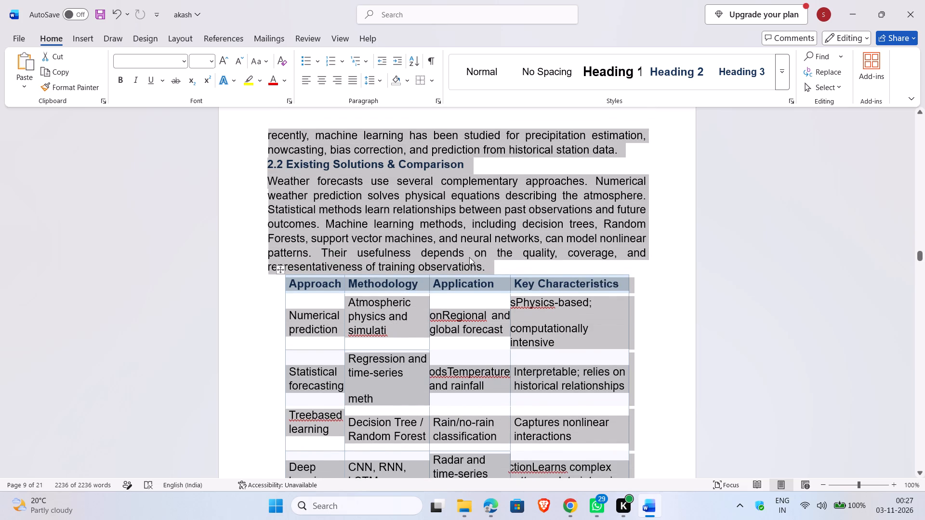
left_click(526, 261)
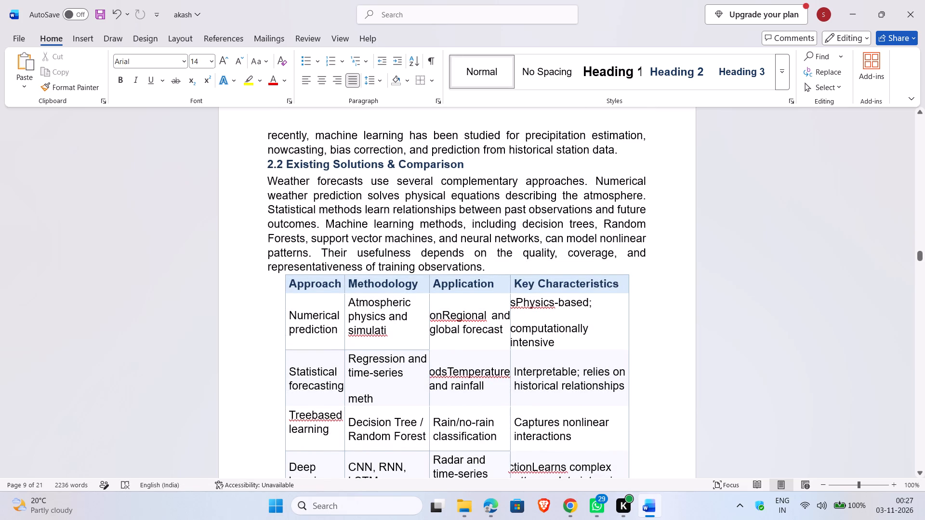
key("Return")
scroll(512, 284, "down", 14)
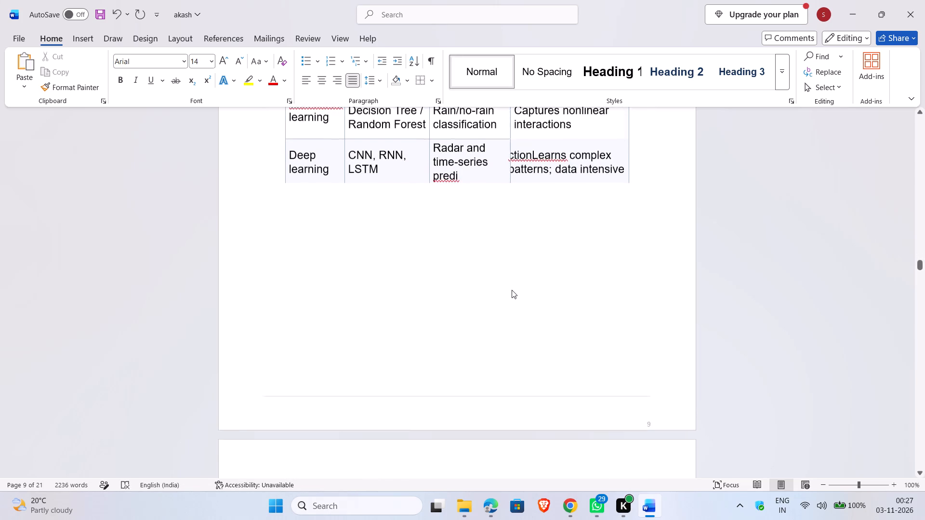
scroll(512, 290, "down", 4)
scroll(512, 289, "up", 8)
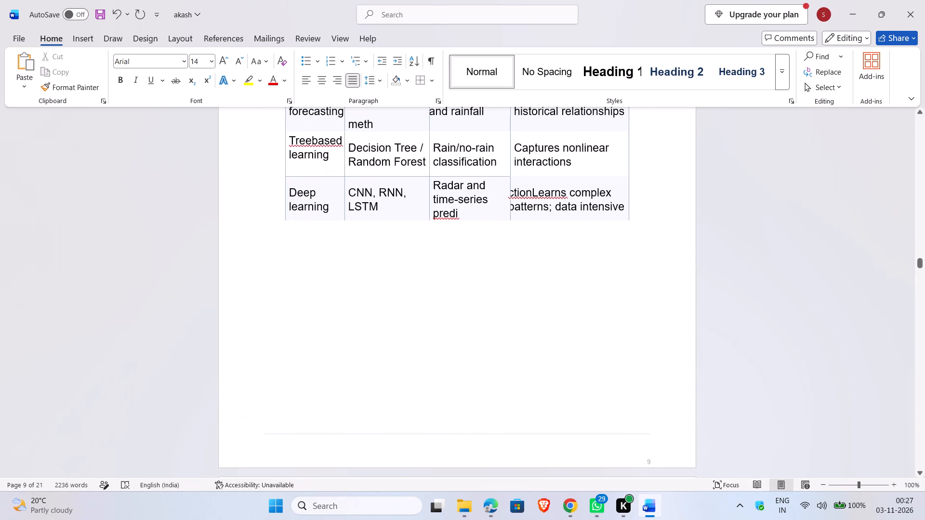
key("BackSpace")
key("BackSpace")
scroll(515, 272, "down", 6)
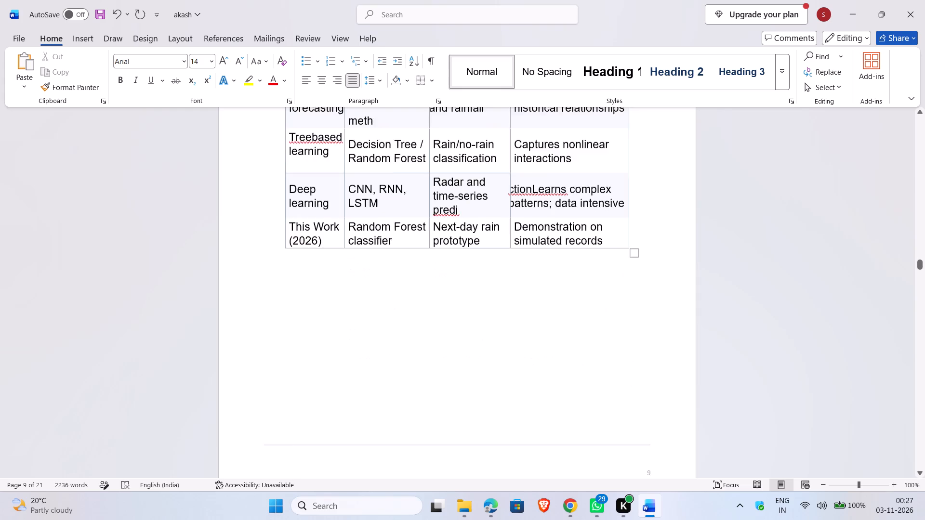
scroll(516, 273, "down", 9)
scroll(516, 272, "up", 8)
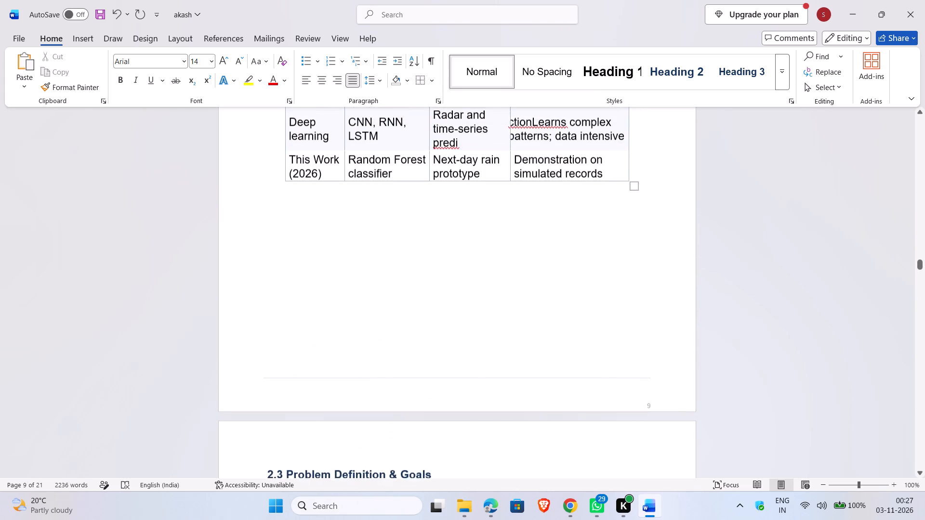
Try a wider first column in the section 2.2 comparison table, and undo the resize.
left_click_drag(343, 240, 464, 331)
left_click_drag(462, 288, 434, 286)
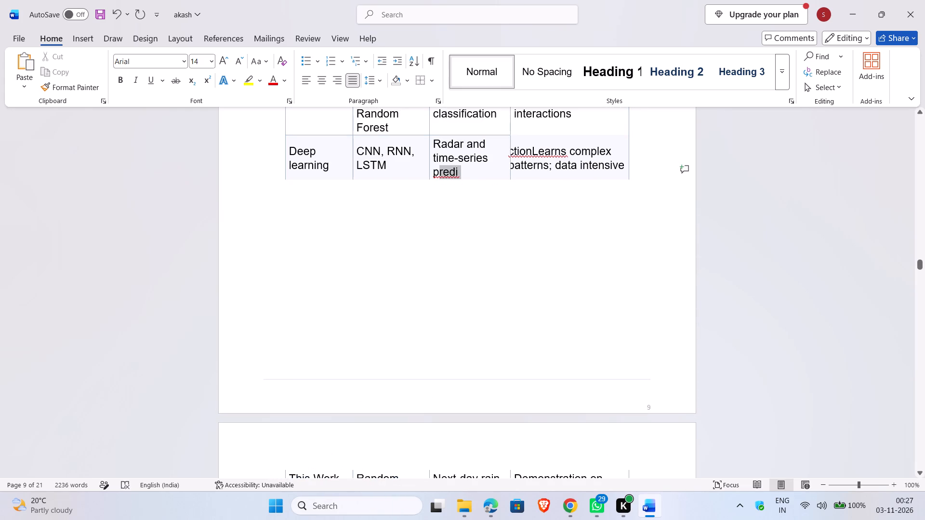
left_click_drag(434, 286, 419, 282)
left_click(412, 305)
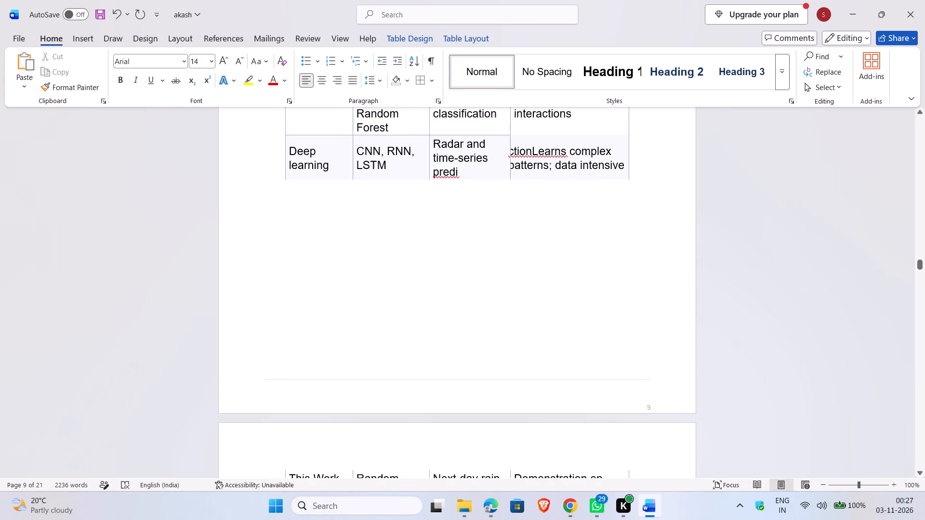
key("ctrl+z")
Examine the layout of the page holding the section 2.2 comparison table and the break before section 2.3.
scroll(441, 278, "up", 3)
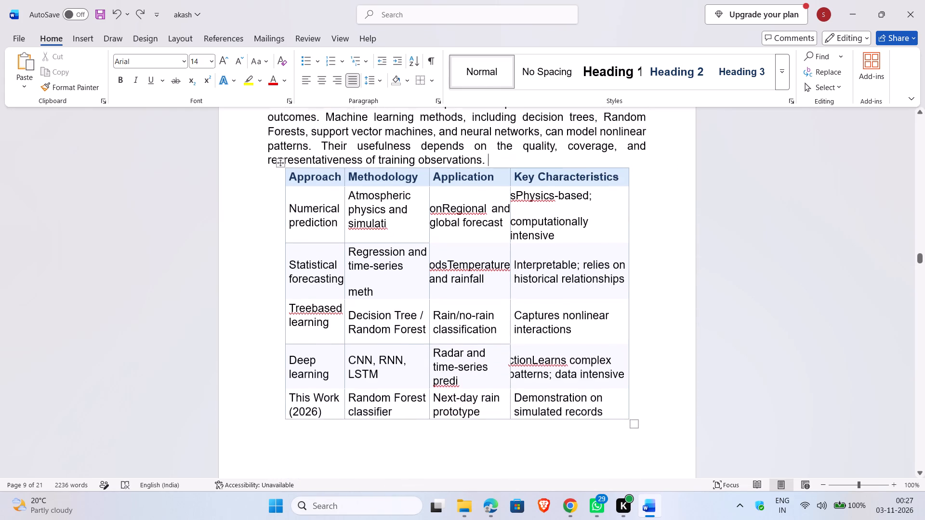
scroll(441, 278, "up", 8)
scroll(441, 278, "down", 11)
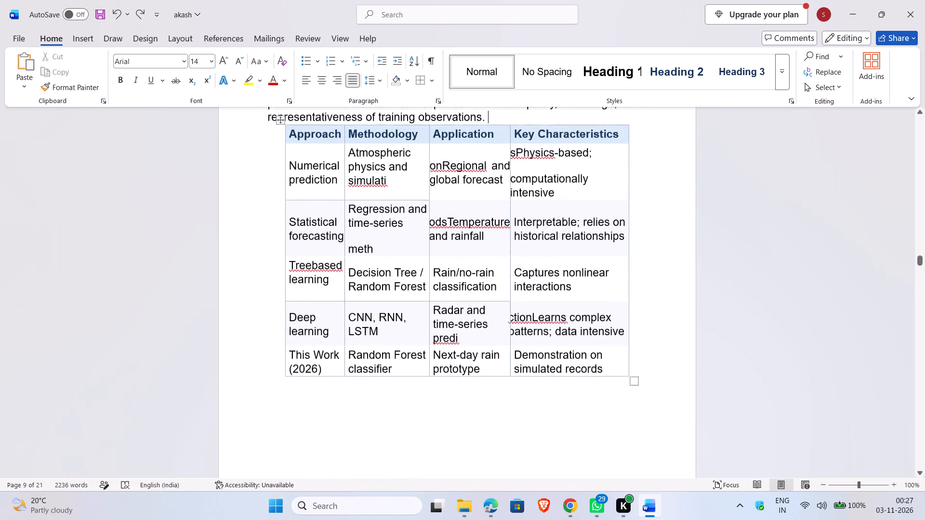
scroll(440, 286, "down", 10)
scroll(440, 286, "up", 3)
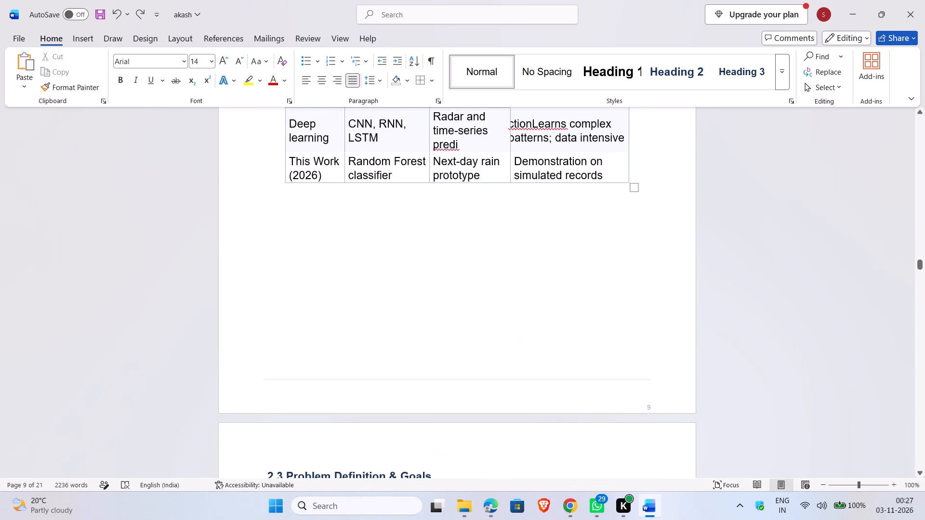
Set both the header distance from the top and the footer distance from the bottom to 0 cm, and return to the body text.
left_click(441, 298)
double_click(450, 299)
double_click(451, 299)
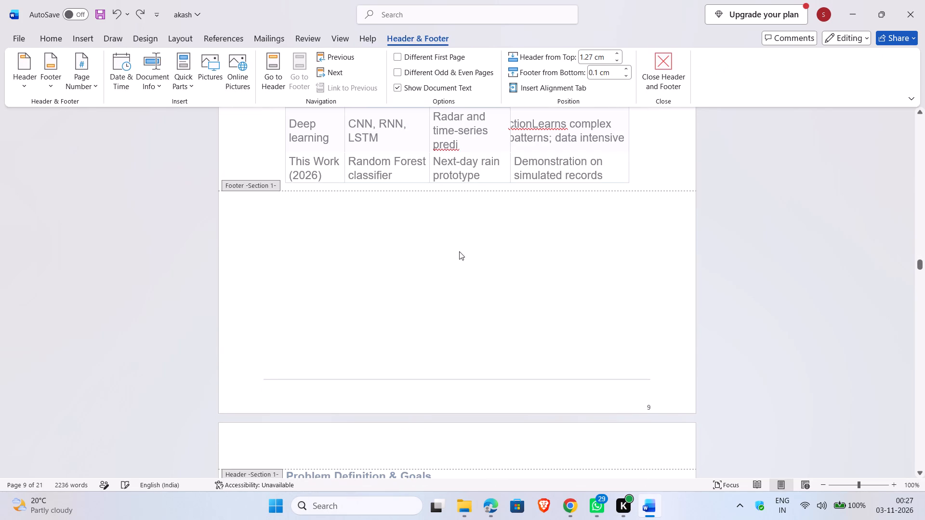
left_click(619, 58)
left_click(619, 58)
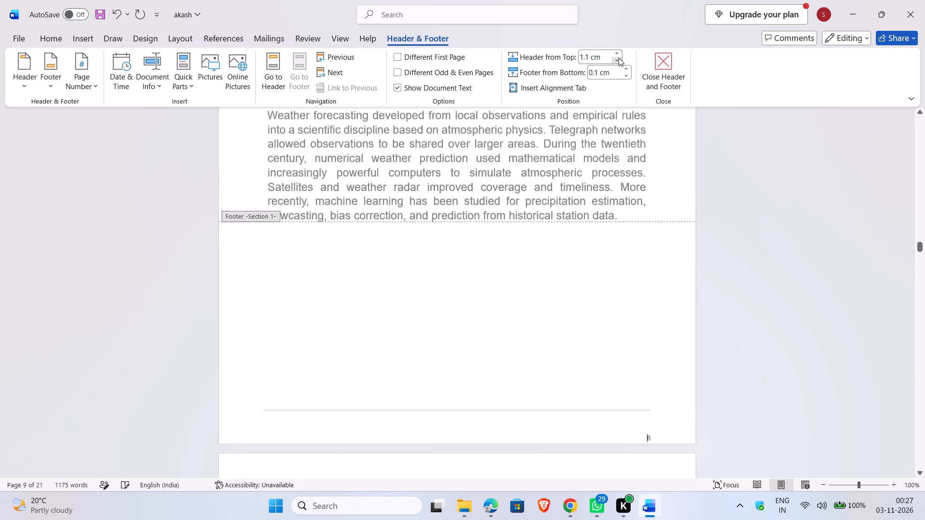
triple_click(619, 58)
double_click(619, 58)
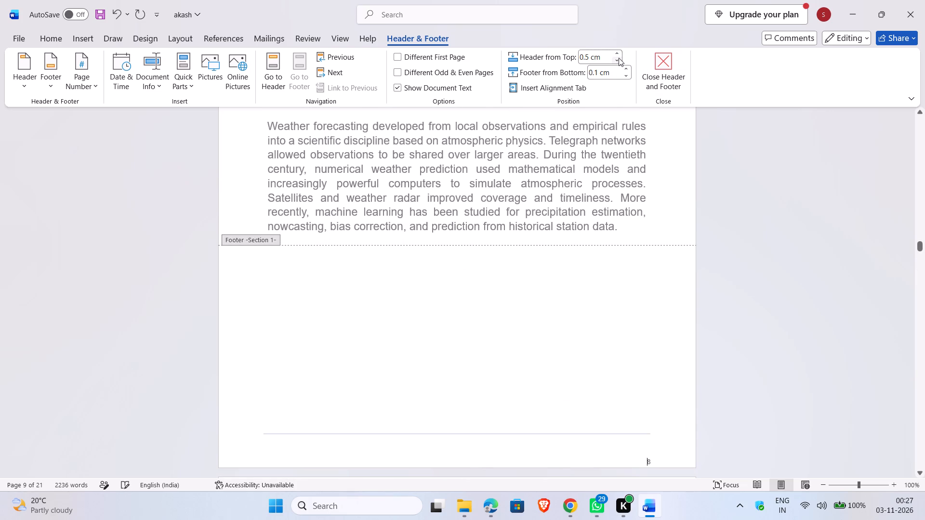
triple_click(619, 58)
double_click(619, 58)
left_click(623, 76)
left_click(237, 203)
triple_click(212, 196)
left_click(211, 194)
left_click(155, 269)
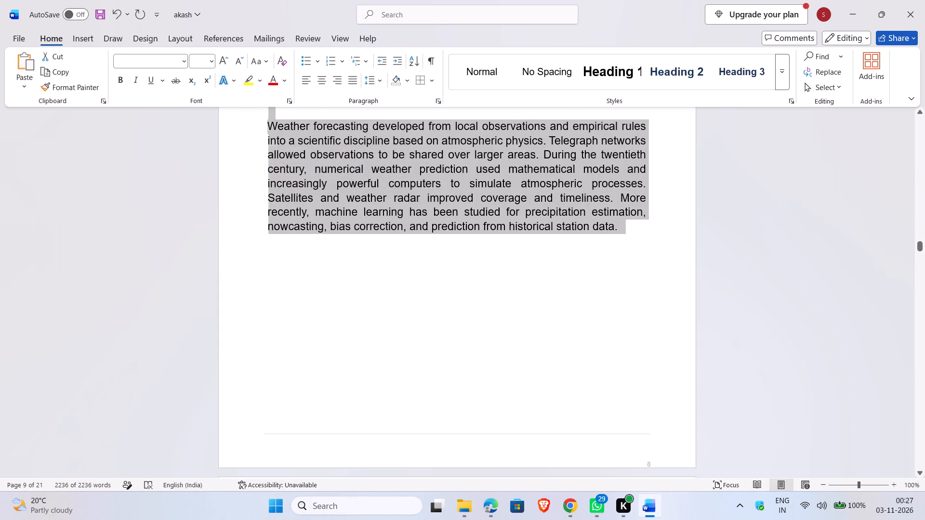
Examine the page breaks and spacing from section 2.2 back through chapter 2 to section 1.5.
scroll(529, 305, "down", 9)
scroll(534, 312, "up", 6)
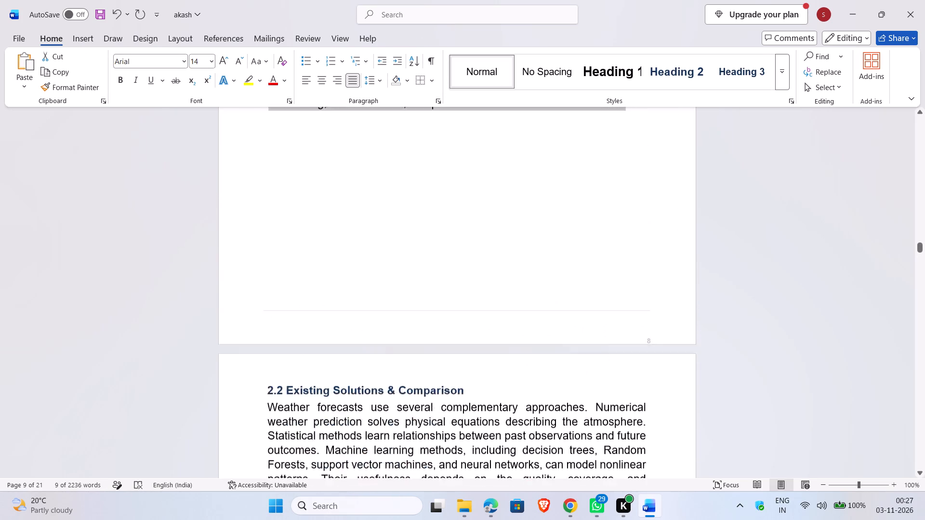
scroll(538, 299, "up", 12)
left_click(739, 250)
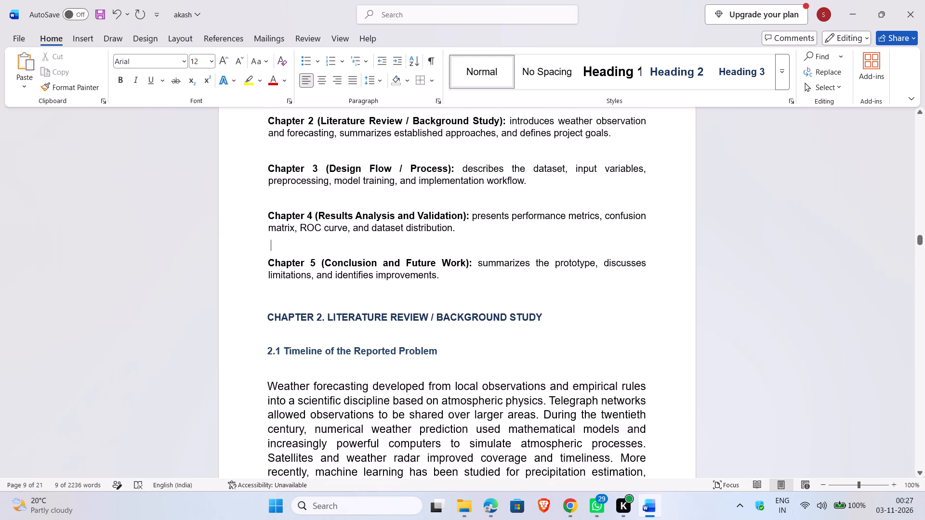
scroll(403, 416, "up", 12)
scroll(413, 398, "down", 1)
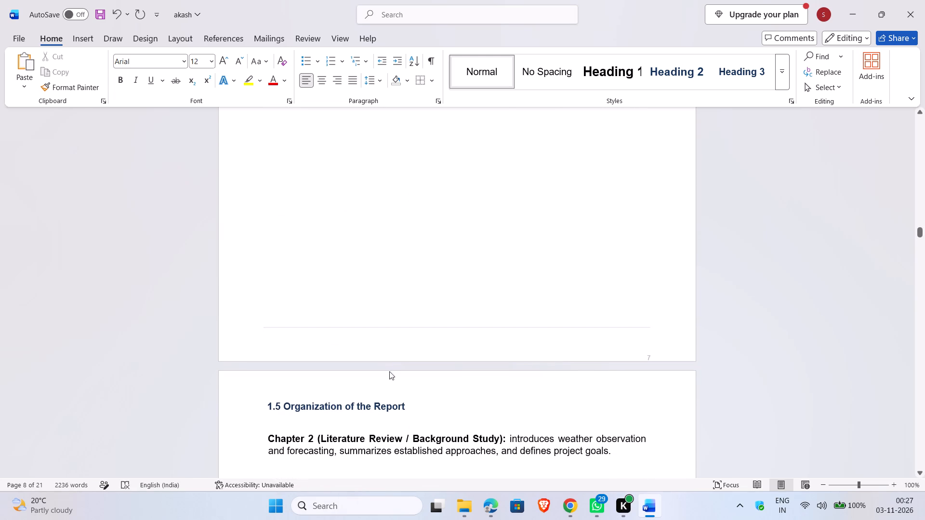
Open the footer on page 7 for editing and examine the page layout from there back to chapter 1.
left_click(441, 257)
left_click(443, 260)
double_click(445, 266)
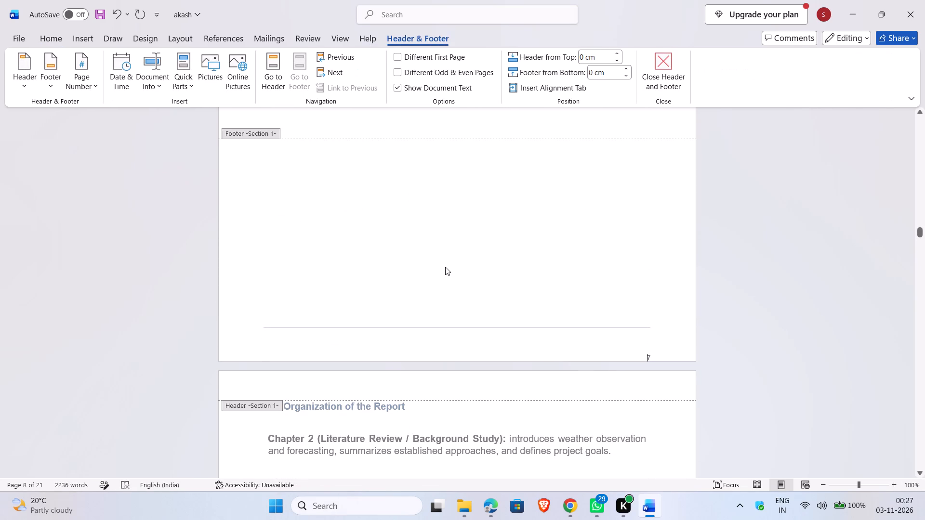
scroll(445, 267, "up", 8)
scroll(445, 268, "down", 1)
scroll(445, 268, "up", 12)
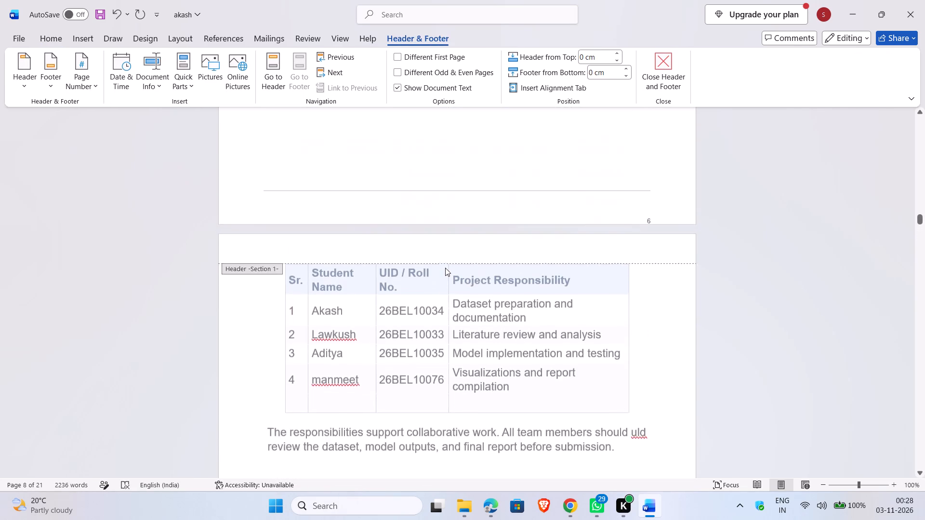
scroll(445, 268, "up", 11)
scroll(446, 268, "down", 1)
scroll(446, 268, "up", 9)
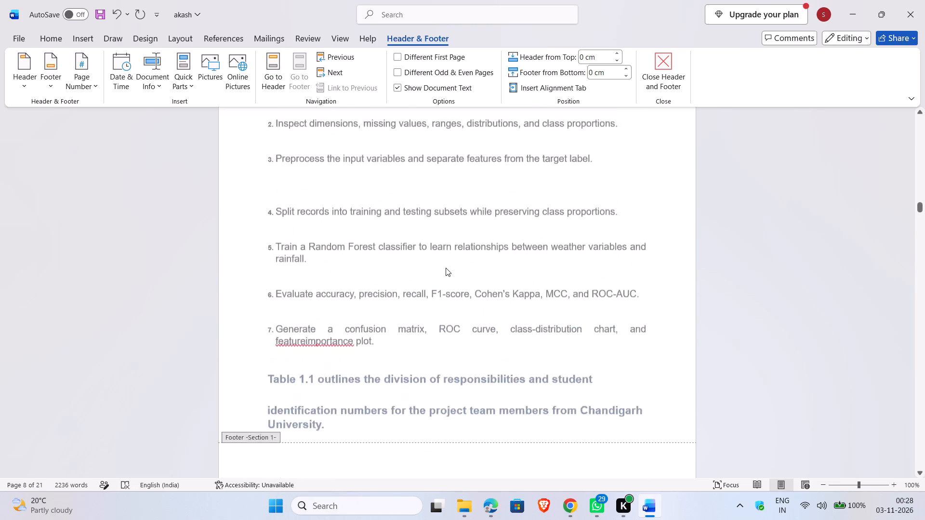
scroll(446, 268, "up", 20)
scroll(446, 268, "up", 1)
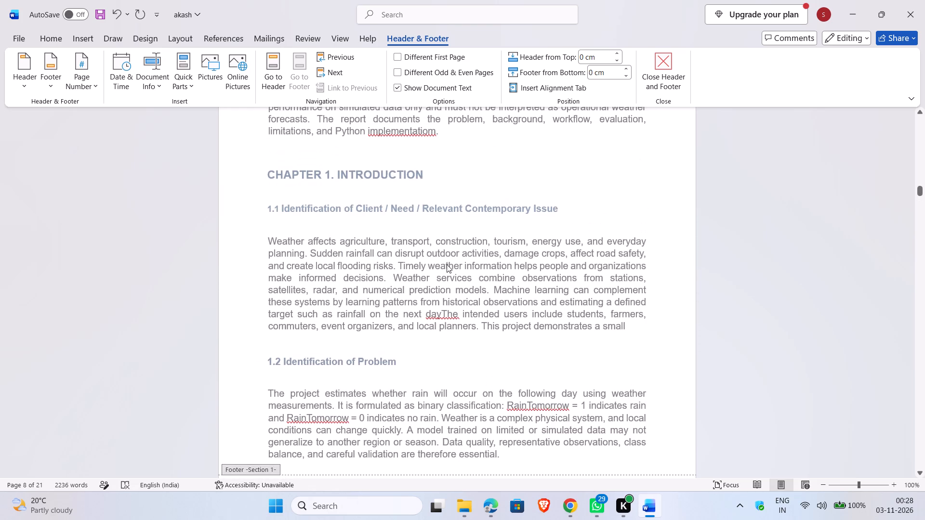
Undo the last three changes.
key("ctrl+z")
key("ctrl+z")
key("ctrl+z")
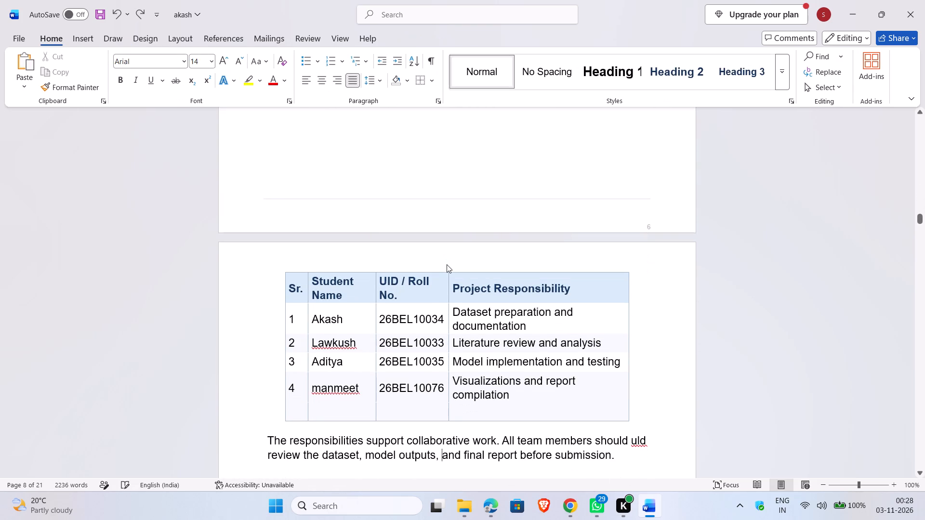
Insert blank lines after item 7 of the task list to push the Table 1.1 heading onto the page with its table.
scroll(392, 455, "down", 3)
scroll(416, 451, "up", 2)
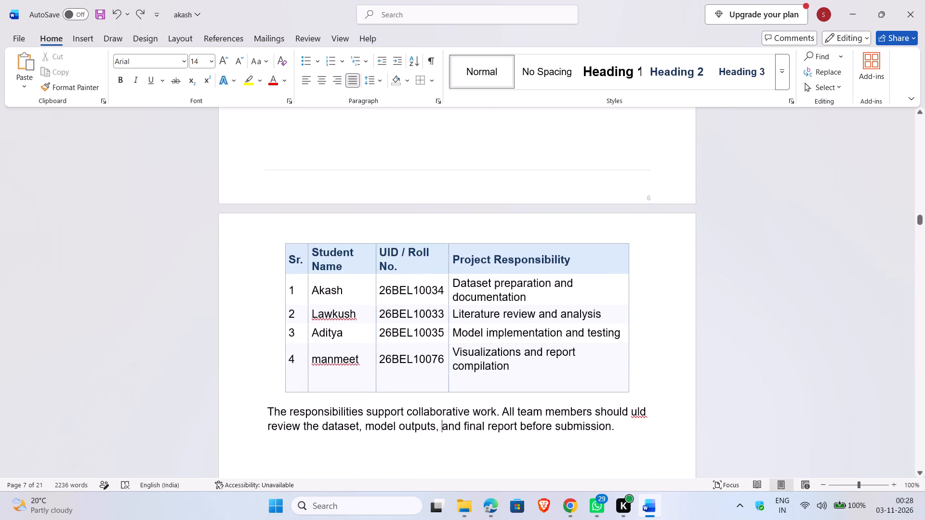
scroll(423, 443, "up", 17)
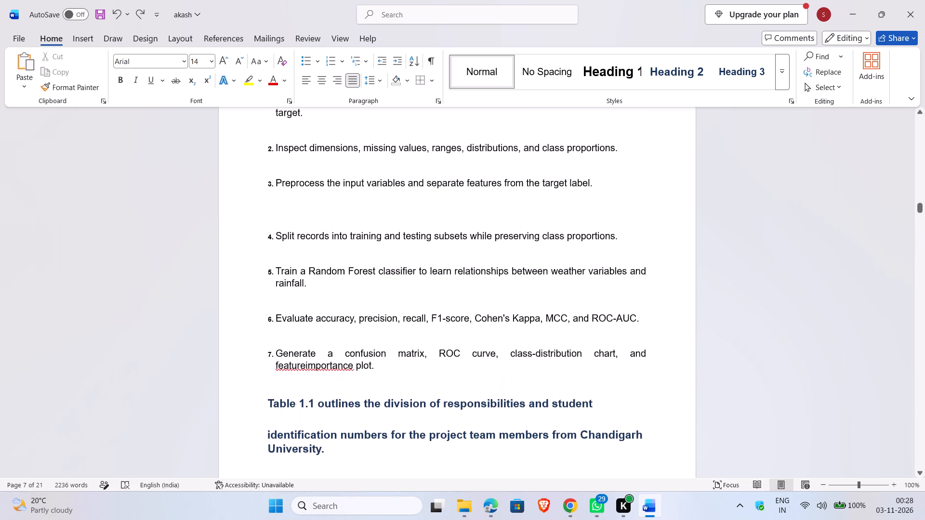
scroll(418, 435, "up", 8)
scroll(429, 474, "down", 11)
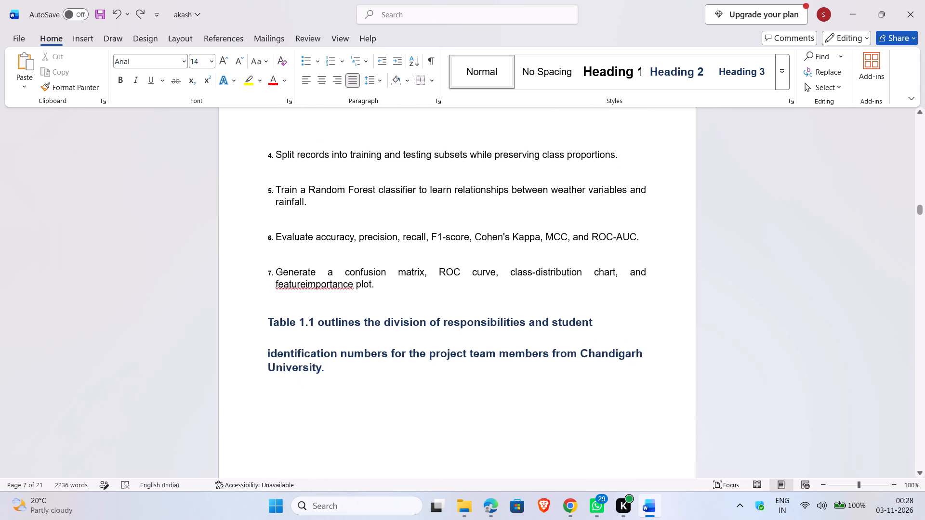
left_click(547, 307)
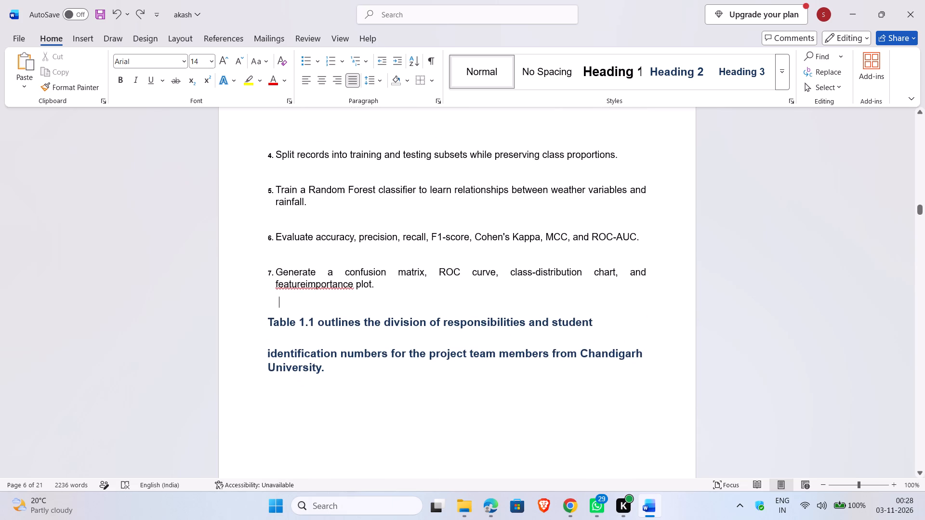
left_click(498, 297)
left_click(459, 290)
key("Return")
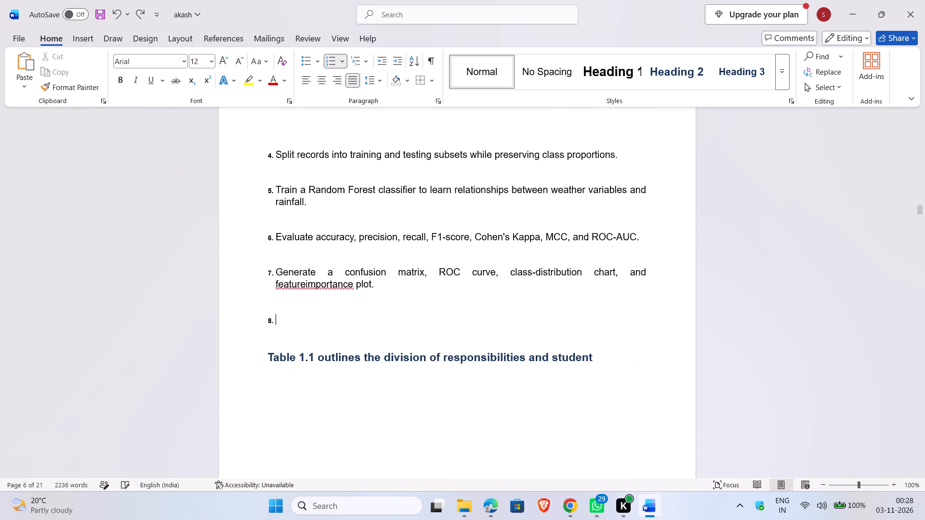
key("Return")
key("Return")
Add three blank lines between the team members table and the paragraph about the responsibilities.
scroll(449, 297, "down", 3)
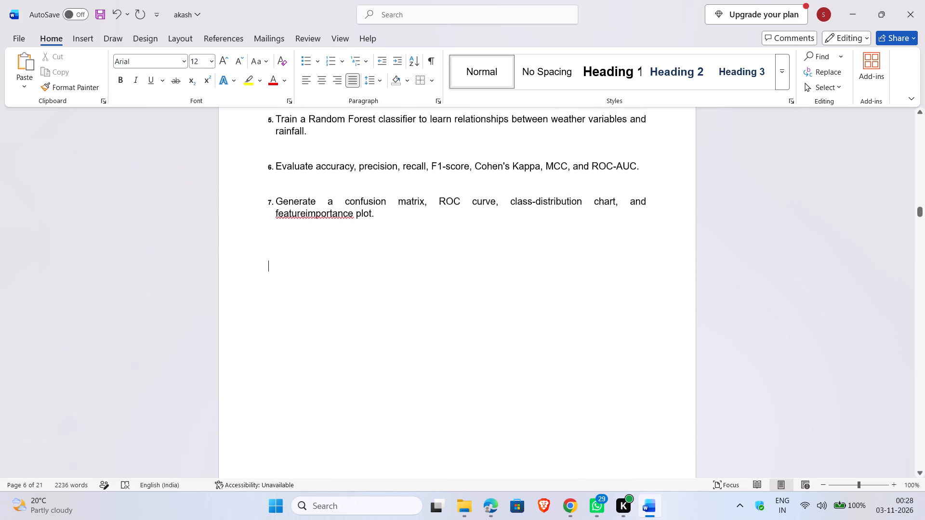
scroll(449, 297, "down", 15)
scroll(448, 299, "down", 9)
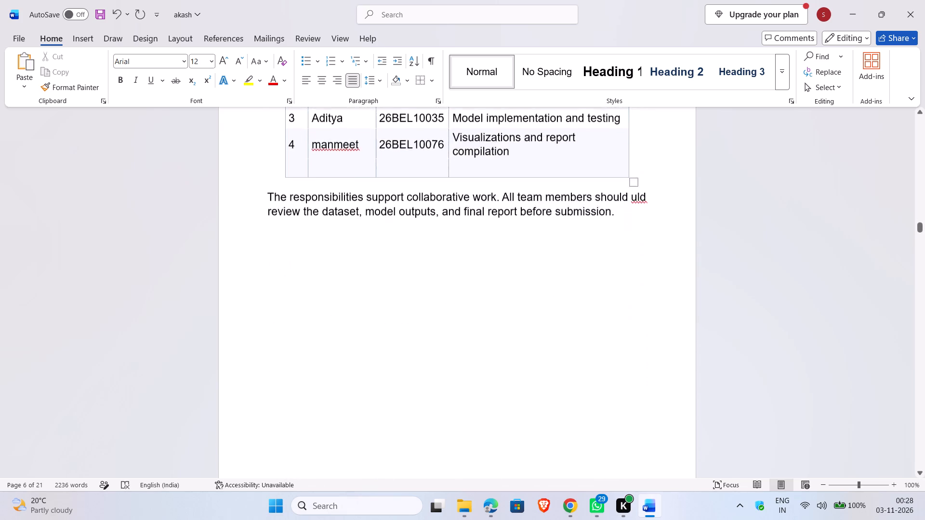
scroll(448, 300, "down", 10)
scroll(448, 306, "up", 10)
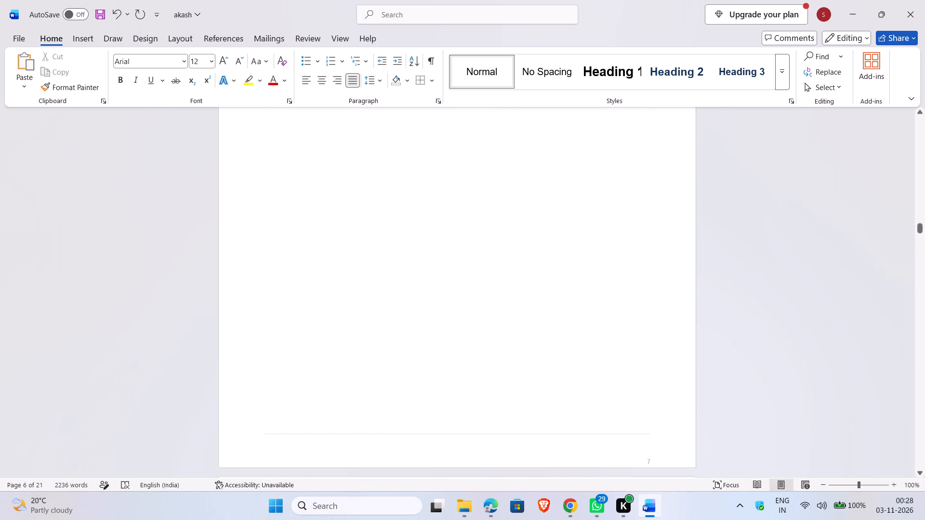
scroll(448, 305, "up", 4)
scroll(448, 305, "down", 1)
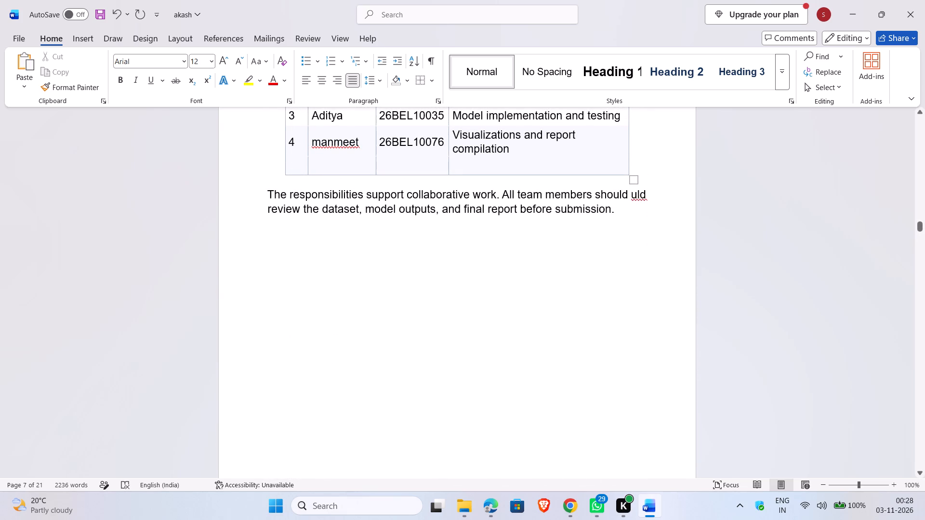
left_click(266, 197)
key("Return")
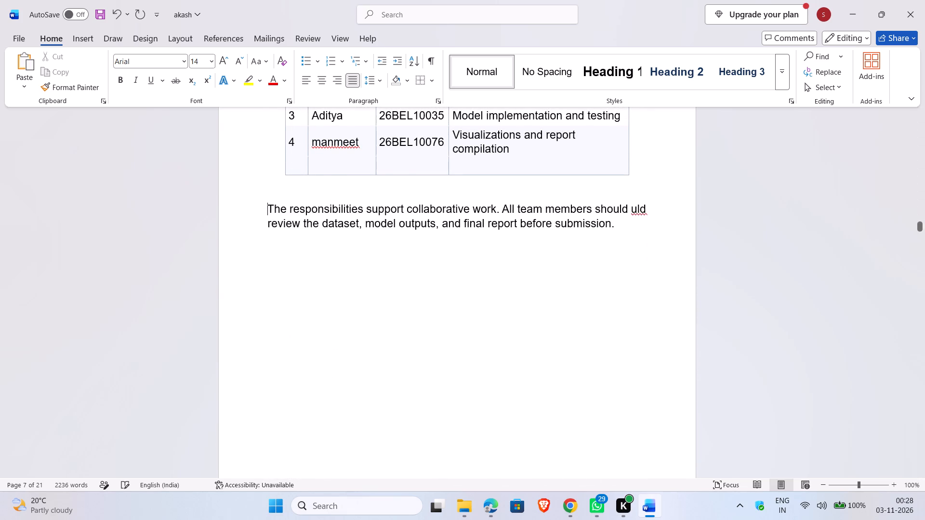
key("Return")
key("Return")
Add two blank lines between the Table 1.1 heading and the team members table.
scroll(310, 156, "up", 5)
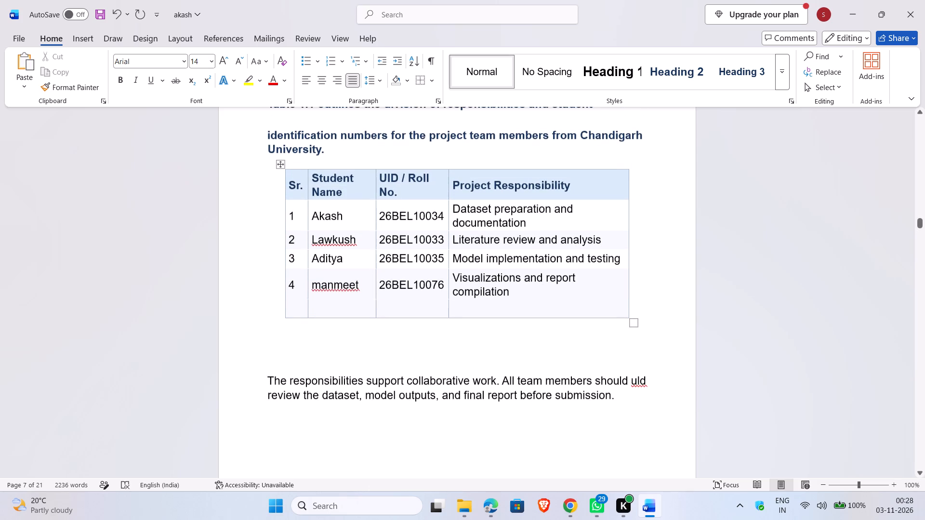
left_click(333, 151)
key("Return")
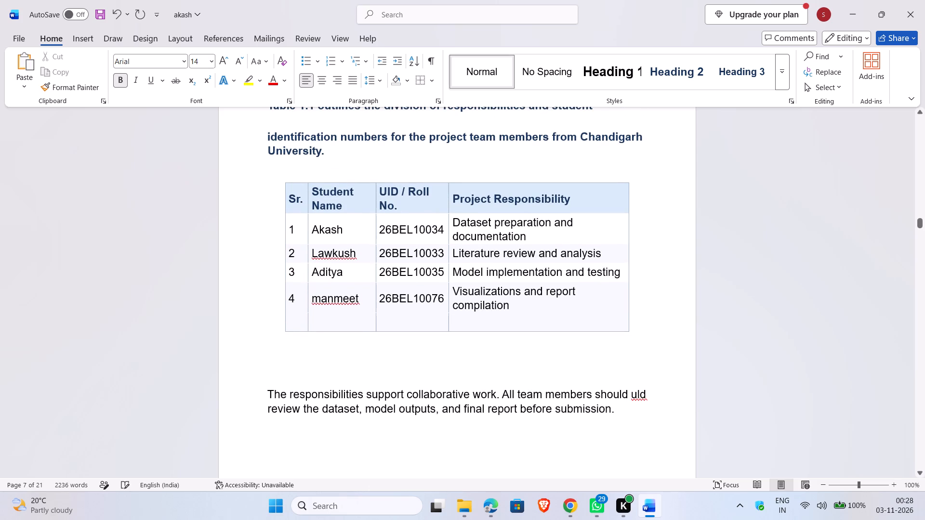
key("Return")
Examine the layout and text alignment from the Table 1.1 page back through chapter 1 to the table of contents.
scroll(348, 156, "up", 4)
scroll(383, 233, "up", 3)
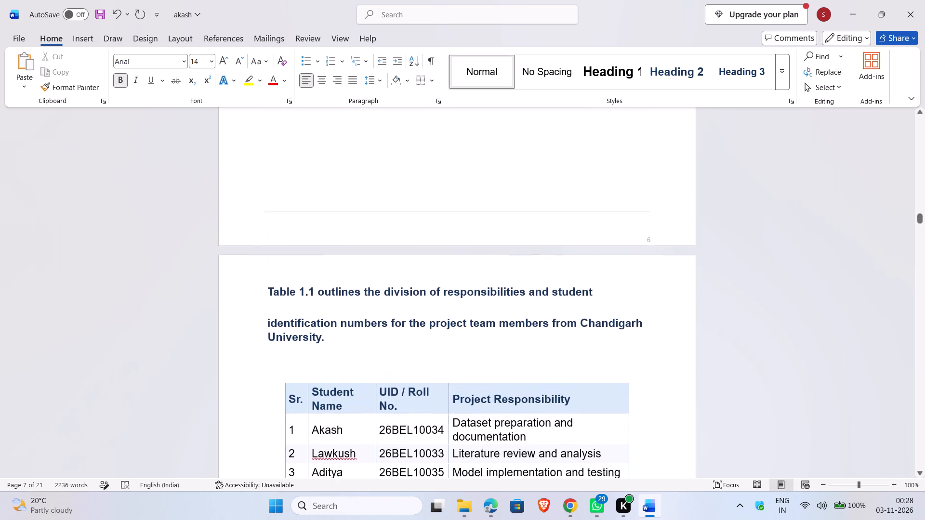
scroll(383, 233, "up", 19)
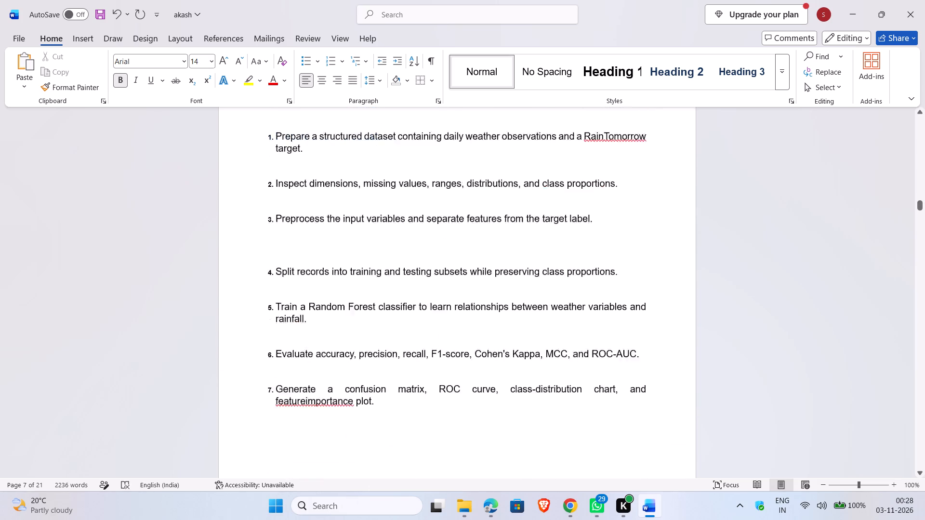
scroll(383, 233, "up", 17)
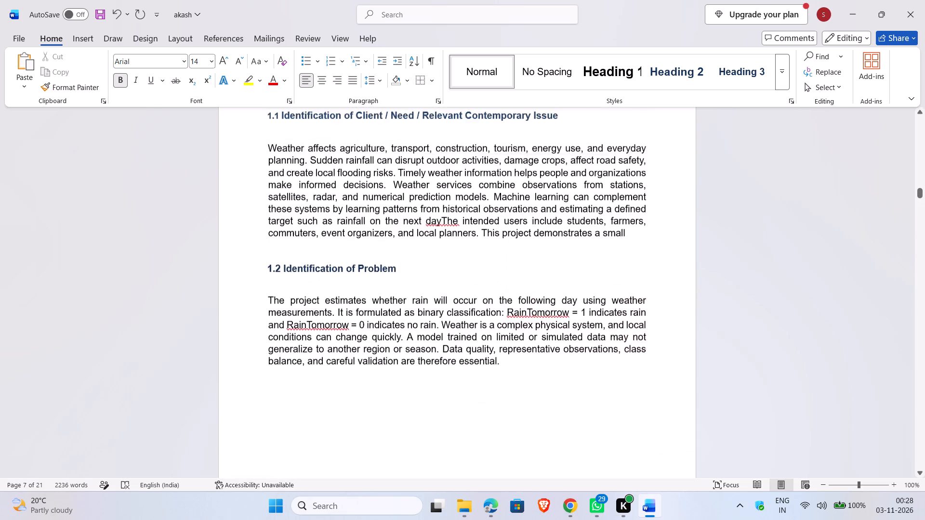
scroll(382, 233, "up", 10)
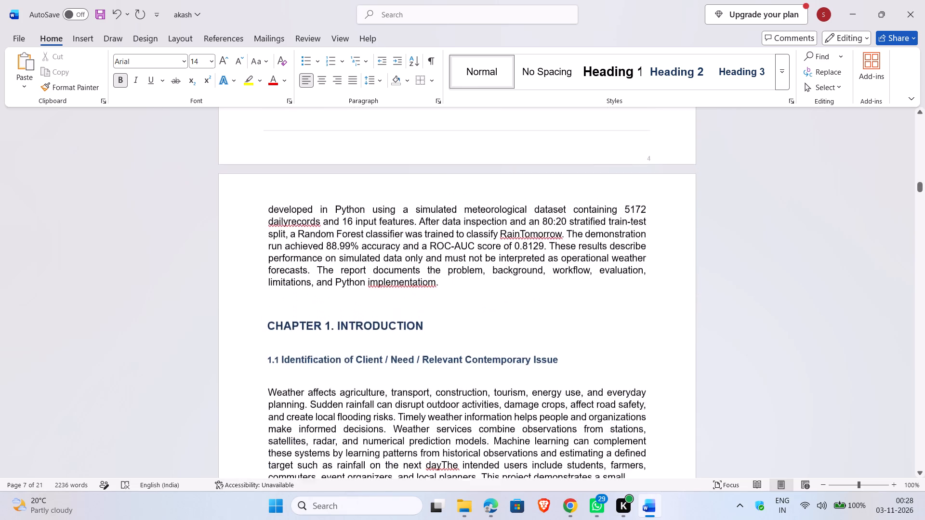
scroll(368, 230, "up", 9)
scroll(374, 222, "down", 14)
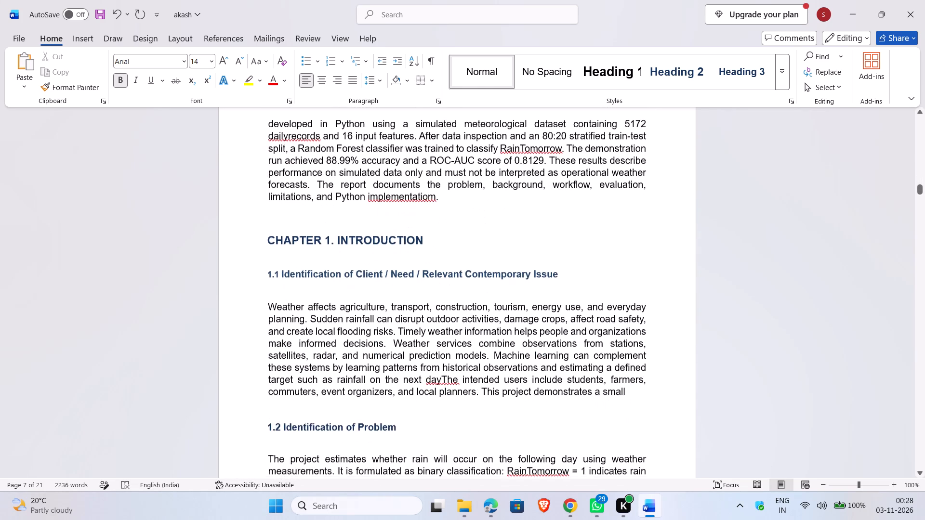
scroll(381, 250, "down", 3)
scroll(381, 251, "up", 3)
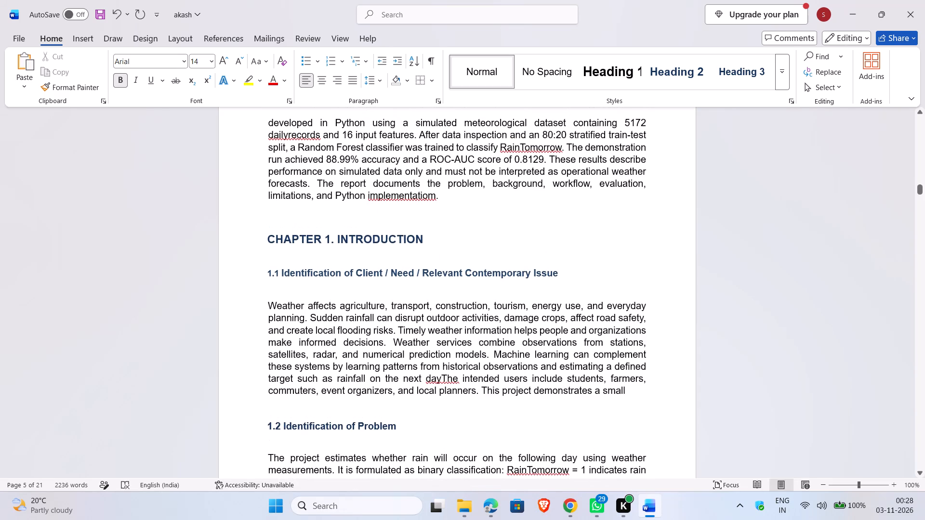
scroll(499, 248, "up", 11)
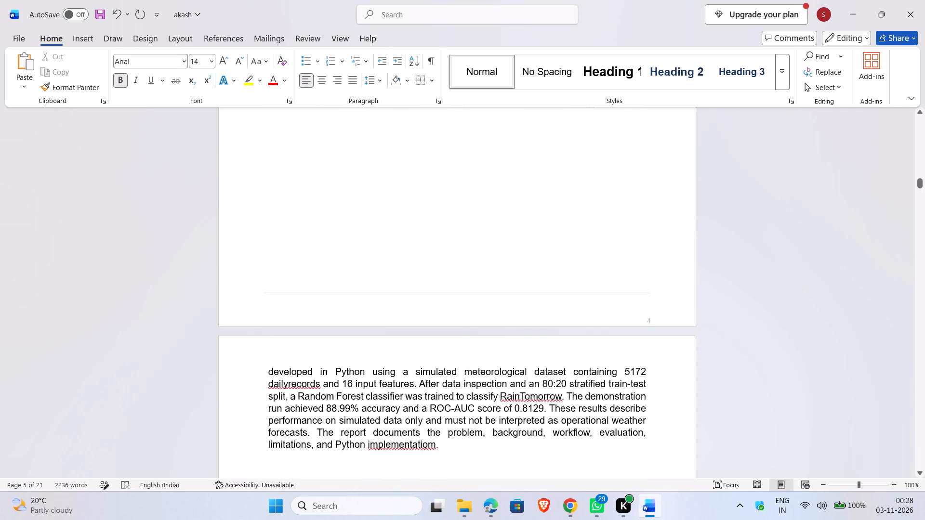
scroll(499, 247, "up", 16)
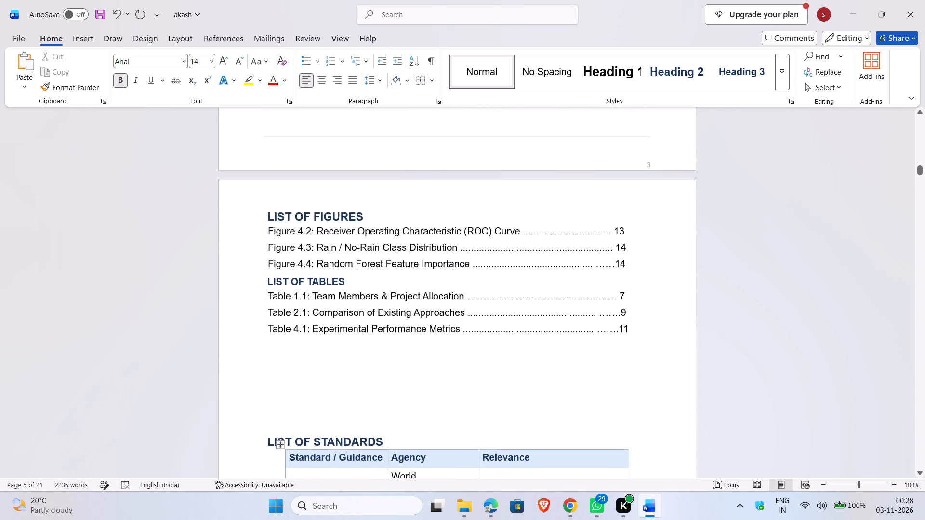
scroll(499, 247, "up", 17)
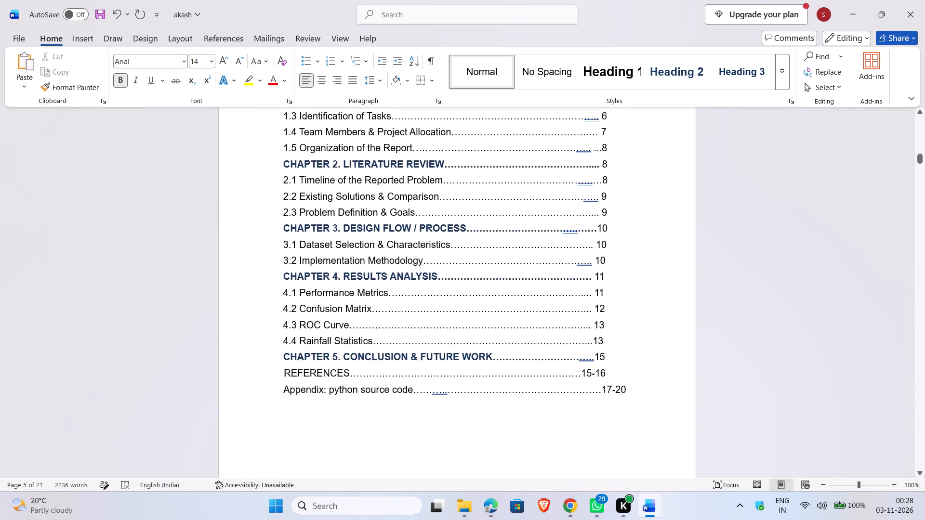
scroll(499, 247, "up", 9)
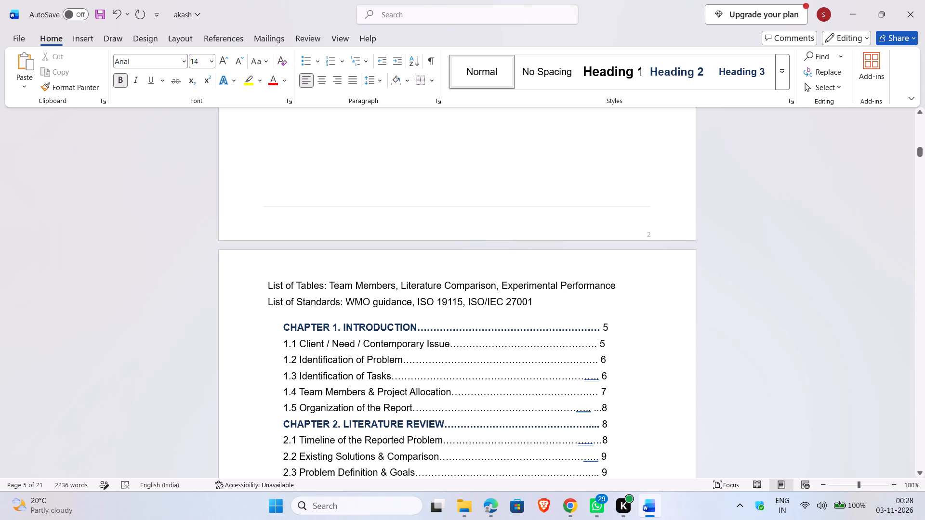
Justify all text from the "List of Tables" line above the contents entries through the end of the Python source code appendix.
left_click_drag(261, 287, 568, 519)
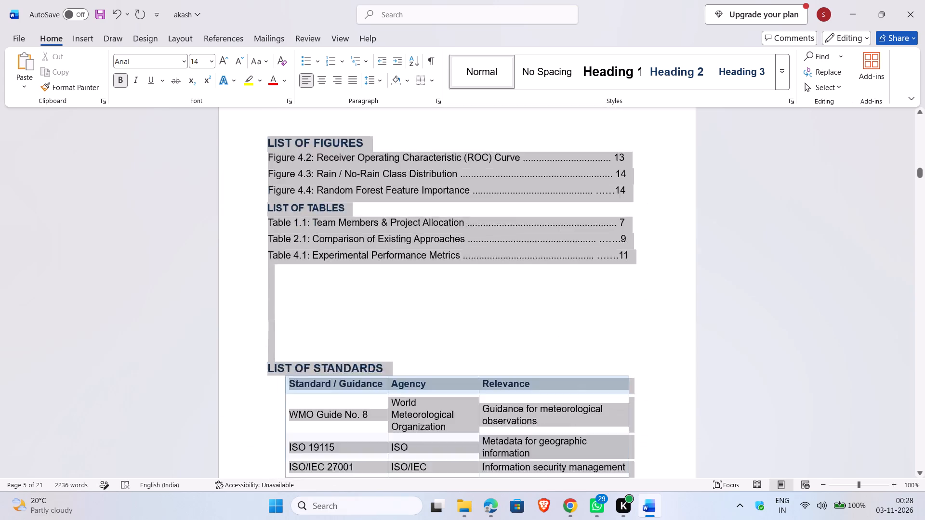
left_click_drag(568, 519, 572, 519)
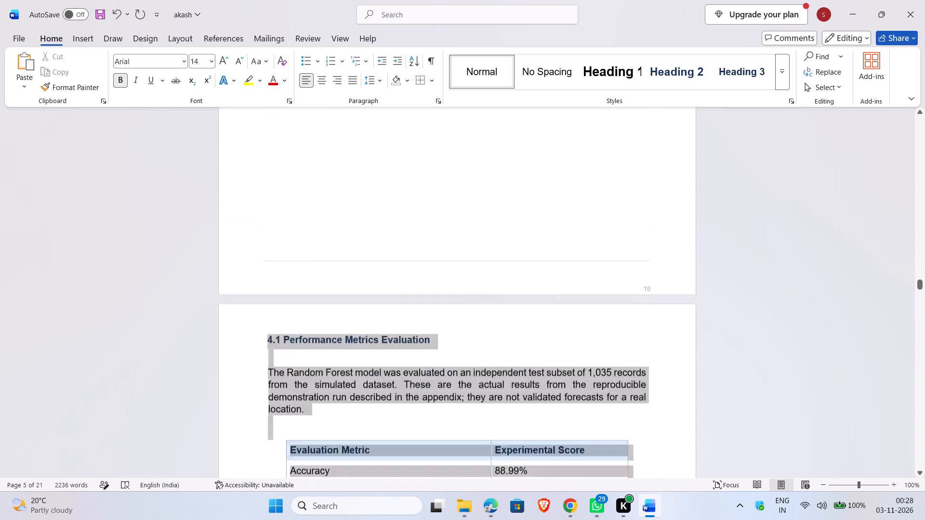
left_click_drag(572, 519, 573, 519)
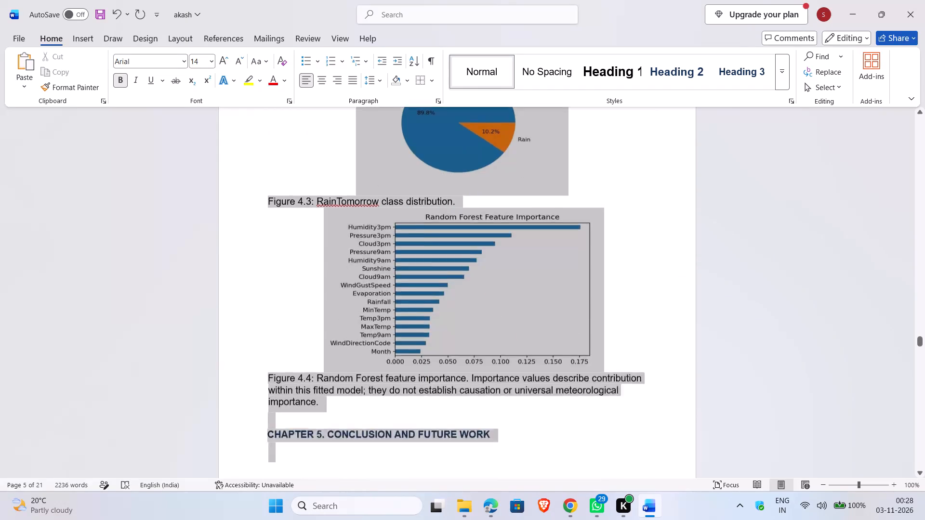
left_click_drag(573, 519, 573, 519)
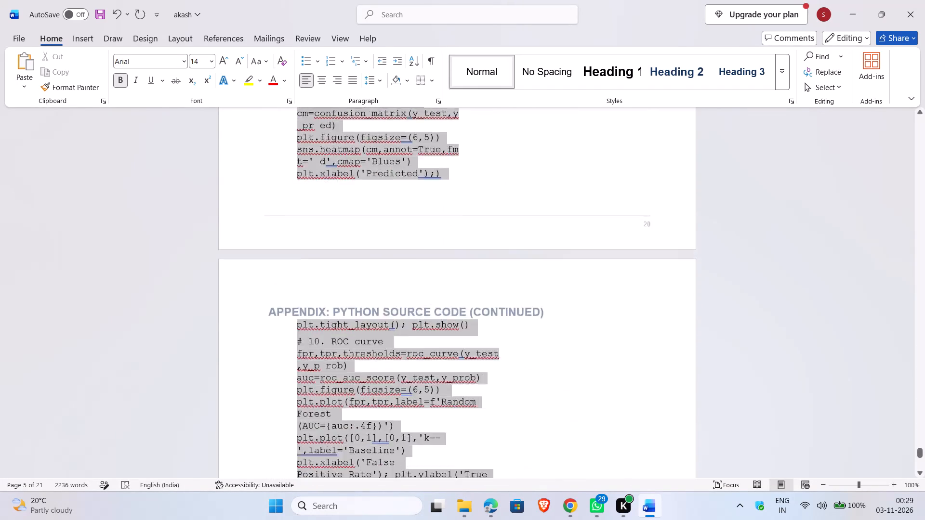
left_click_drag(573, 519, 573, 505)
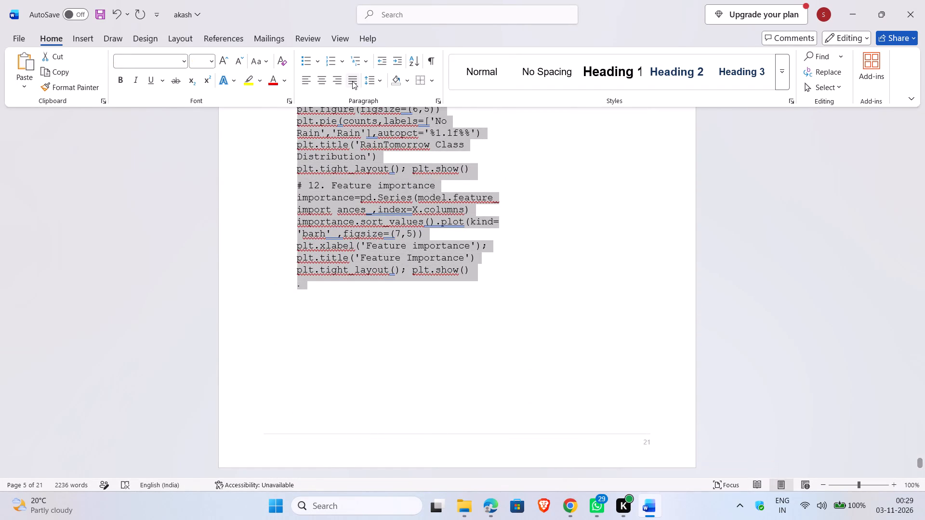
left_click(354, 82)
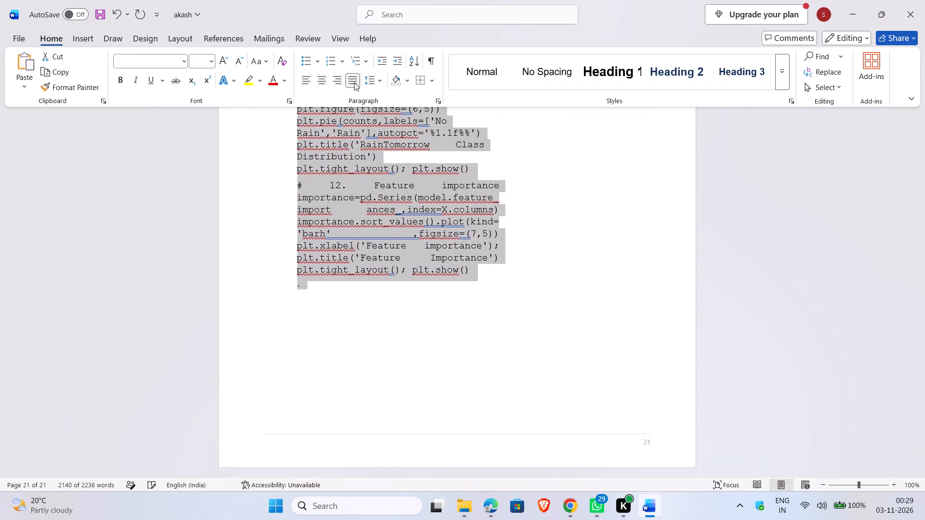
left_click(552, 226)
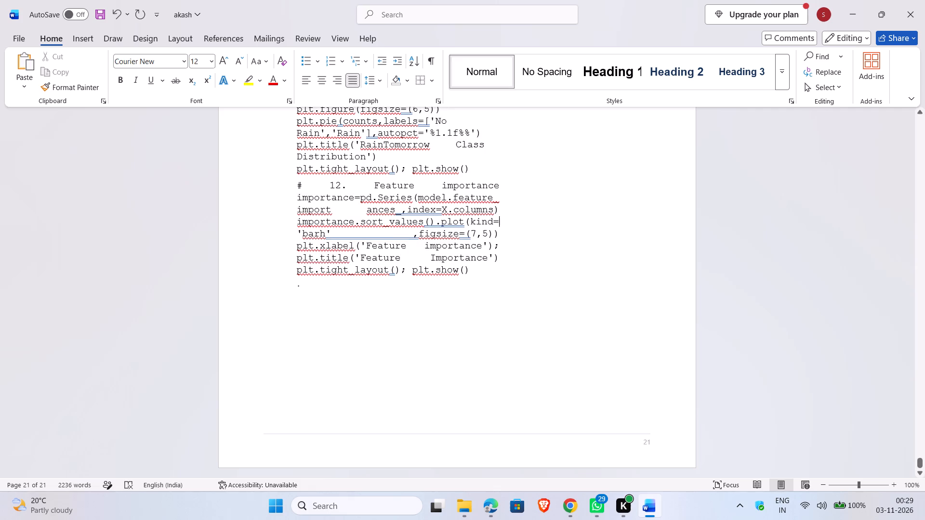
scroll(553, 243, "up", 10)
scroll(563, 231, "up", 14)
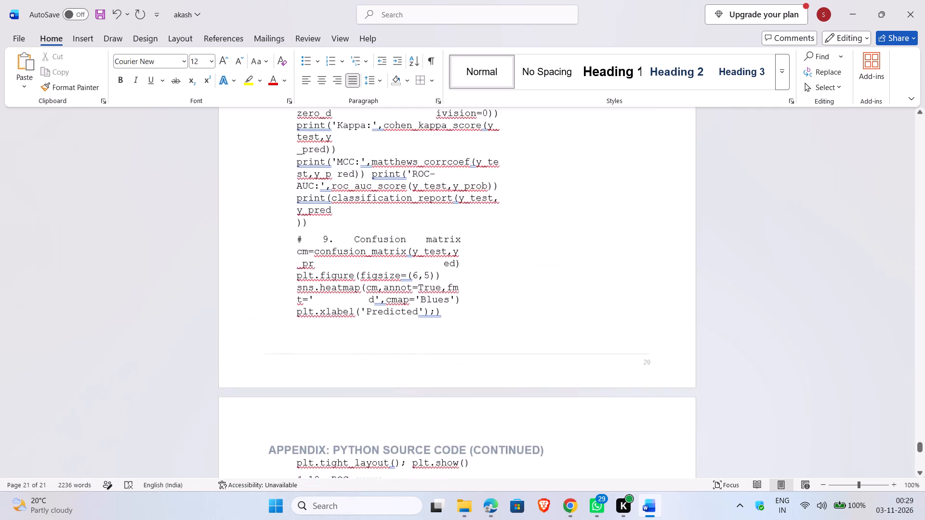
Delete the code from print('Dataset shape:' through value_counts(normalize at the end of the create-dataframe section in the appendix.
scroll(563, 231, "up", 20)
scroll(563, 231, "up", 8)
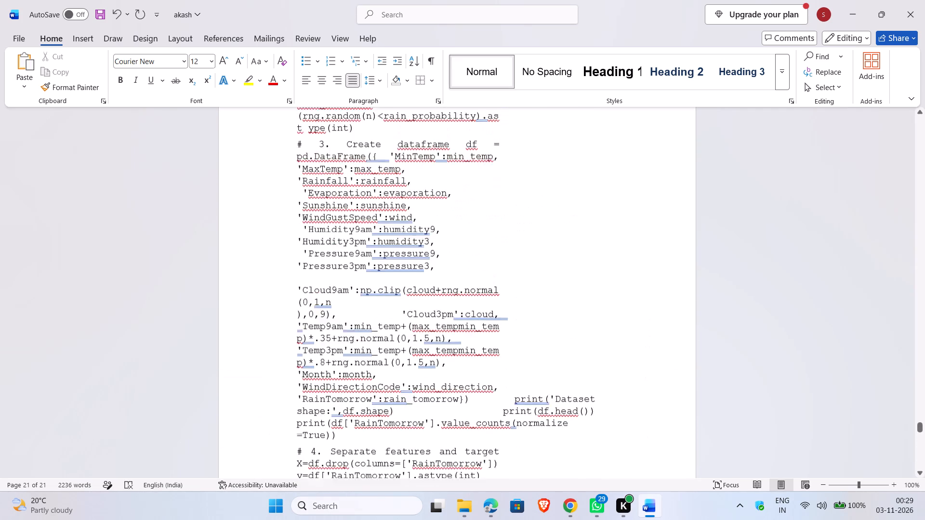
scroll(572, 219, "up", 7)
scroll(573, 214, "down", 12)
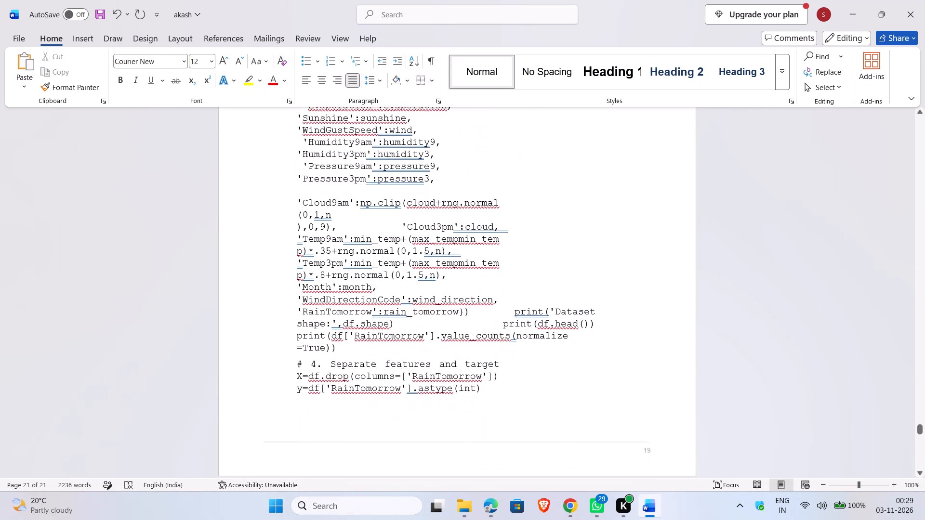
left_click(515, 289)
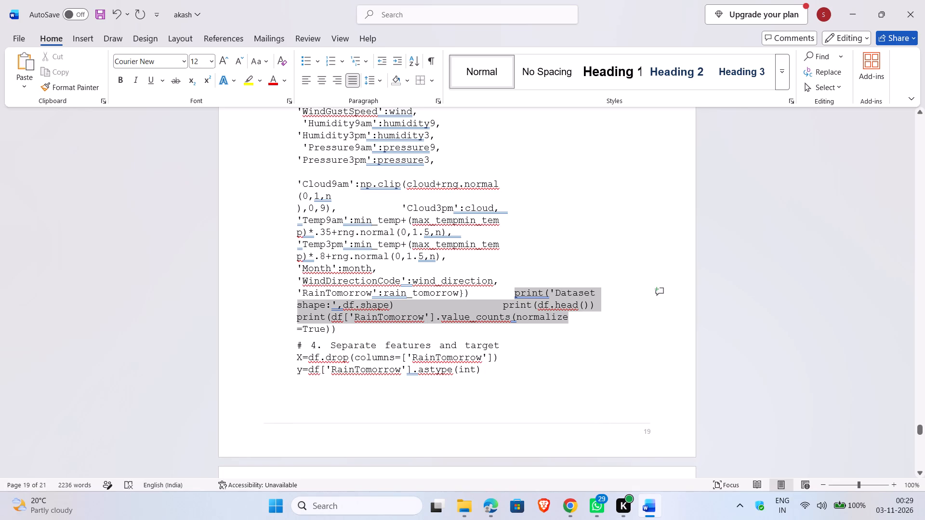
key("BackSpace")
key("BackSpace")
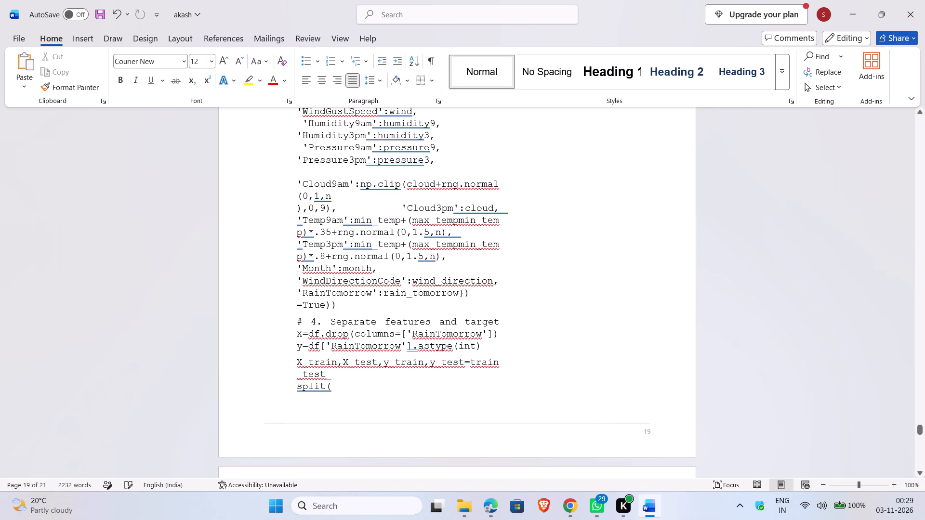
Examine the justified text, figures and tables from the Python source code appendix back to section 1.2 Identification of Problem.
scroll(551, 314, "down", 6)
scroll(554, 310, "up", 20)
scroll(554, 310, "up", 7)
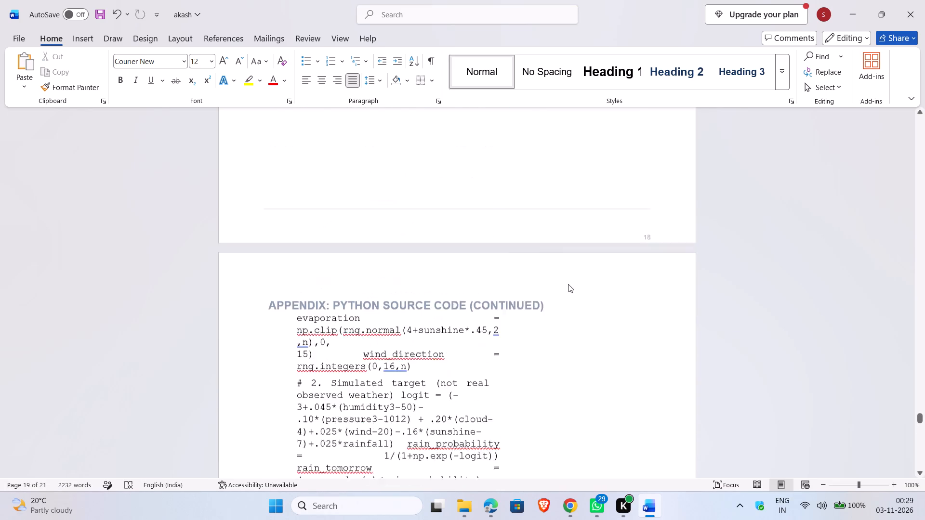
scroll(568, 284, "up", 20)
scroll(568, 284, "up", 18)
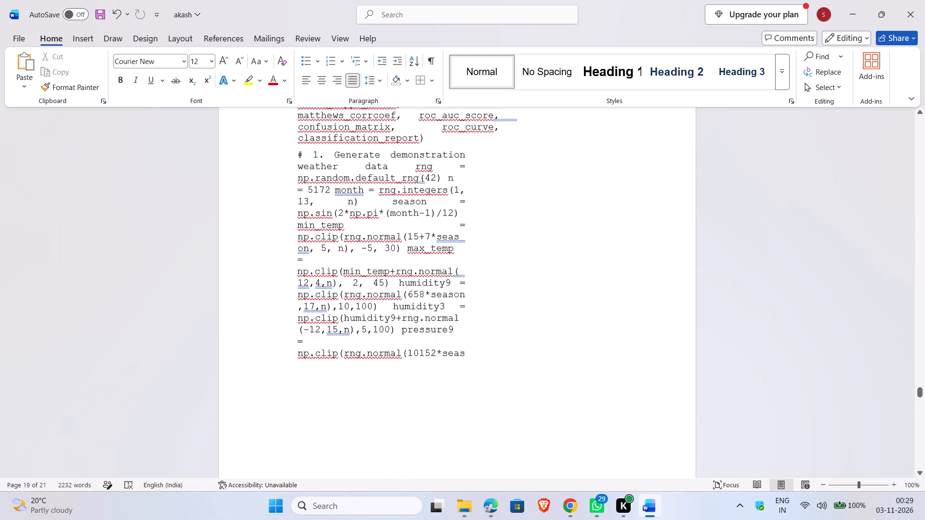
scroll(568, 284, "up", 20)
scroll(568, 284, "up", 8)
scroll(570, 276, "up", 15)
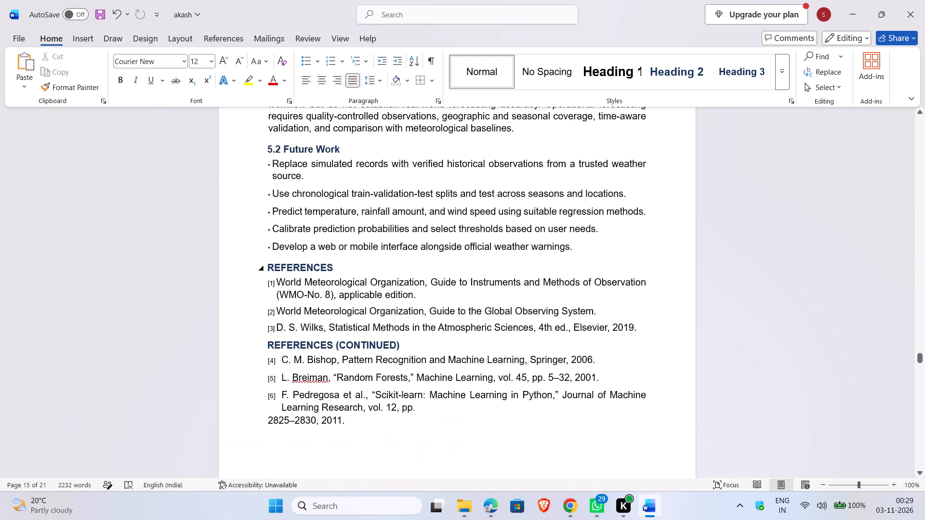
scroll(573, 263, "up", 11)
scroll(573, 263, "up", 16)
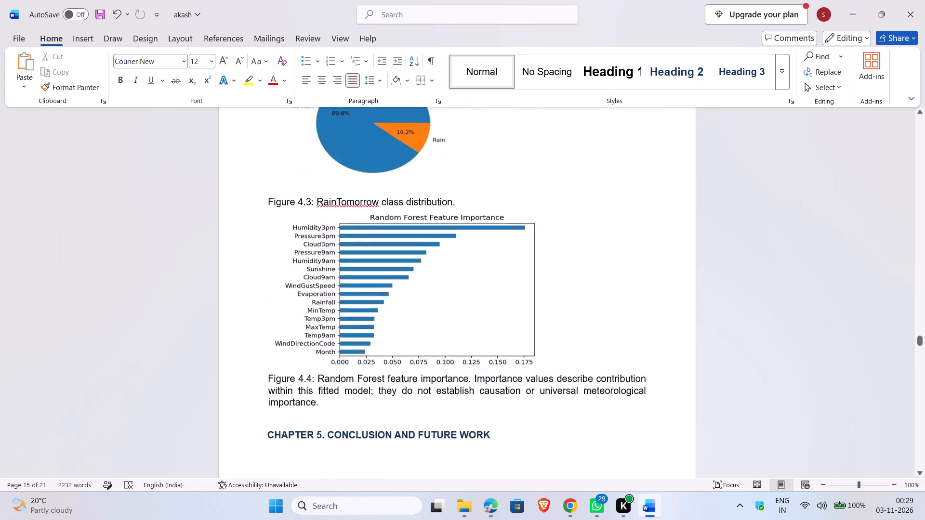
scroll(573, 261, "up", 20)
scroll(573, 261, "up", 8)
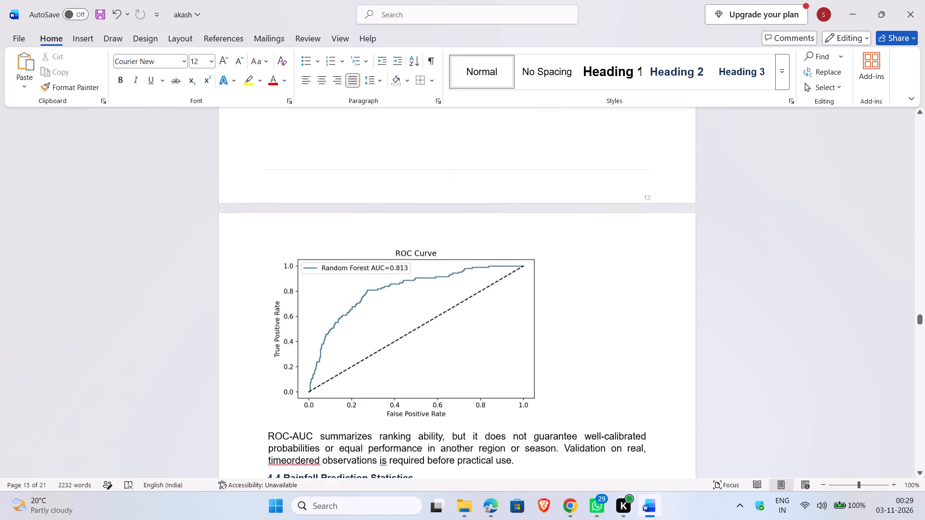
scroll(573, 260, "up", 20)
scroll(573, 260, "up", 10)
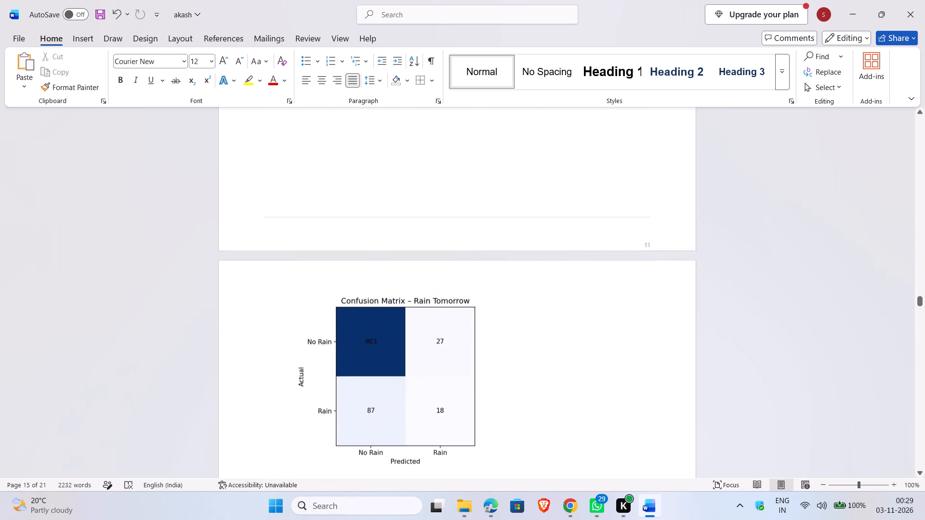
scroll(573, 254, "up", 10)
scroll(573, 254, "up", 11)
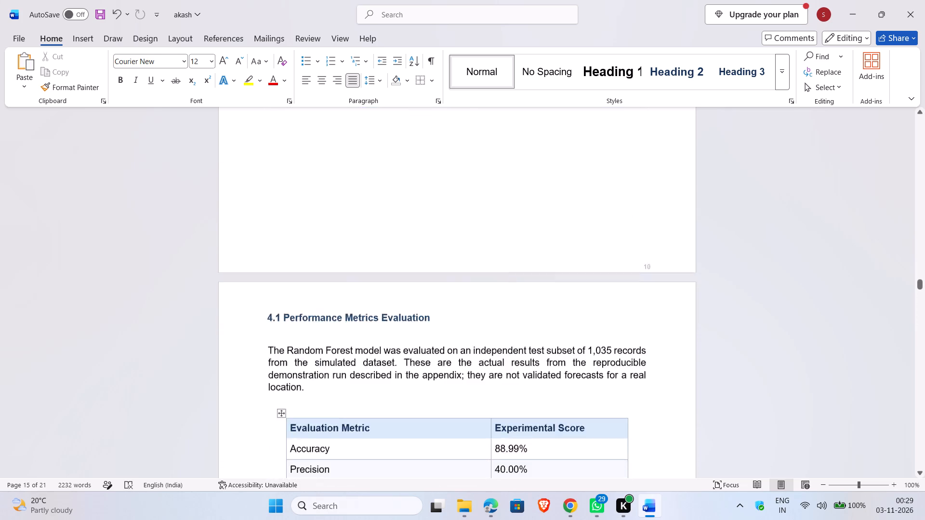
scroll(573, 254, "up", 20)
scroll(573, 254, "up", 14)
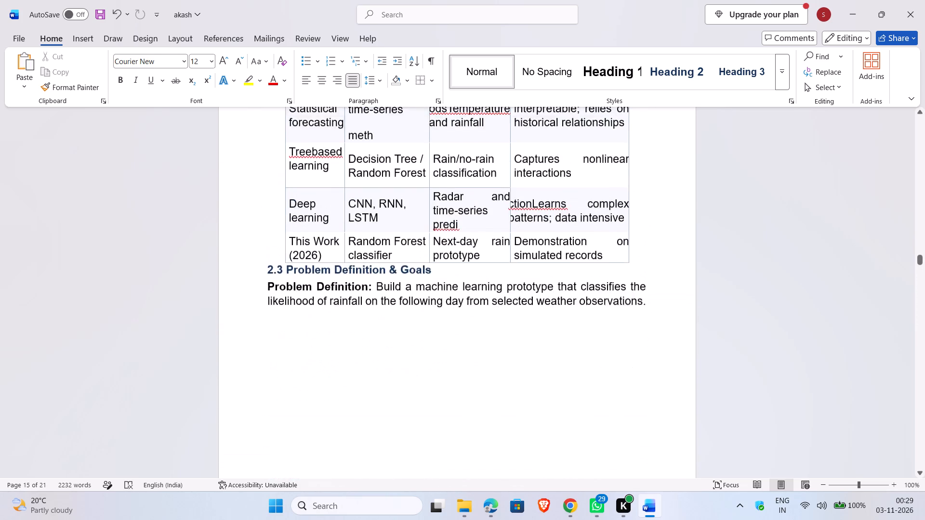
scroll(577, 245, "up", 4)
scroll(576, 246, "up", 20)
scroll(576, 246, "up", 2)
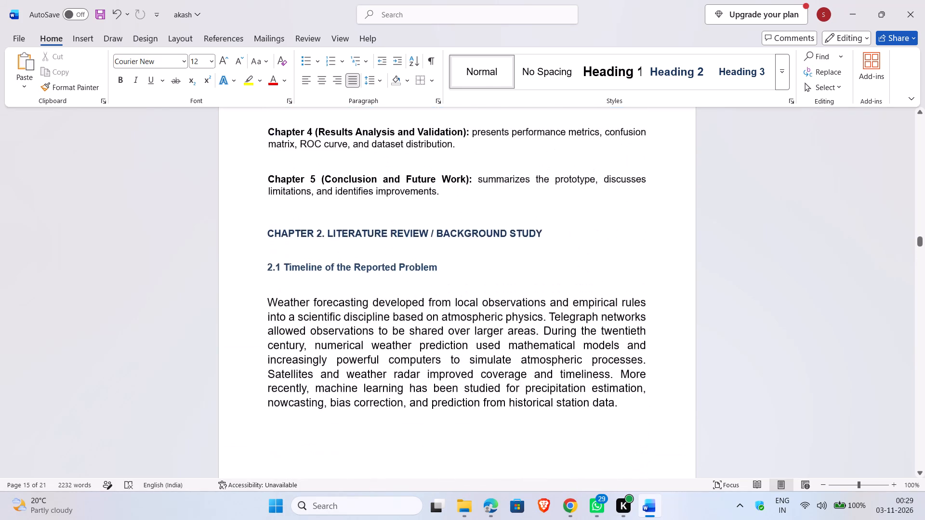
scroll(576, 246, "up", 5)
scroll(576, 246, "up", 19)
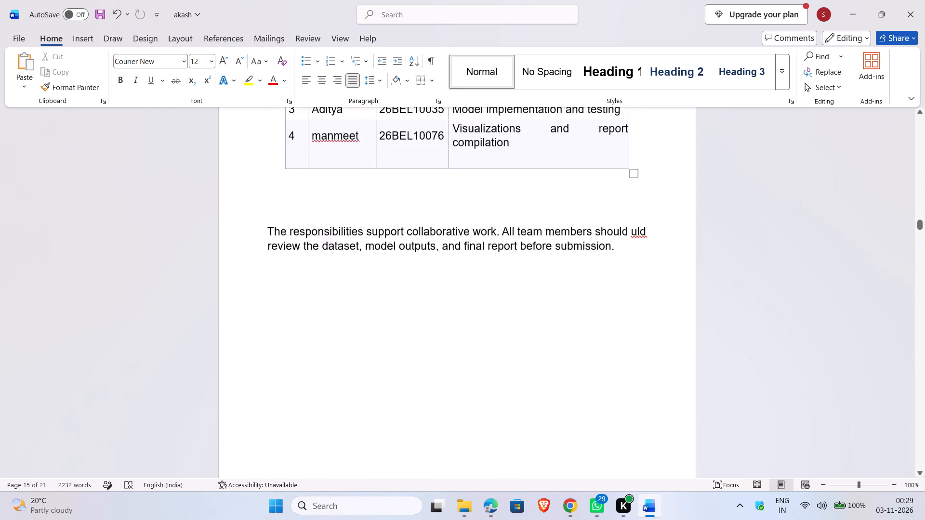
scroll(577, 244, "up", 5)
scroll(565, 262, "up", 20)
scroll(565, 262, "up", 5)
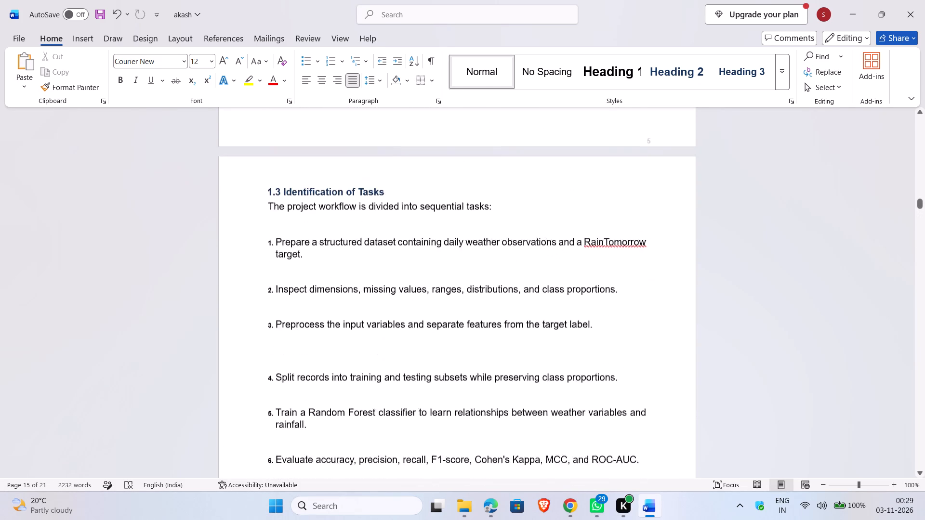
scroll(564, 260, "up", 12)
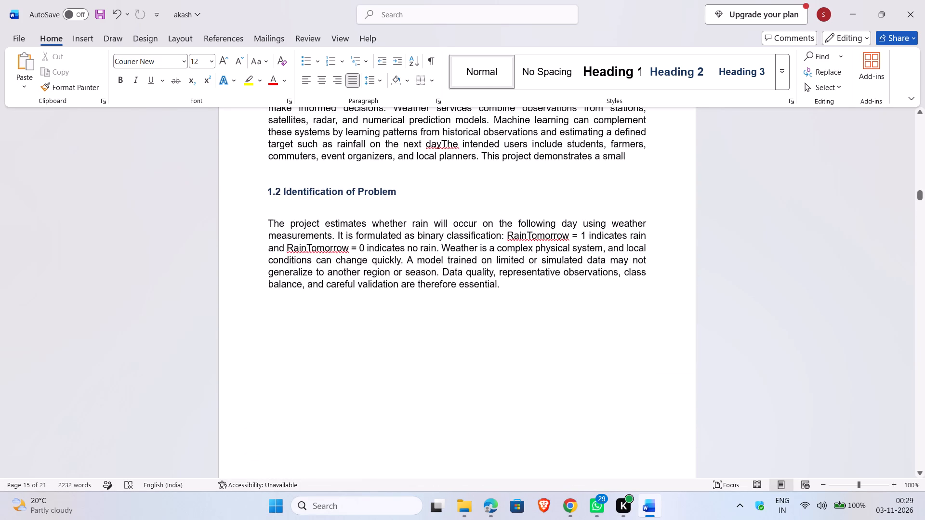
scroll(574, 244, "up", 1)
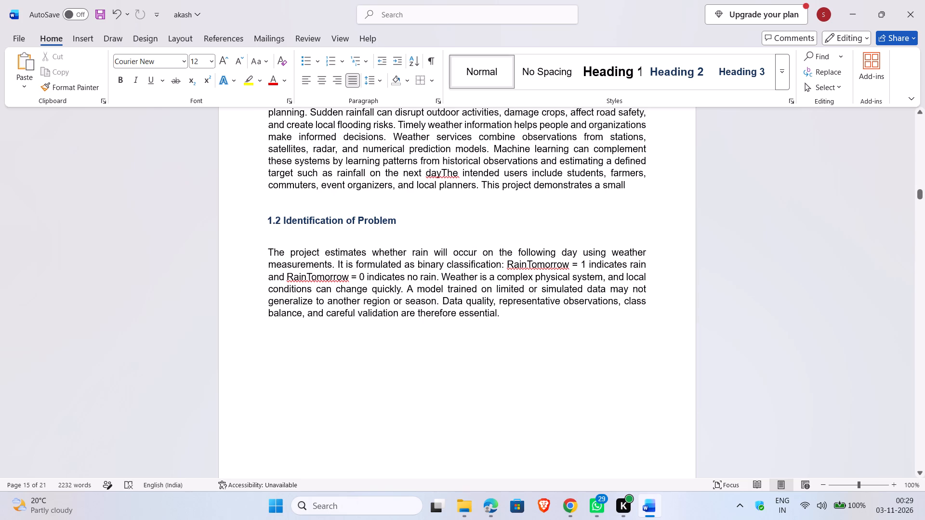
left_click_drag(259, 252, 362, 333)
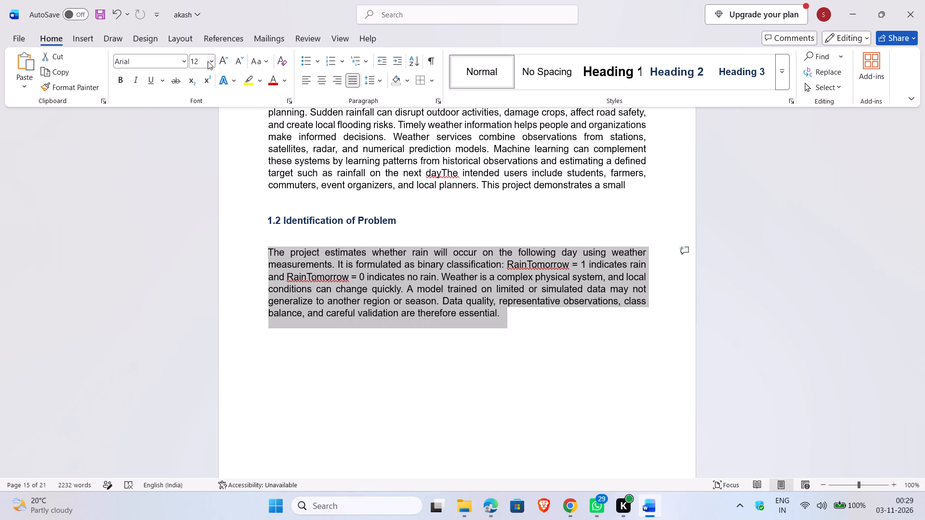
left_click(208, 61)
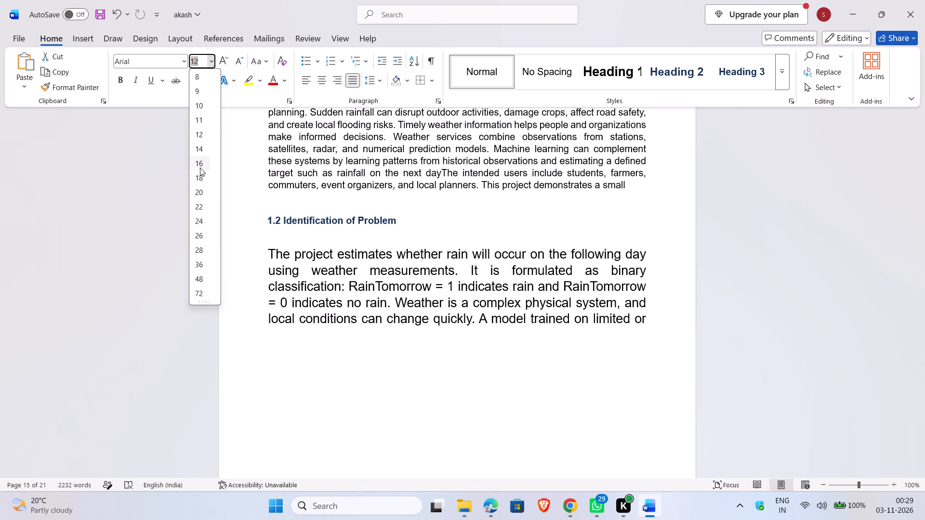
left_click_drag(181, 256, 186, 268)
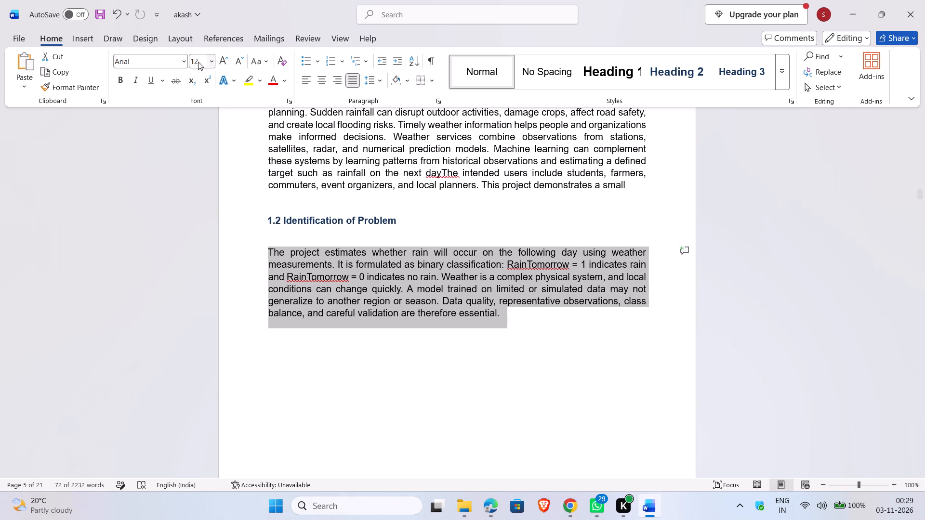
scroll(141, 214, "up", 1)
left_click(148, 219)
Undo the recent edits back through the appendix code deletion, the document-wide justification and the blank line above the team members table.
scroll(276, 299, "up", 8)
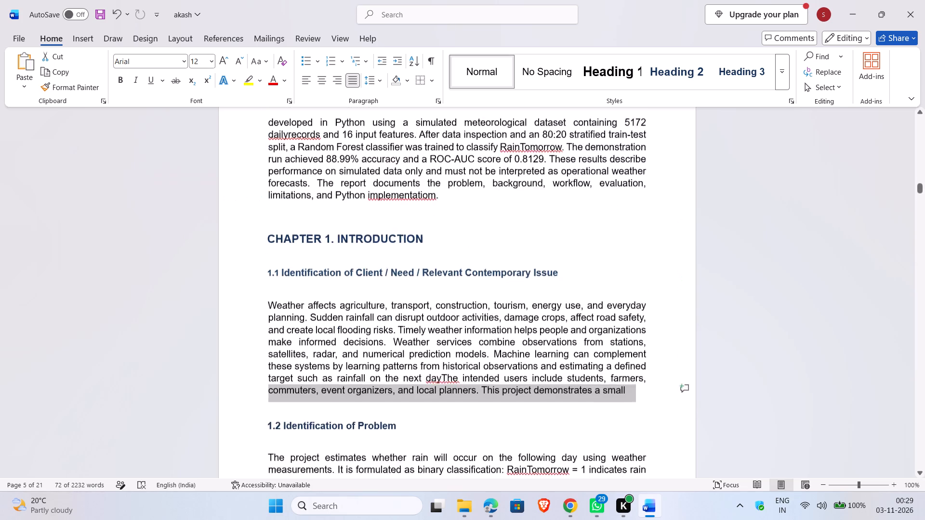
scroll(284, 265, "up", 10)
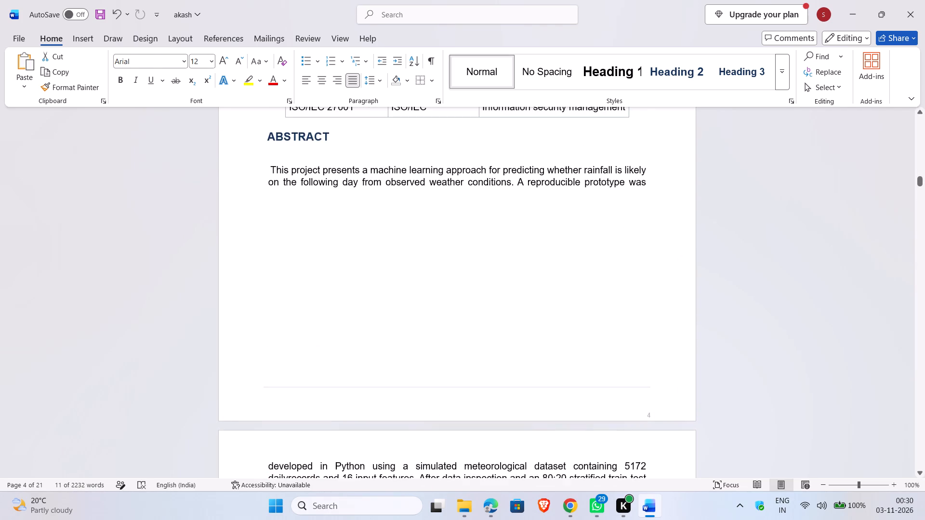
key("ctrl+z")
key("ctrl+z")
key("ctrl+z")
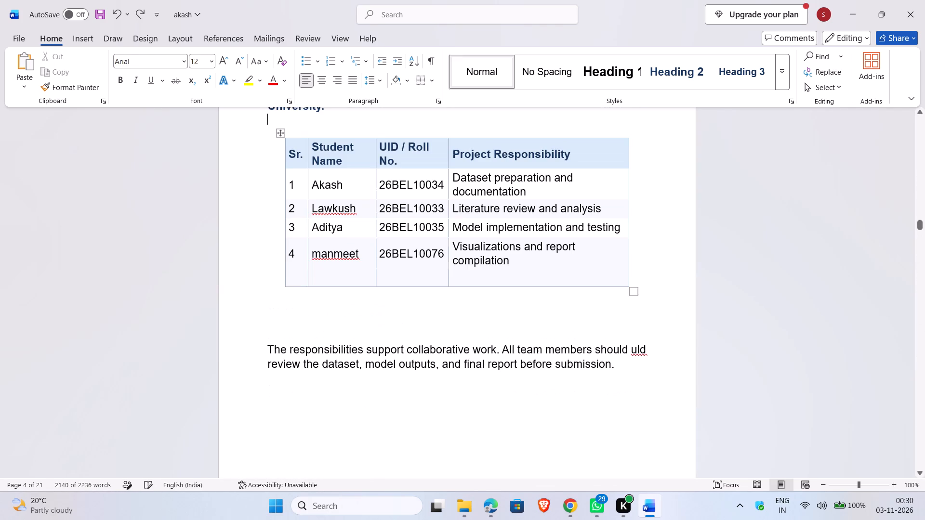
key("ctrl+z")
Left-align the table of contents entries from Chapter 1 Introduction through the Python source code appendix entry.
scroll(296, 240, "up", 2)
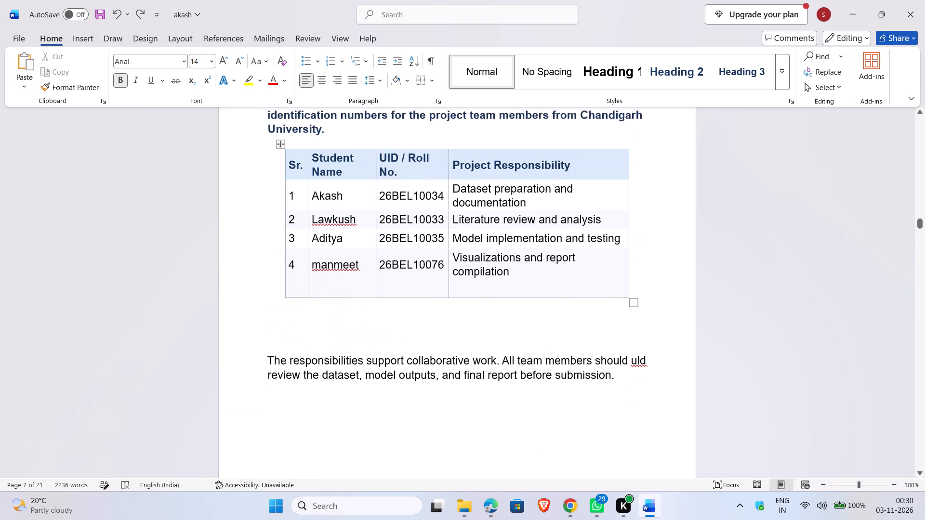
scroll(300, 230, "up", 20)
scroll(300, 230, "up", 2)
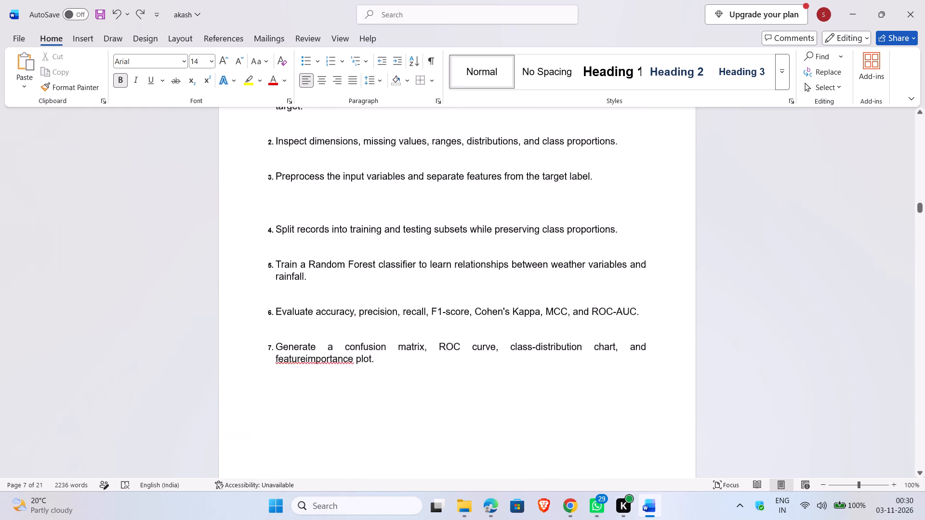
scroll(436, 188, "up", 20)
scroll(436, 188, "up", 1)
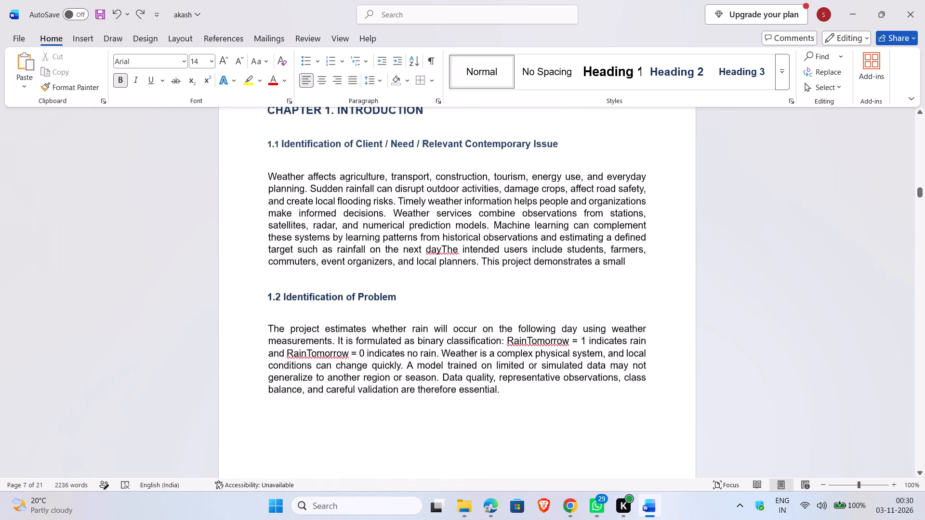
scroll(420, 229, "up", 3)
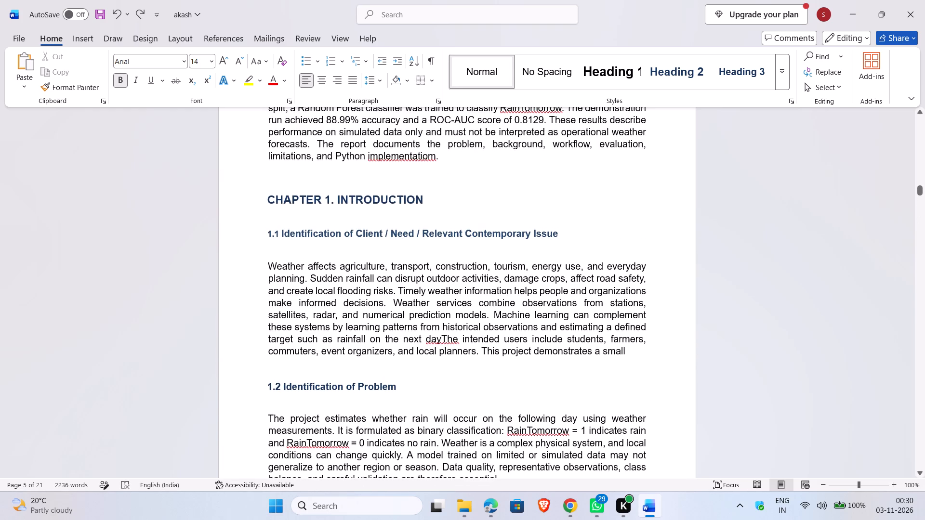
scroll(462, 379, "up", 6)
scroll(470, 282, "up", 6)
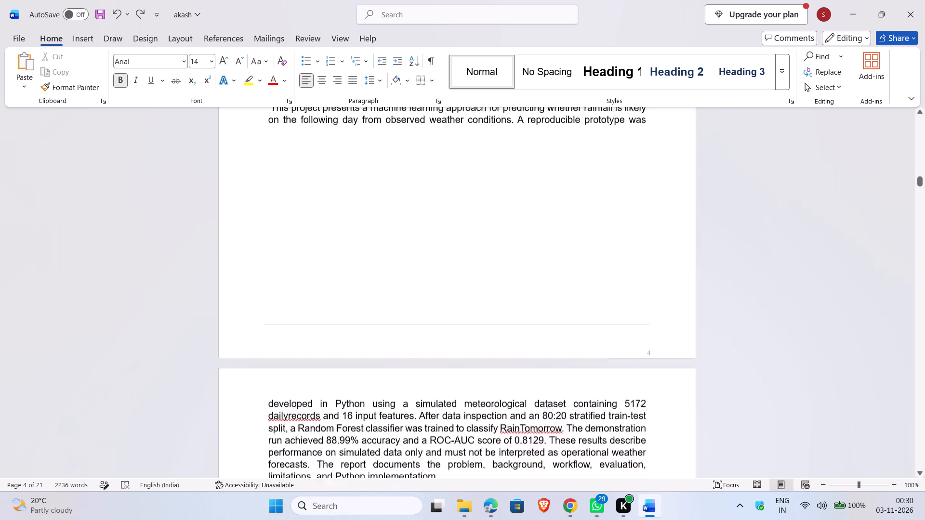
scroll(481, 260, "up", 16)
scroll(513, 184, "up", 2)
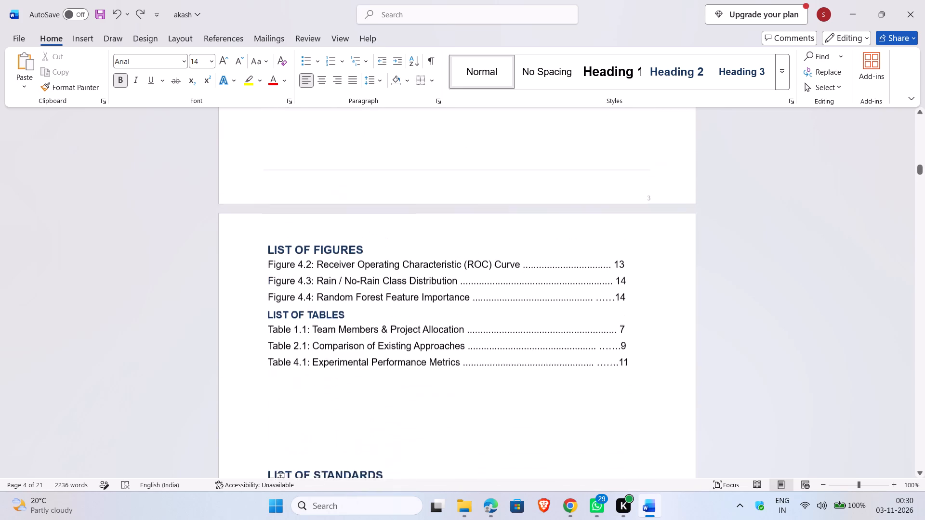
scroll(520, 213, "up", 10)
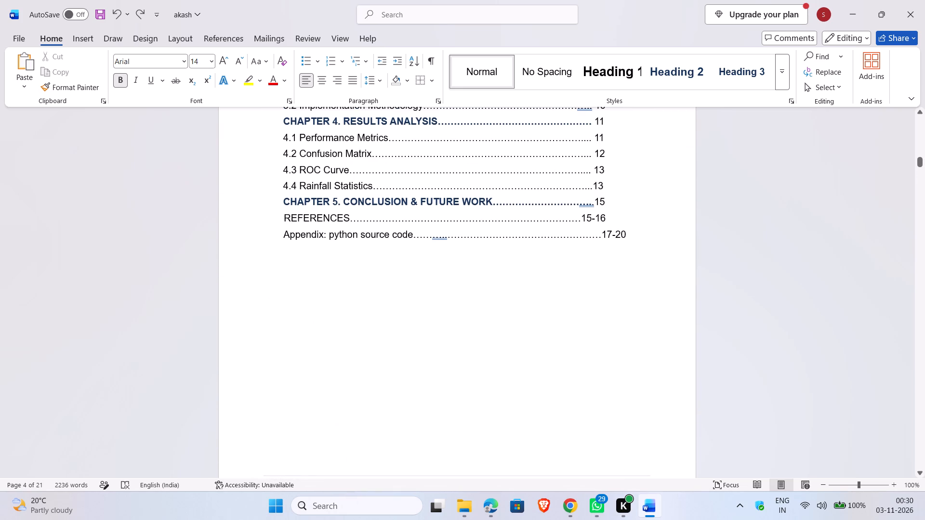
left_click_drag(629, 237, 315, 88)
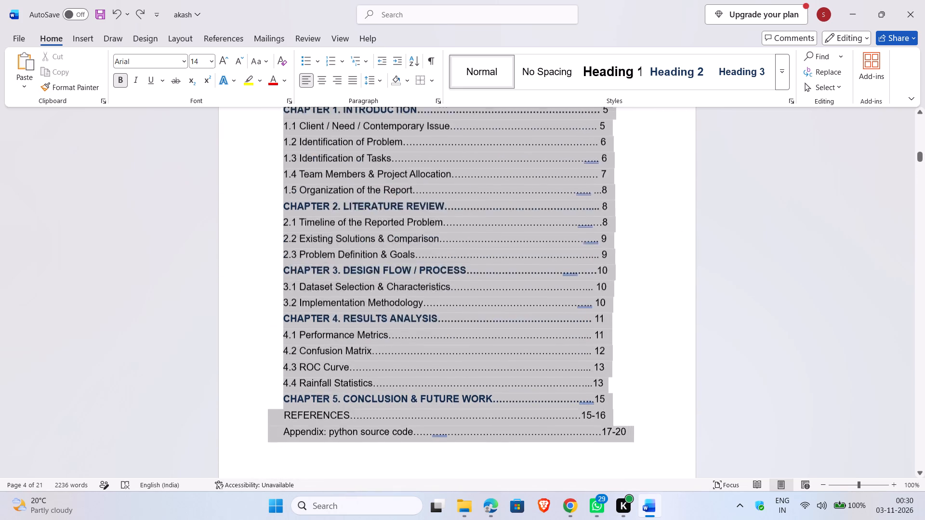
left_click_drag(315, 88, 282, 246)
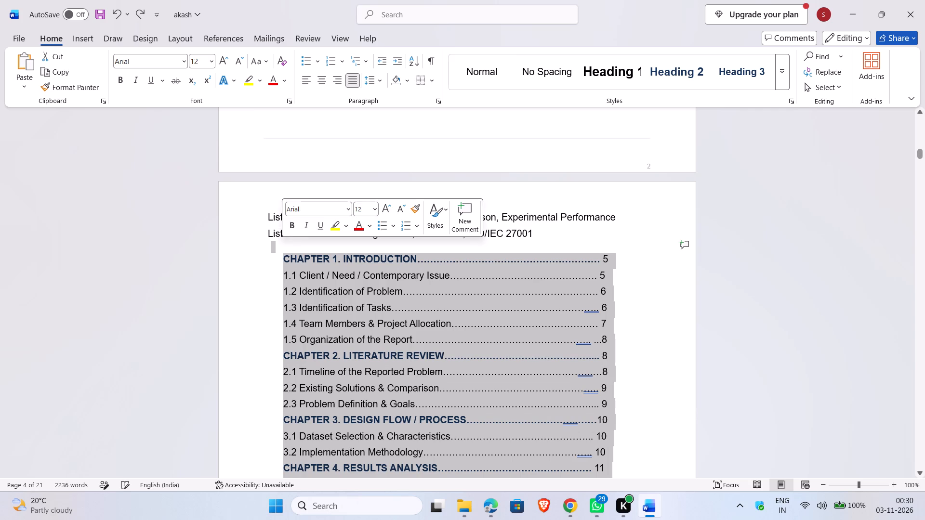
left_click(353, 78)
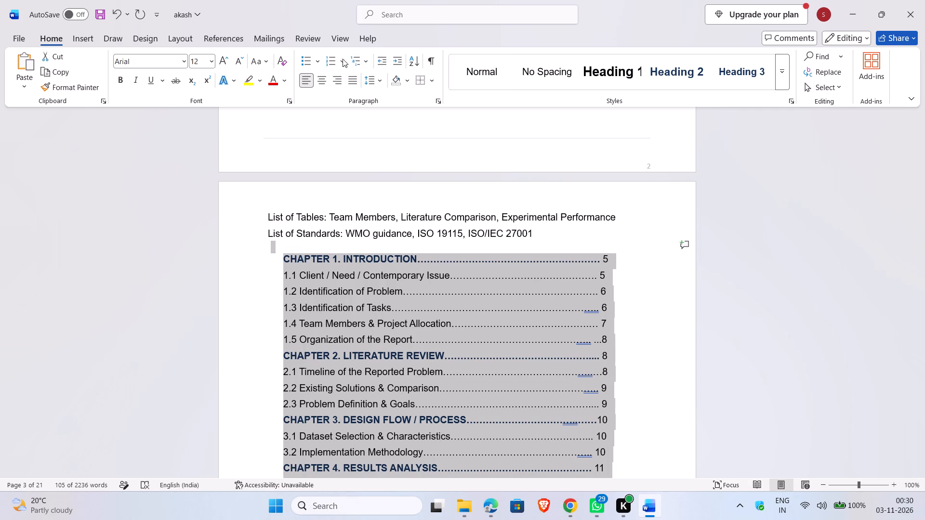
Format the selected table of contents entries as a bulleted list.
left_click(308, 59)
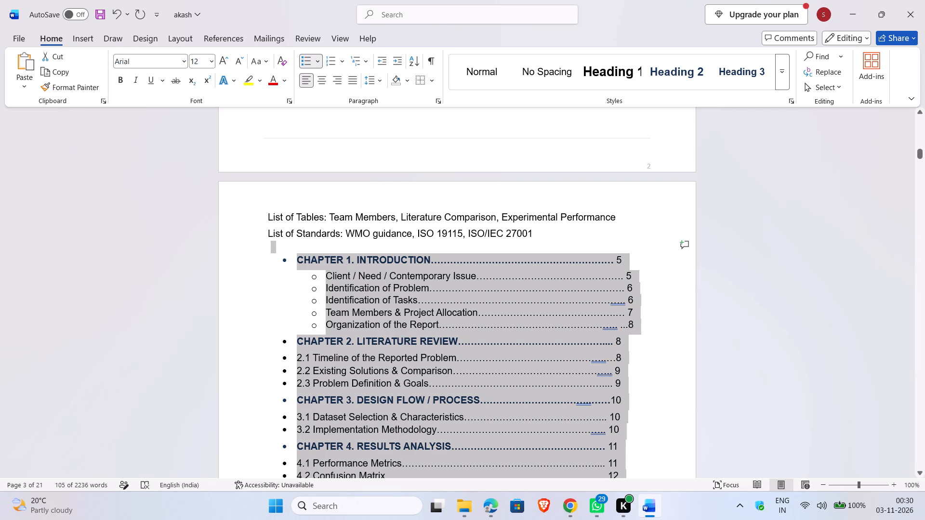
Examine the bulleted contents list from Chapter 1 Introduction down to the List of Figures.
left_click(177, 243)
scroll(224, 265, "up", 1)
scroll(224, 262, "down", 1)
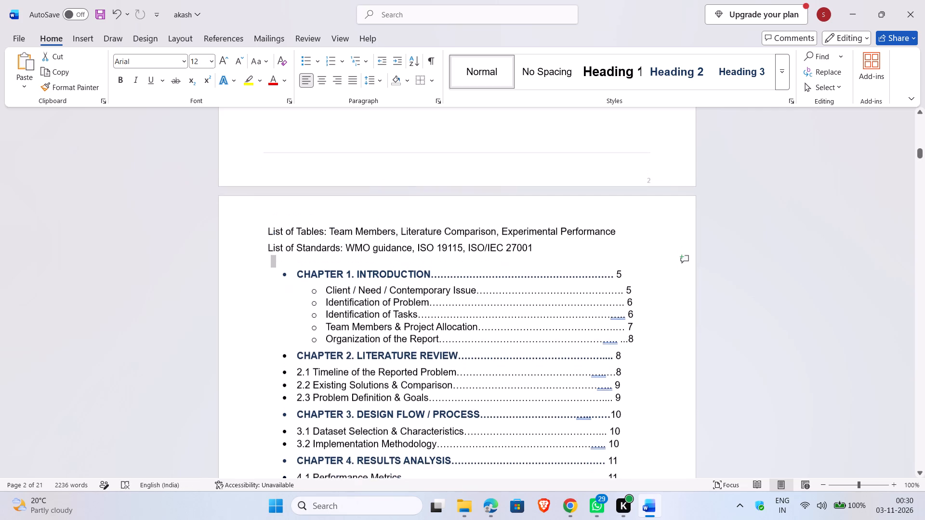
scroll(224, 255, "down", 7)
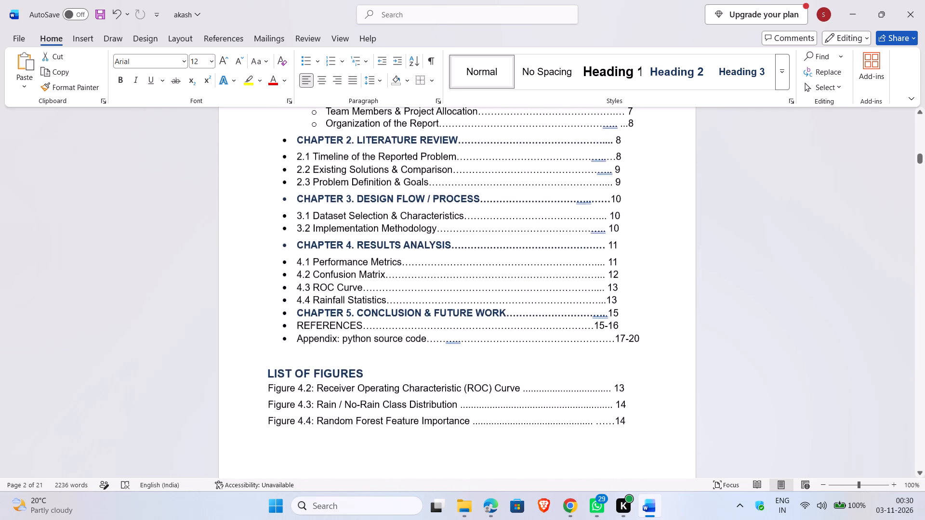
scroll(225, 252, "down", 1)
scroll(225, 252, "up", 5)
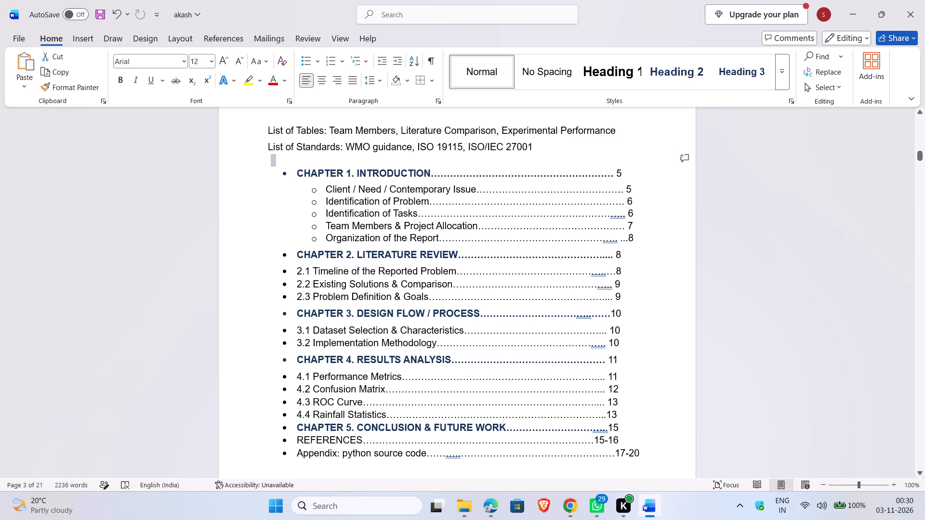
Remove the section numbers 2.1, 2.2 and 2.3 from the Chapter 2 sub-entries in the contents list.
left_click_drag(311, 266, 305, 297)
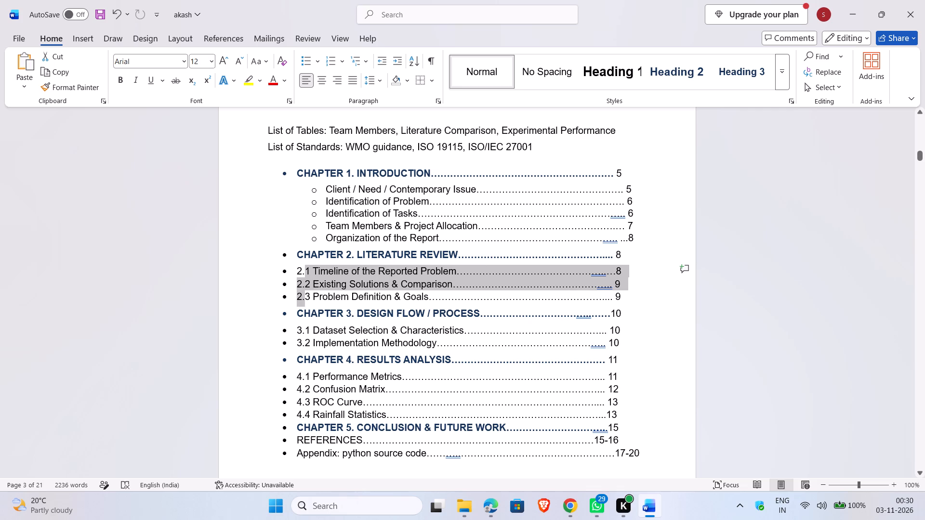
left_click_drag(305, 297, 312, 295)
left_click(311, 290)
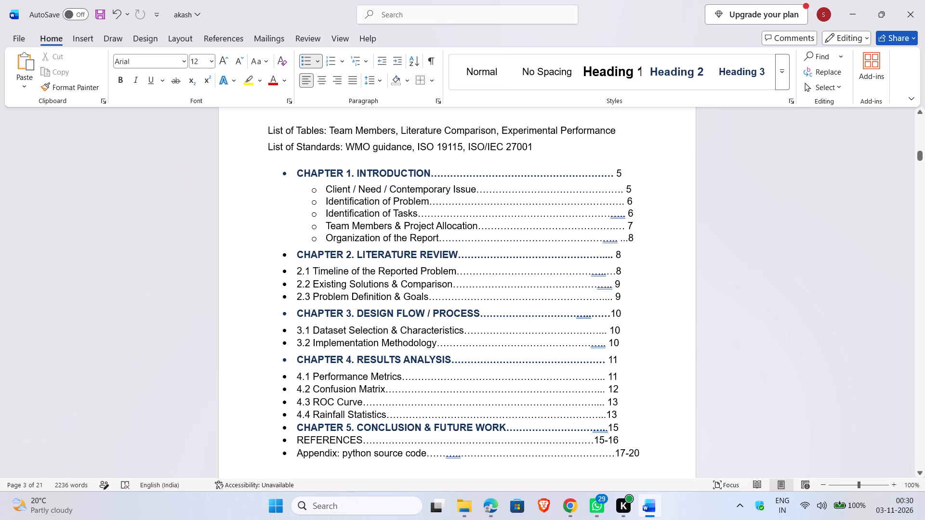
left_click_drag(310, 273, 300, 270)
left_click_drag(300, 270, 295, 270)
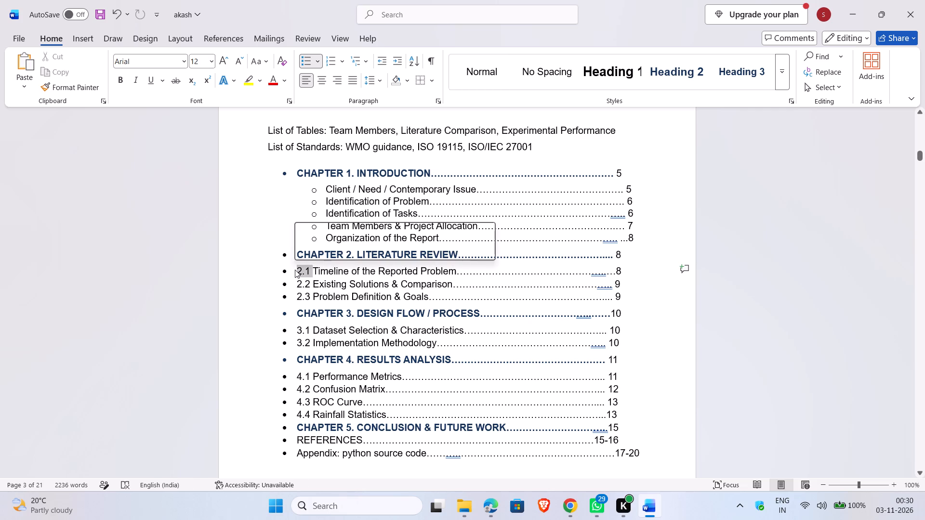
key("BackSpace")
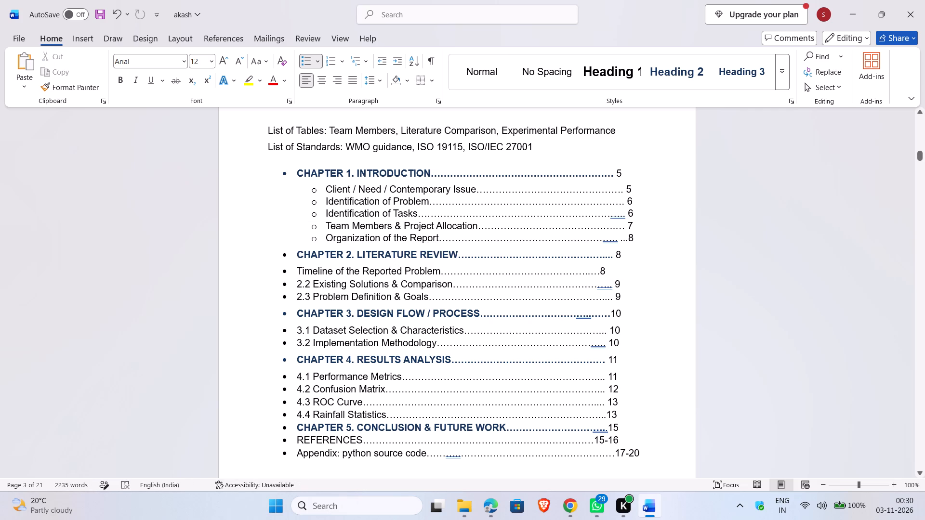
left_click(308, 286)
left_click_drag(308, 286, 296, 282)
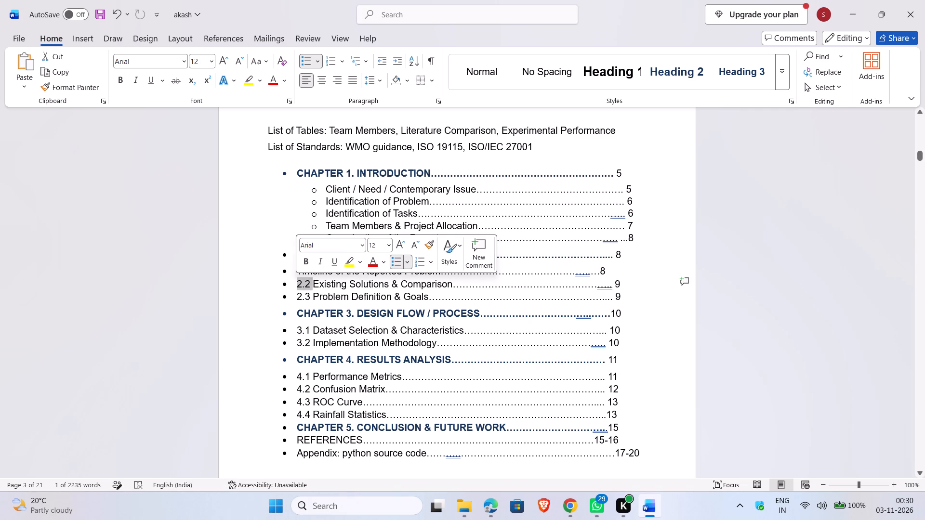
key("BackSpace")
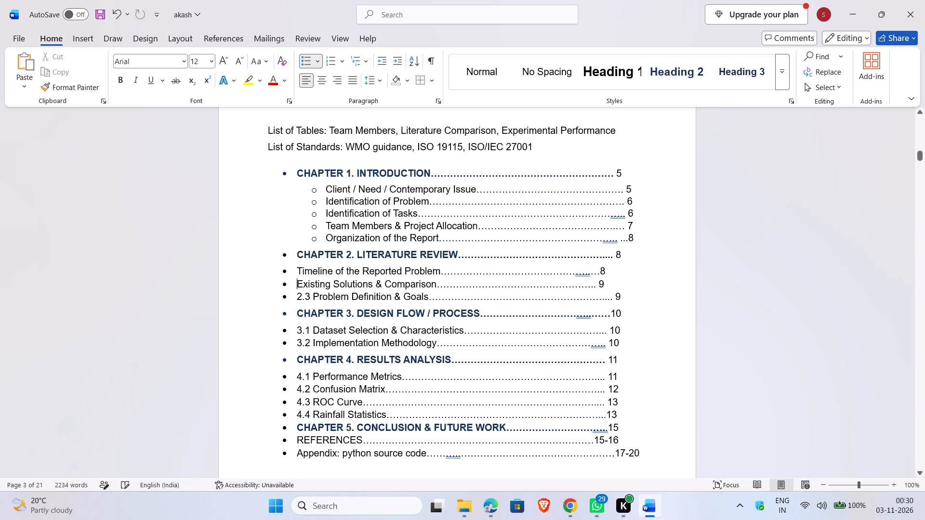
key("Down")
key("Right")
key("BackSpace")
key("Right")
key("Right")
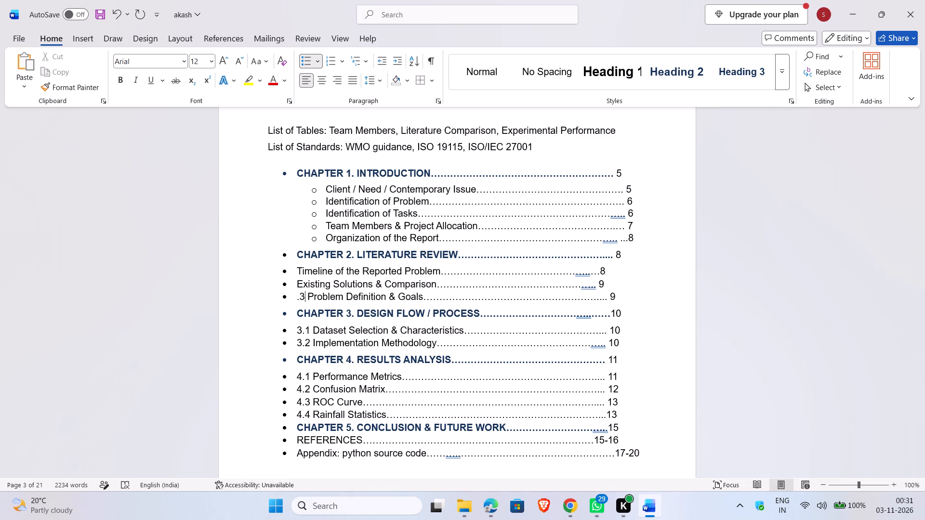
key("BackSpace")
key("BackSpace")
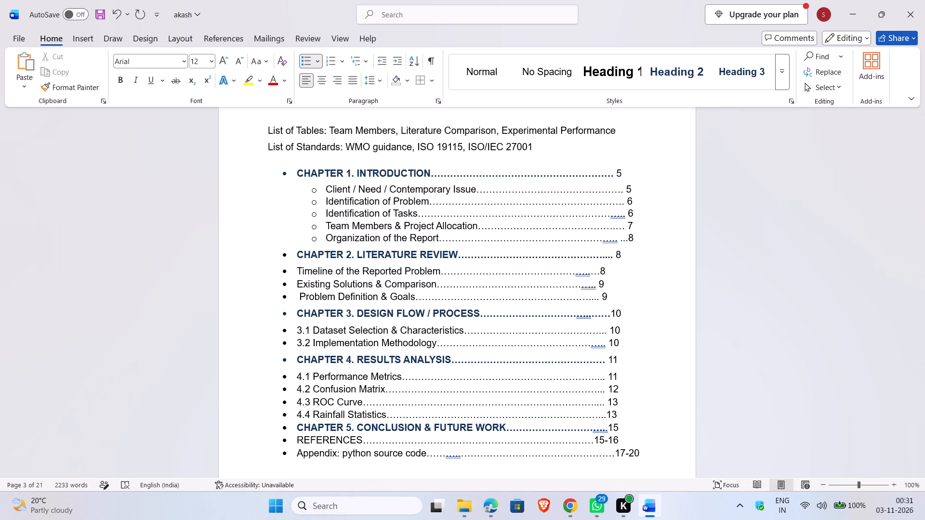
Indent the Problem Definition & Goals contents entry by adding four spaces before its text.
key("space")
key("space")
key("space")
key("space")
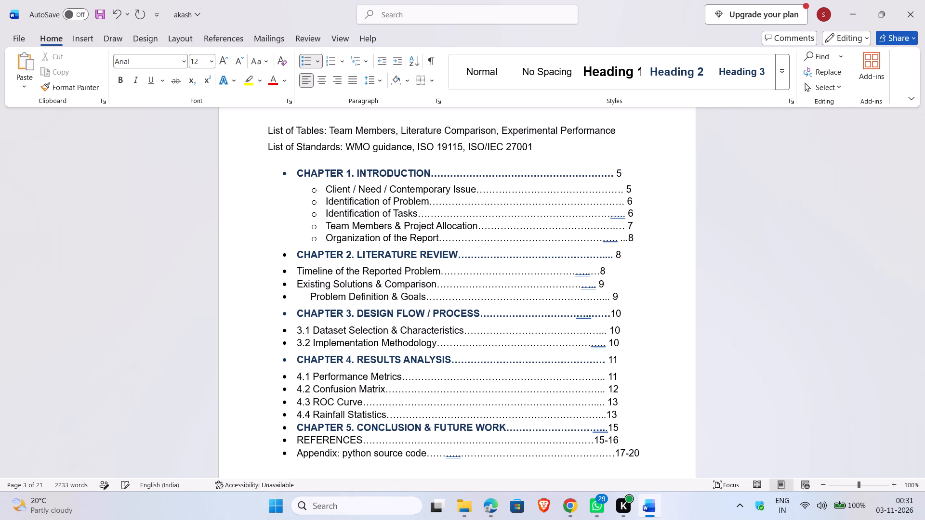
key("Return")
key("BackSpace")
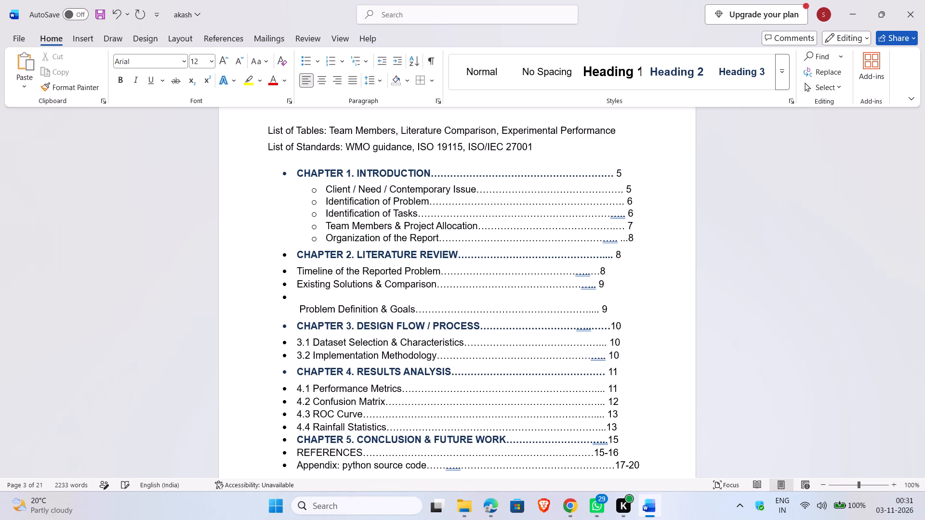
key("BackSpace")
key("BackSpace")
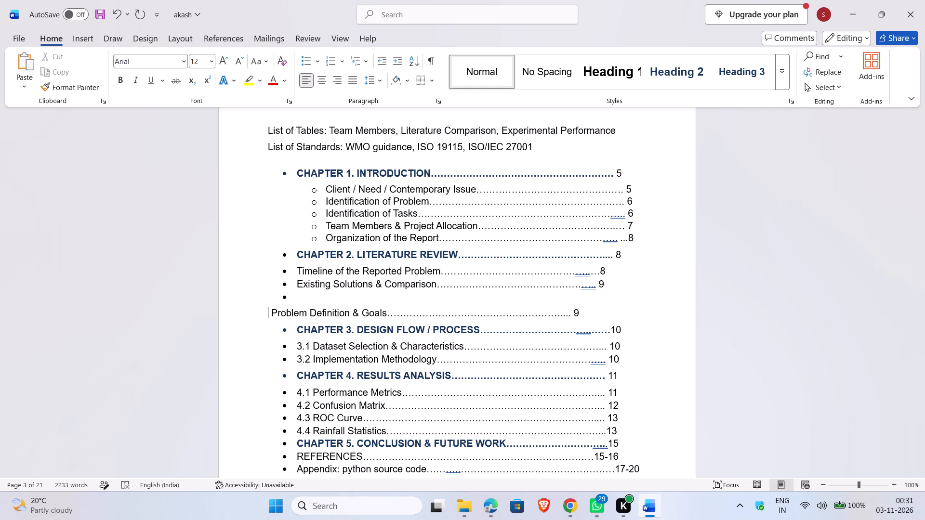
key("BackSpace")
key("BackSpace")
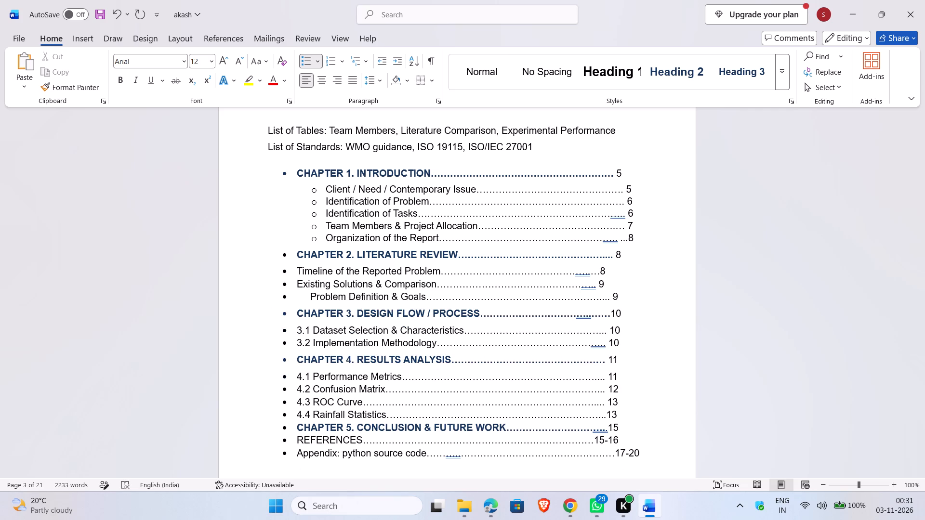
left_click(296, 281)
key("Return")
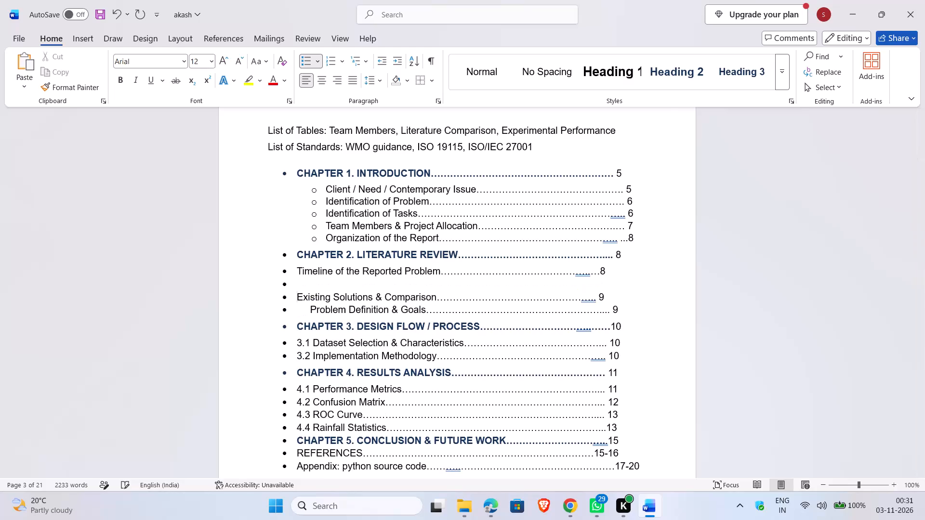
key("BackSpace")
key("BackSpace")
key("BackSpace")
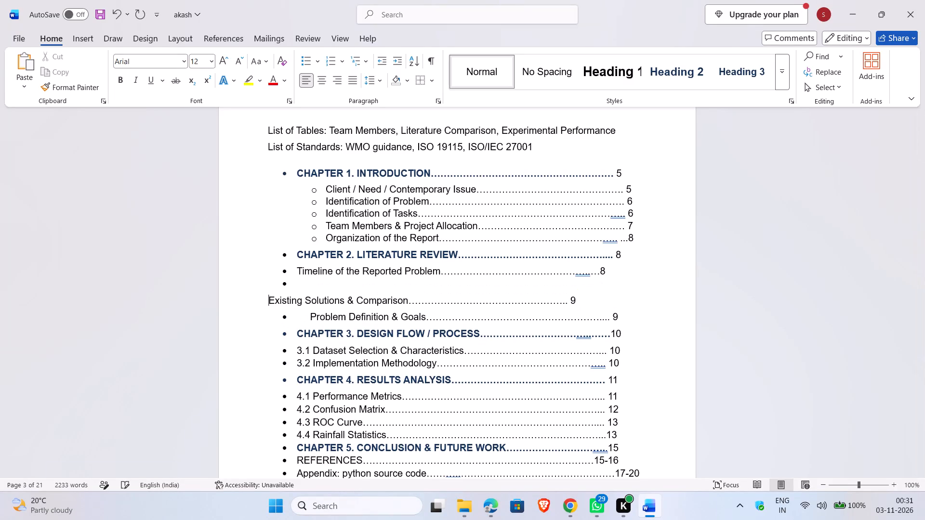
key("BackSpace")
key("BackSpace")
Indent the Existing Solutions & Comparison and Timeline of the Reported Problem entries with five leading spaces each, aligned with Problem Definition & Goals.
key("space")
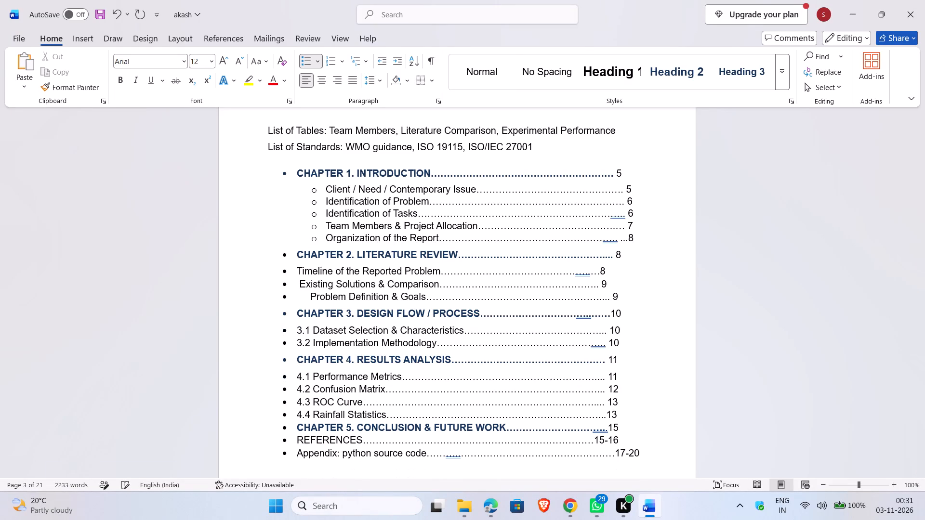
key("space")
key("space")
key("space")
key("space")
key("space")
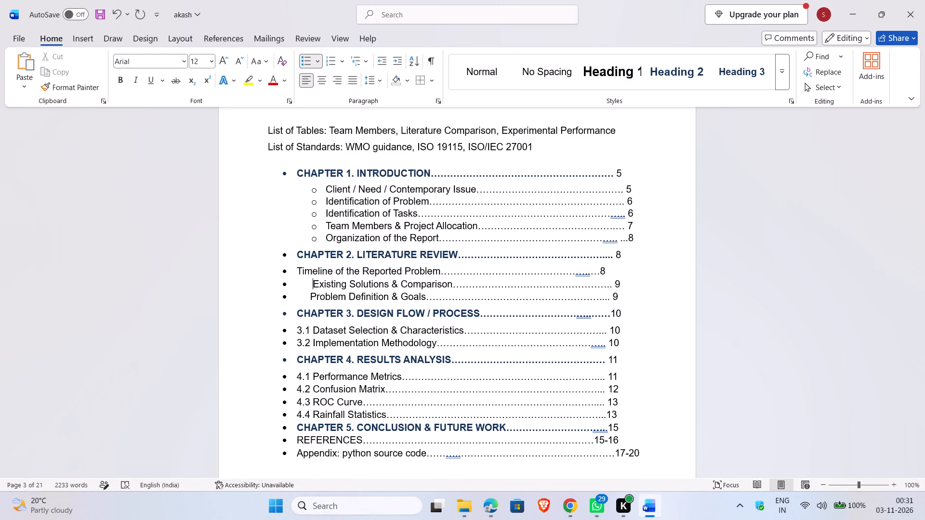
key("BackSpace")
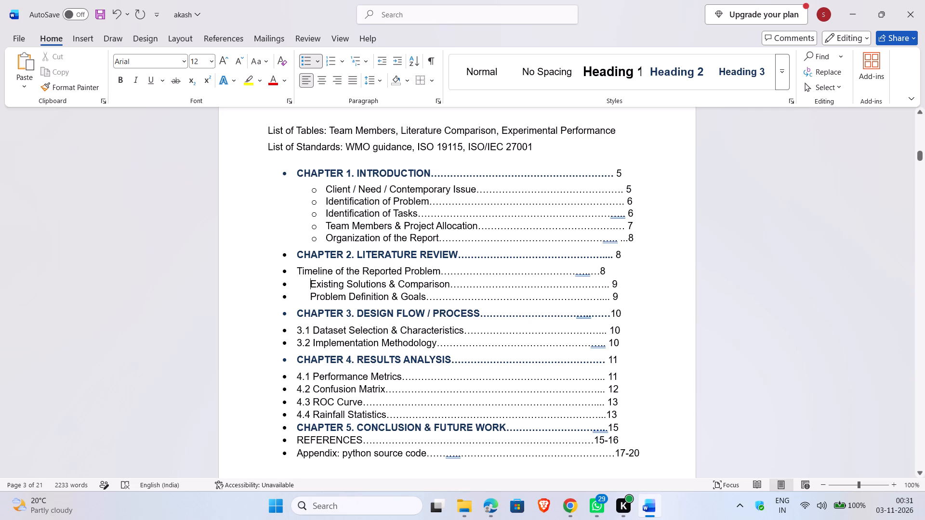
left_click(294, 269)
key("space")
key("space")
key("space")
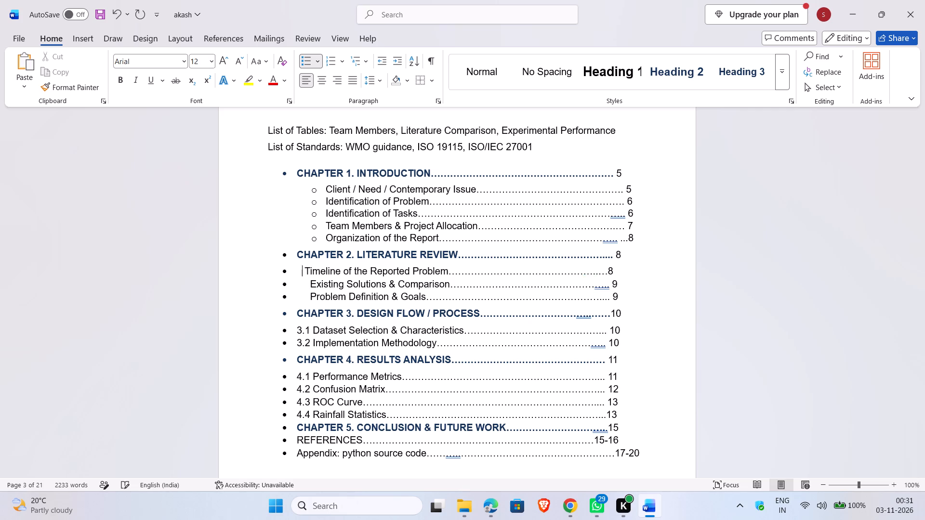
key("space")
key("space")
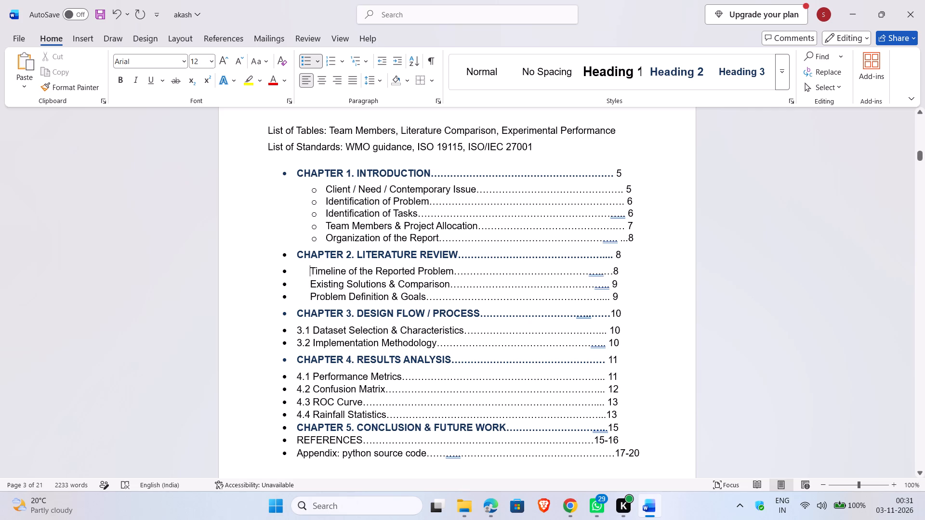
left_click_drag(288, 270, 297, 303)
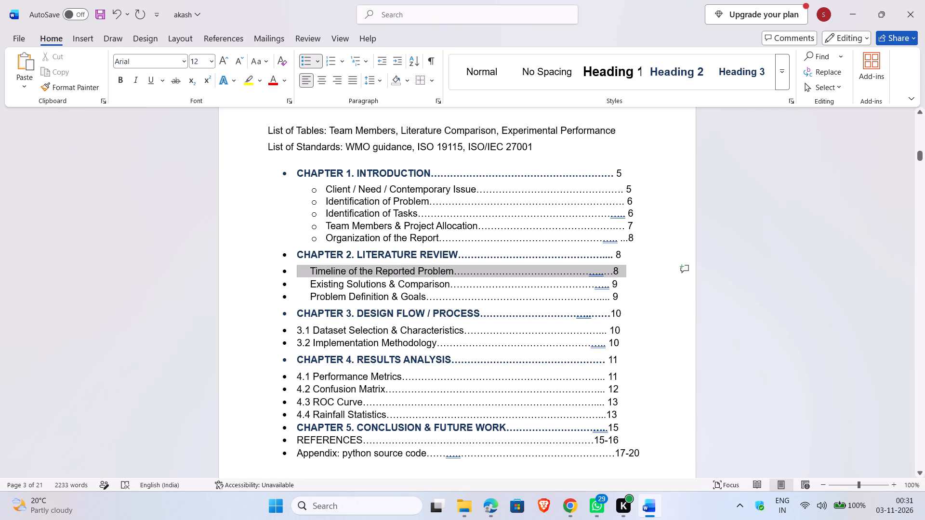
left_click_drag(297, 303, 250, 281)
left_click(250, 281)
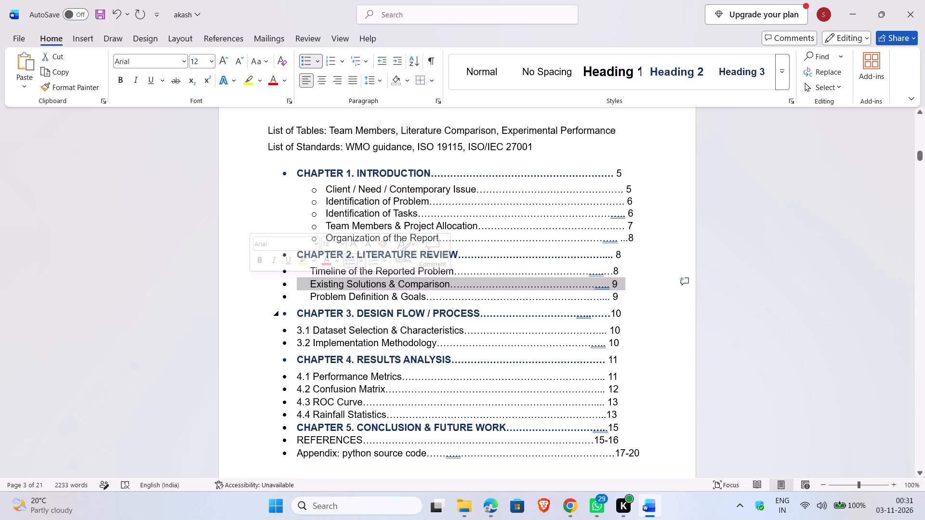
Remove the number 3.1 from the Dataset Selection & Characteristics contents entry and indent its text with eight spaces.
left_click_drag(309, 330, 302, 330)
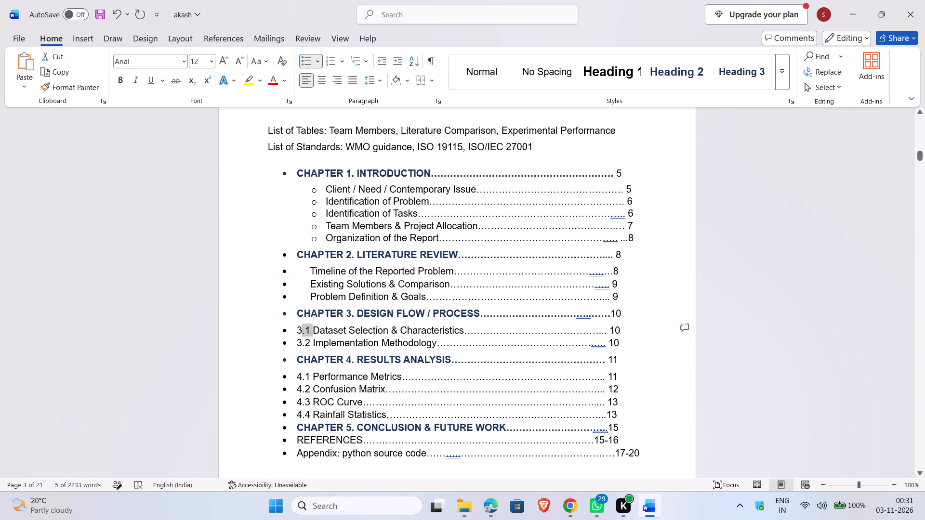
left_click_drag(302, 330, 297, 329)
key("BackSpace")
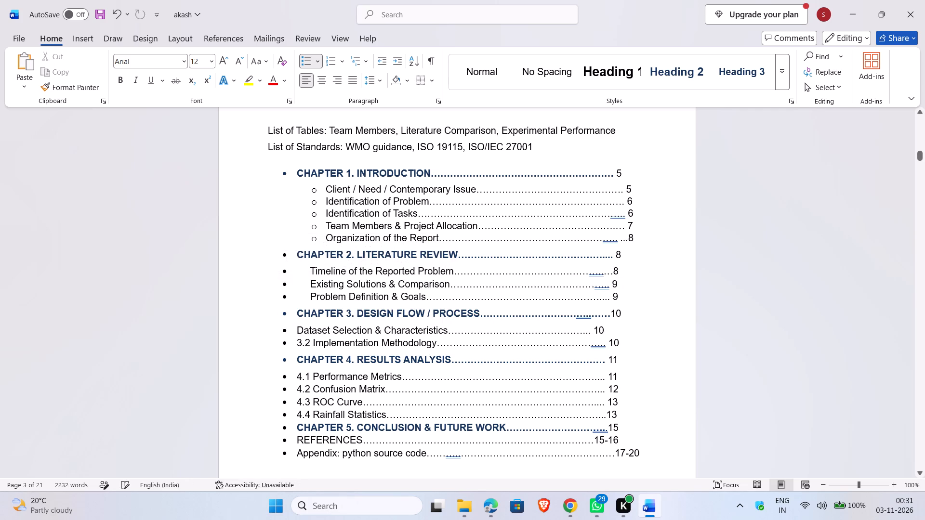
key("space")
key("space")
key("space")
key("space")
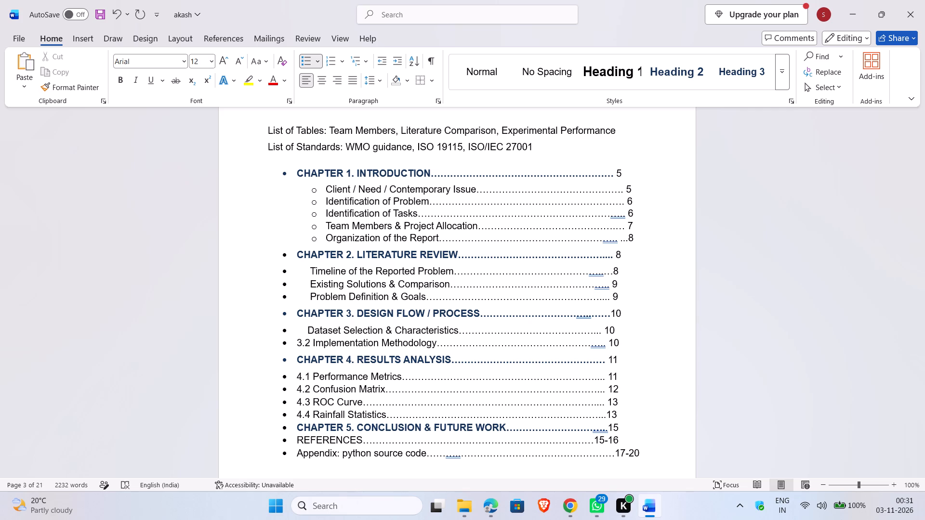
key("space")
key("space")
key("space")
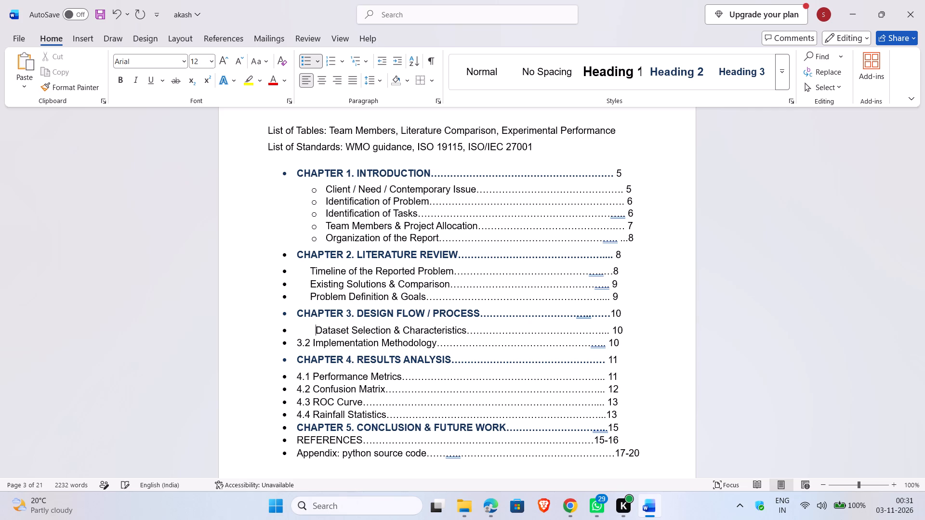
key("space")
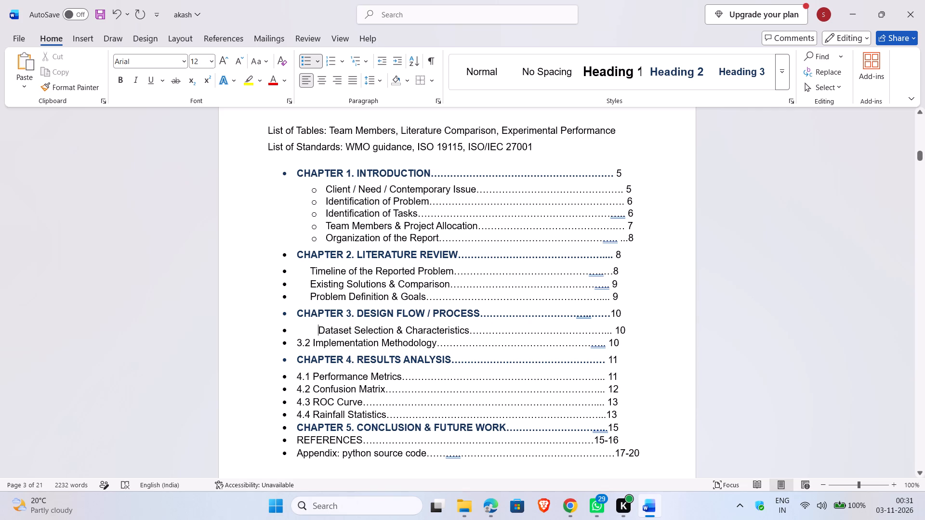
Remove the number 3.2 from the Implementation Methodology contents entry and indent its text with eight spaces.
left_click(311, 343)
key("space")
key("space")
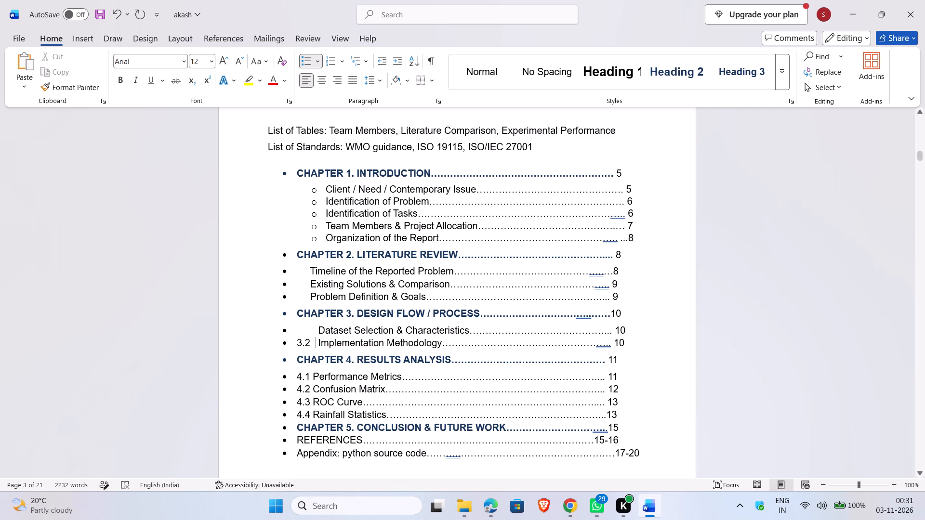
left_click_drag(308, 341, 297, 340)
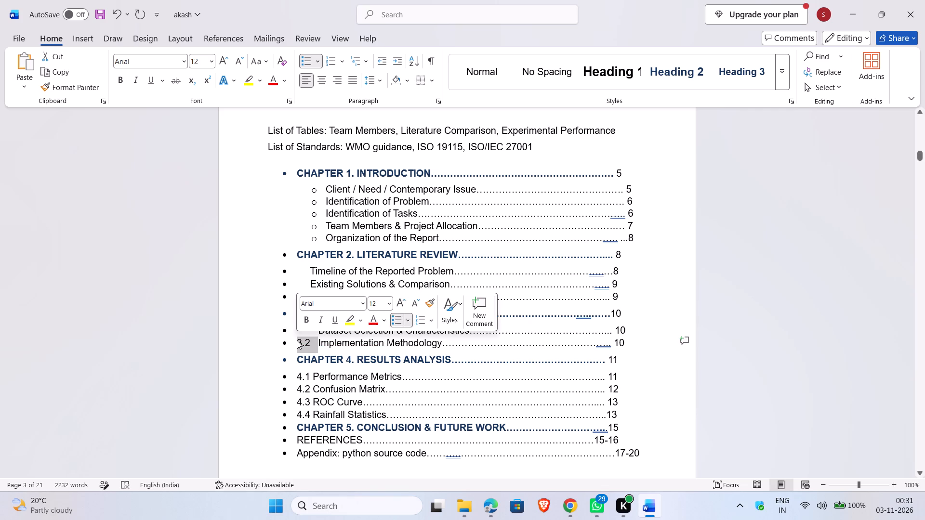
key("BackSpace")
key("space")
key("space")
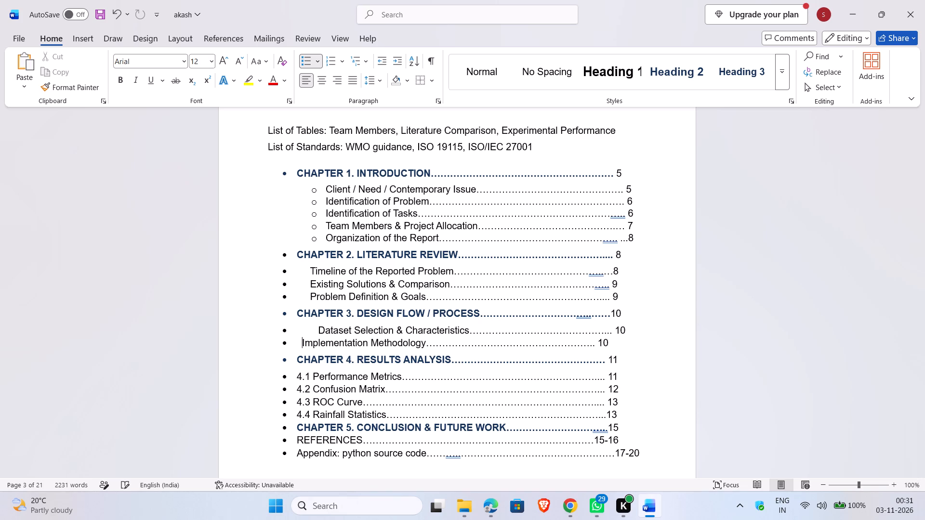
key("space")
key("space")
key("space")
key("space")
key("space")
key("space")
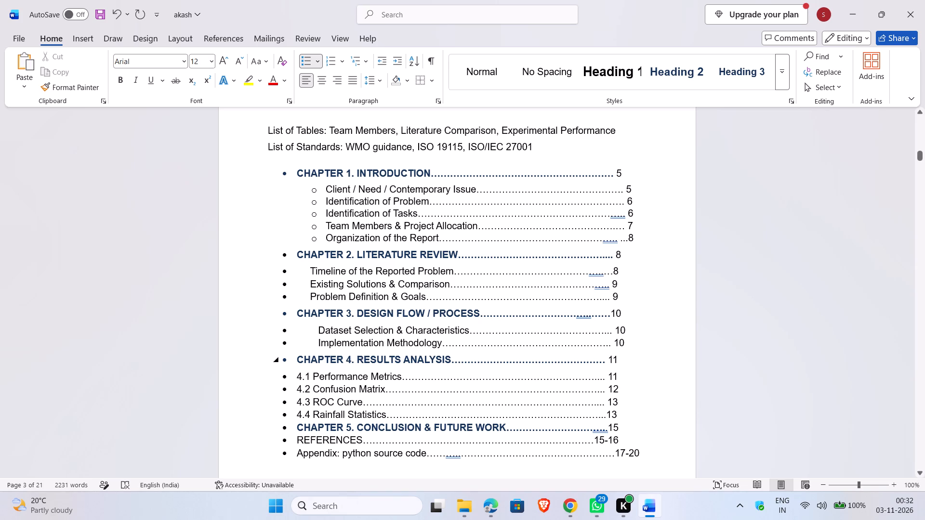
Remove the number 4.1 from the Performance Metrics contents entry and indent its text to eight leading spaces.
left_click(311, 376)
key("BackSpace")
key("BackSpace")
key("BackSpace")
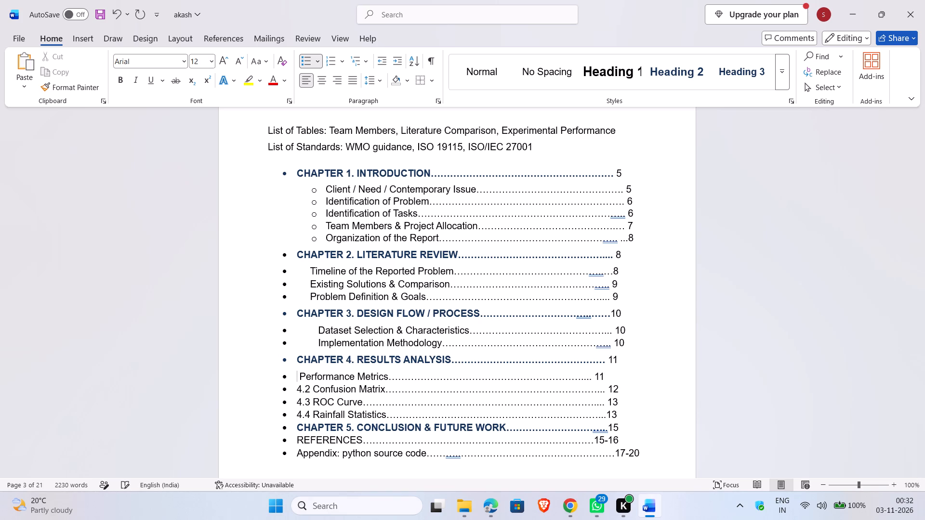
key("space")
key("space")
key("space")
key("space")
key("space")
key("space")
key("space")
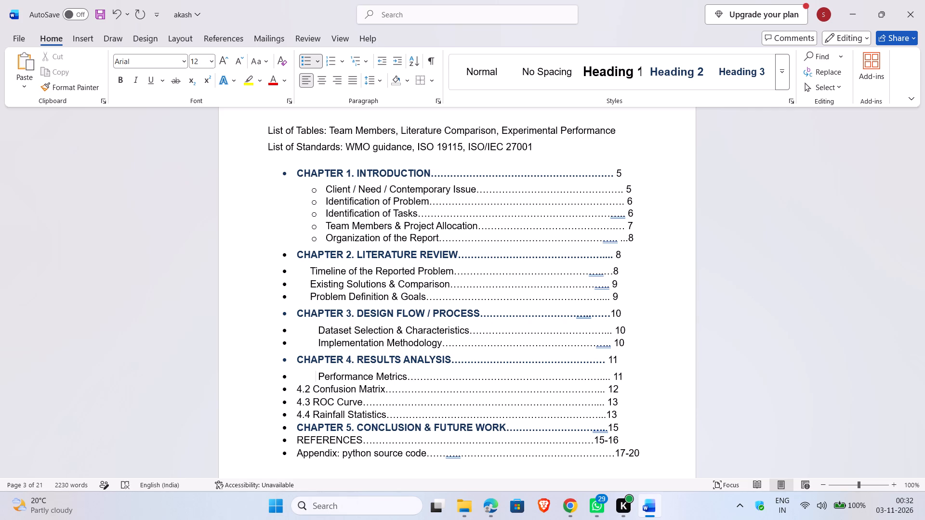
Remove the number 4.2 from the Confusion Matrix contents entry and indent its text with eight spaces.
left_click_drag(308, 390, 295, 391)
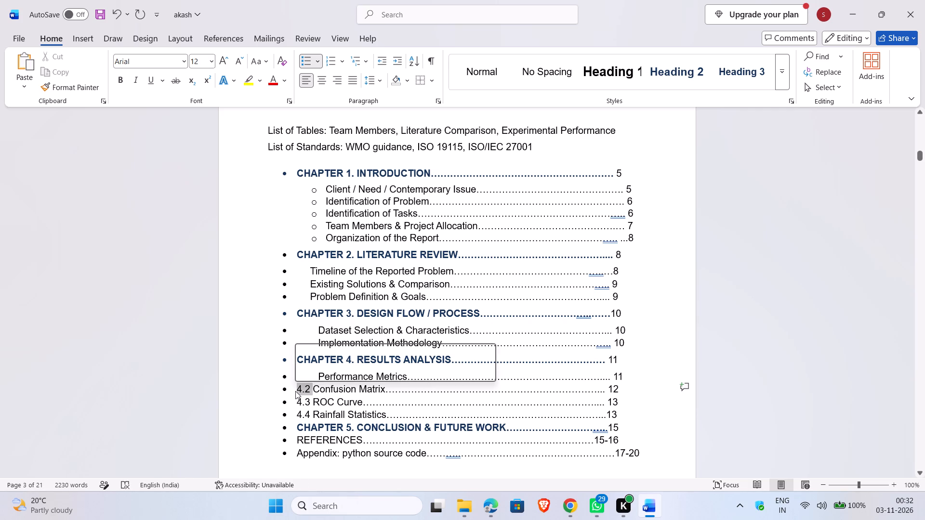
key("BackSpace")
key("space")
key("space")
key("space")
key("space")
key("space")
key("space")
key("space")
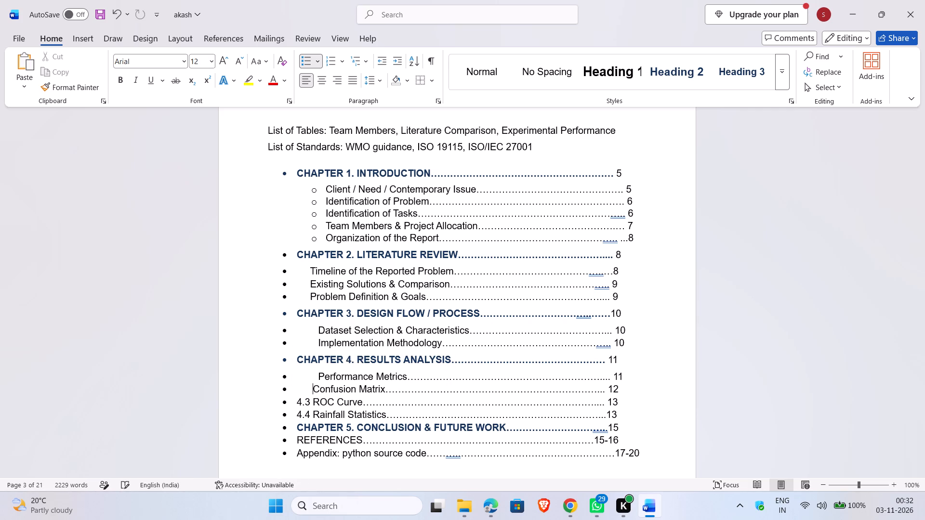
key("space")
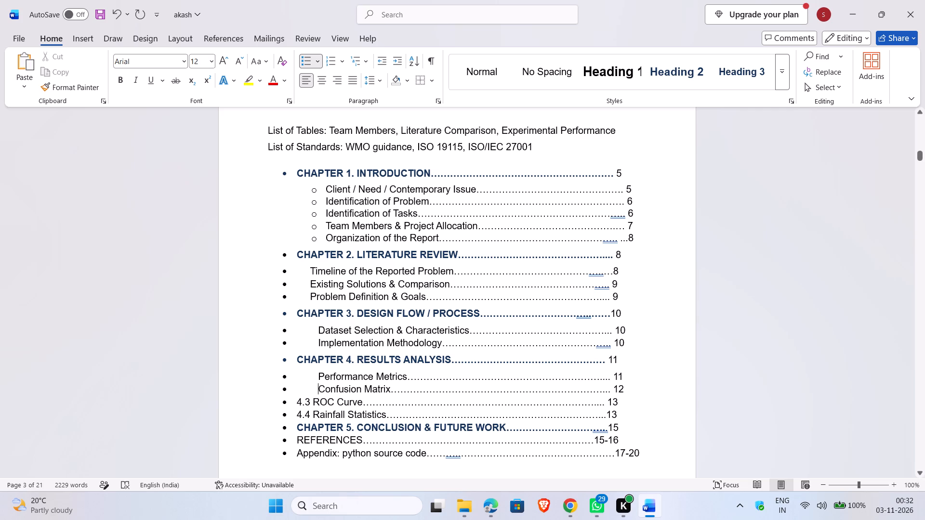
Remove the number 4.3 from the ROC Curve contents entry and indent its text with eight spaces.
left_click_drag(310, 402, 297, 400)
left_click_drag(297, 400, 297, 400)
key("BackSpace")
key("space")
key("space")
key("space")
key("space")
key("space")
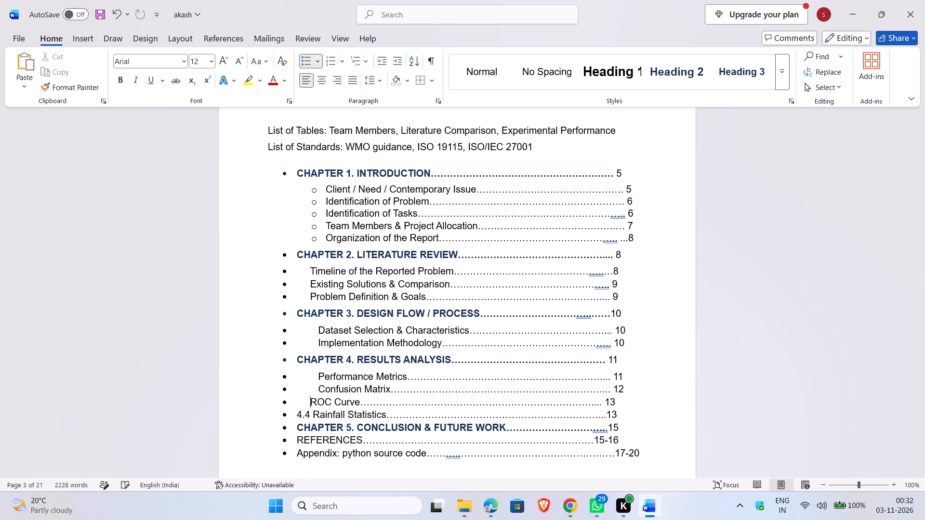
key("space")
key("space")
key("space")
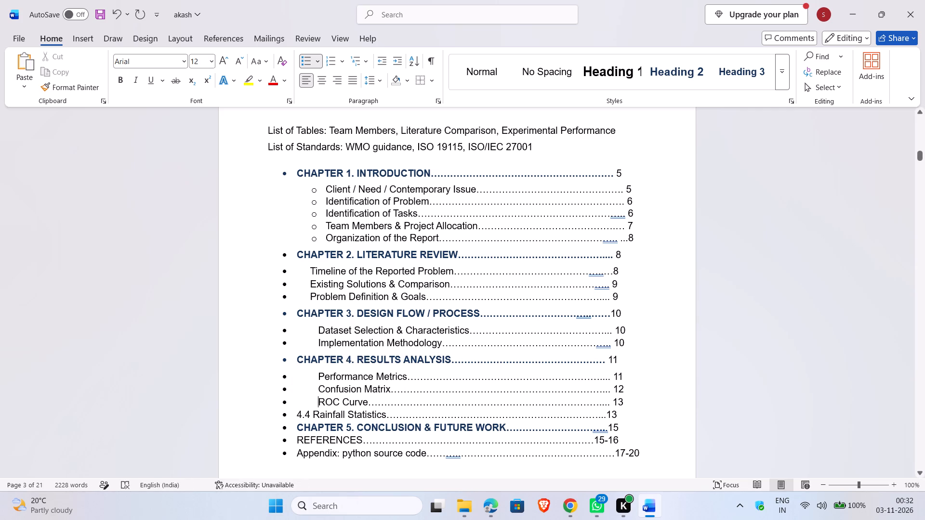
Remove the number 4.4 from the Rainfall Statistics contents entry and indent its text with eight spaces.
left_click_drag(308, 415, 297, 415)
key("BackSpace")
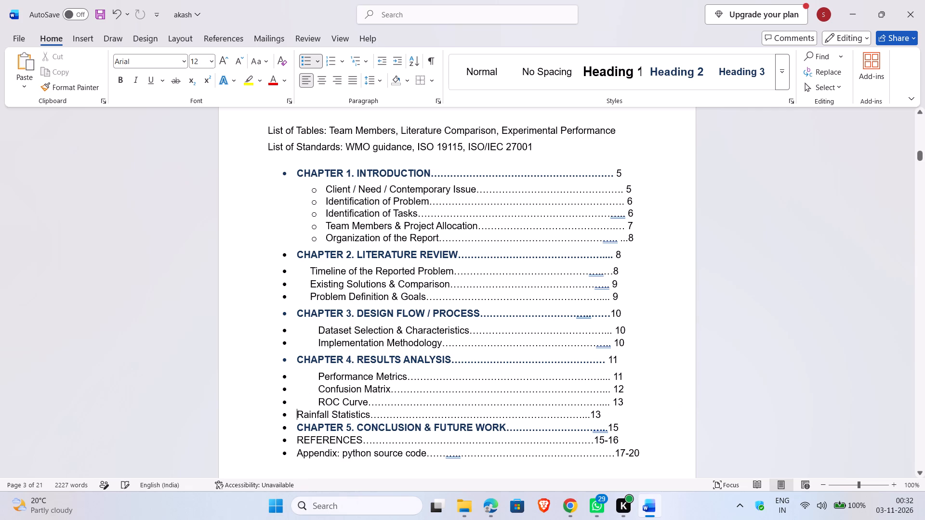
key("space")
key("space")
key("space")
key("space")
key("space")
key("space")
key("space")
key("space")
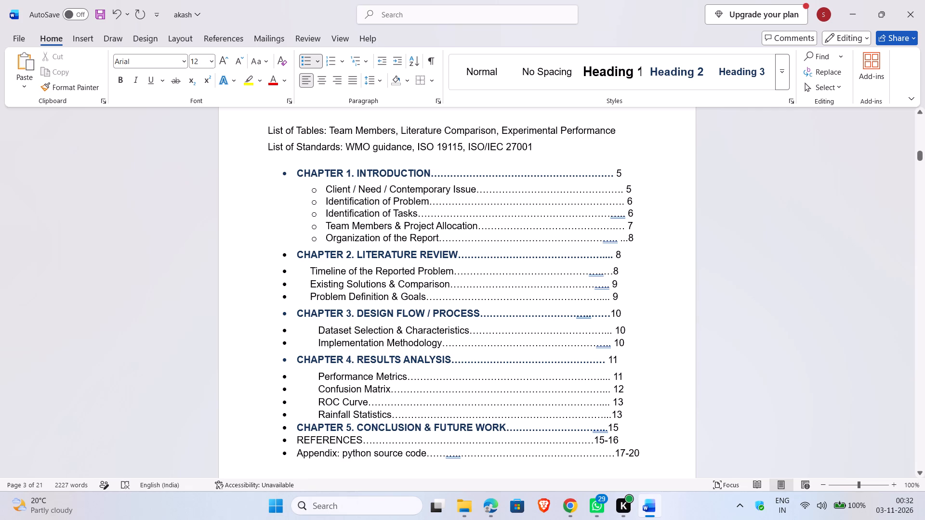
Indent the REFERENCES entry under Chapter 5 in the contents list with seven leading spaces.
left_click(296, 437)
key("space")
key("space")
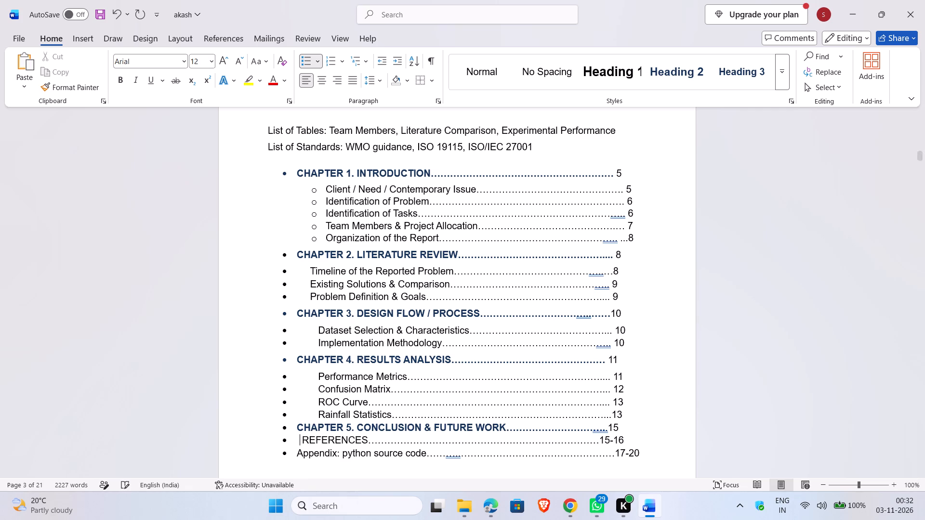
key("space")
key("space")
key("space")
key("space")
key("space")
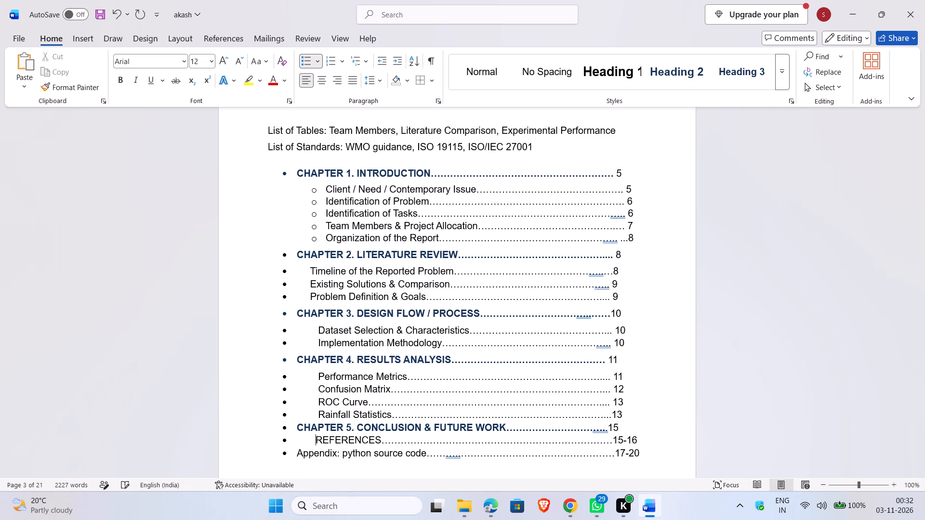
Indent the Appendix: python source code contents entry with seven leading spaces.
left_click(292, 450)
key("space")
key("space")
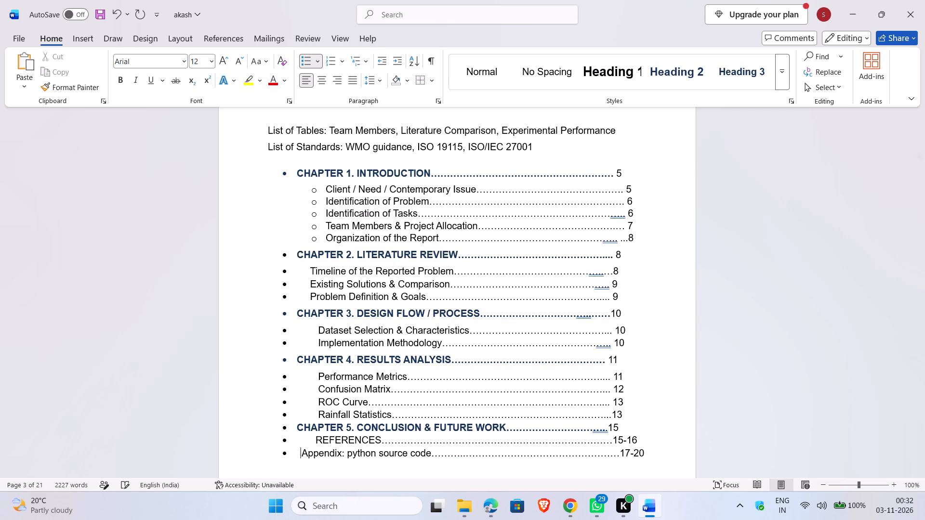
key("space")
key("space")
key("space")
key("space")
key("space")
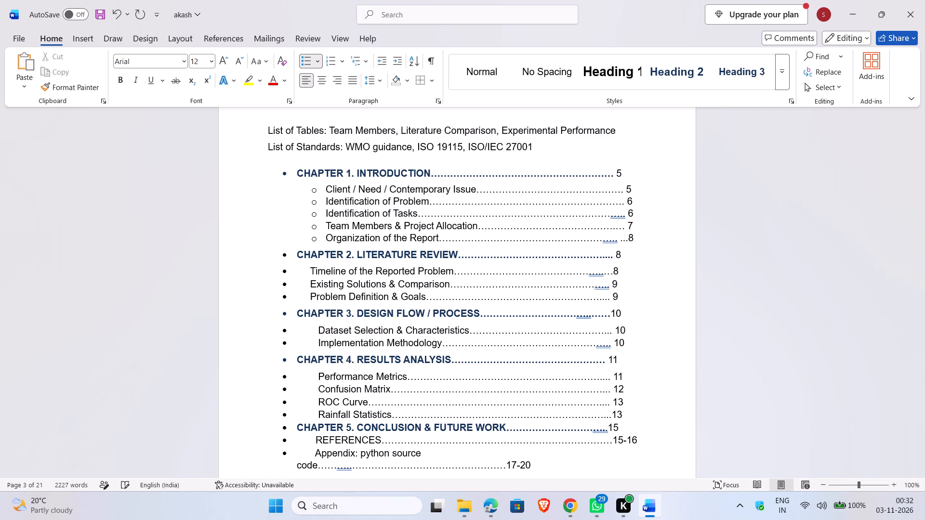
Shorten the dotted leader of the Appendix contents entry by four characters so the entry fits on one line.
scroll(292, 450, "down", 2)
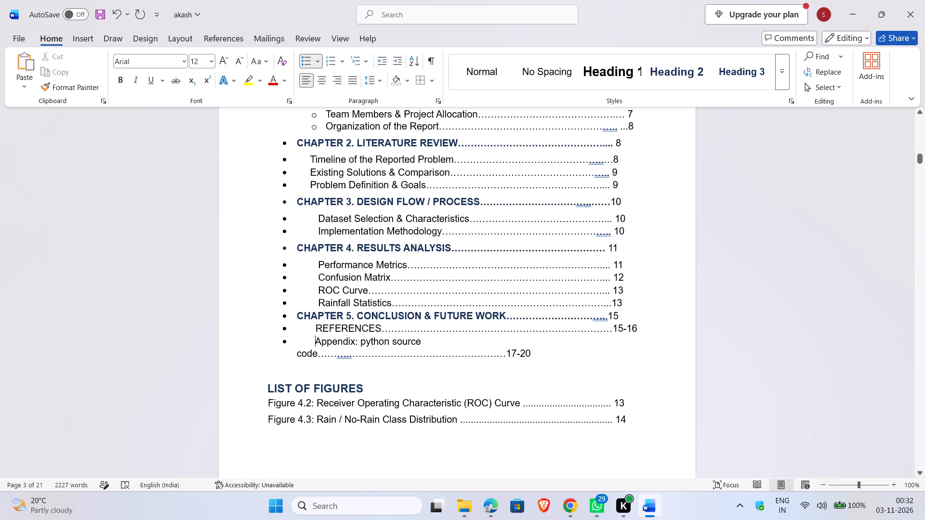
left_click(428, 352)
key("BackSpace")
key("BackSpace")
key("BackSpace")
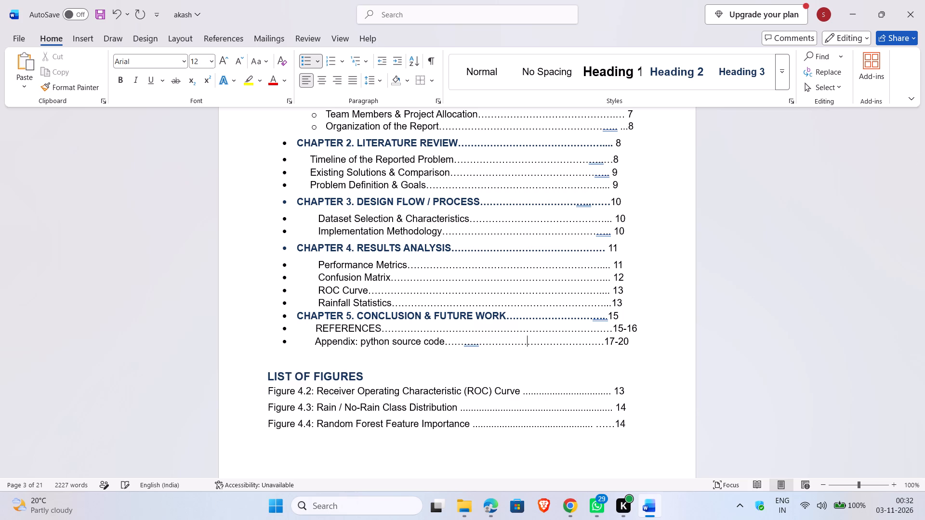
key("BackSpace")
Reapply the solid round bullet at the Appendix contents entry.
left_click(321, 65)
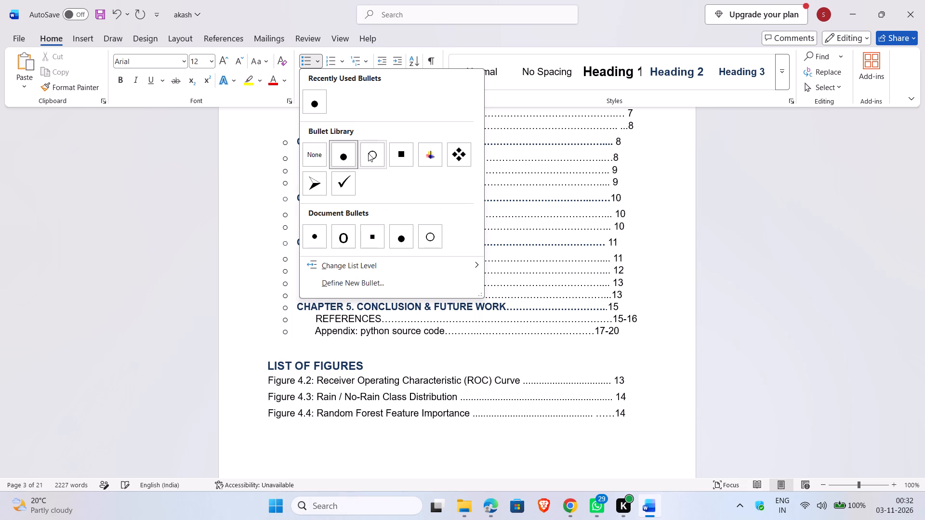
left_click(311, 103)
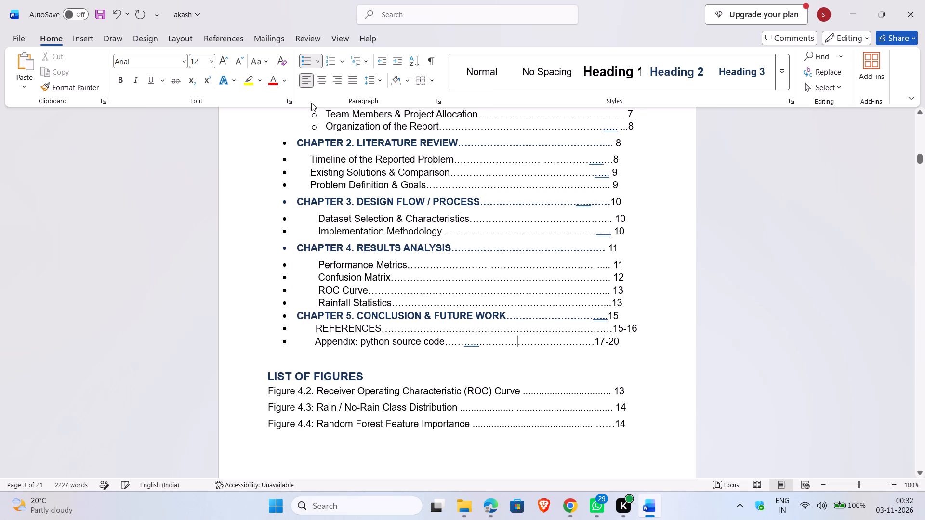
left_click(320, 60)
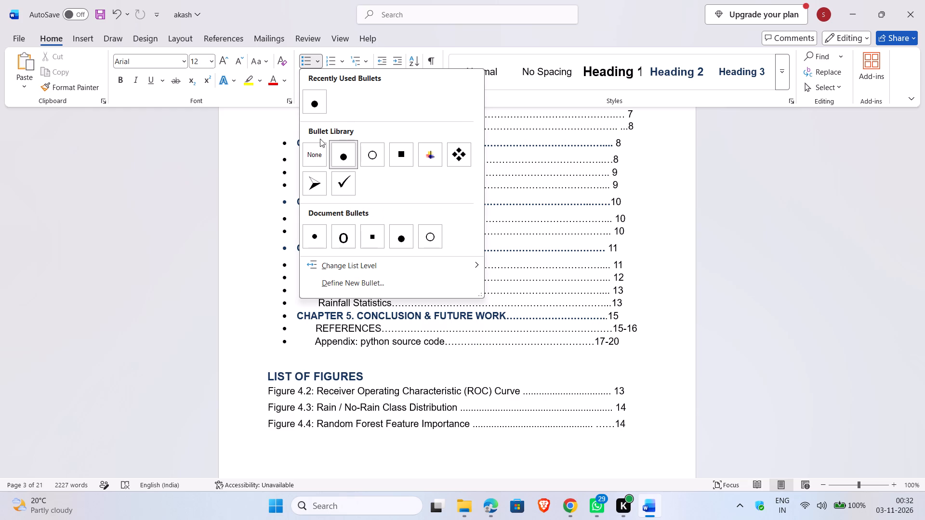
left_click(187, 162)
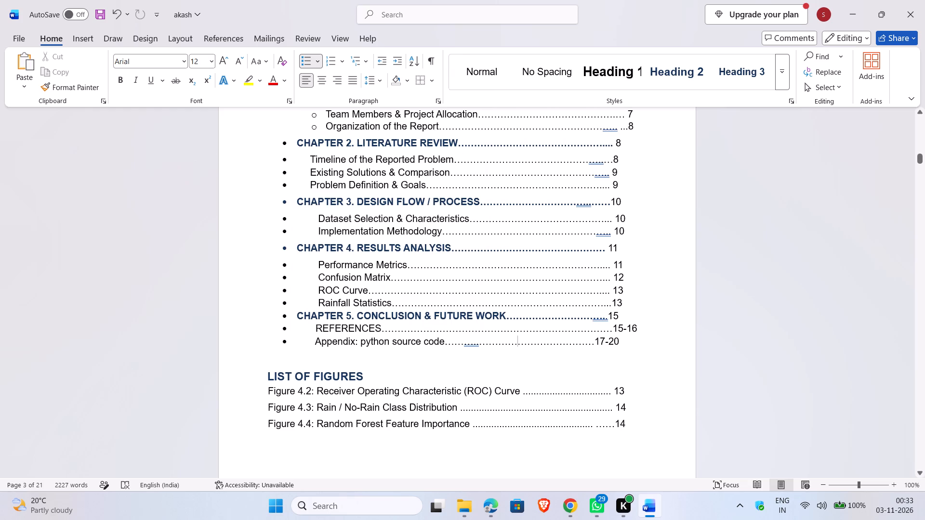
Clear the bullets from the whole contents list, Chapter 1 through Appendix, and apply the four-diamond bullet style instead.
scroll(280, 310, "up", 5)
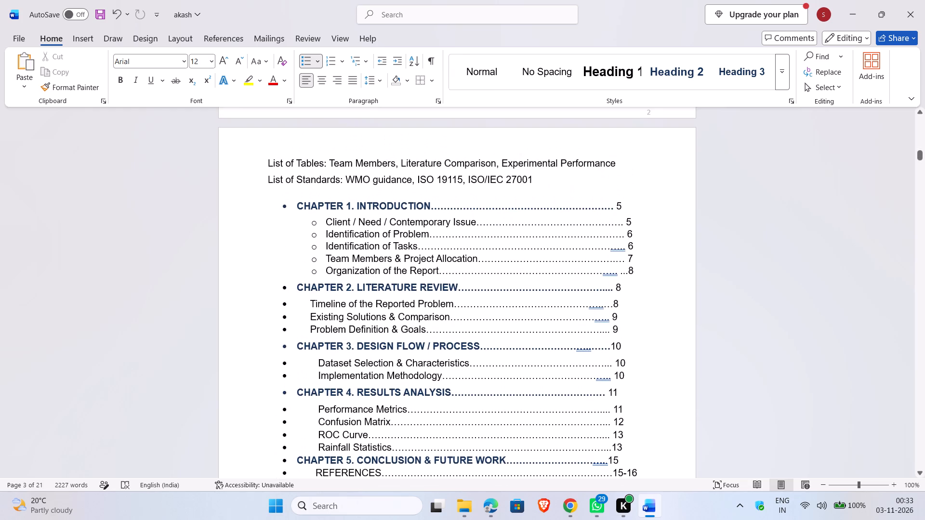
left_click_drag(290, 203, 391, 315)
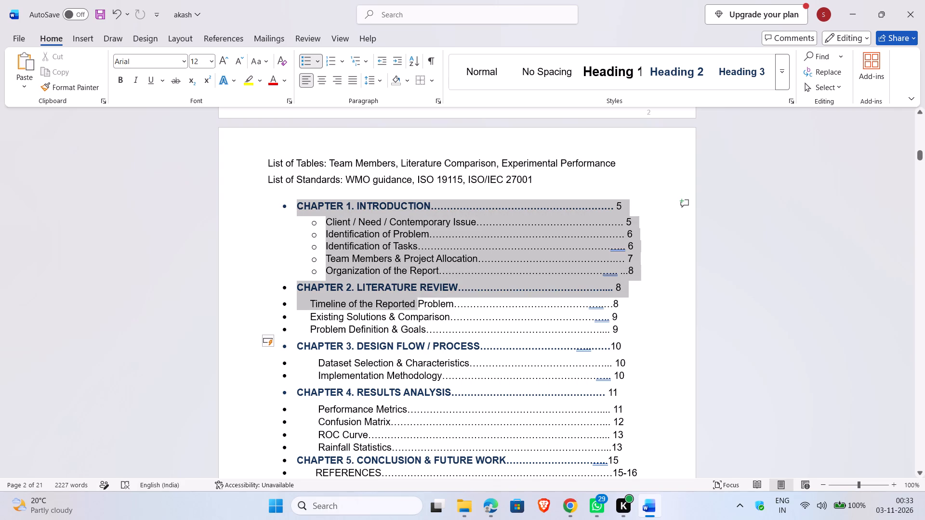
left_click_drag(391, 315, 507, 443)
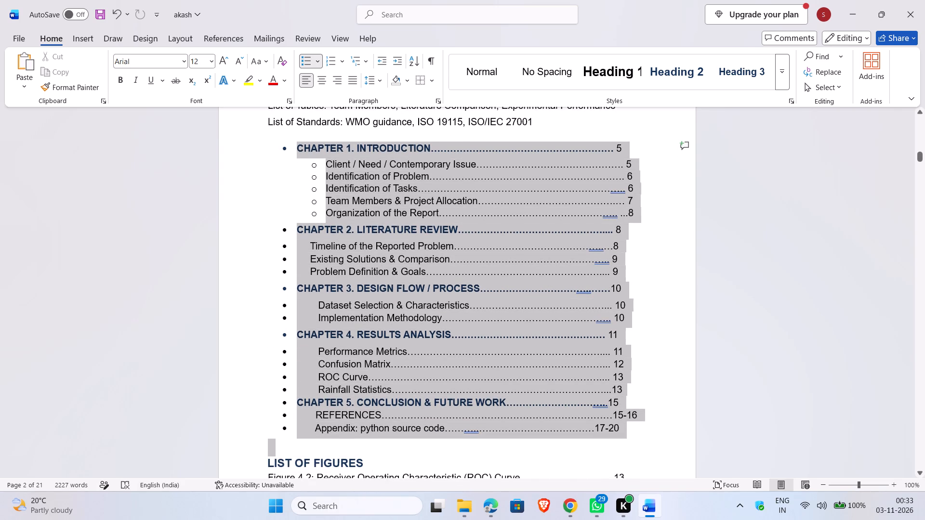
left_click_drag(507, 443, 619, 426)
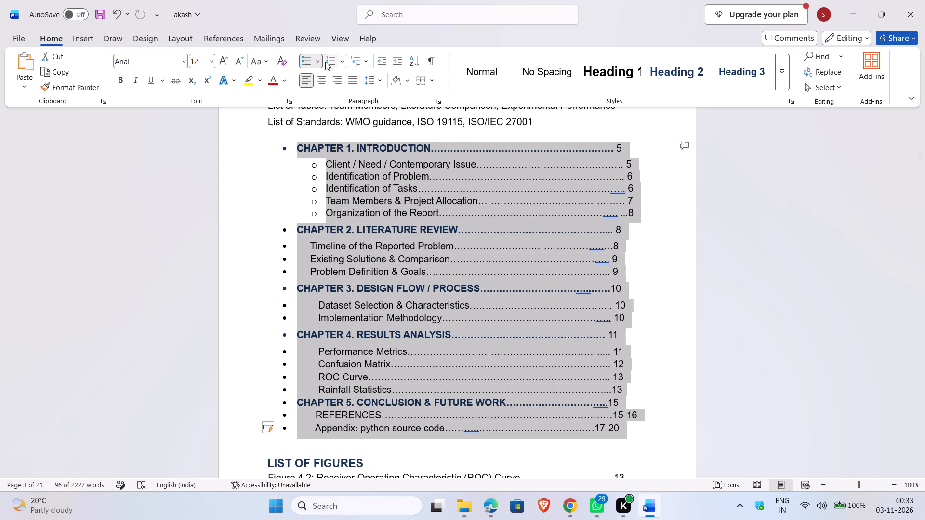
left_click(310, 58)
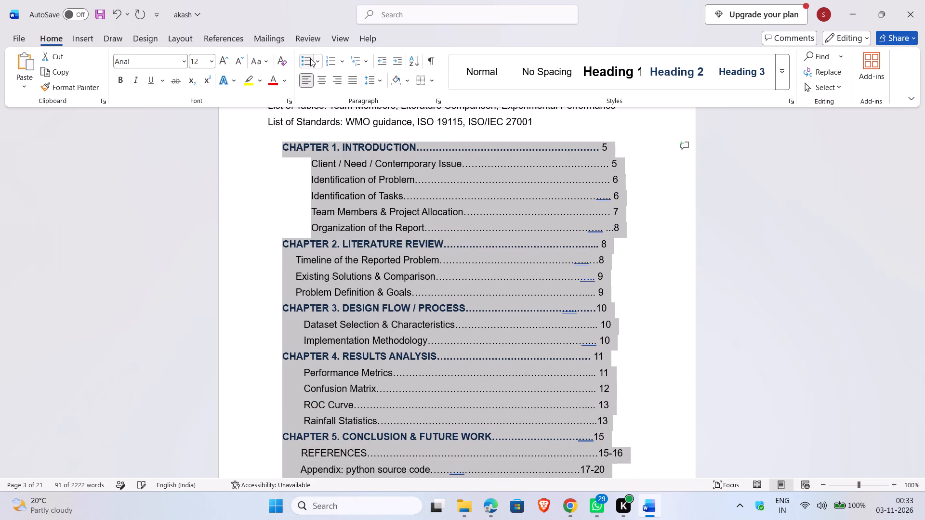
left_click(310, 58)
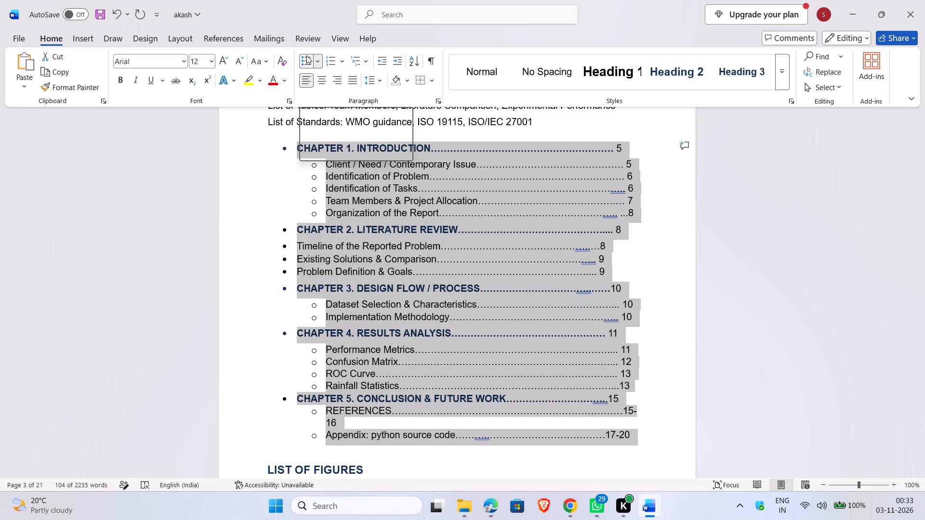
left_click(306, 55)
left_click(317, 60)
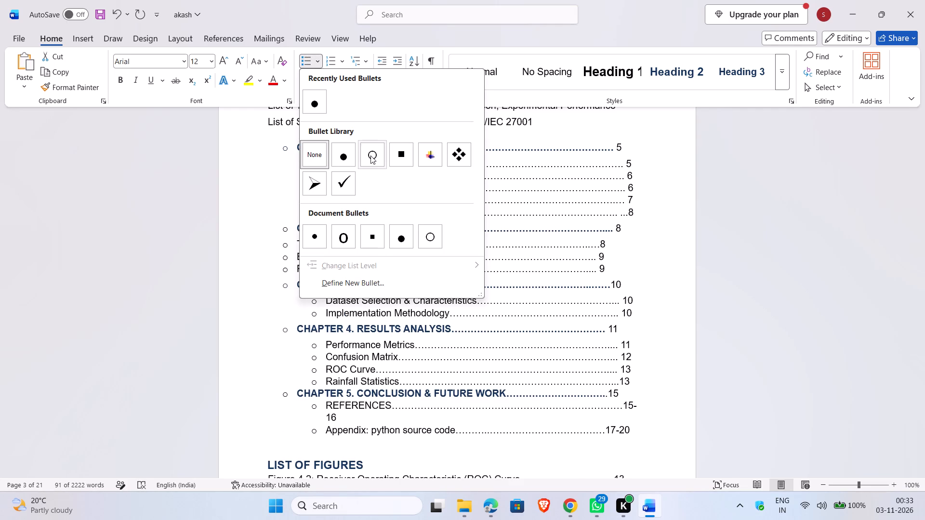
left_click(456, 160)
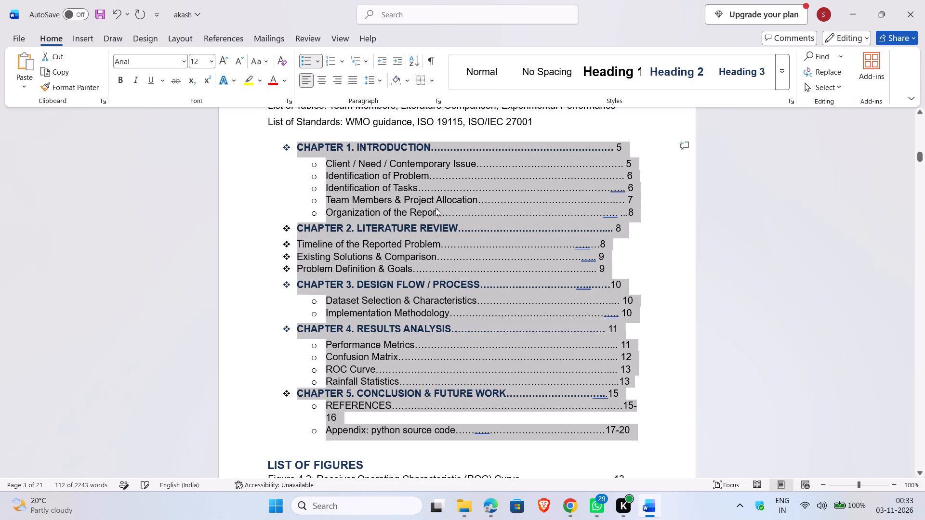
left_click(96, 246)
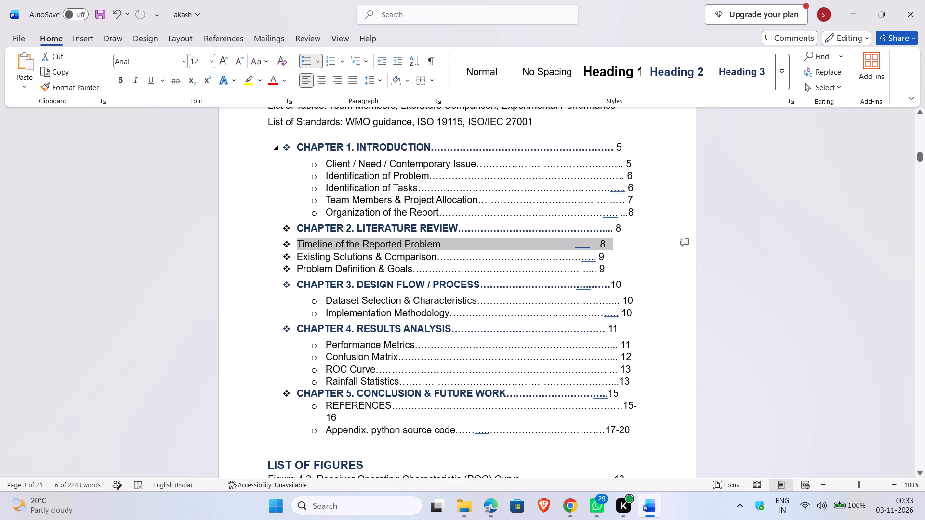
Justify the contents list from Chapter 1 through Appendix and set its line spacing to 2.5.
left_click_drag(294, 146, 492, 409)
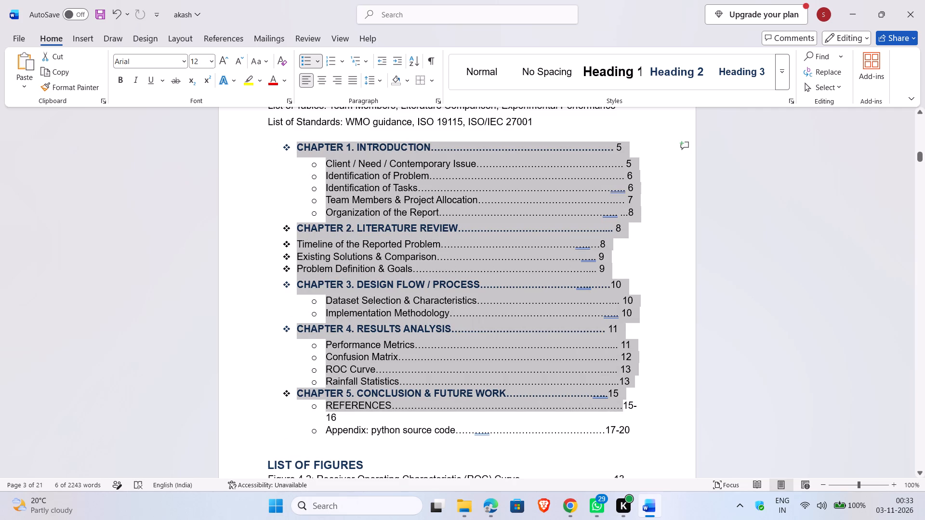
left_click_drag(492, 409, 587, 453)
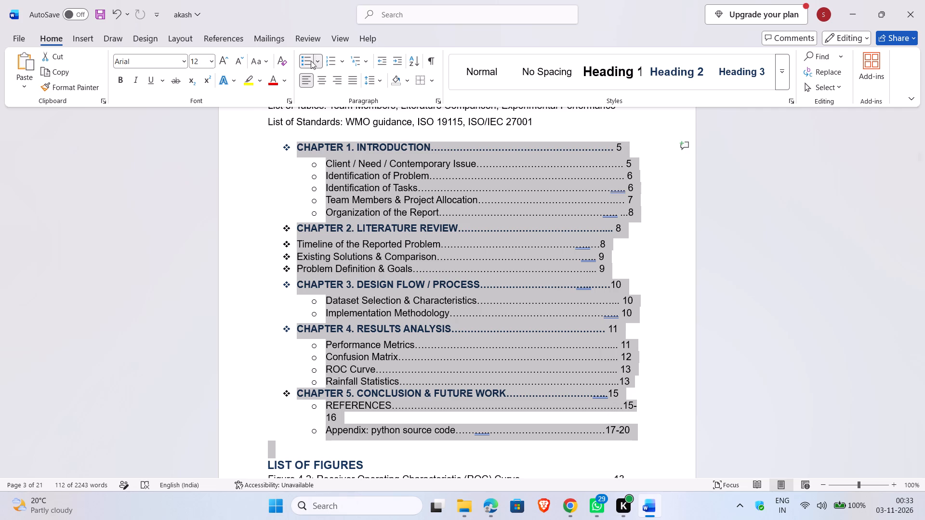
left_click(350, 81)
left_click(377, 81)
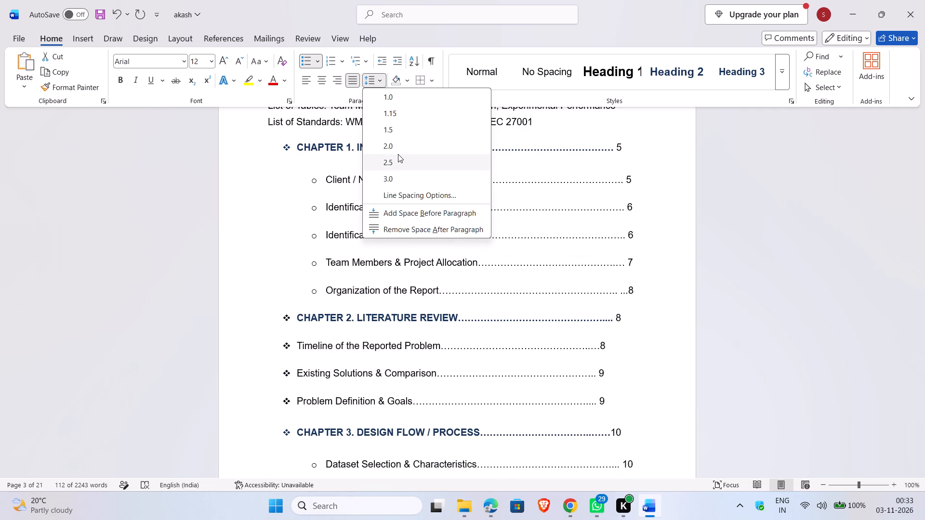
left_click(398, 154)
Examine the page layout from the contents list through the Table 1.1 team members section.
scroll(510, 273, "down", 6)
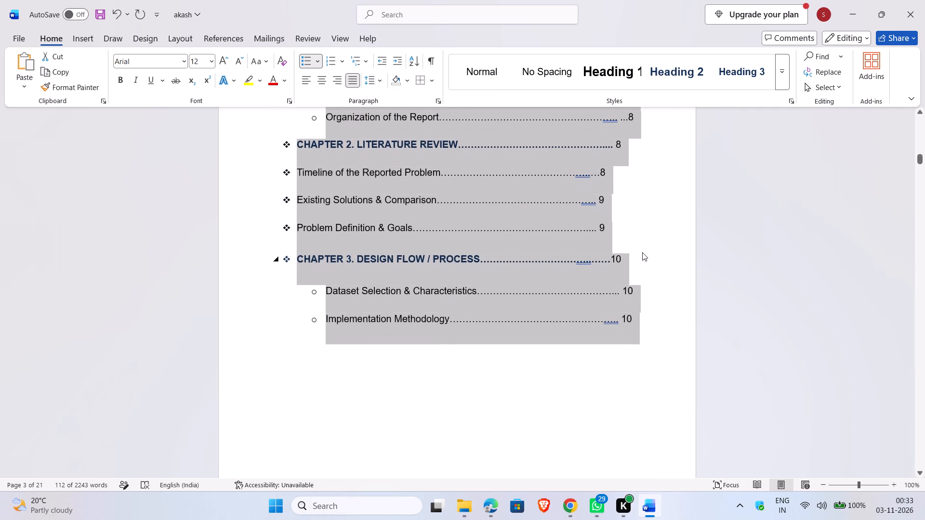
left_click(717, 224)
scroll(393, 337, "down", 9)
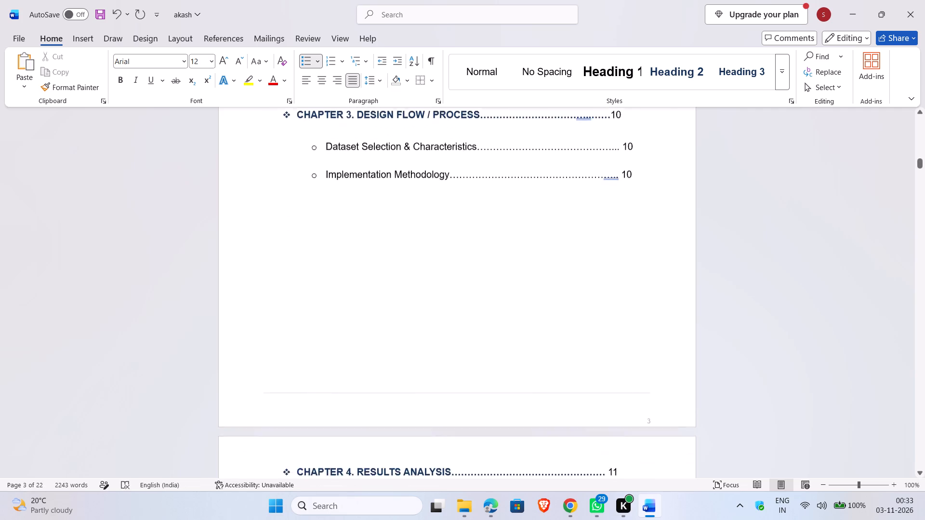
scroll(401, 328, "down", 19)
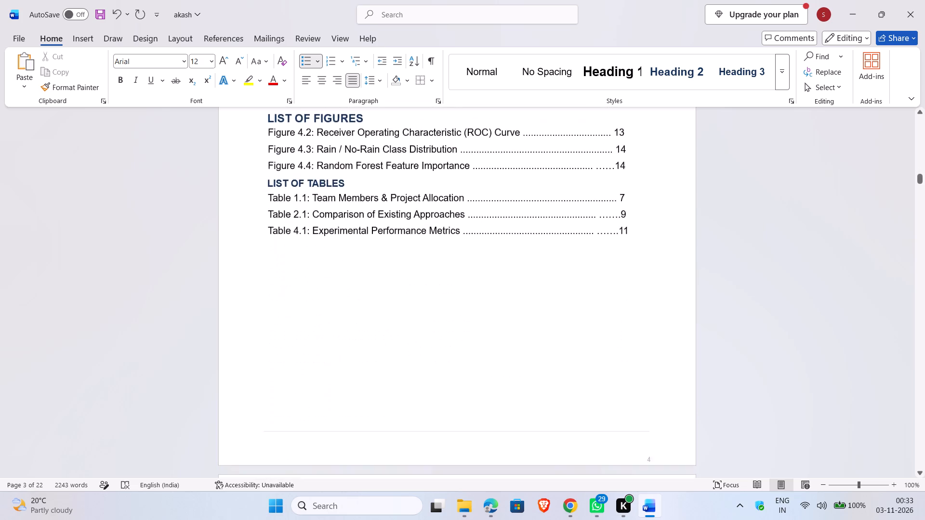
scroll(405, 320, "down", 20)
scroll(405, 320, "down", 3)
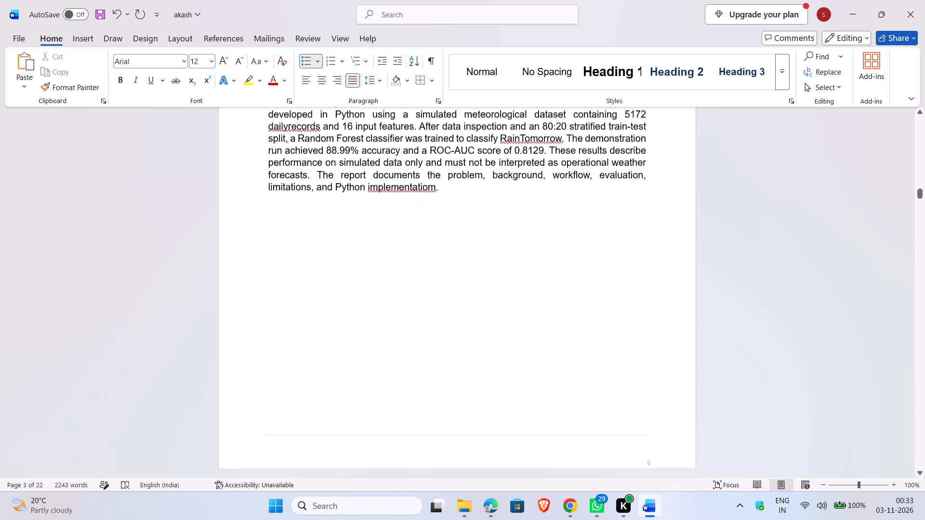
scroll(405, 314, "down", 20)
scroll(405, 314, "down", 5)
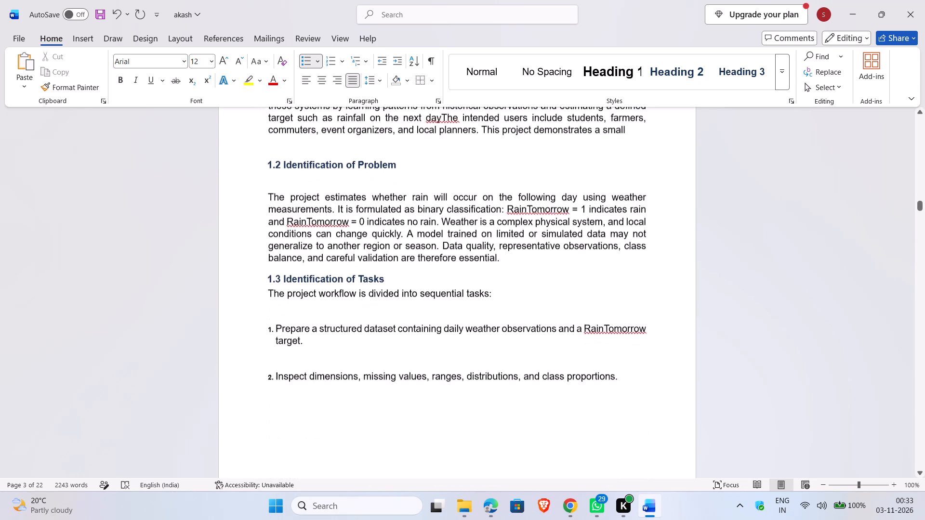
scroll(405, 309, "down", 20)
scroll(405, 309, "down", 5)
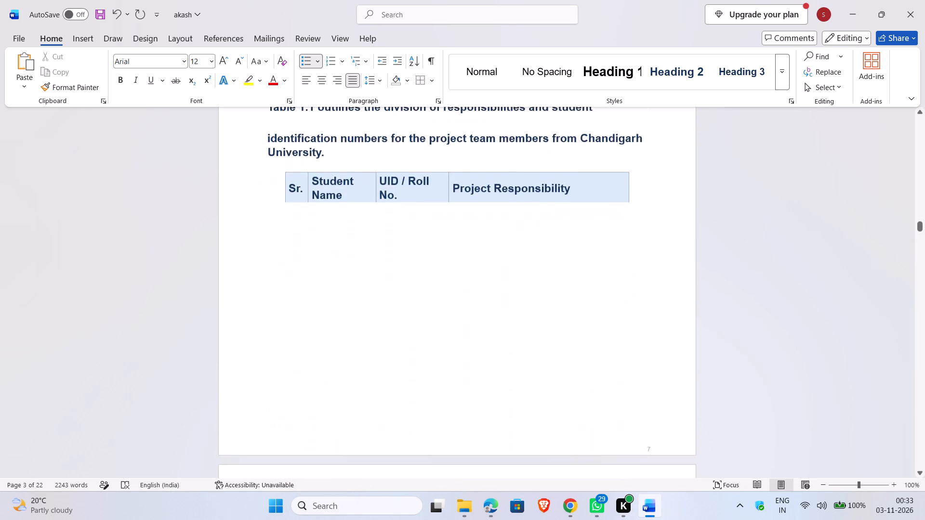
scroll(405, 305, "down", 7)
scroll(405, 305, "up", 15)
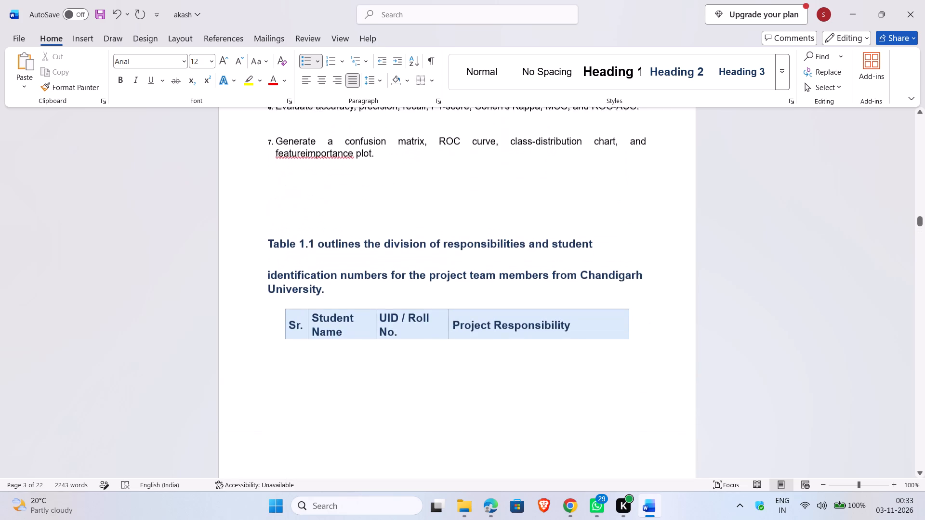
scroll(358, 228, "up", 8)
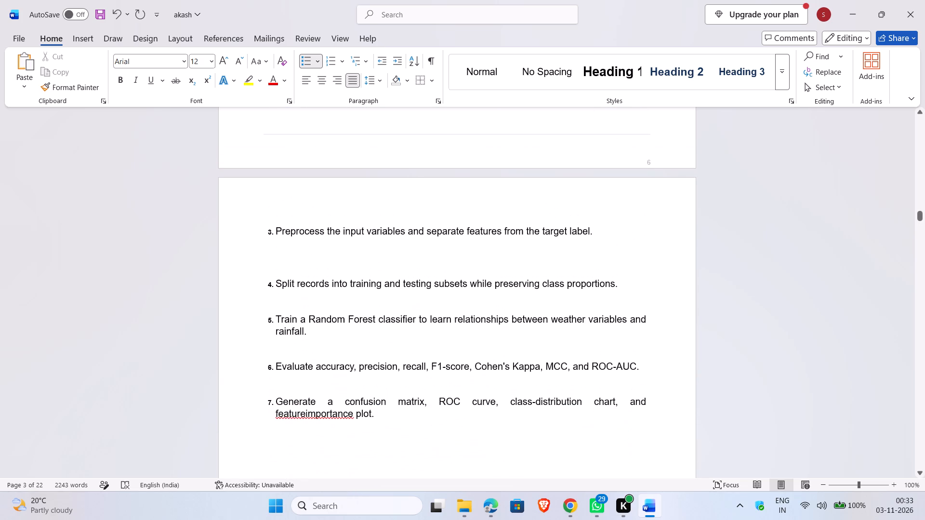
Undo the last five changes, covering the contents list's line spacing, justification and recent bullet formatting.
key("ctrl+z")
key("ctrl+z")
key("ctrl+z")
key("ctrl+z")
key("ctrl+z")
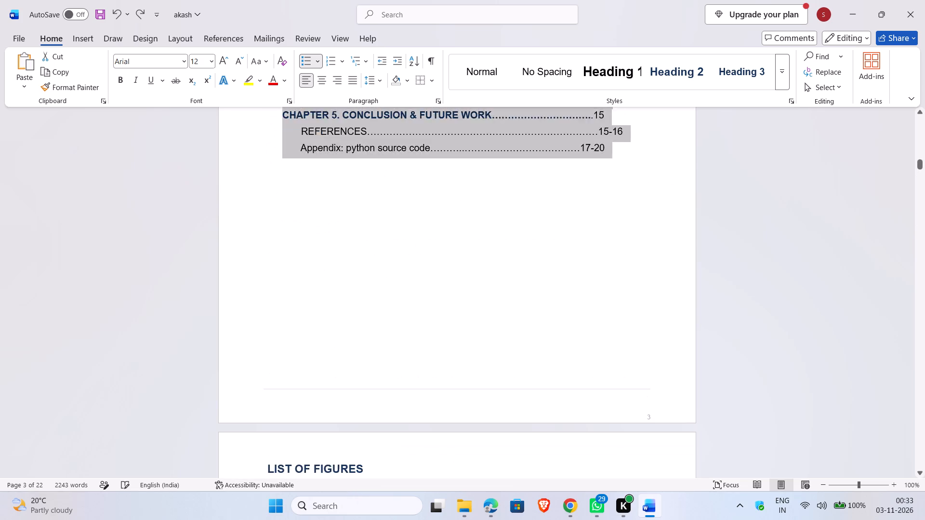
Overwrite the selected contents list, Chapter 1 through Appendix, with "zzzz" and delete that placeholder text.
key("z")
type("zzz")
scroll(167, 301, "up", 4)
left_click_drag(327, 240, 274, 243)
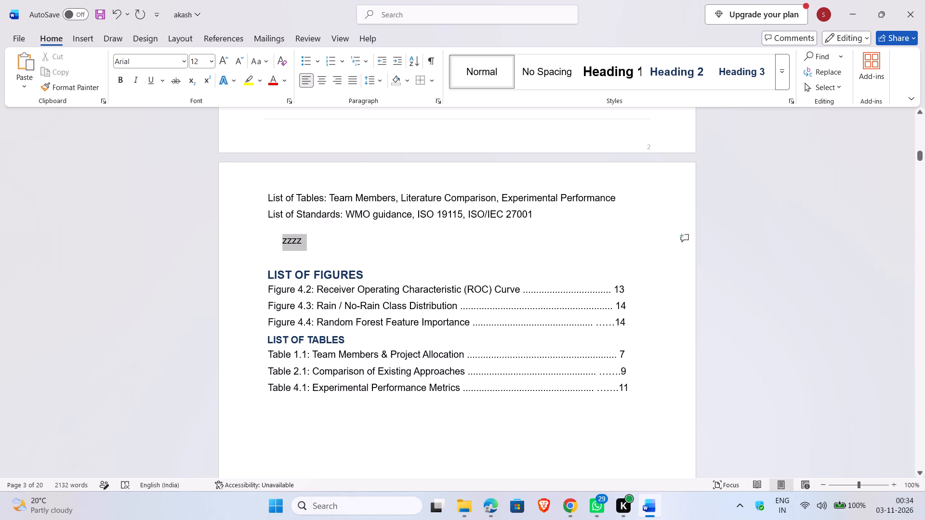
left_click_drag(274, 243, 269, 242)
key("BackSpace")
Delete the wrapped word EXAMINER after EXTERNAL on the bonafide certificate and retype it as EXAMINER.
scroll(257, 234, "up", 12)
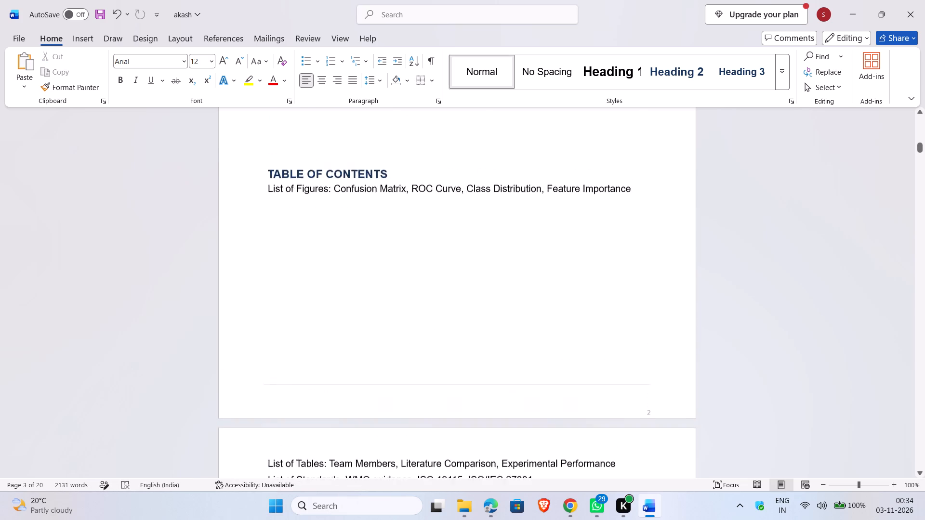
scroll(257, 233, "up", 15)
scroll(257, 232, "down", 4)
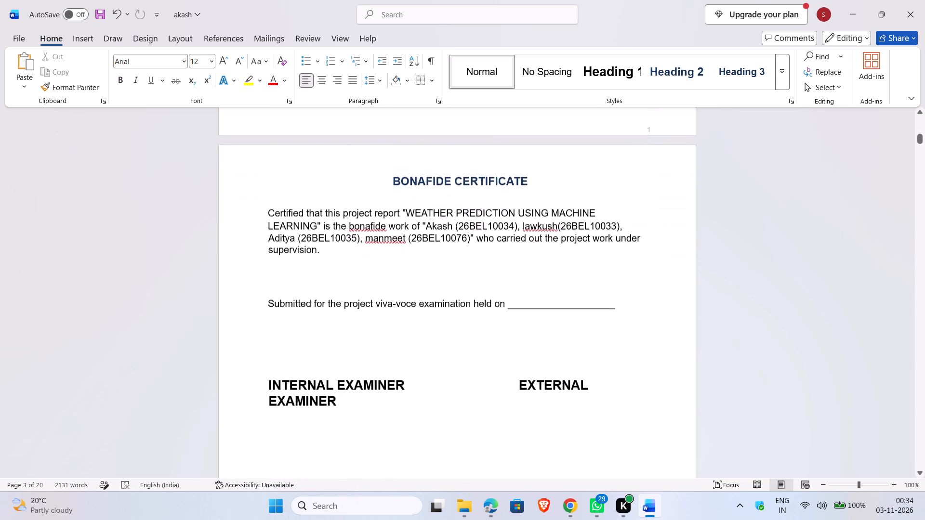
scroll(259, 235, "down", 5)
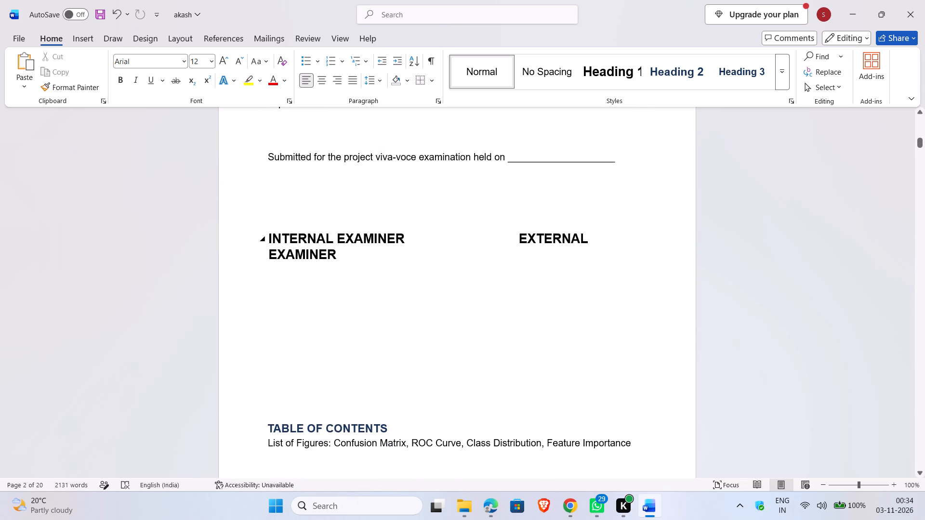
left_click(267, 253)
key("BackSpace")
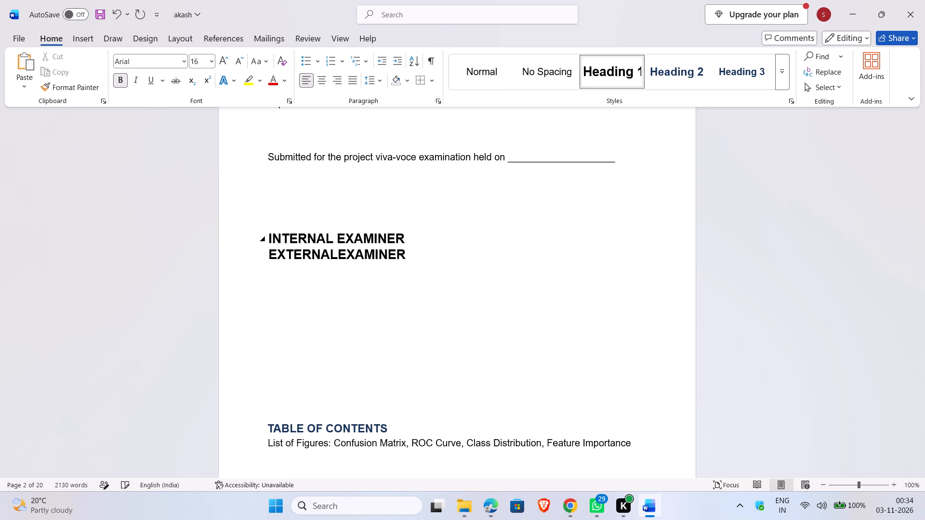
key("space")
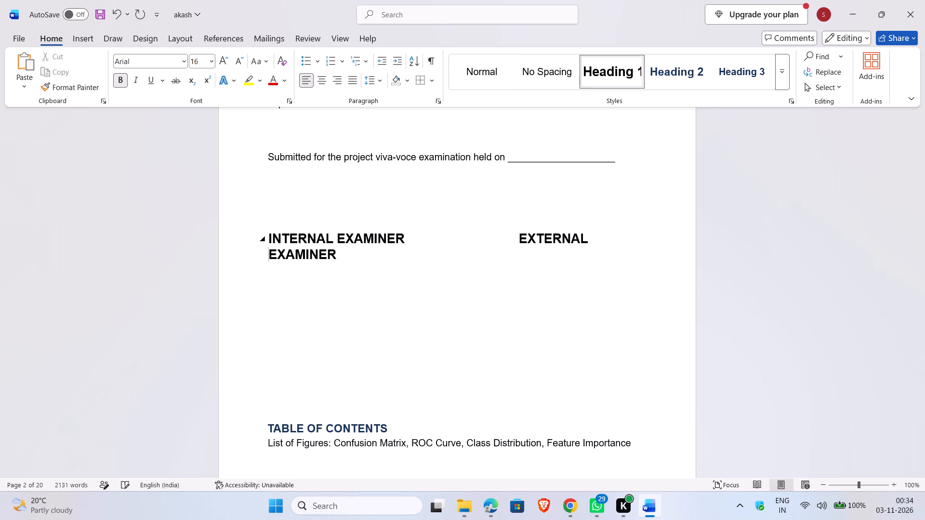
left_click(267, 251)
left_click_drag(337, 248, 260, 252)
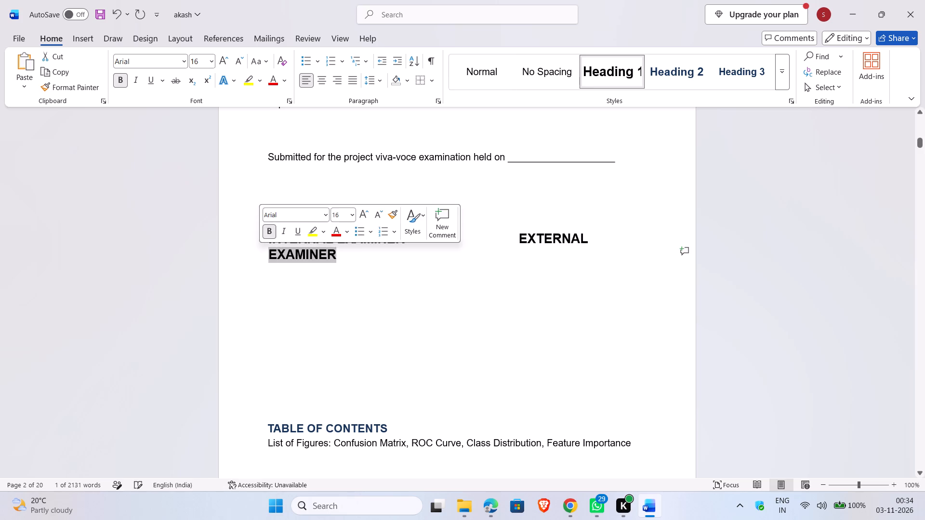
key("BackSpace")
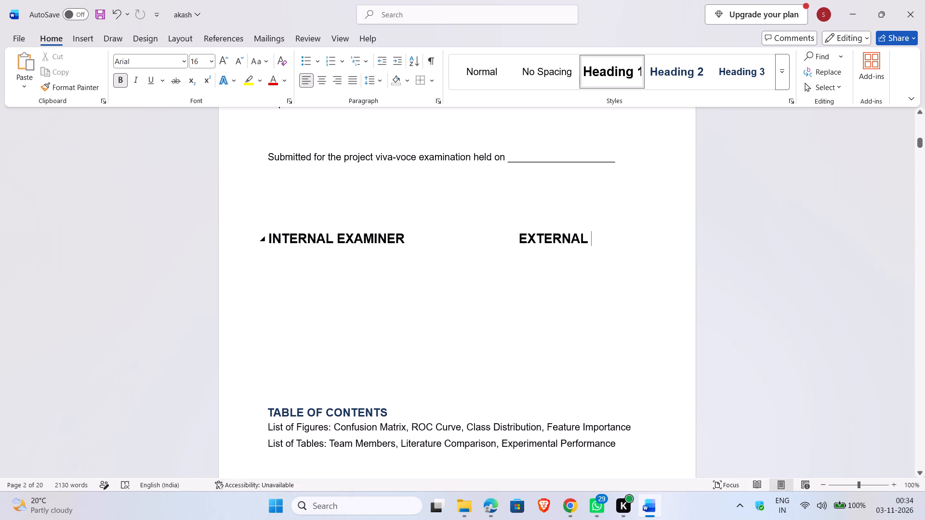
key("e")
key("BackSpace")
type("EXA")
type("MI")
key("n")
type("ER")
Remove four spaces between INTERNAL EXAMINER and EXTERNAL on the certificate so both titles fit on one line.
left_click(434, 241)
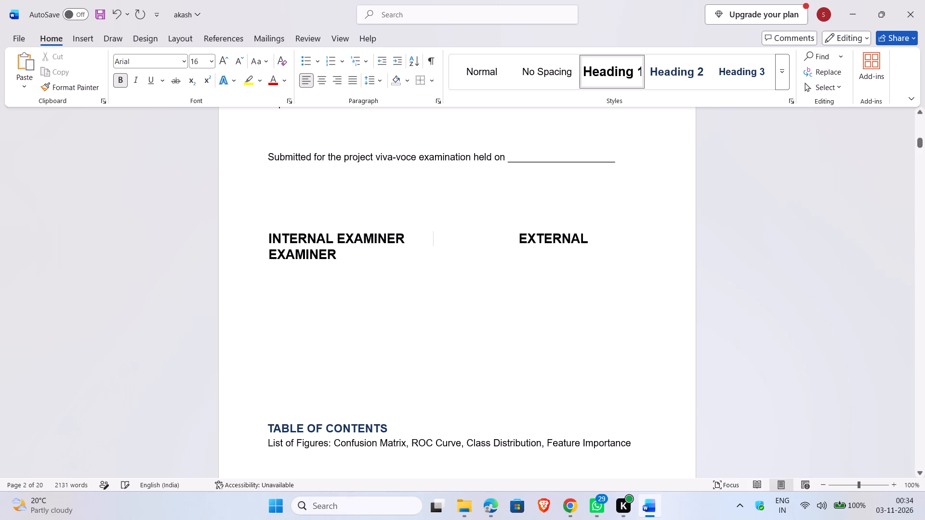
key("BackSpace")
key("BackSpace")
key("BackSpace")
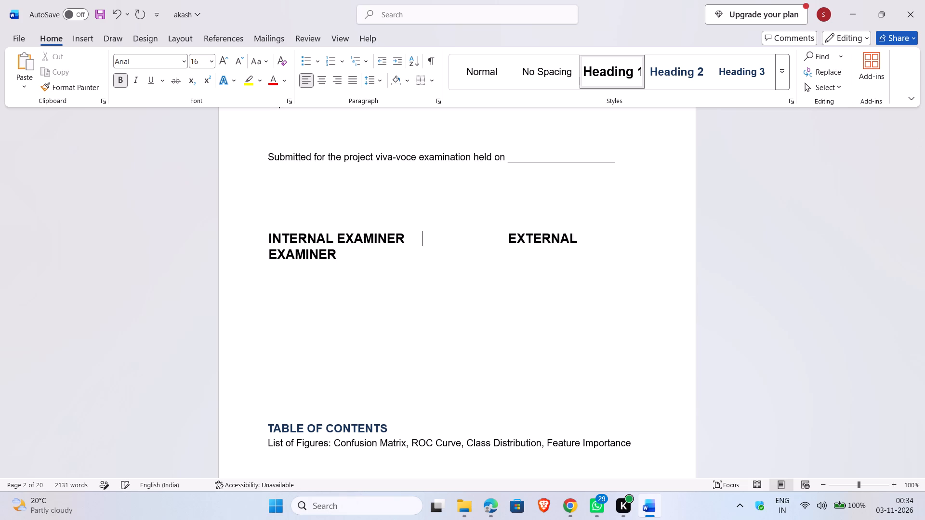
key("BackSpace")
Insert two blank lines above the TABLE OF CONTENTS heading to push it onto the next page.
scroll(342, 356, "up", 2)
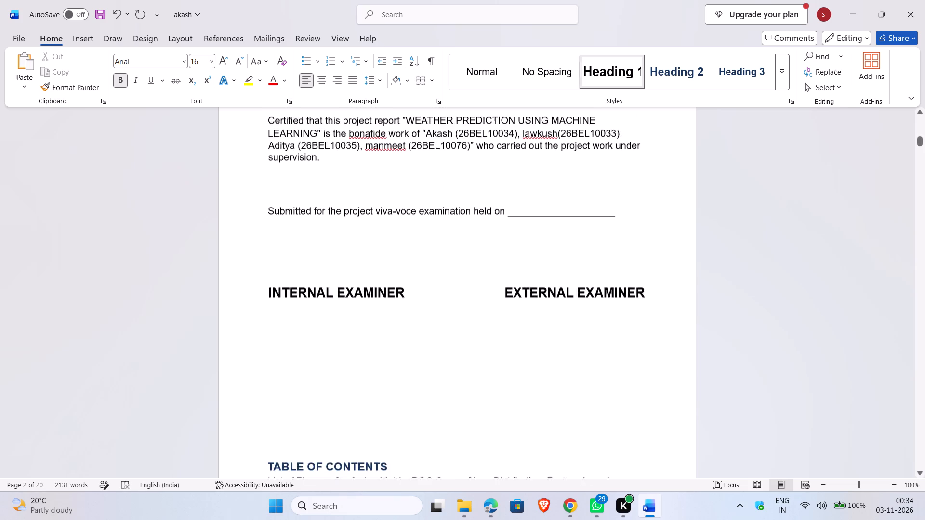
scroll(342, 357, "up", 8)
scroll(345, 363, "down", 12)
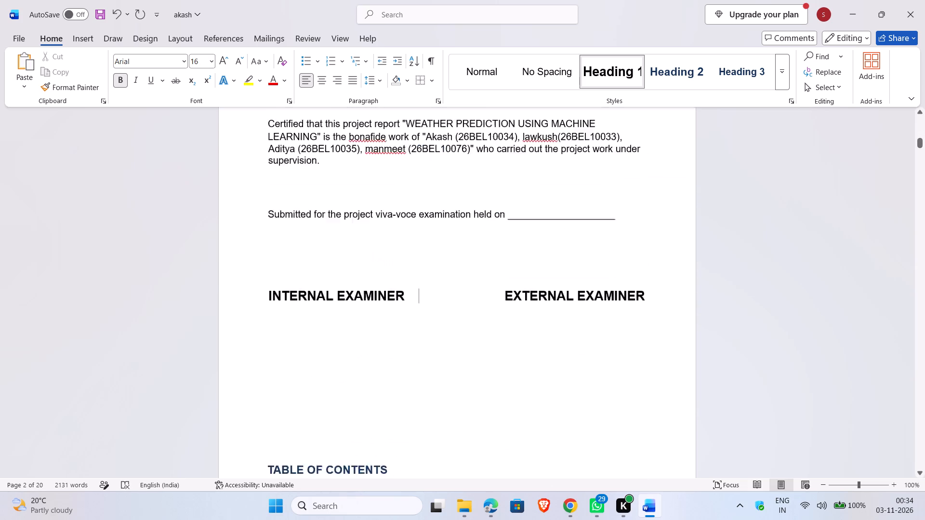
left_click(384, 340)
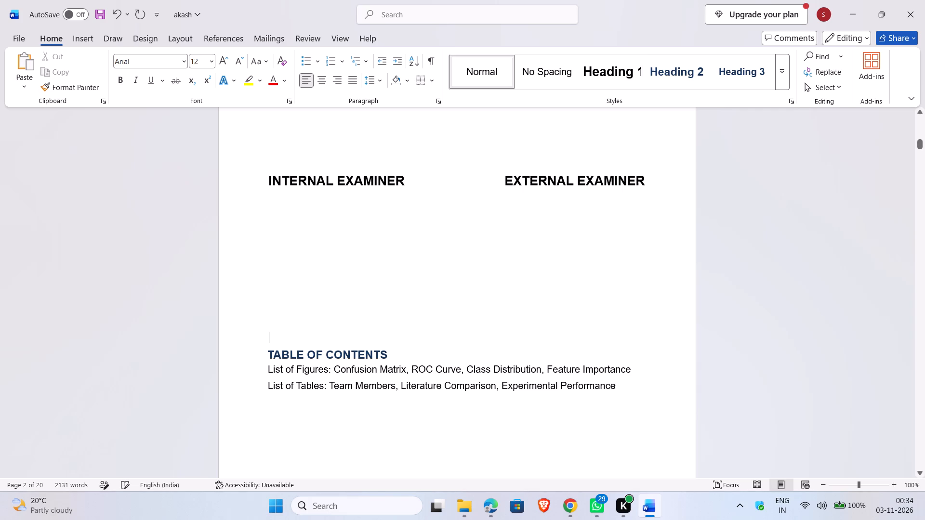
key("Return")
key("Return")
Remove extra blank lines between the Table 4.1 entry and the LIST OF STANDARDS heading.
scroll(404, 345, "up", 3)
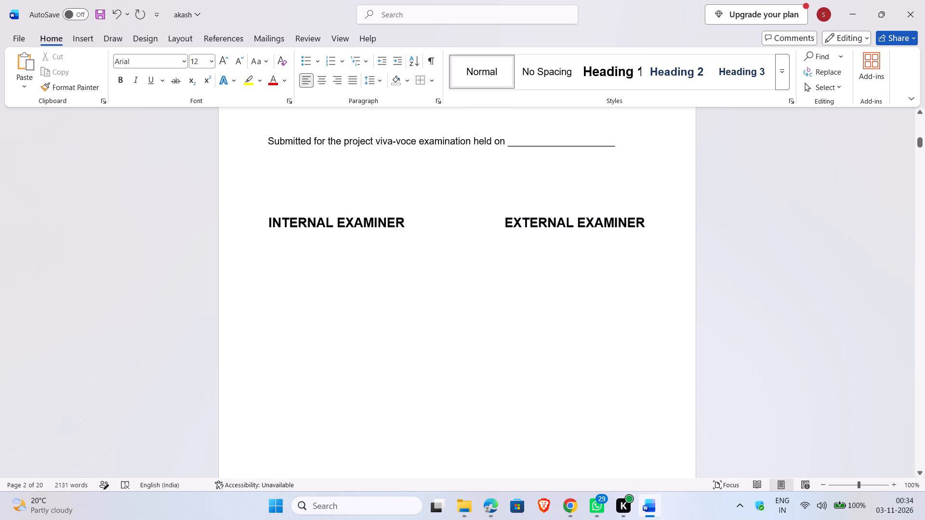
scroll(404, 346, "down", 20)
scroll(404, 346, "down", 8)
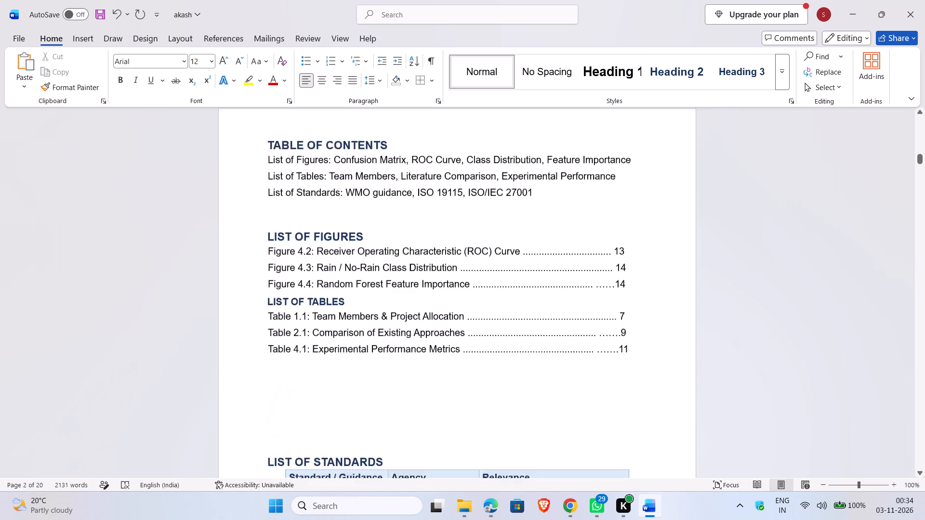
scroll(404, 346, "down", 20)
scroll(404, 346, "down", 4)
scroll(374, 351, "up", 13)
scroll(384, 279, "up", 8)
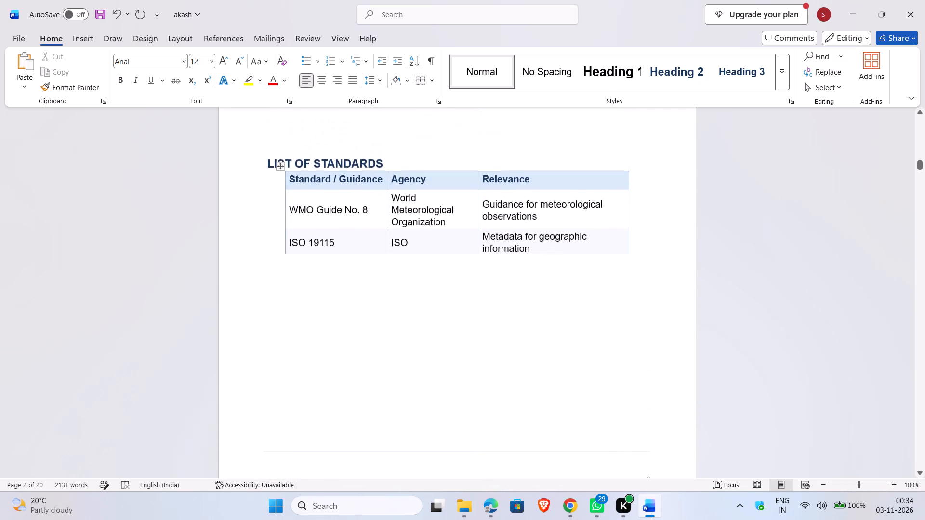
scroll(376, 259, "up", 7)
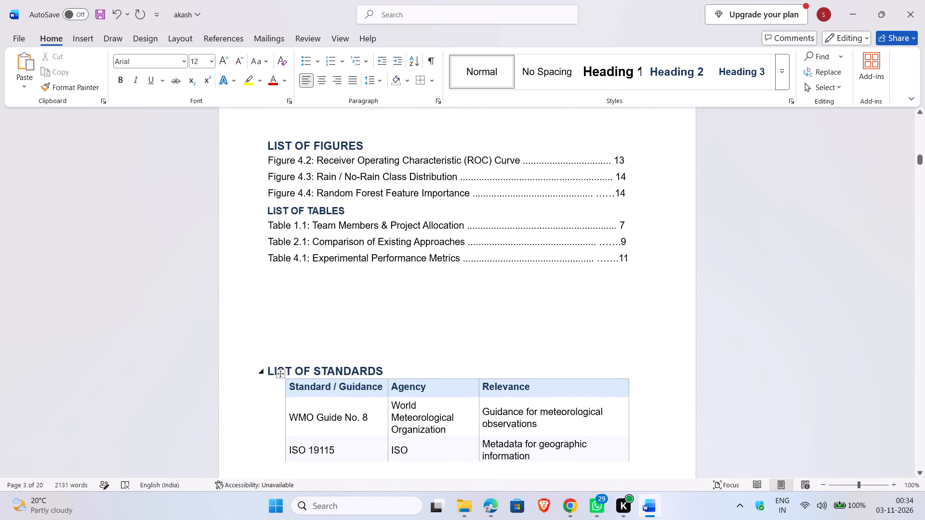
left_click(331, 332)
key("BackSpace")
key("BackSpace")
key("BackSpace")
key("BackSpace")
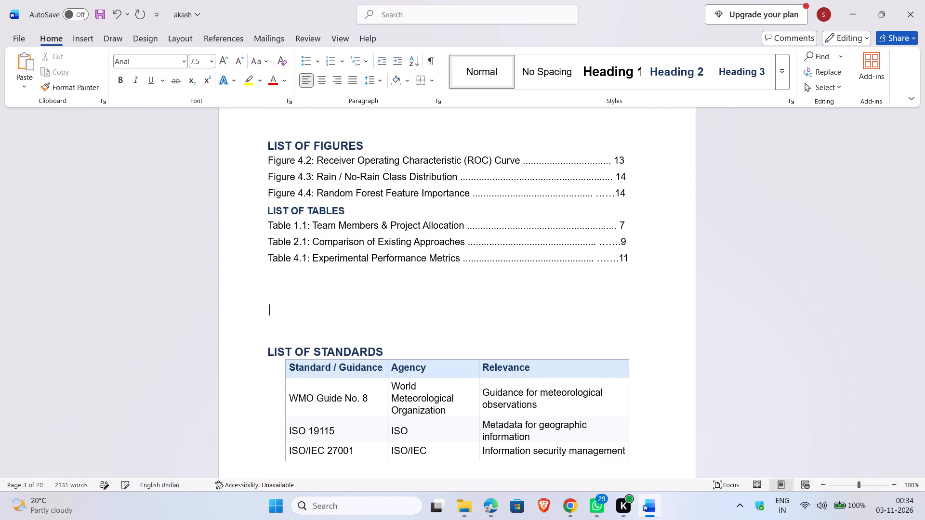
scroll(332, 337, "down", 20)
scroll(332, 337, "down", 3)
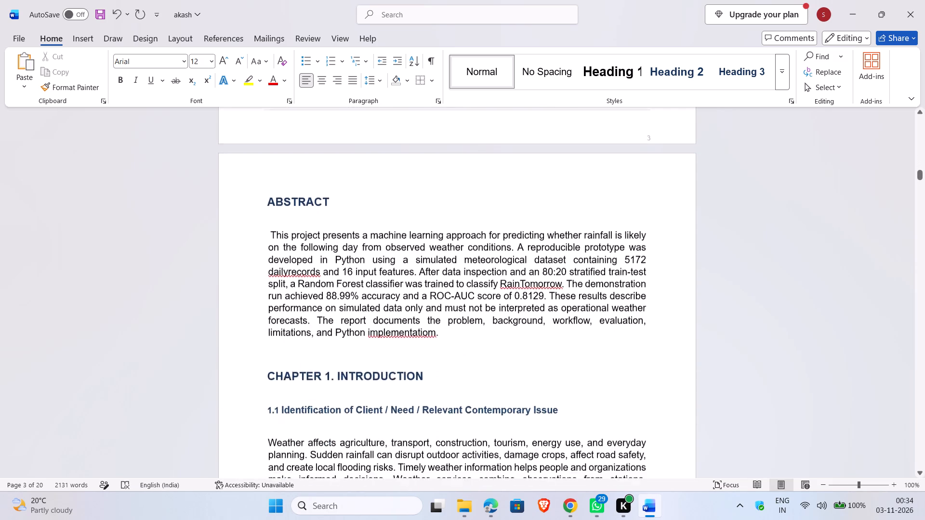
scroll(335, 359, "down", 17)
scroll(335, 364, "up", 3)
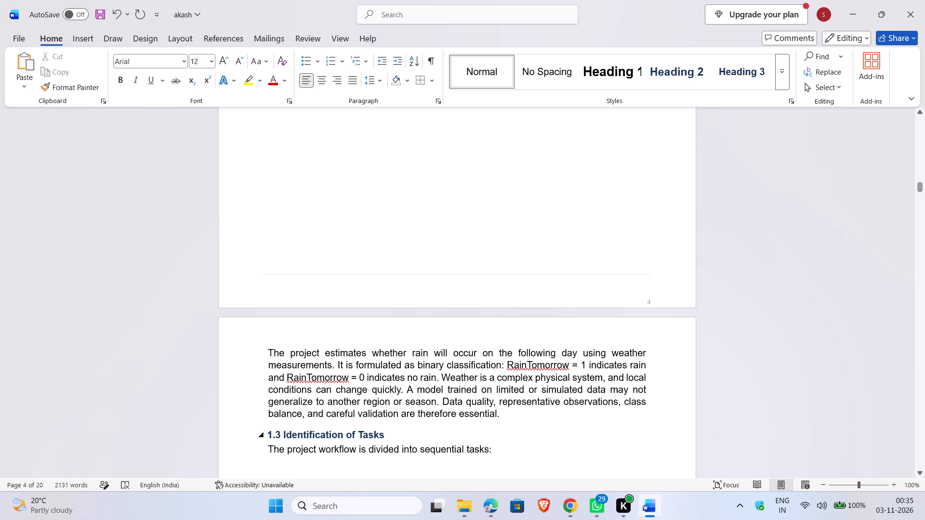
Switch to Edge and search the web for the Chandigarh University logo in a new tab.
left_click(487, 503)
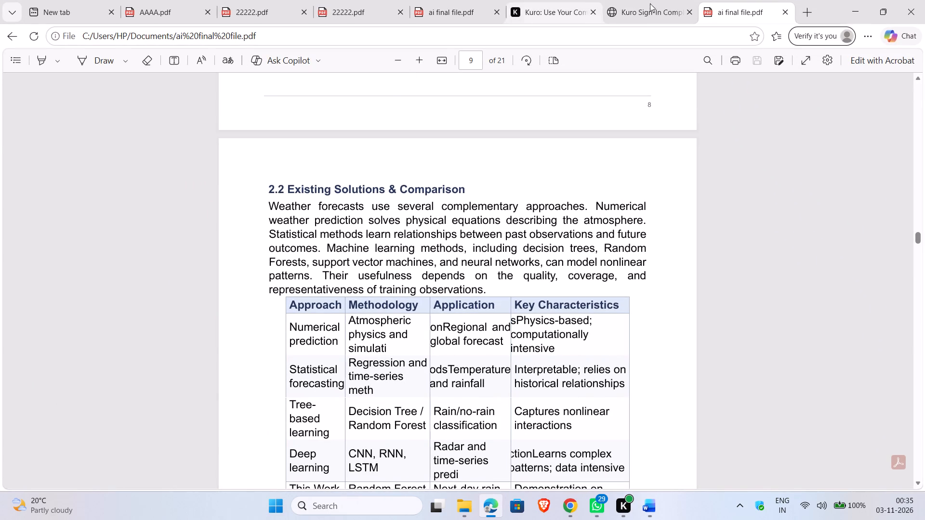
left_click(803, 8)
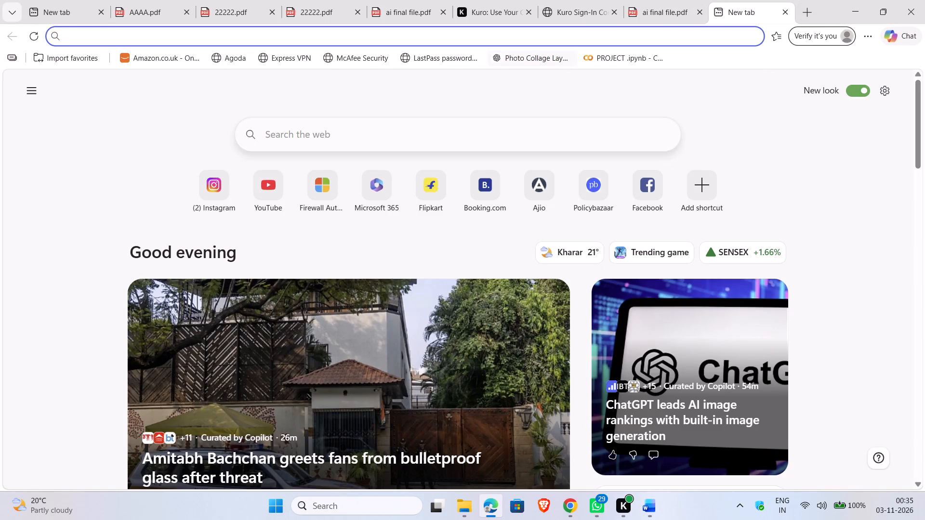
left_click(497, 136)
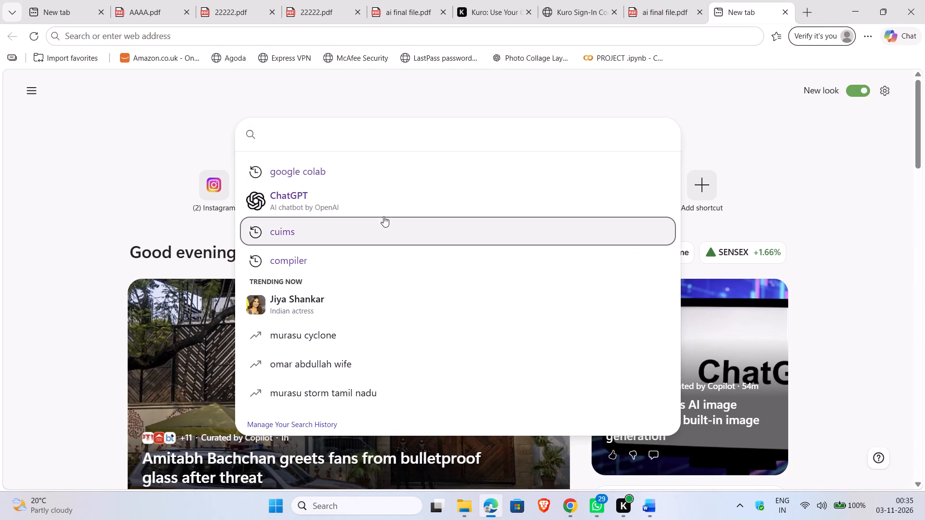
key("c")
type("HA")
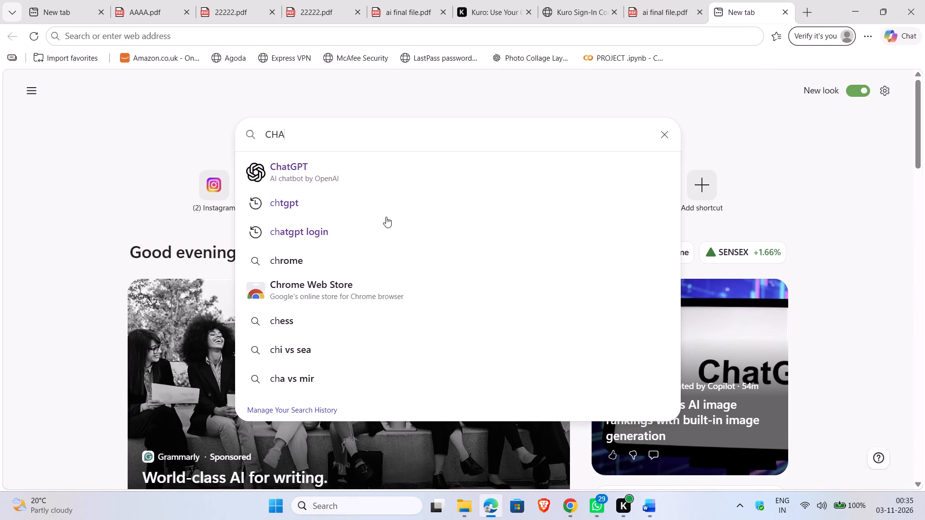
type("NDI")
type("GAR")
type("AH")
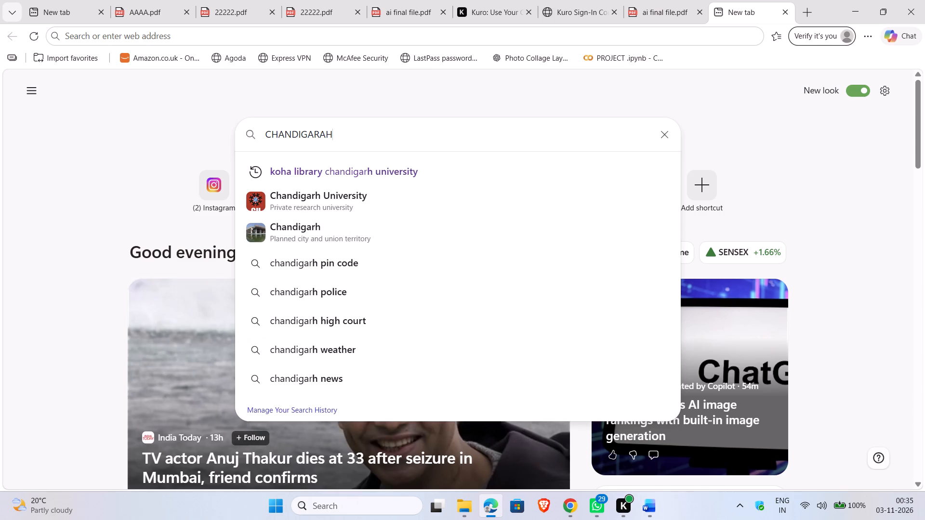
key("space")
type("UNI")
type("VERSU")
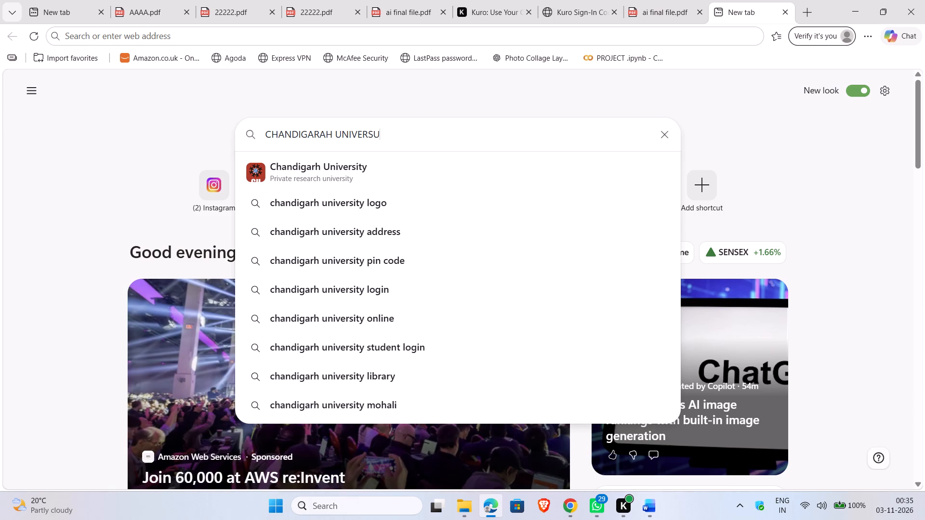
key("BackSpace")
type("ITY")
key("space")
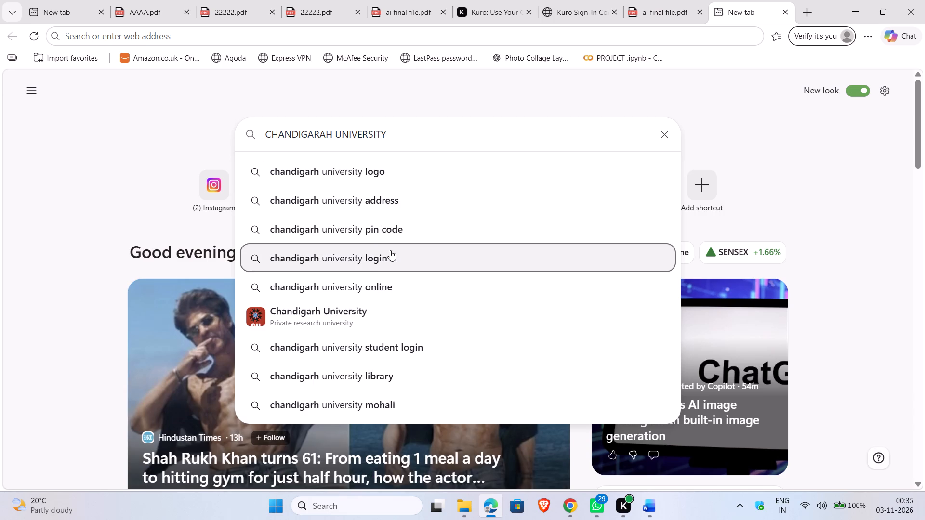
left_click(392, 176)
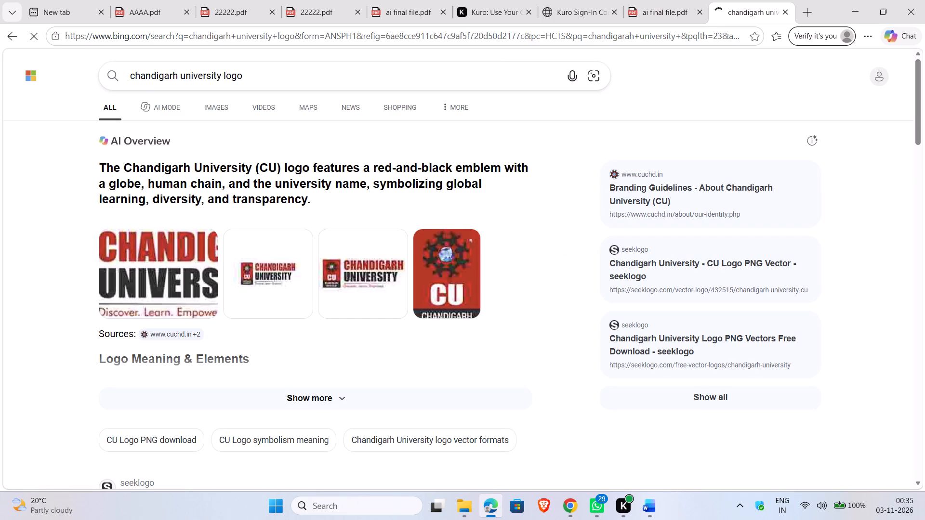
Open the Pinterest result for the logo and save the page as Chandigarh University logo, complete webpage, in the 31 A_files folder.
left_click_drag(289, 271, 300, 271)
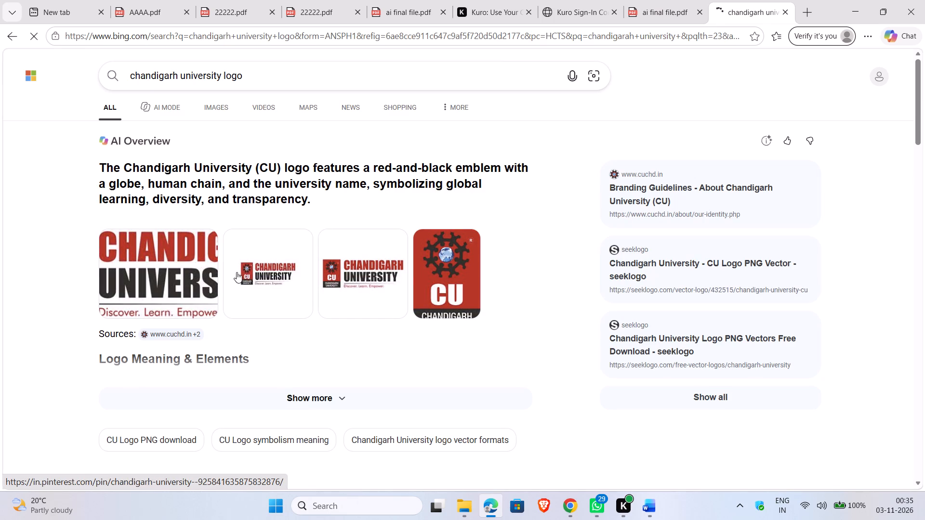
left_click(291, 279)
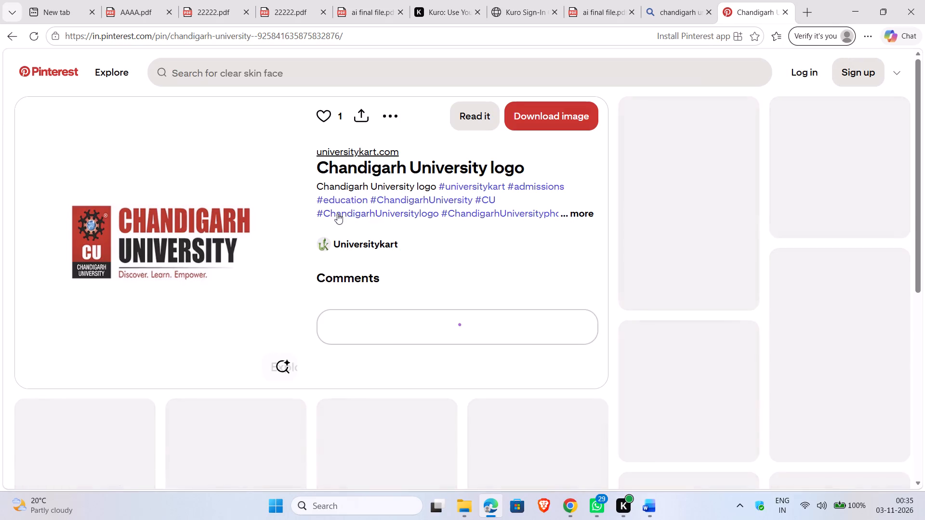
left_click(385, 112)
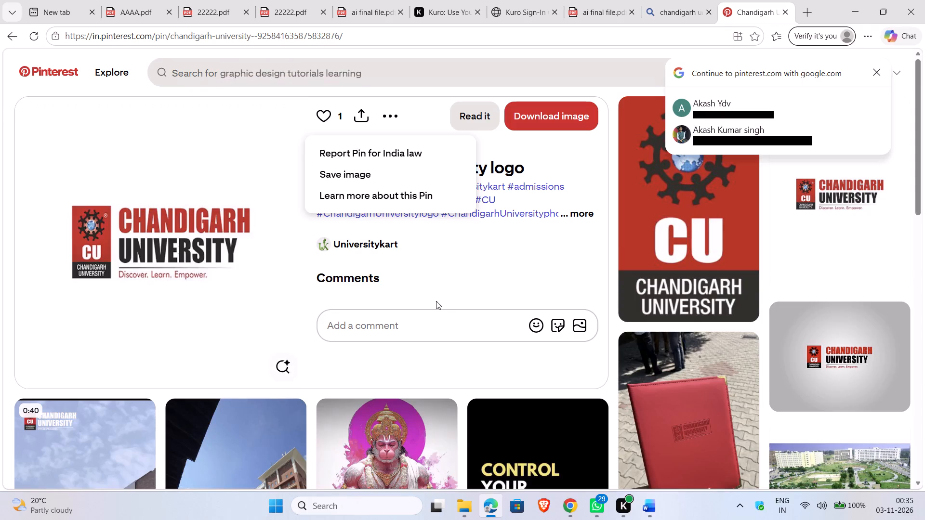
left_click(236, 232)
right_click(236, 232)
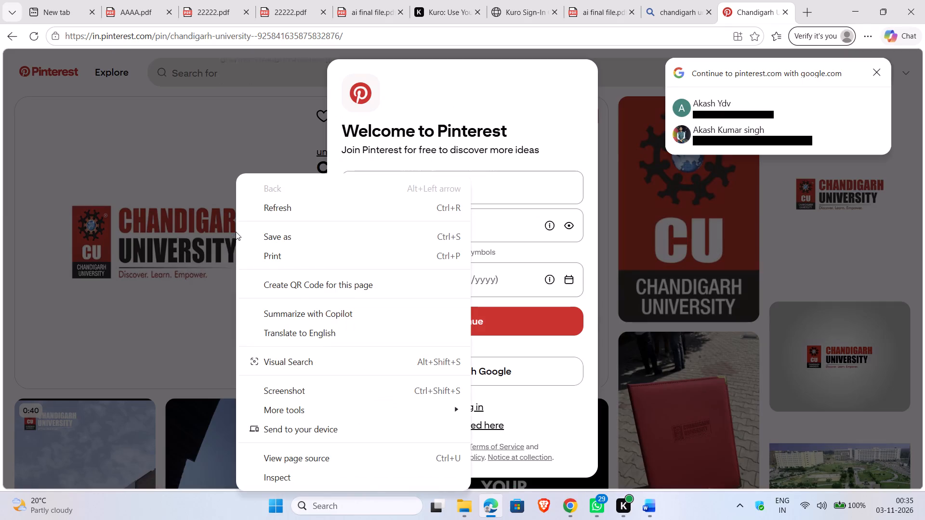
left_click(276, 240)
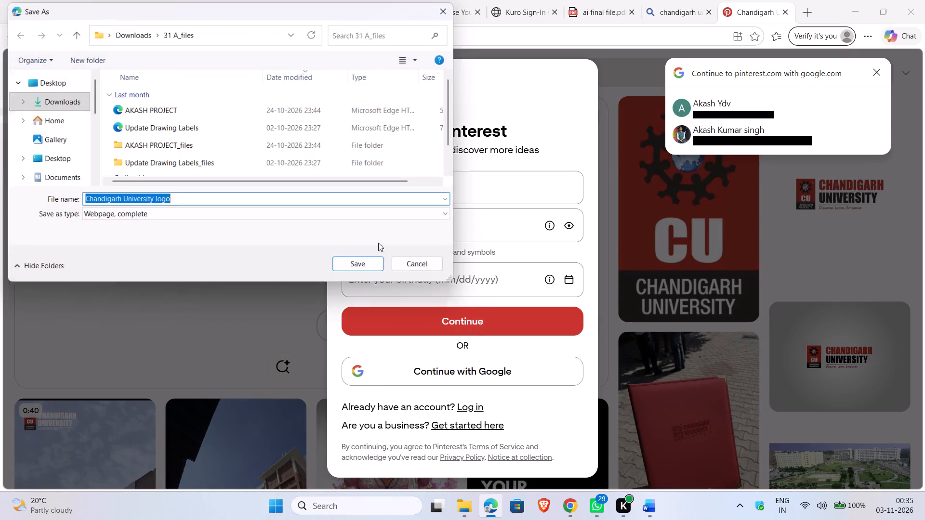
left_click(355, 261)
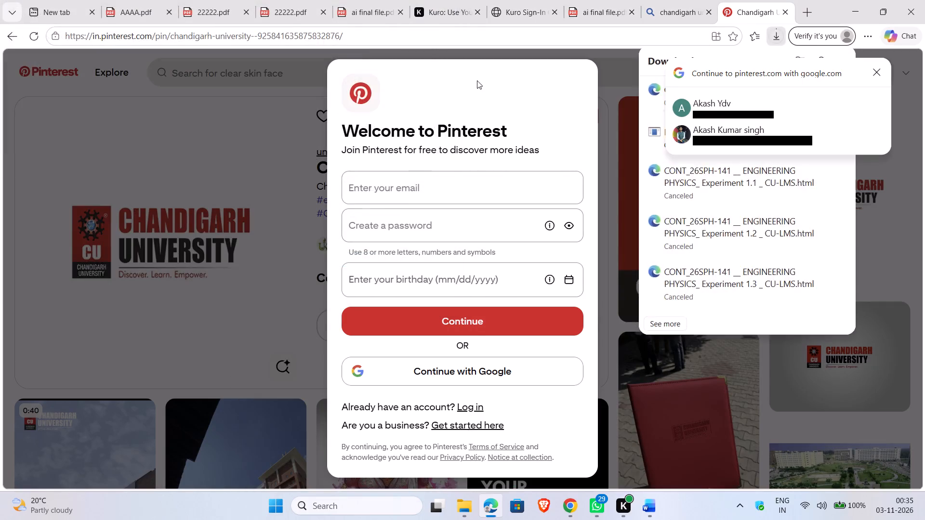
left_click(880, 73)
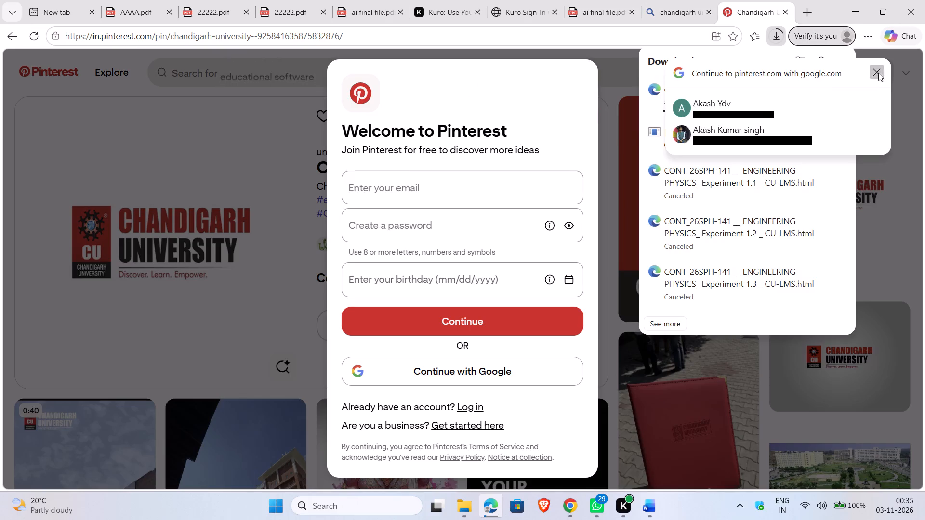
left_click(634, 90)
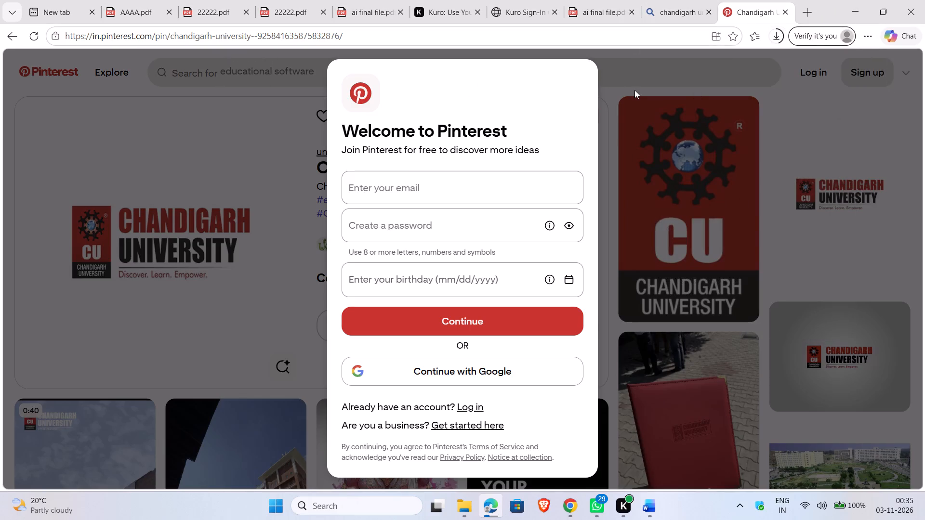
Return to Word and indent a blank line below the examiner titles on the bonafide certificate with a run of spaces.
left_click(851, 0)
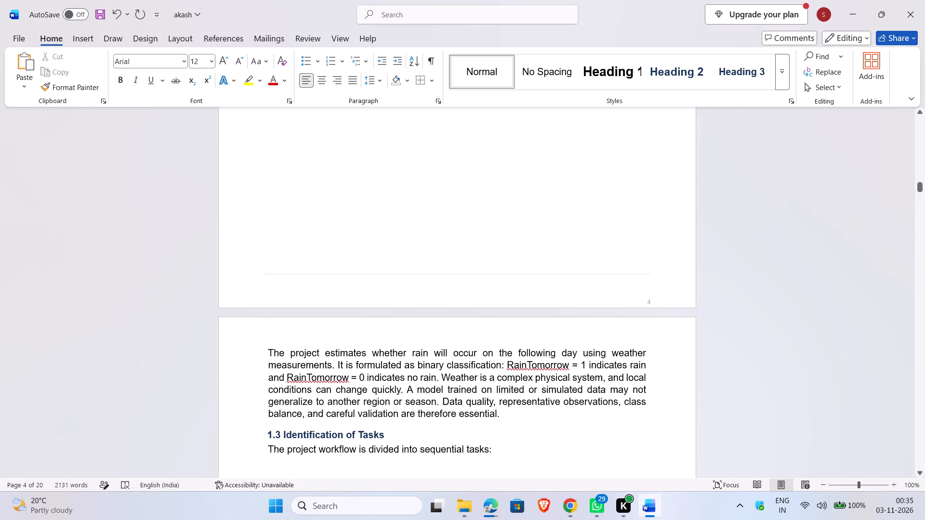
scroll(427, 270, "up", 20)
scroll(427, 270, "up", 4)
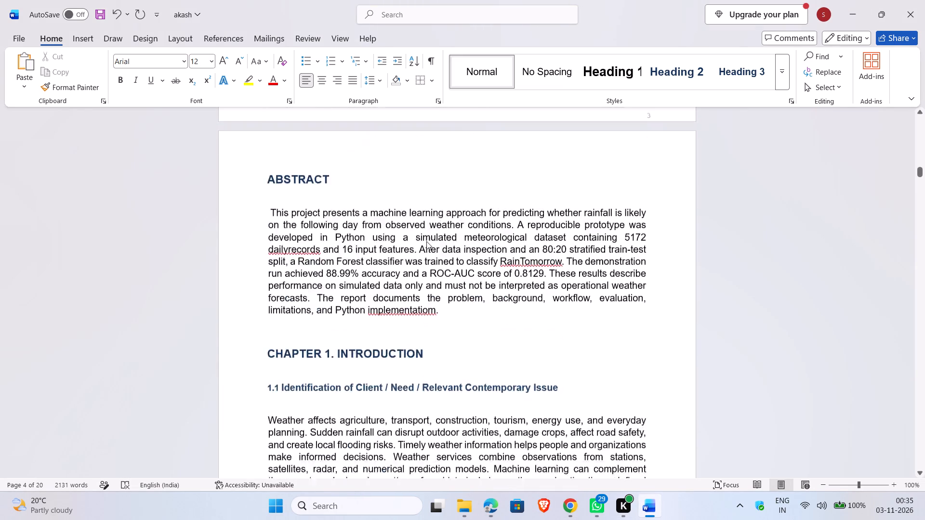
scroll(426, 241, "up", 20)
scroll(426, 241, "up", 5)
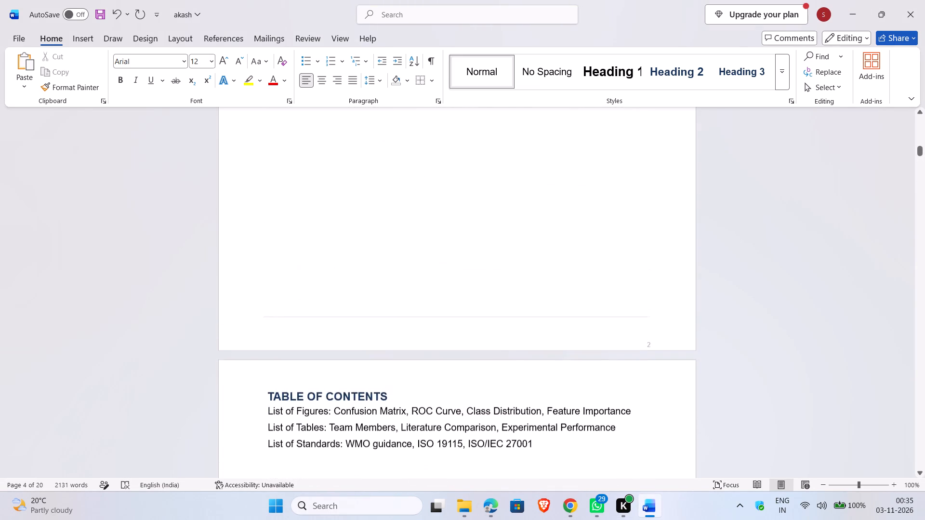
scroll(426, 238, "up", 3)
scroll(426, 238, "down", 12)
scroll(426, 245, "up", 8)
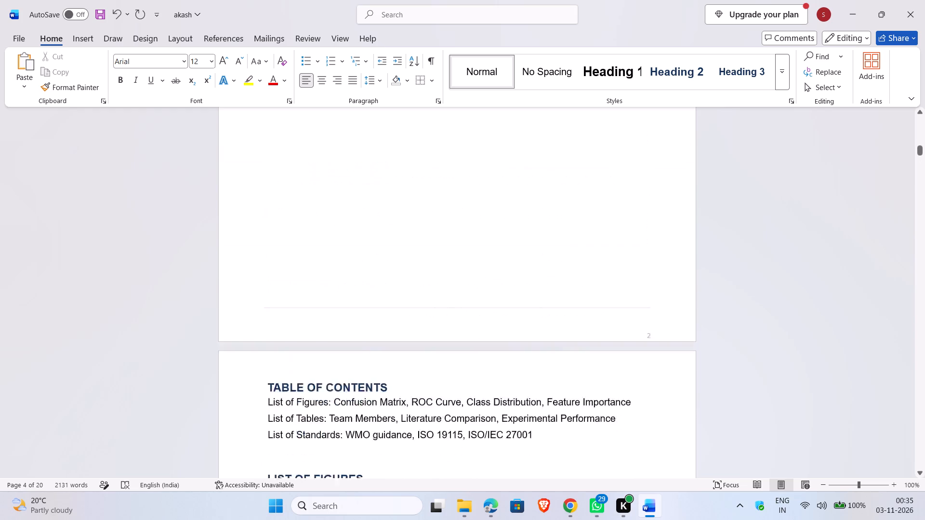
scroll(426, 245, "up", 18)
scroll(426, 245, "up", 5)
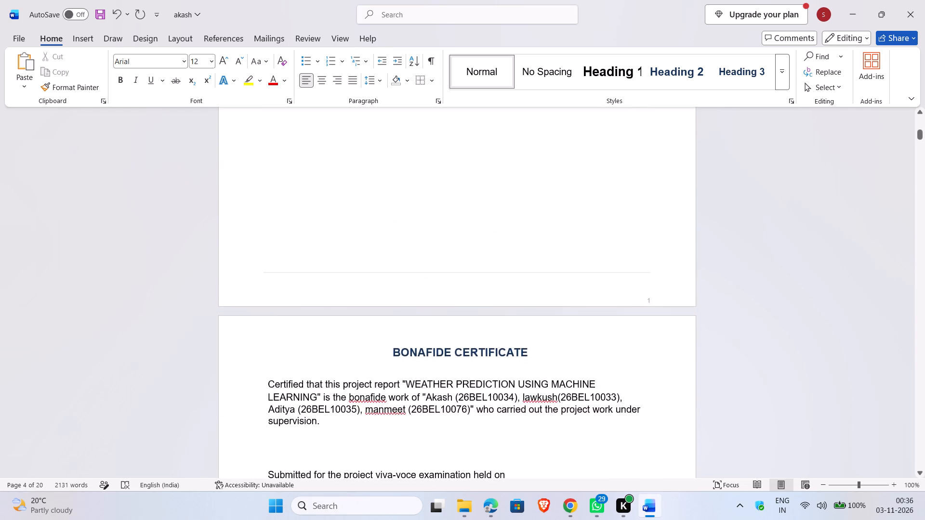
scroll(267, 220, "down", 12)
left_click(329, 298)
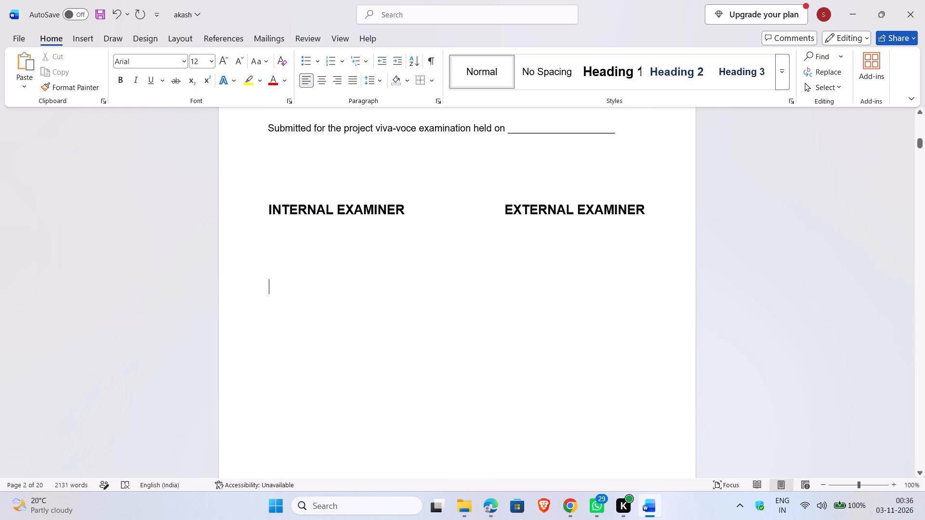
left_click(406, 356)
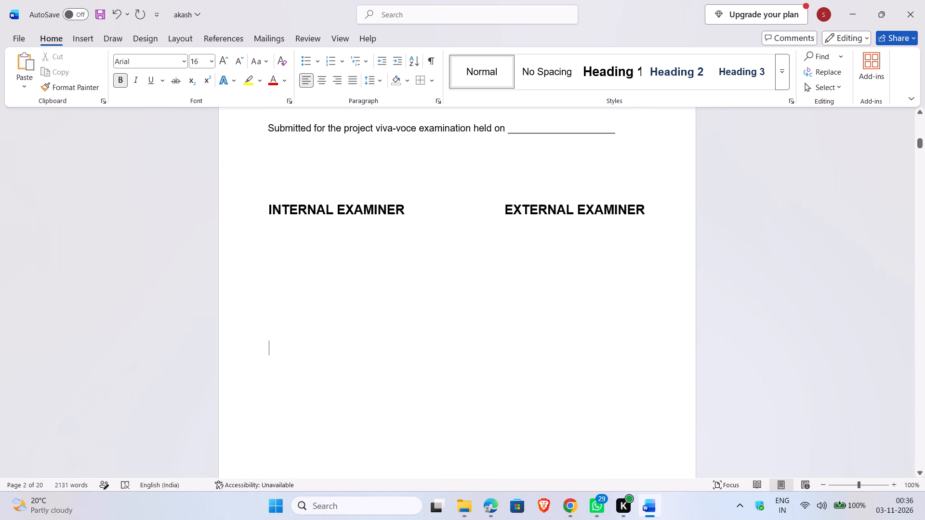
left_click(399, 338)
key("space")
key("space")
Insert the picture 550c95fa9b6f27bc776a6ebf07fc3146 from Downloads > 31 A_files > Chandigarh University logo_files on the indented line below the examiner titles.
left_click(92, 40)
left_click(127, 78)
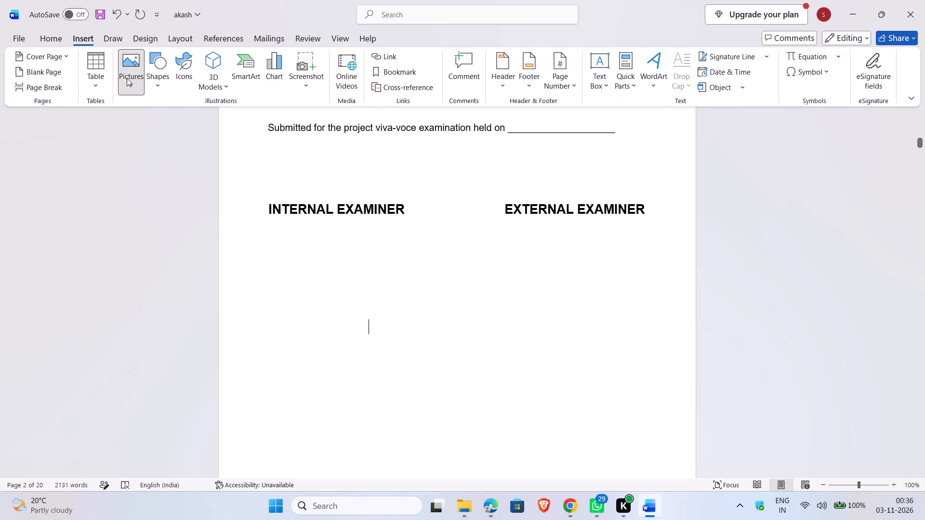
left_click(145, 117)
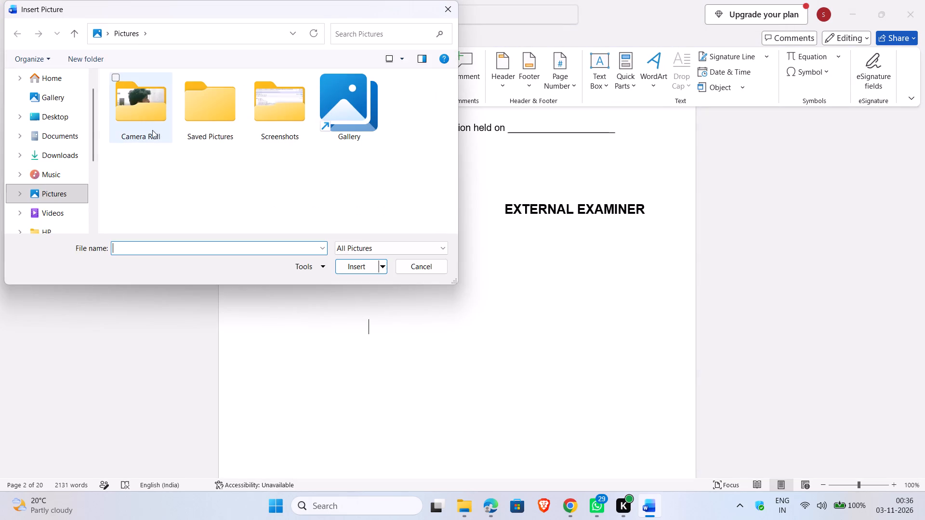
left_click(64, 153)
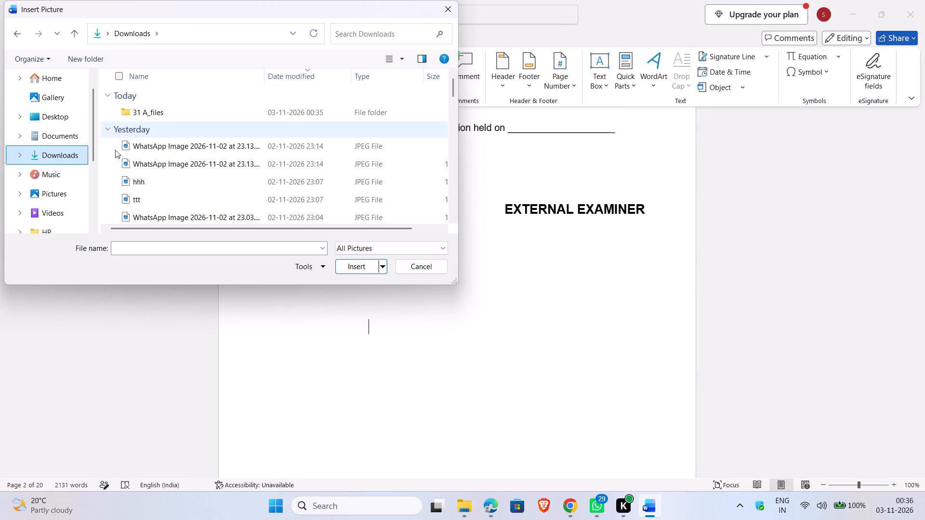
left_click(65, 138)
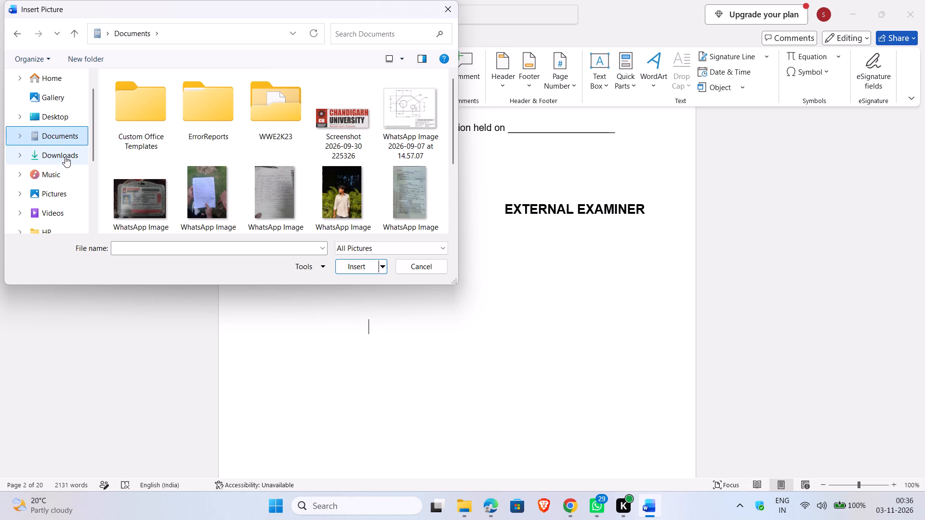
left_click(65, 159)
scroll(65, 159, "down", 1)
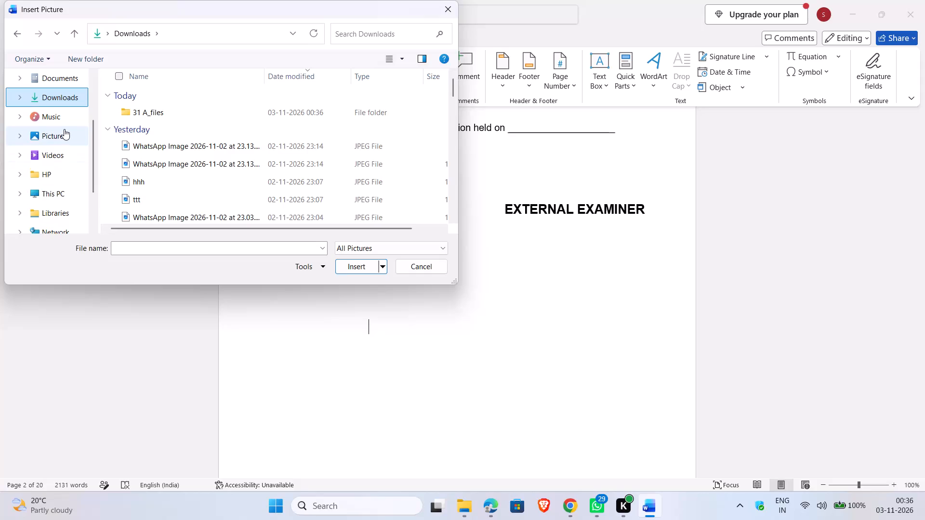
left_click(155, 115)
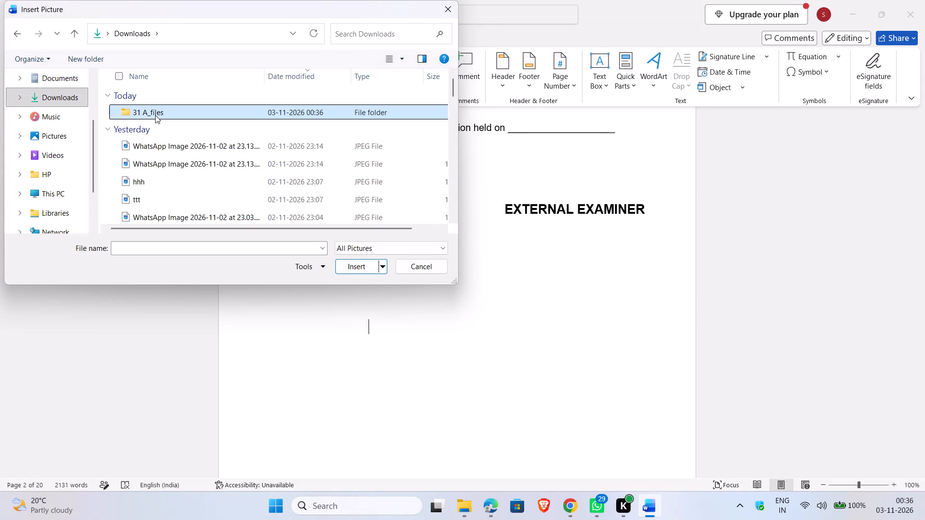
double_click(155, 115)
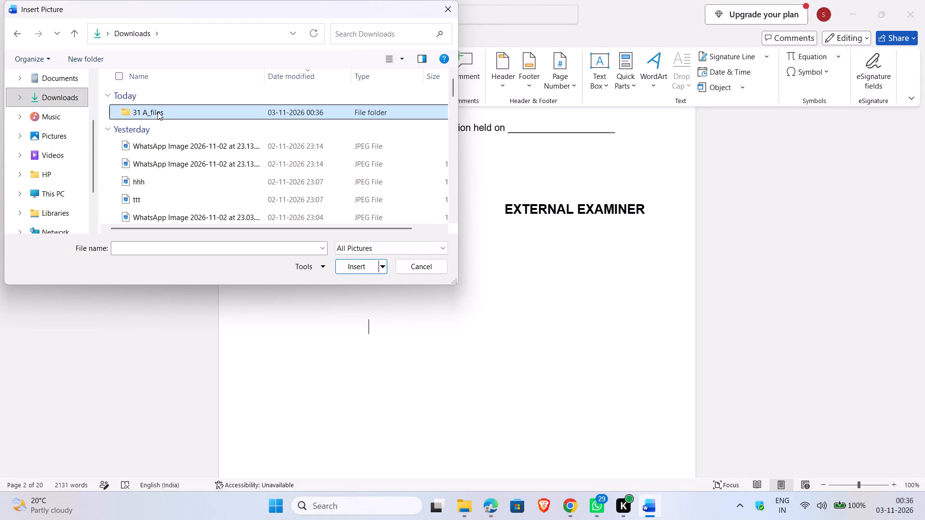
double_click(158, 112)
left_click(201, 115)
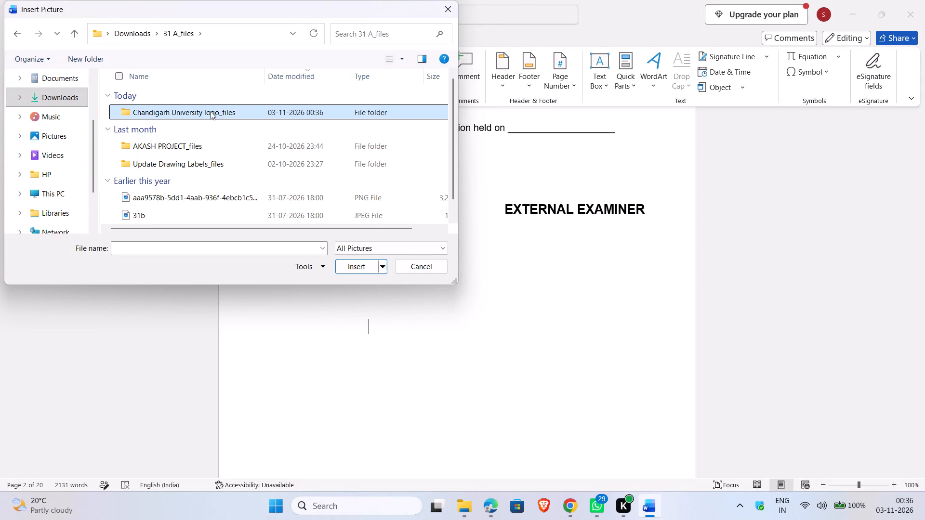
left_click(363, 261)
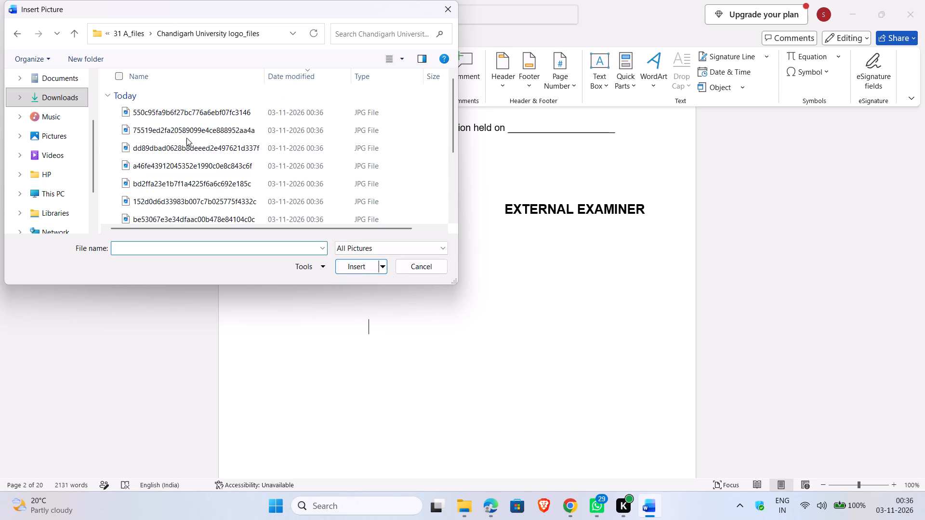
left_click(222, 115)
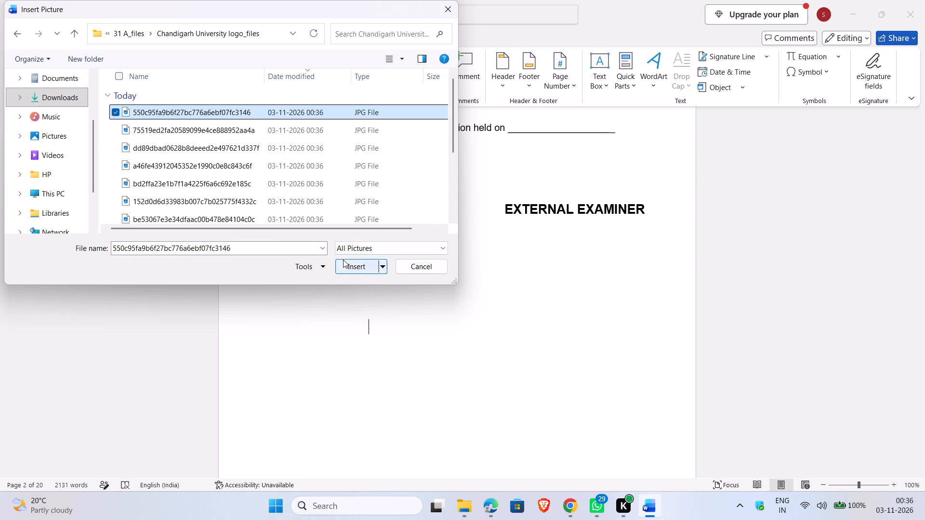
left_click(344, 261)
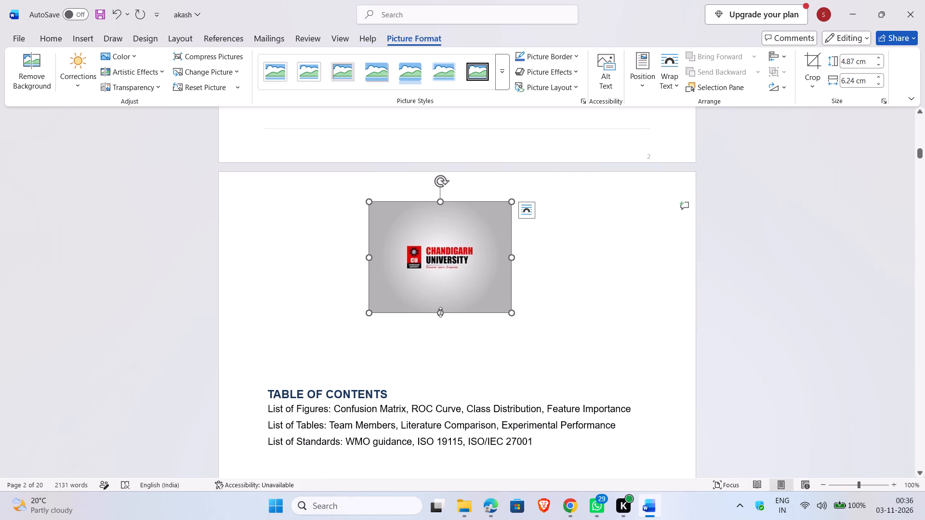
Resize the inserted Chandigarh University logo to about 8.3 cm wide and 7.7 cm high.
left_click_drag(440, 312, 450, 242)
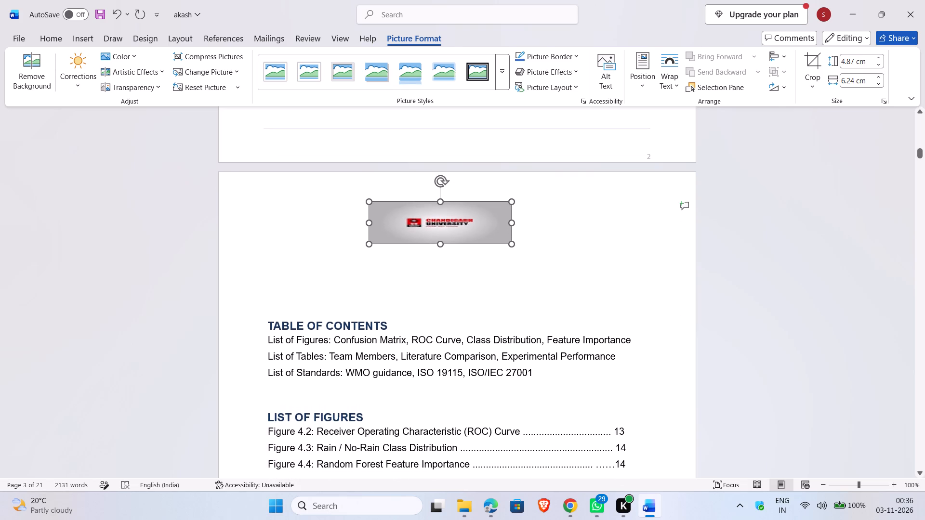
left_click_drag(450, 242, 453, 277)
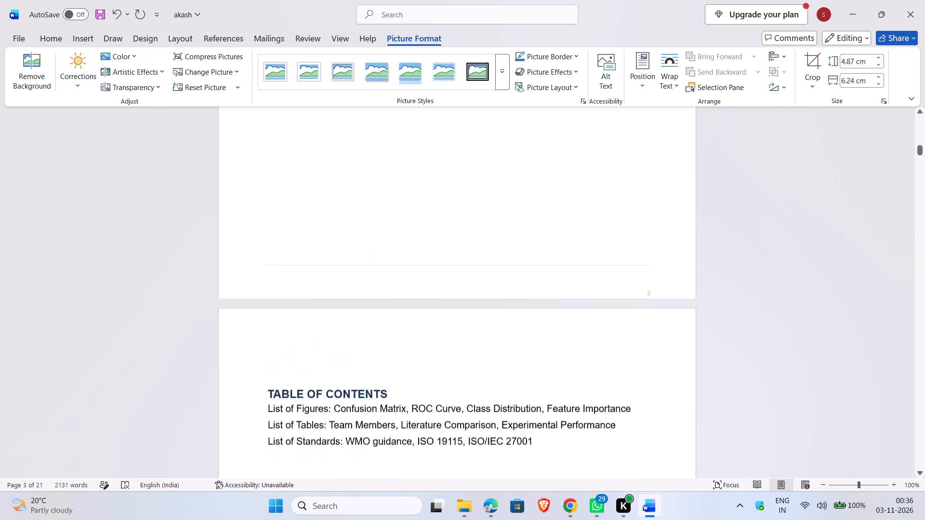
scroll(439, 253, "up", 7)
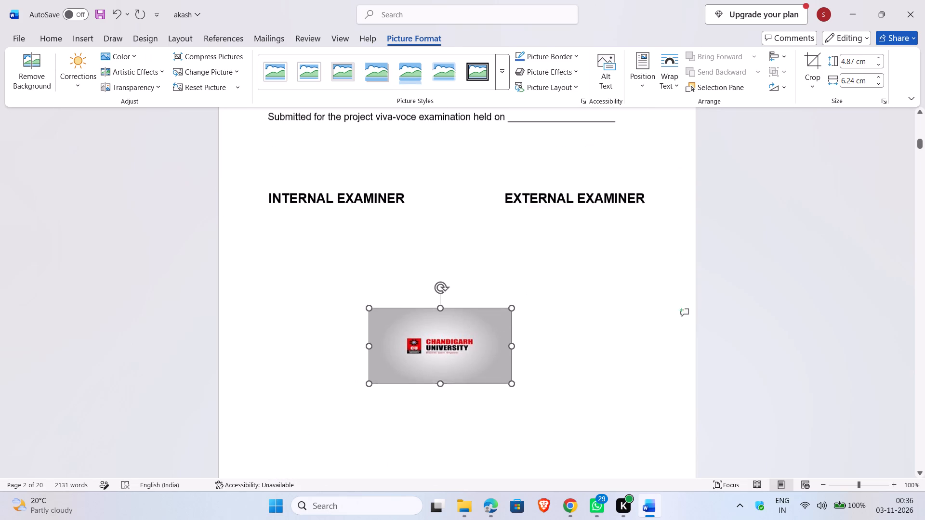
scroll(438, 212, "up", 2)
scroll(438, 220, "down", 1)
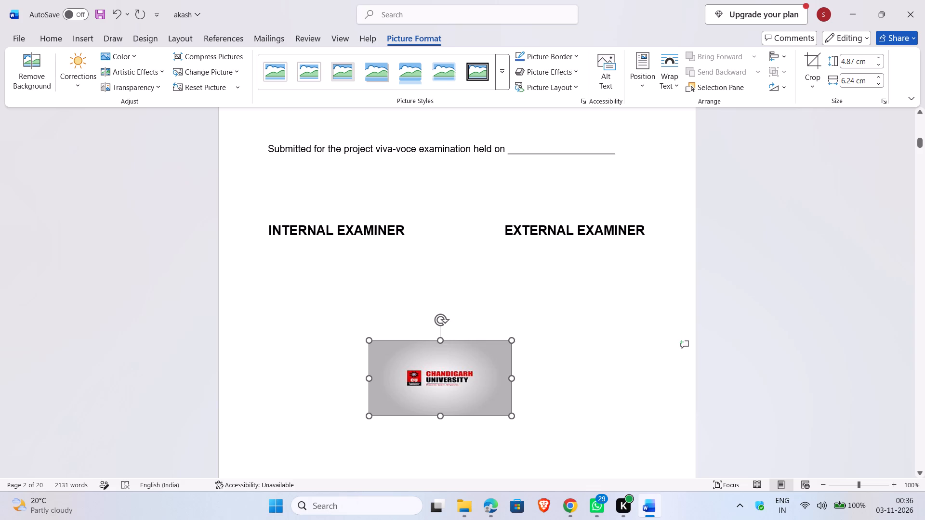
left_click_drag(513, 377, 556, 367)
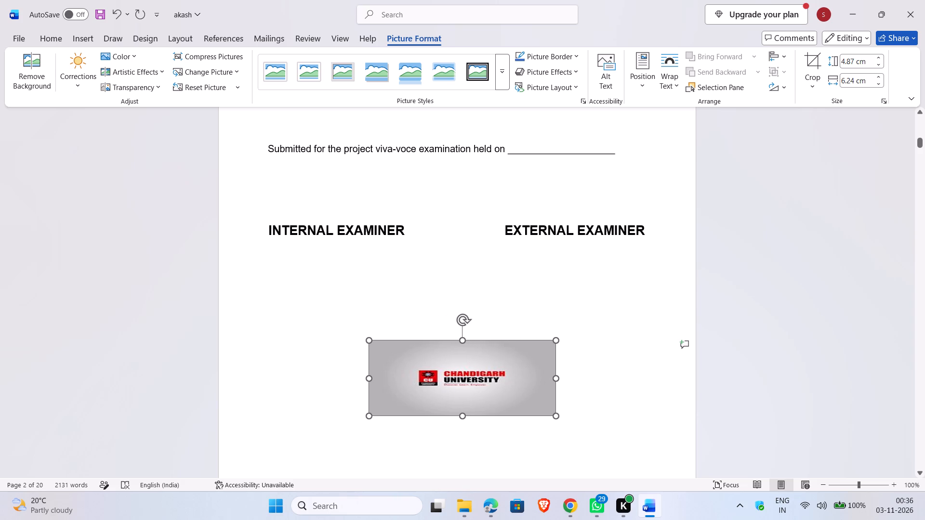
left_click_drag(556, 367, 558, 364)
left_click_drag(465, 336, 468, 312)
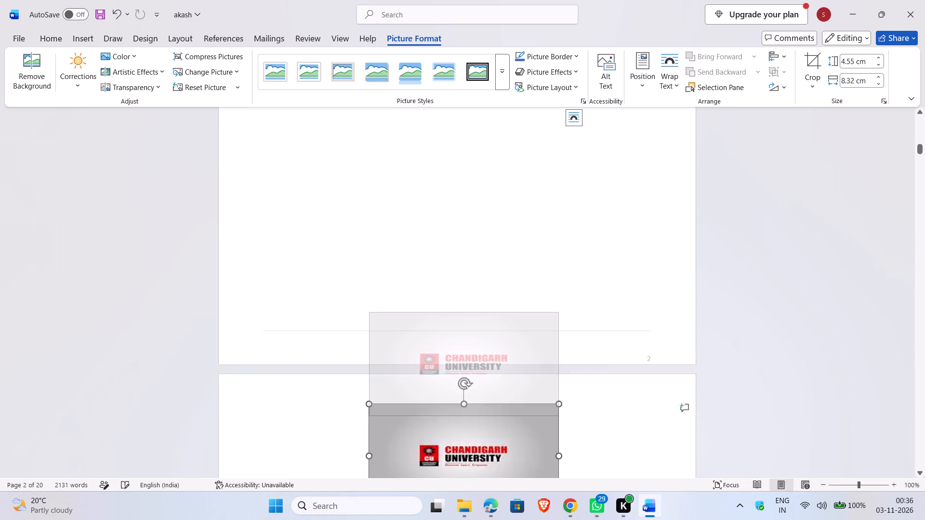
scroll(473, 305, "up", 7)
left_click_drag(463, 315, 463, 314)
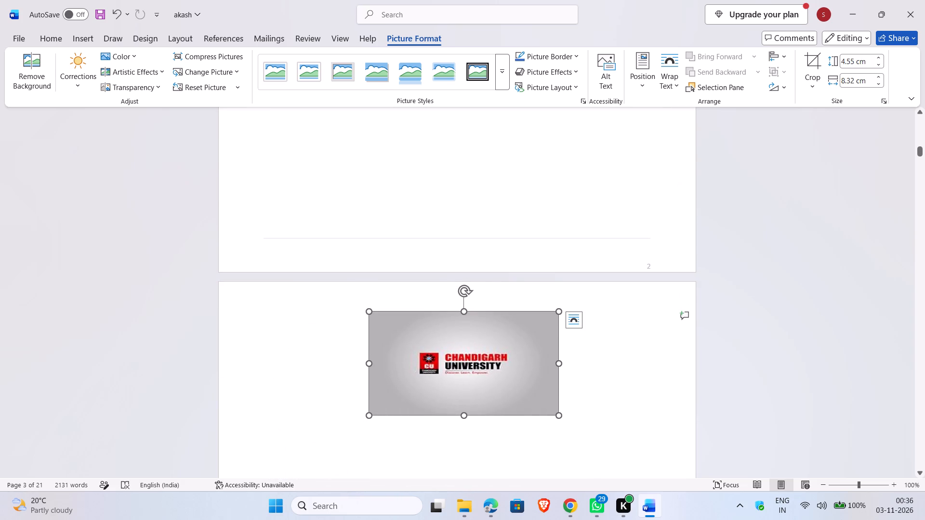
left_click_drag(463, 314, 472, 240)
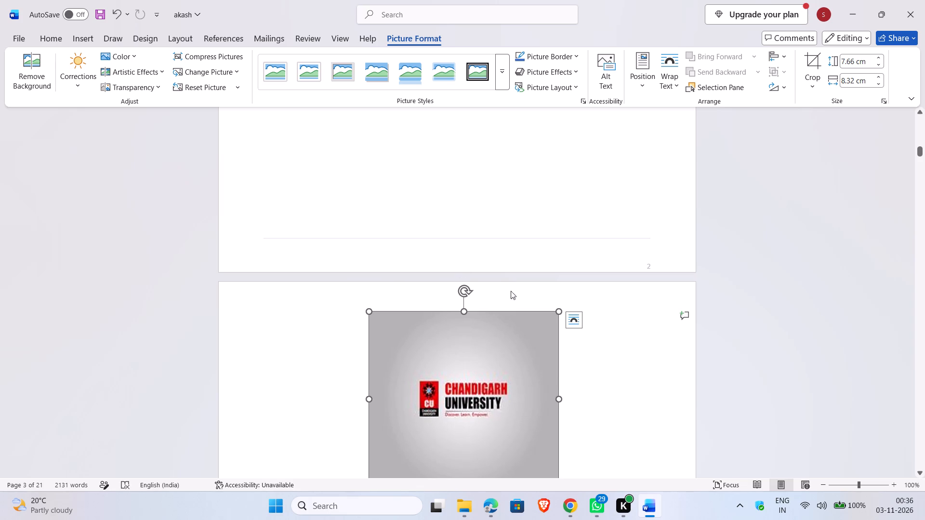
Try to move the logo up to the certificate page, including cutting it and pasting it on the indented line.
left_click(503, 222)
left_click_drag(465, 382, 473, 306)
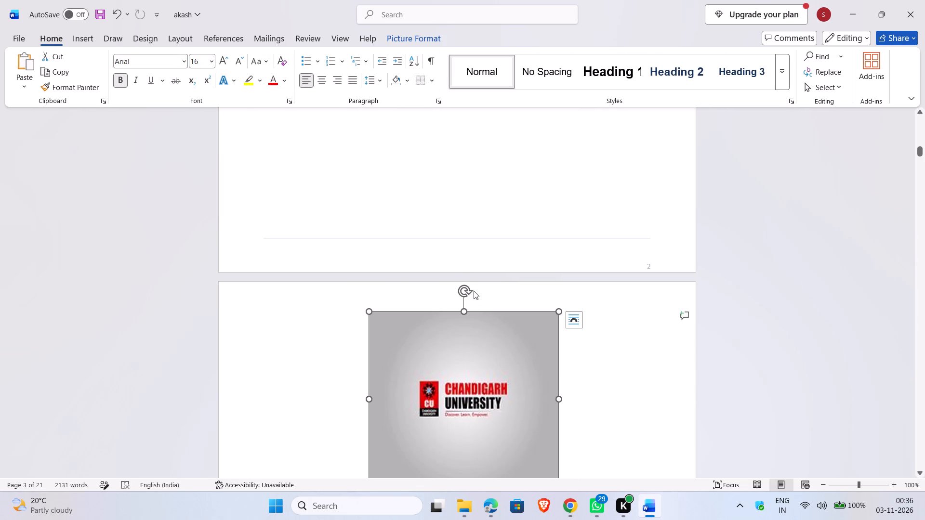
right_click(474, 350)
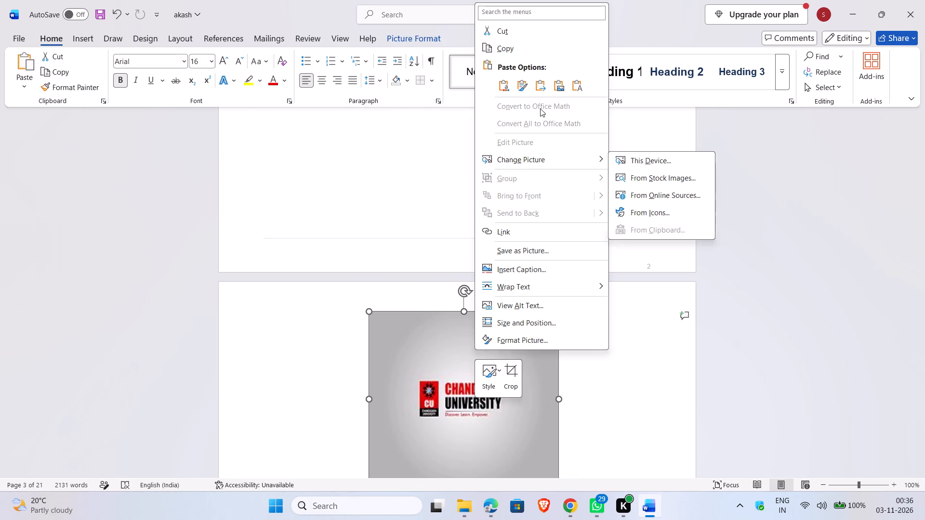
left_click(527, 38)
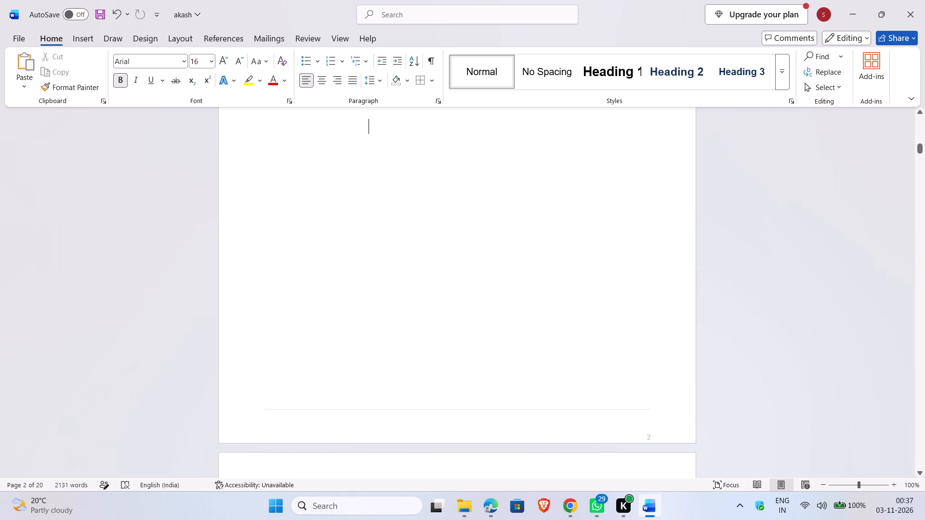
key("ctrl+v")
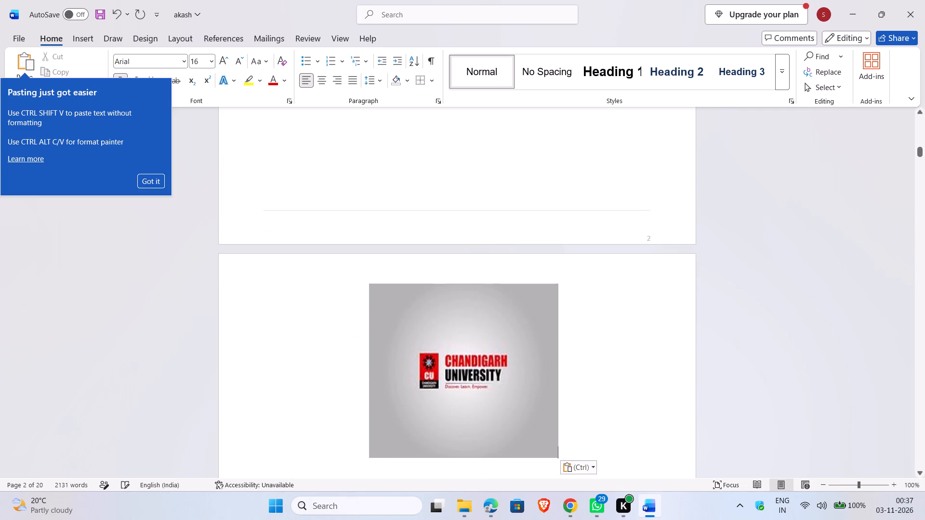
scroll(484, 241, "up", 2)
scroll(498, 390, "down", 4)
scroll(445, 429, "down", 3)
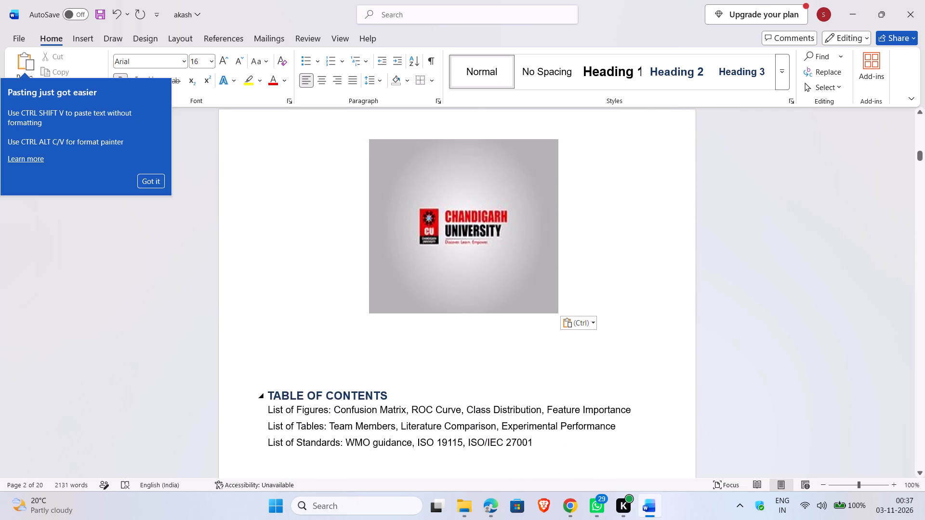
Cut the pasted Chandigarh University logo from above the TABLE OF CONTENTS heading.
left_click(592, 324)
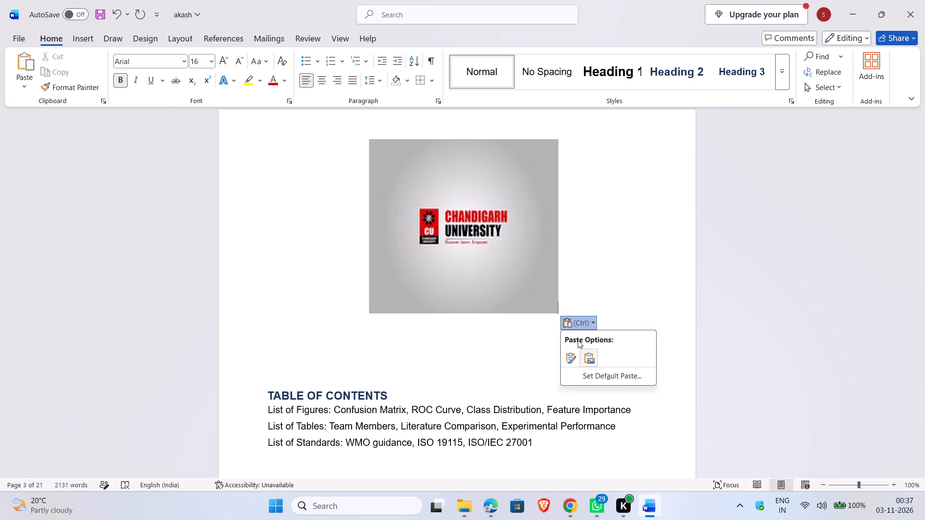
left_click(520, 251)
right_click(517, 255)
left_click(552, 174)
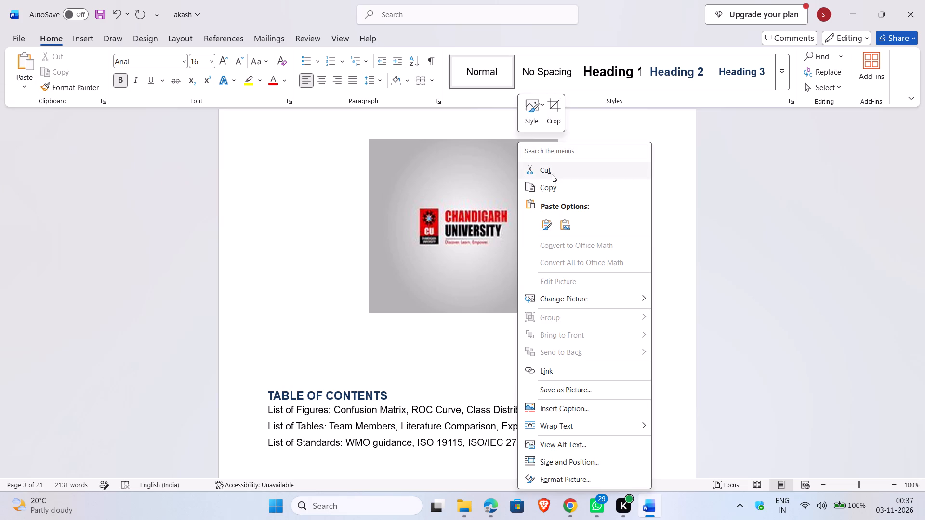
Review the page layout from the bonafide certificate through Chapter 1, and back up to the cover page's CHANDIGARH UNIVERSITY line.
scroll(527, 273, "up", 12)
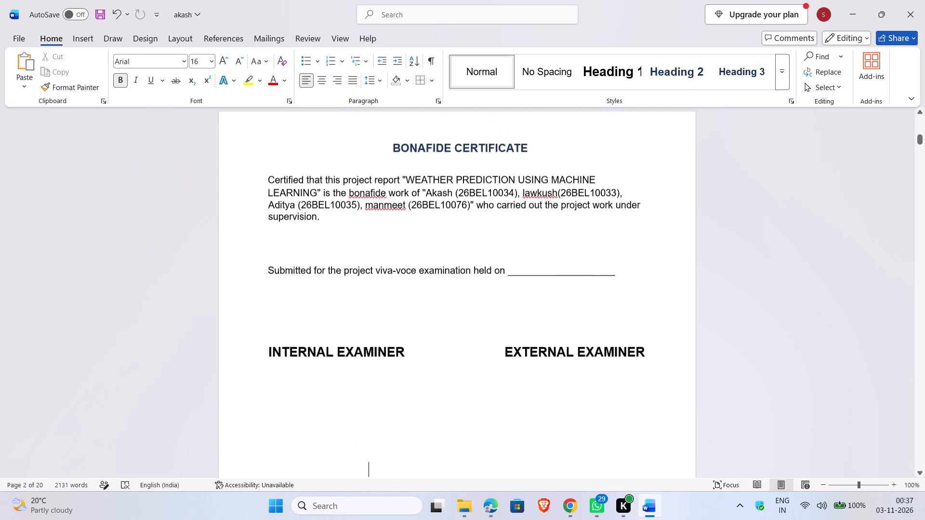
scroll(526, 309, "down", 18)
scroll(503, 299, "down", 18)
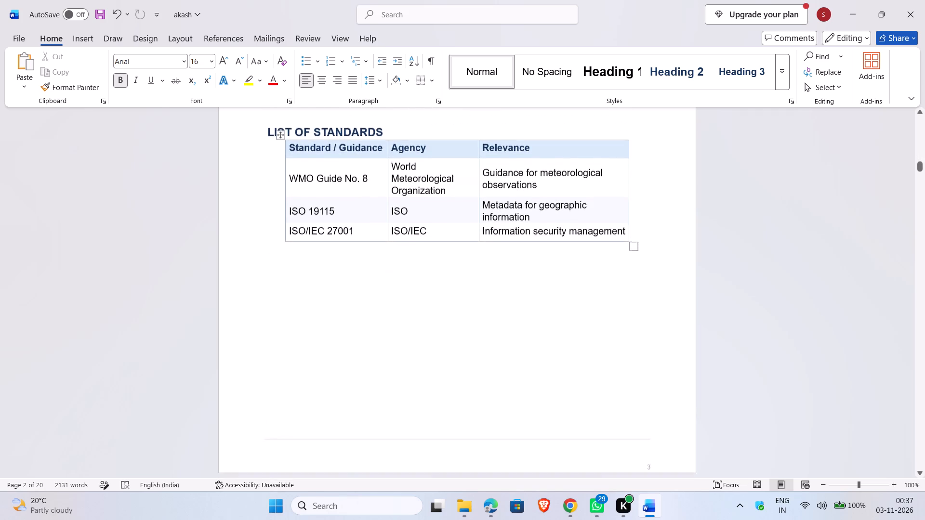
scroll(503, 299, "down", 19)
scroll(505, 297, "up", 4)
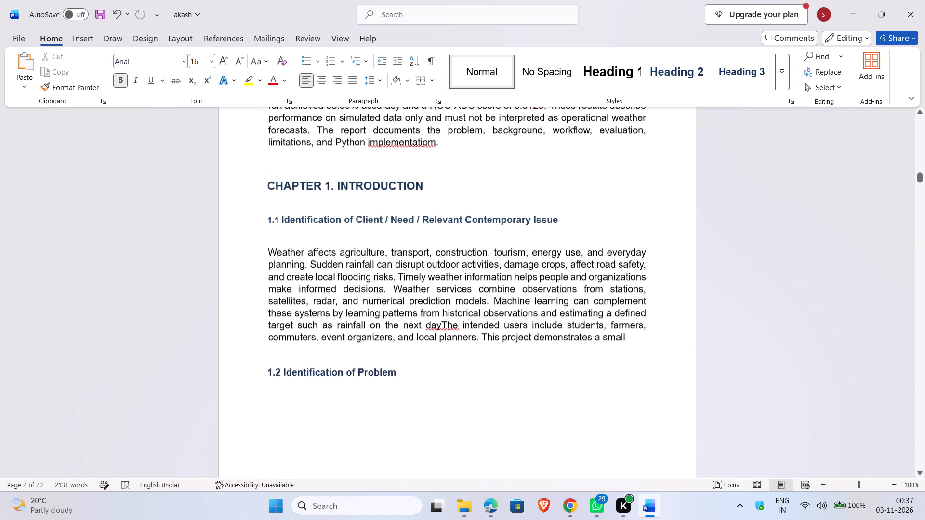
scroll(504, 296, "up", 6)
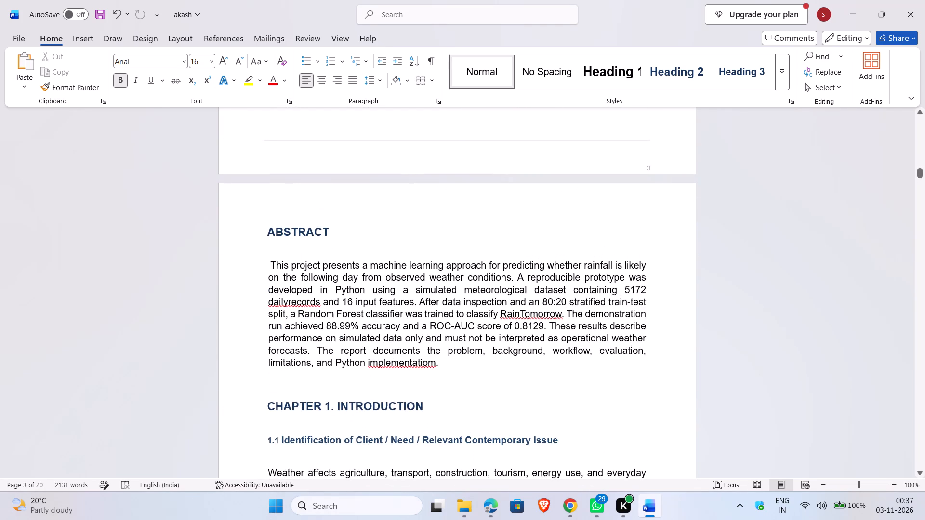
scroll(575, 265, "up", 2)
scroll(576, 268, "down", 3)
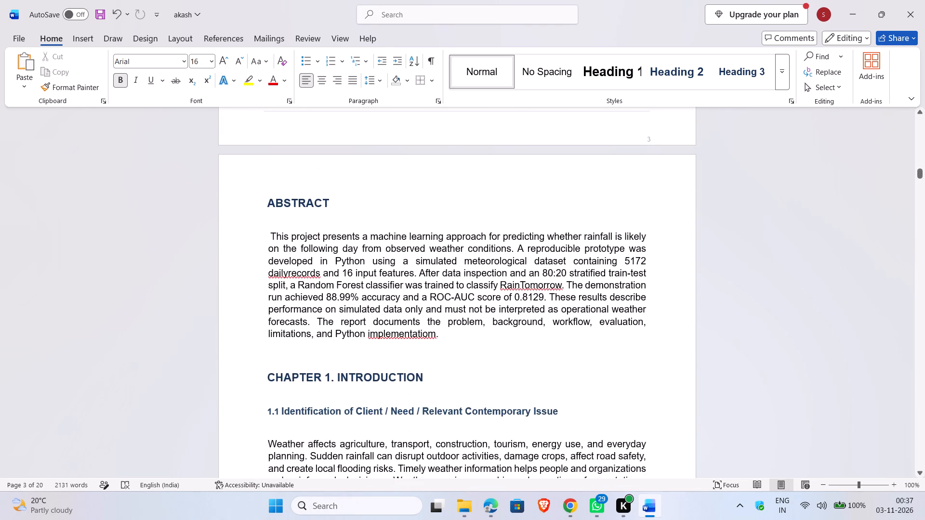
scroll(578, 272, "down", 7)
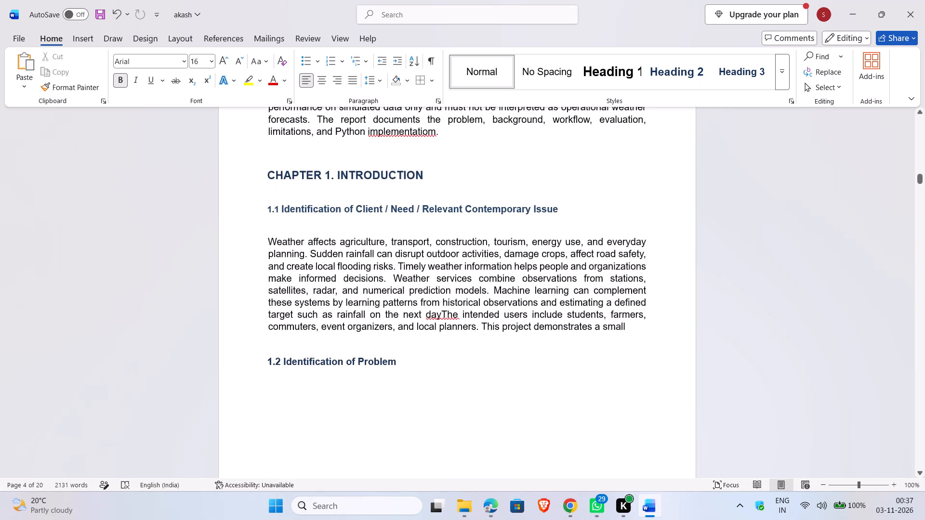
scroll(578, 272, "up", 20)
scroll(578, 272, "up", 15)
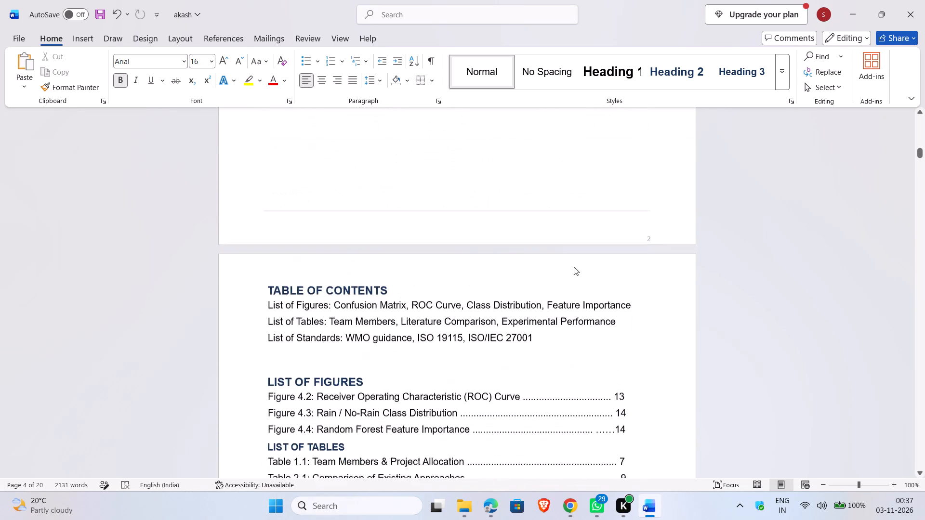
scroll(574, 267, "up", 20)
scroll(574, 267, "up", 5)
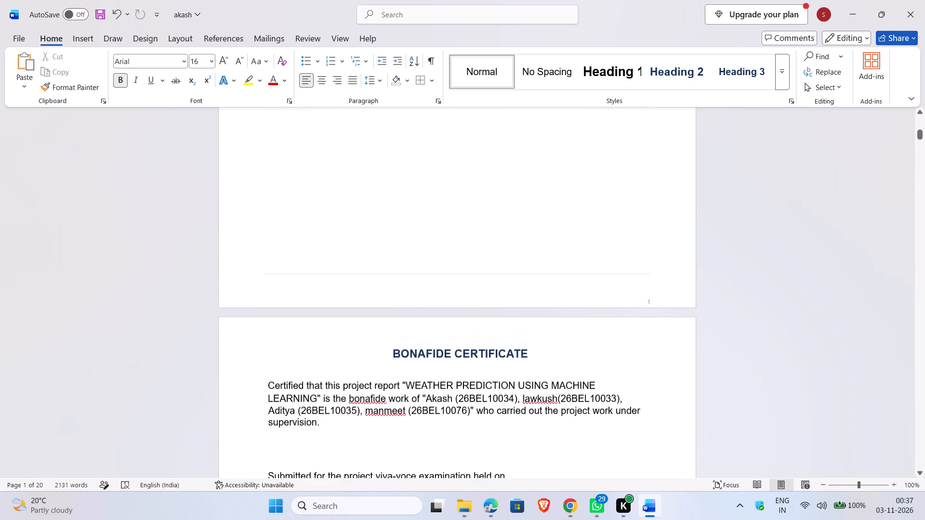
scroll(574, 267, "up", 7)
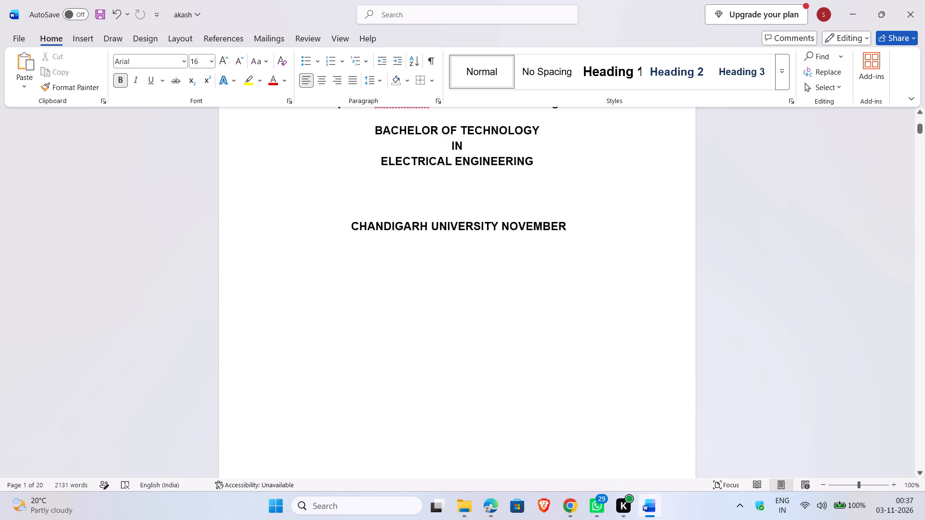
Review the report's layout from the cover page through Chapter 1 and back to the TABLE OF CONTENTS page.
scroll(574, 267, "up", 15)
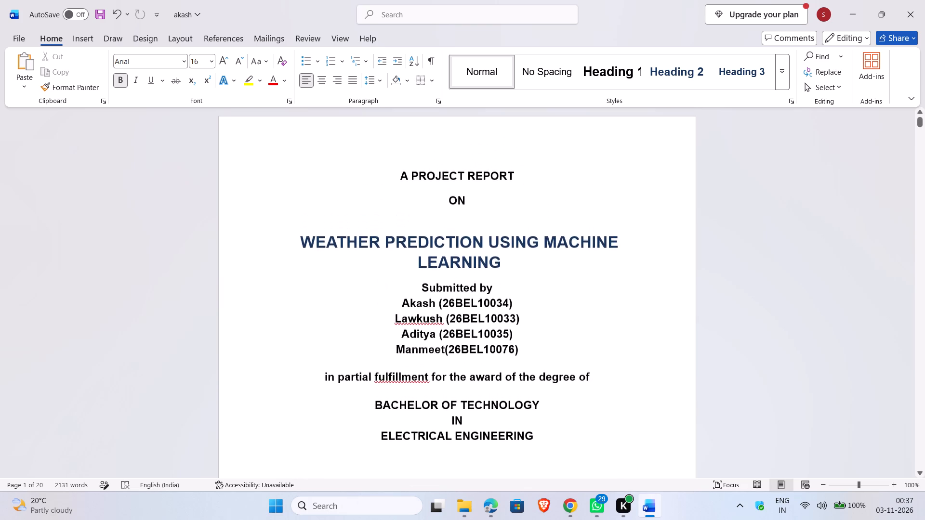
scroll(574, 267, "down", 20)
scroll(574, 267, "down", 14)
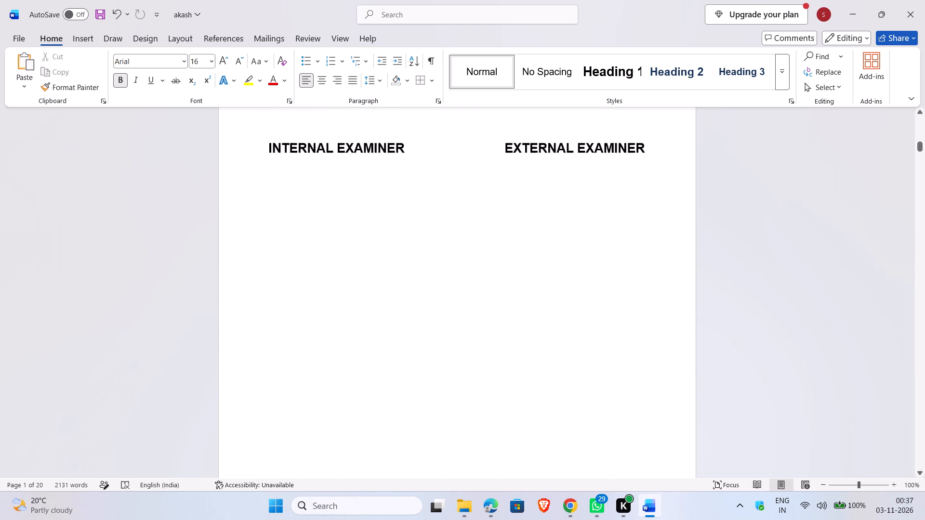
scroll(578, 270, "down", 19)
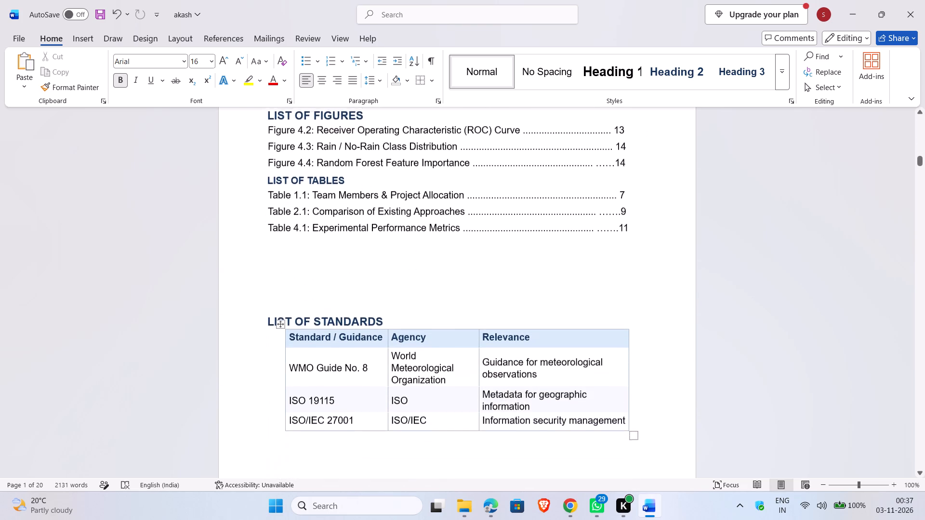
scroll(578, 270, "down", 4)
scroll(576, 270, "down", 20)
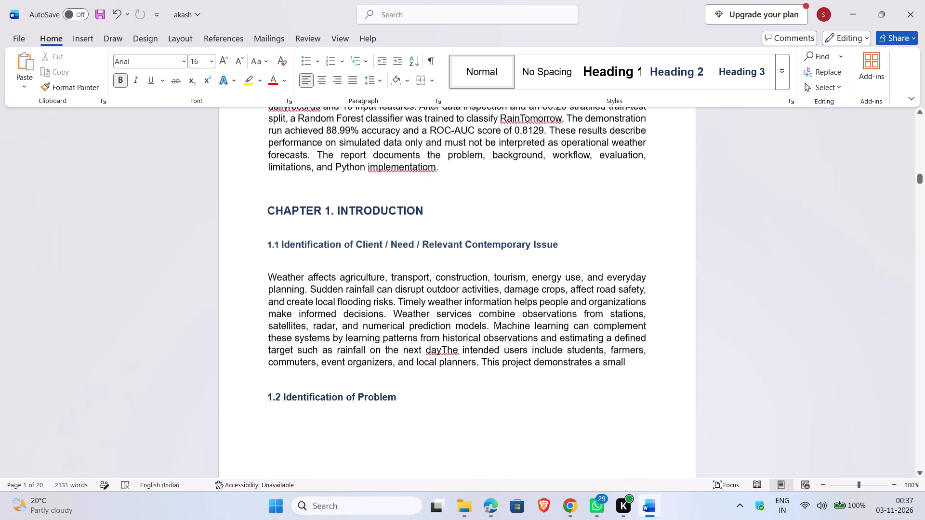
scroll(576, 267, "down", 8)
scroll(576, 267, "up", 20)
scroll(576, 267, "up", 7)
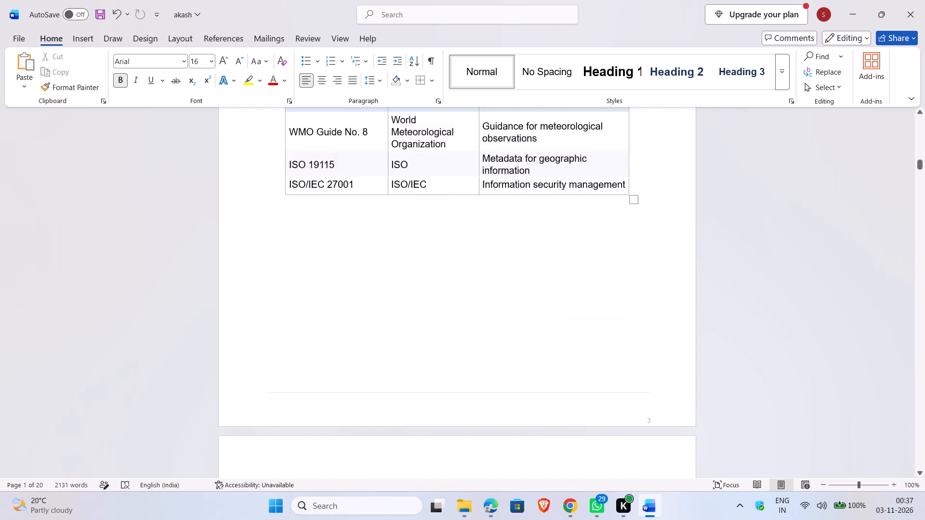
scroll(573, 261, "up", 16)
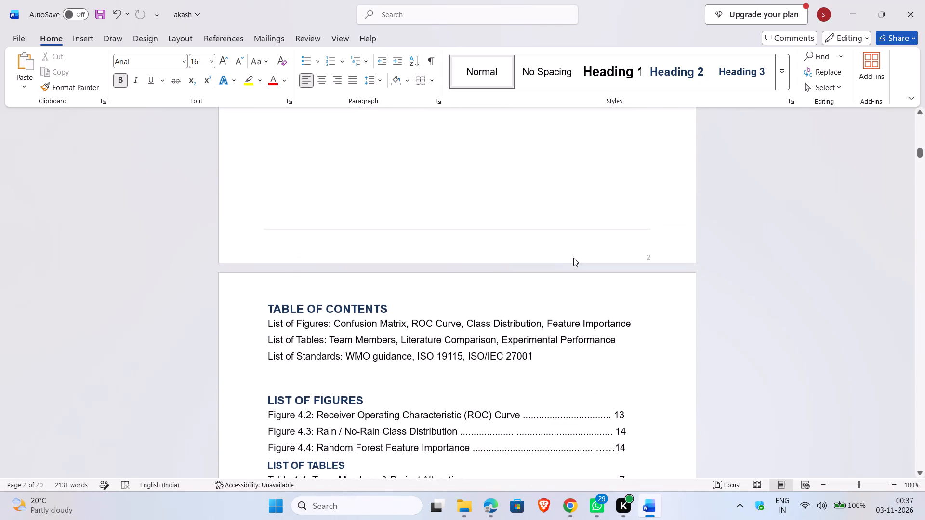
Undo the Chandigarh University logo's cutting, pasting, resizing and insertion.
key("ctrl+z")
key("ctrl+z")
key("ctrl+z")
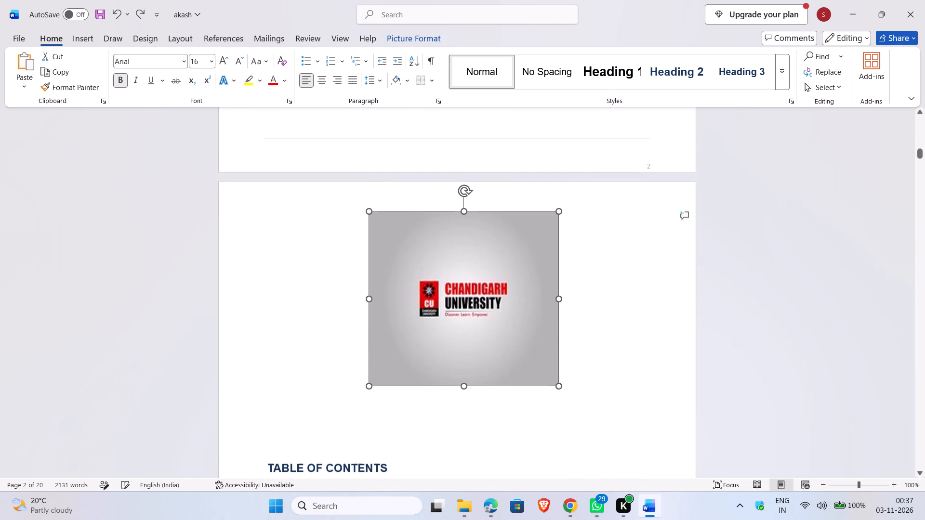
key("ctrl+z")
key("ctrl+z")
key("ctrl+z")
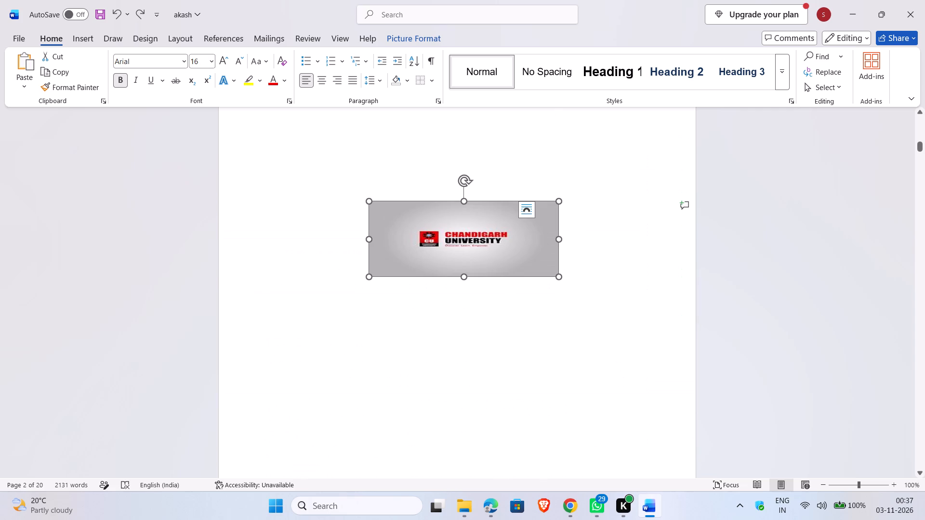
key("ctrl+z")
key("ctrl+z")
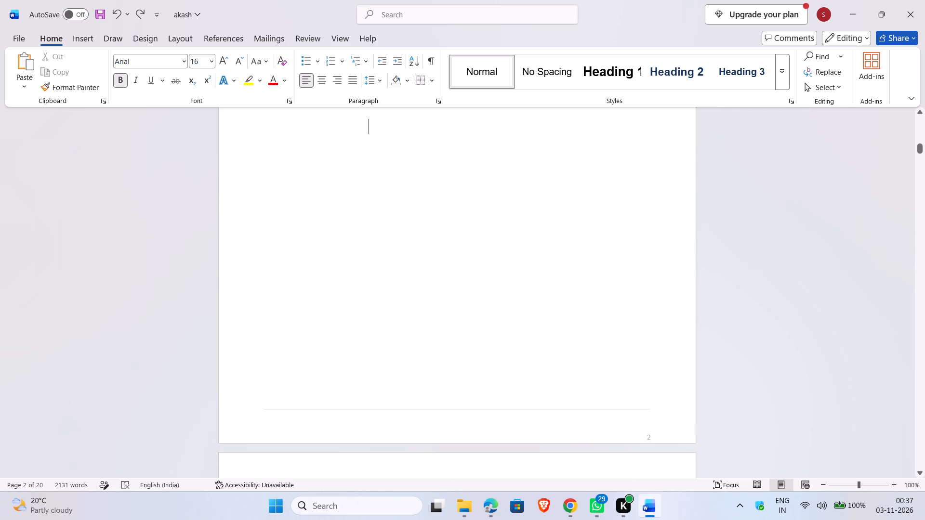
key("ctrl+z")
scroll(564, 400, "down", 3, "ctrl")
scroll(562, 405, "up", 10, "ctrl")
scroll(558, 393, "down", 11, "ctrl")
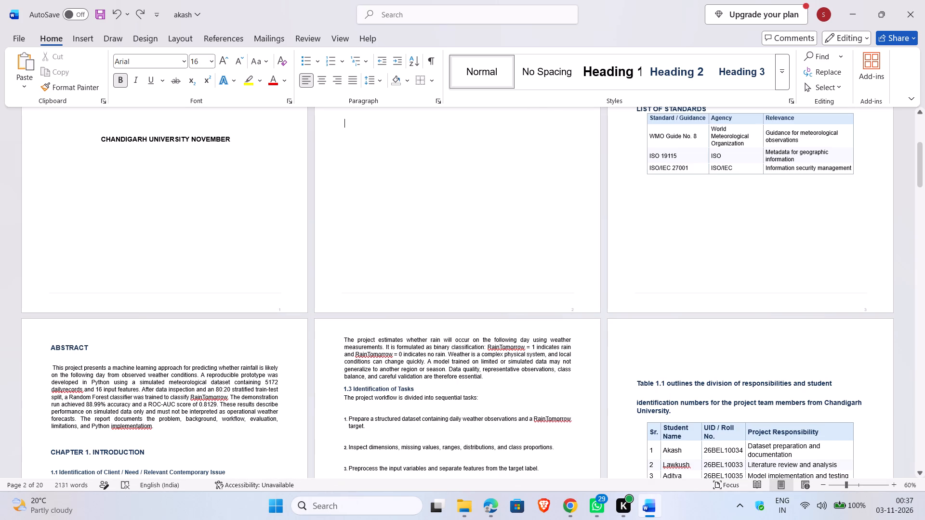
Undo the blank-line edits around TABLE OF CONTENTS and LIST OF STANDARDS and the spacing edits between the examiner headings.
scroll(528, 114, "up", 9)
scroll(513, 186, "up", 6)
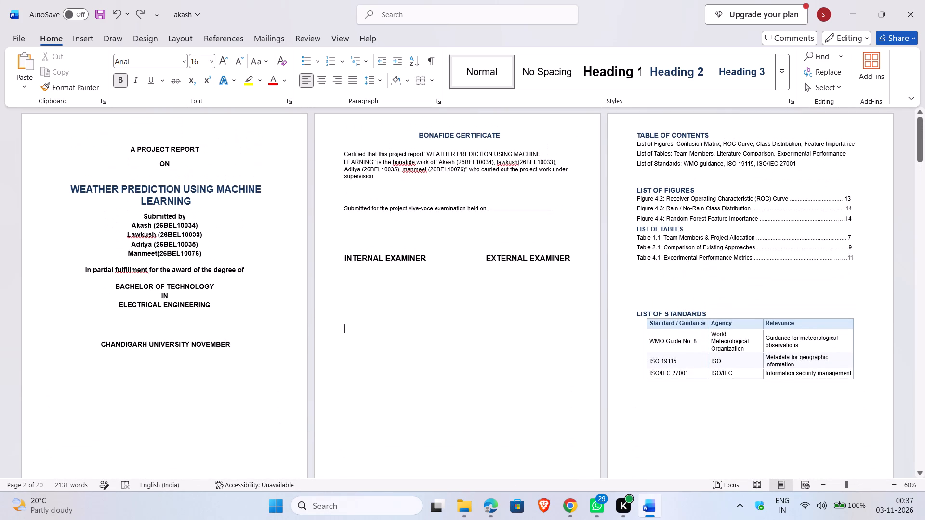
key("ctrl+z")
key("ctrl+z")
key("ctrl+z")
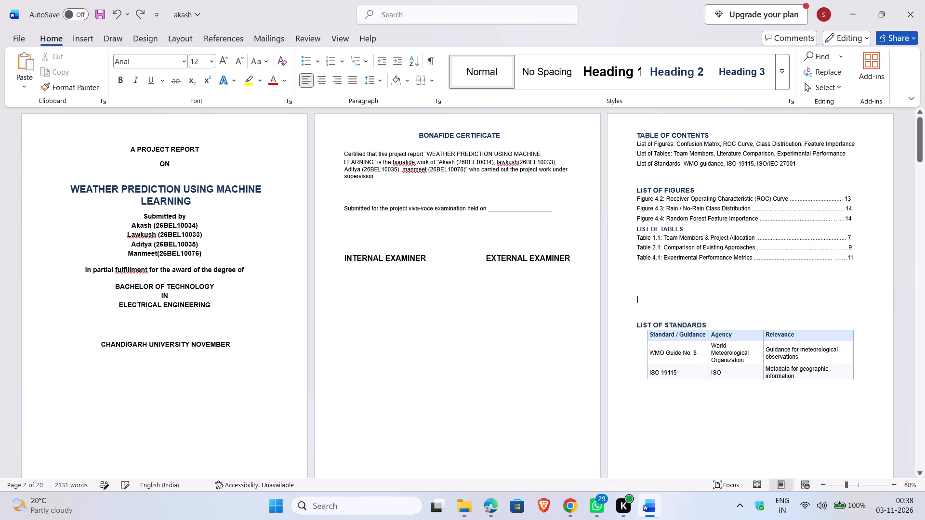
key("ctrl+z")
key("ctrl+z")
key("ctrl+z")
key("ctrl+z")
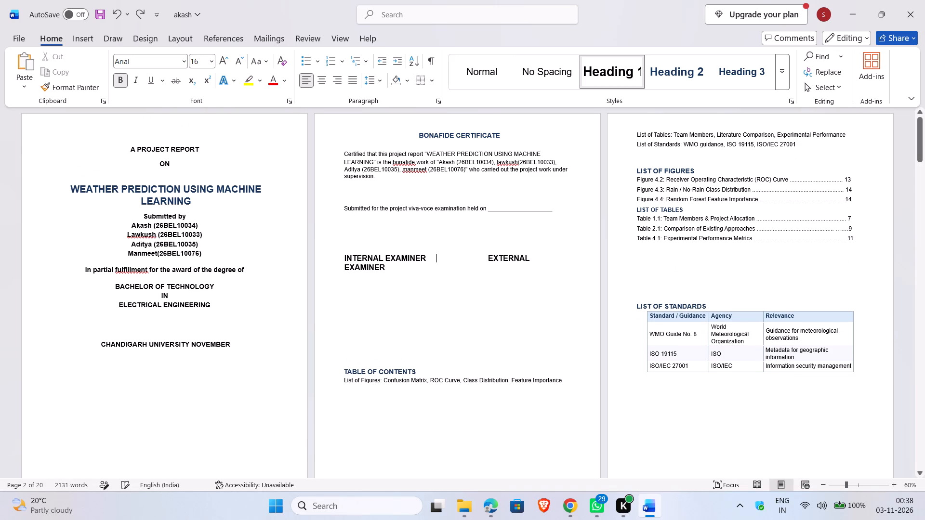
key("ctrl+z")
key("ctrl+z")
key("ctrl+z")
key("ctrl+z")
key("ctrl+z")
key("ctrl+z")
key("ctrl+z")
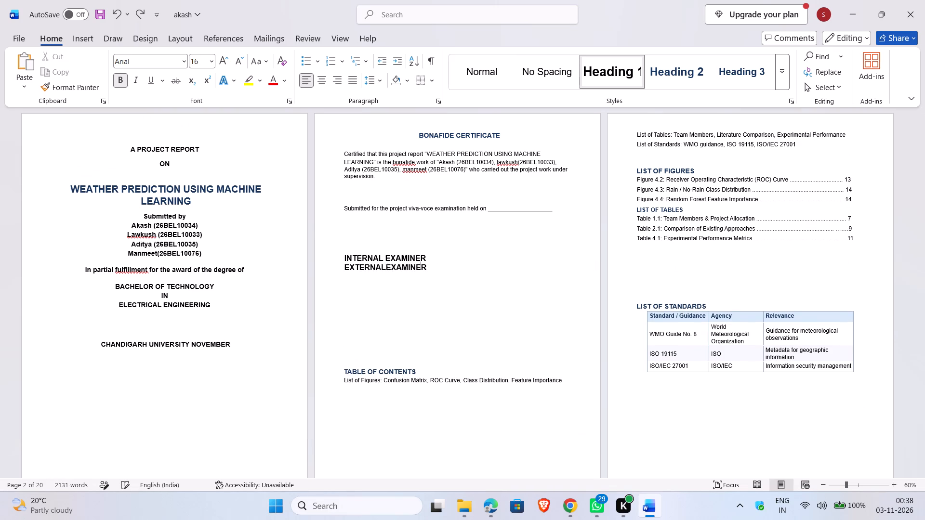
Undo the removal of the chapter entries from the table of contents, along with the remaining examiner spacing edits.
key("ctrl+z")
key("ctrl+z")
key("ctrl+z")
key("ctrl+z")
key("ctrl+z")
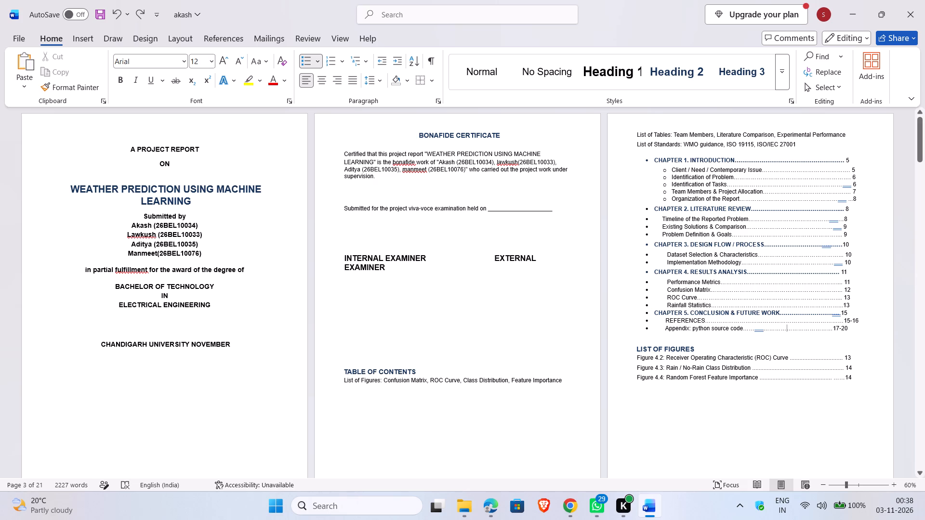
Undo the bullets, indentation and removed section numbers in the table of contents, back to the plain numbered chapter entries.
key("ctrl+z")
key("ctrl+z")
key("ctrl+z")
key("ctrl+z")
key("ctrl+z")
key("ctrl+z")
key("ctrl+z")
key("ctrl+z")
key("ctrl+z")
key("ctrl+z")
key("ctrl+z")
key("ctrl+z")
key("ctrl+z")
key("ctrl+z")
key("ctrl+z")
key("ctrl+z")
key("ctrl+z")
key("ctrl+z")
key("ctrl+z")
key("ctrl+z")
key("ctrl+z")
key("ctrl+z")
key("ctrl+z")
key("ctrl+z")
key("ctrl+z")
key("ctrl+z")
key("ctrl+z")
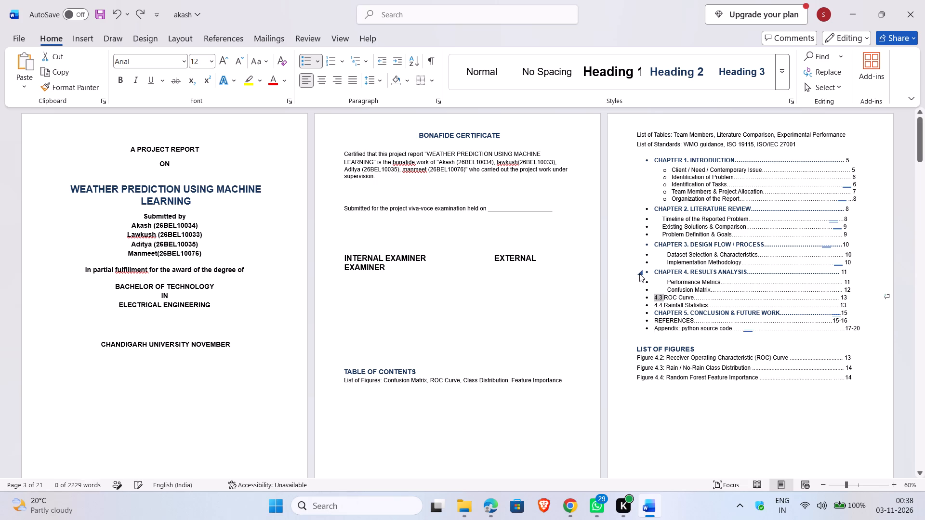
key("ctrl+z")
key("ctrl+z")
key("ctrl+z")
key("ctrl+z")
key("ctrl+z")
key("ctrl+z")
key("ctrl+z")
key("ctrl+z")
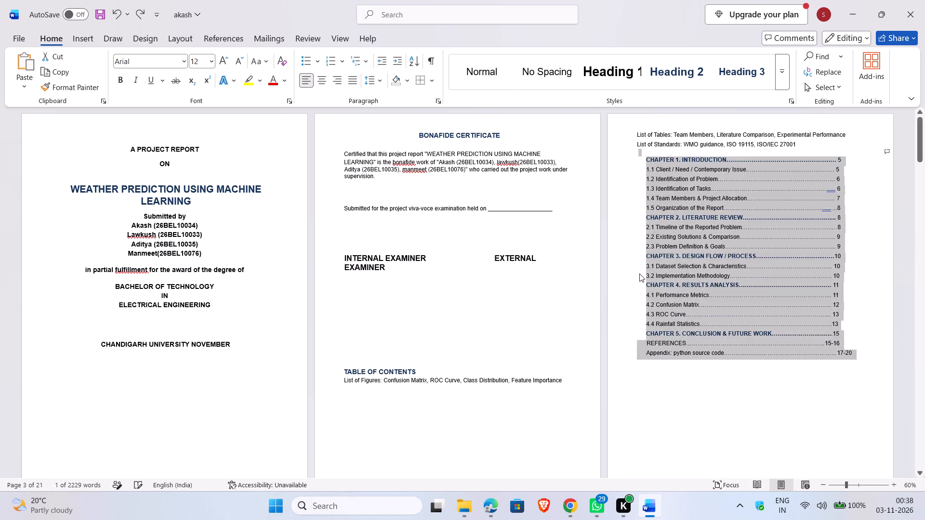
Delete the word NOVEMBER from the CHANDIGARH UNIVERSITY line on the cover page.
scroll(628, 273, "up", 20)
scroll(628, 273, "up", 5)
middle_click(628, 273)
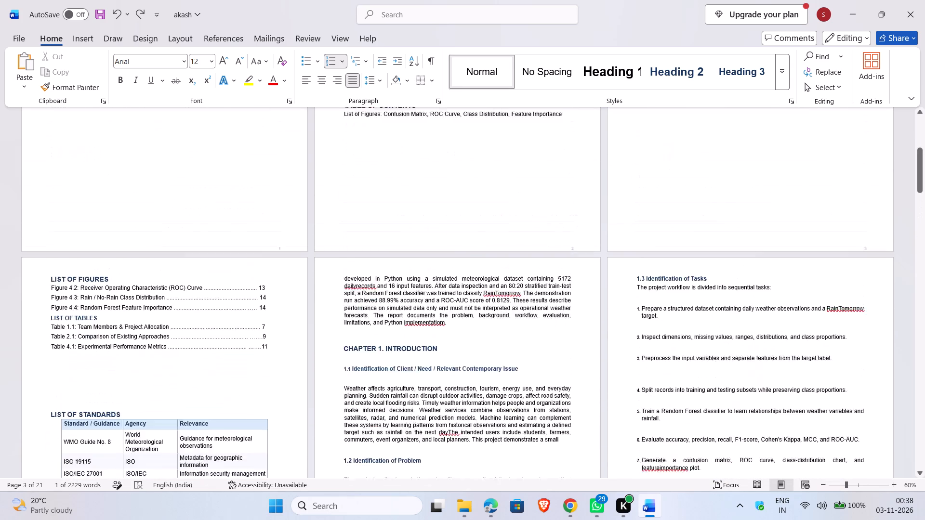
scroll(628, 273, "up", 20)
scroll(628, 273, "up", 1)
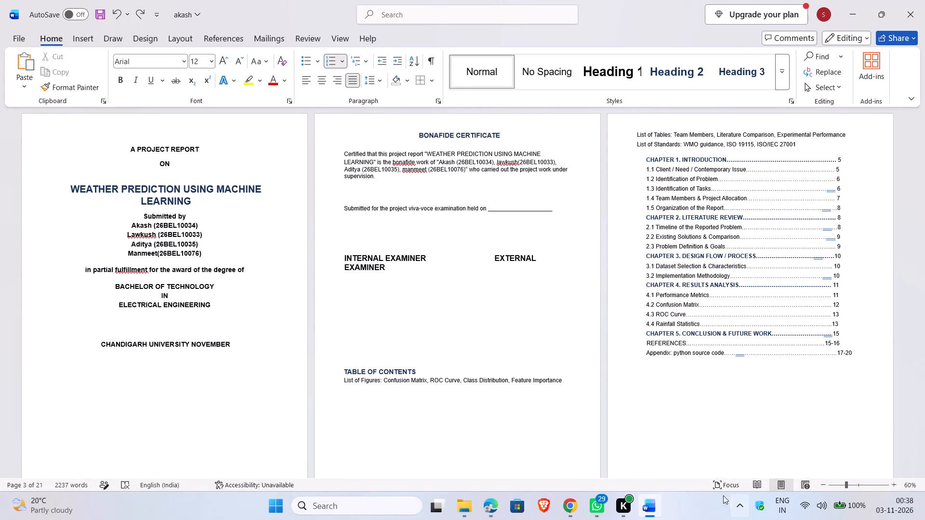
left_click(859, 485)
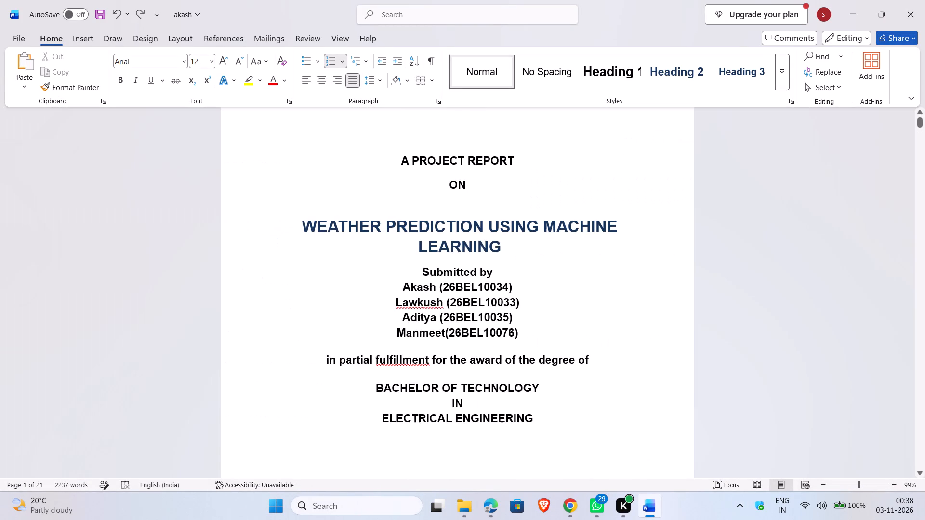
scroll(538, 293, "down", 12)
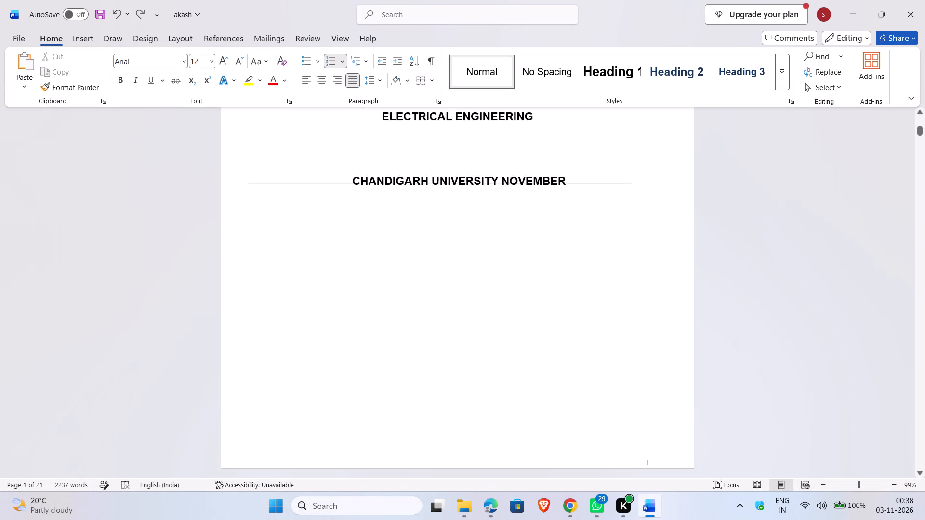
scroll(537, 294, "down", 2)
scroll(515, 219, "down", 2)
scroll(515, 219, "up", 10)
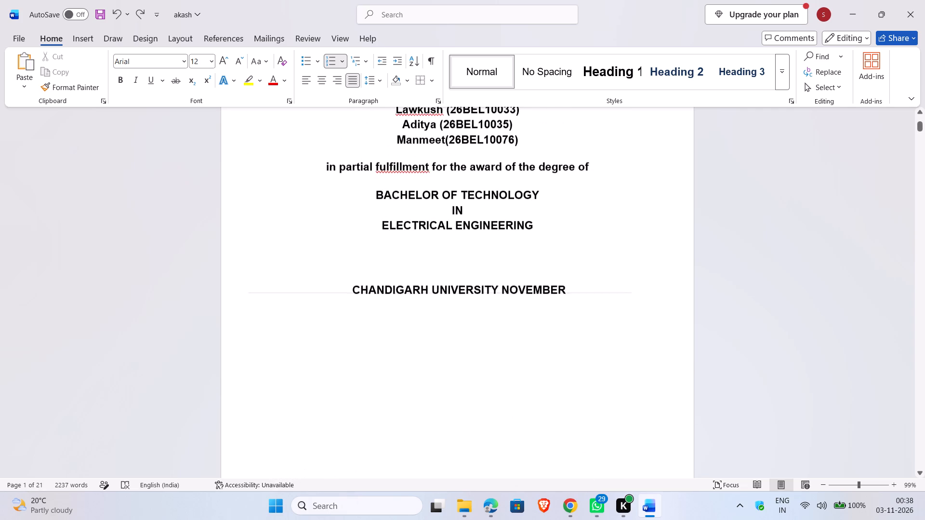
left_click_drag(564, 316, 510, 314)
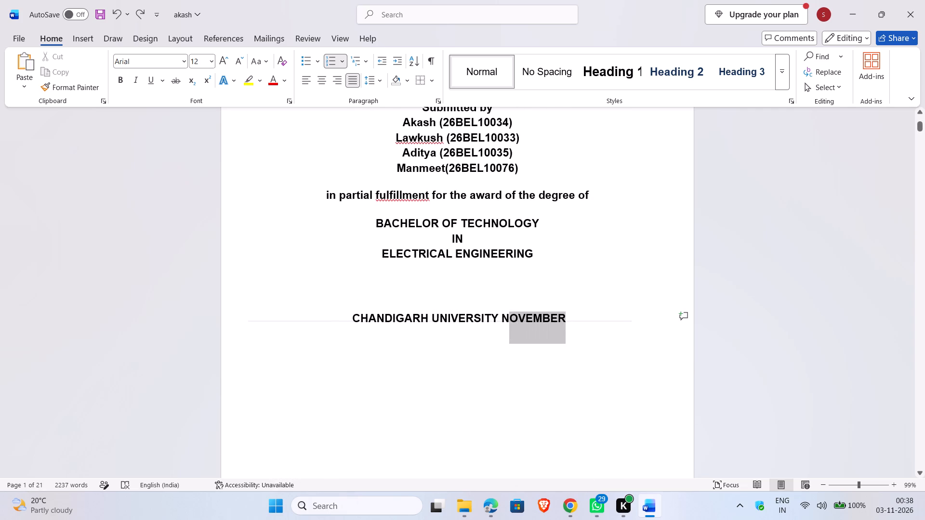
left_click_drag(510, 314, 502, 313)
key("BackSpace")
Remove four spaces between INTERNAL EXAMINER and EXTERNAL EXAMINER on the certificate page to fit both on one line.
scroll(502, 313, "down", 7)
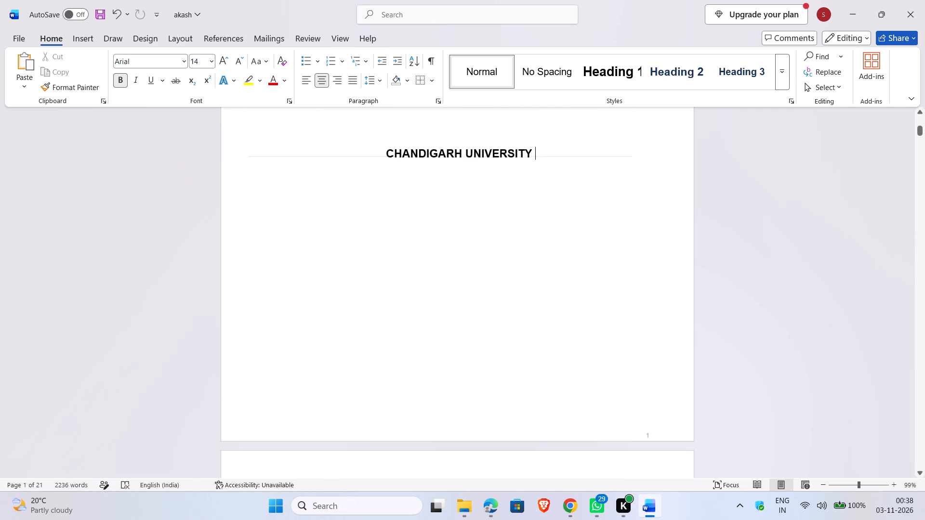
scroll(502, 314, "down", 14)
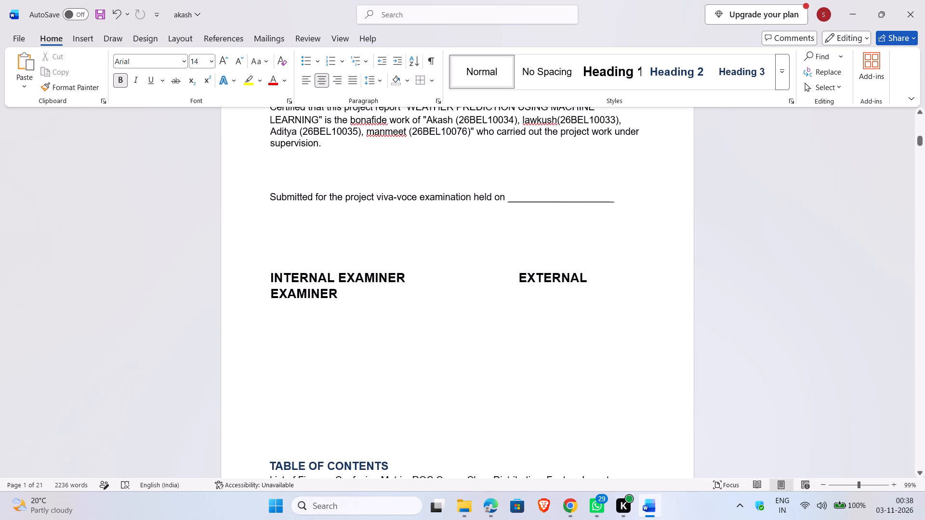
left_click(432, 286)
left_click(432, 276)
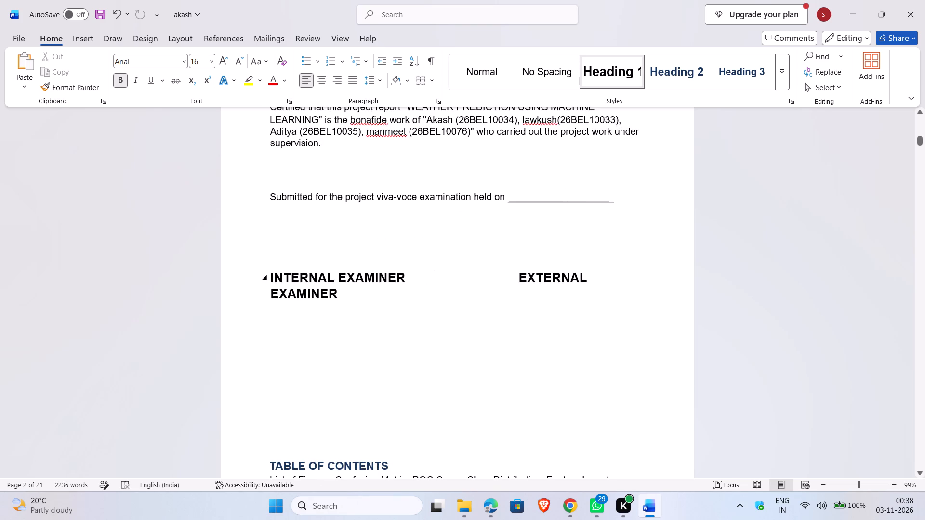
key("BackSpace")
key("BackSpace")
key("BackSpace")
key("BackSpace")
Add two blank lines above TABLE OF CONTENTS to push the heading onto the next page.
scroll(453, 374, "down", 2)
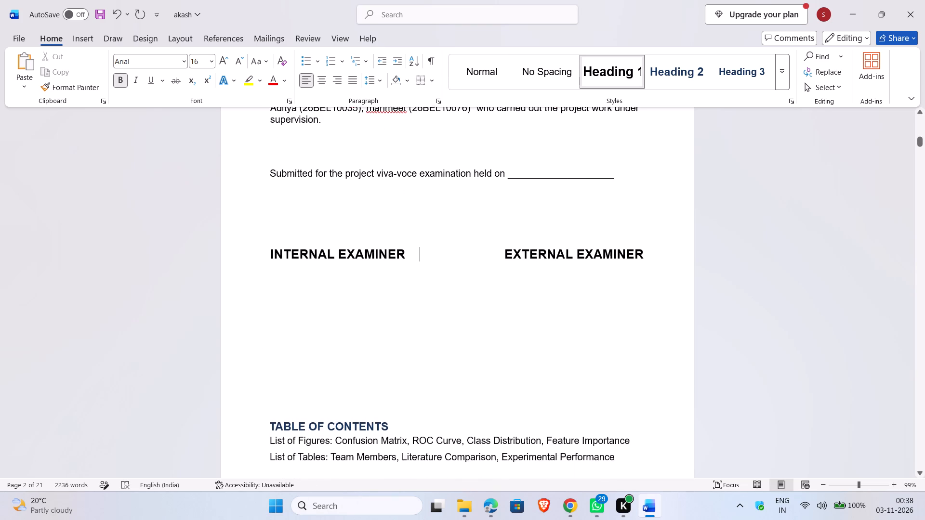
scroll(453, 372, "down", 1)
left_click_drag(439, 344, 438, 352)
key("Return")
key("Return")
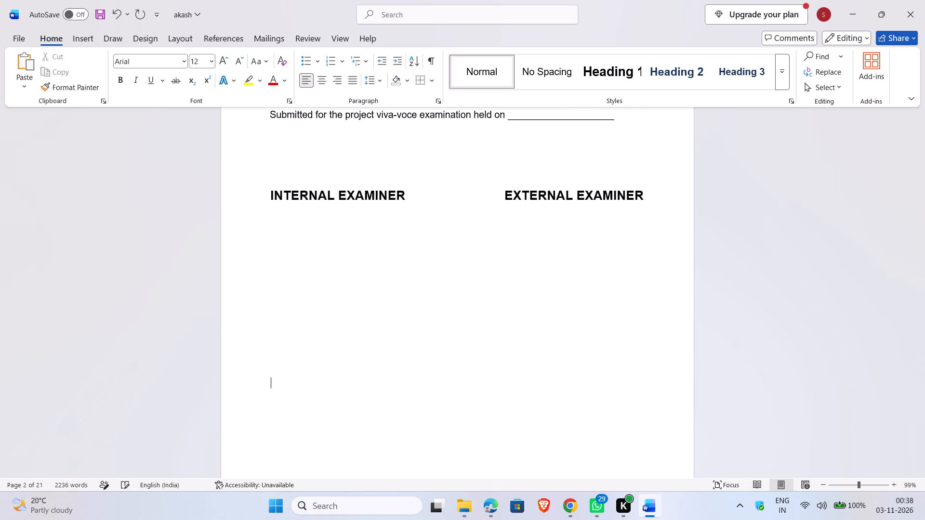
Shorten the dot leader of the "Appendix: python source code" entry to align its page range with the REFERENCES entry above.
scroll(444, 337, "down", 14)
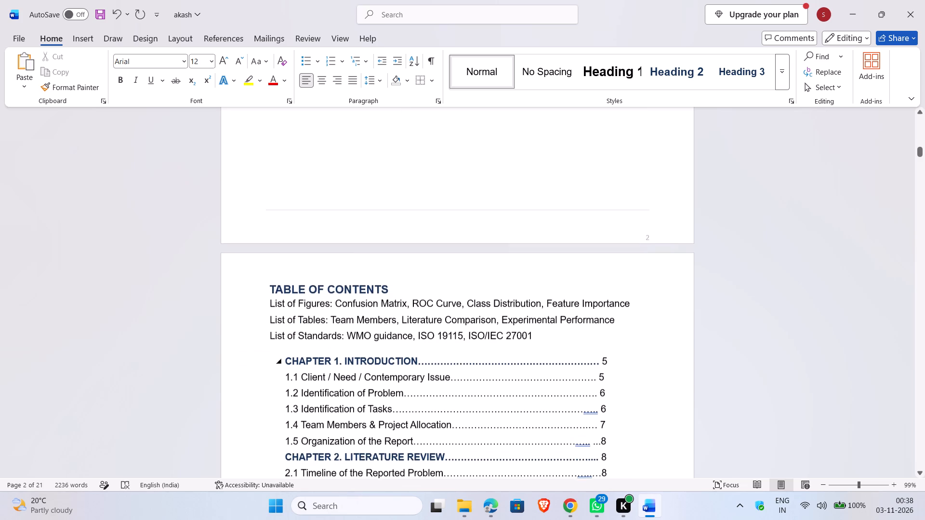
scroll(429, 360, "down", 2)
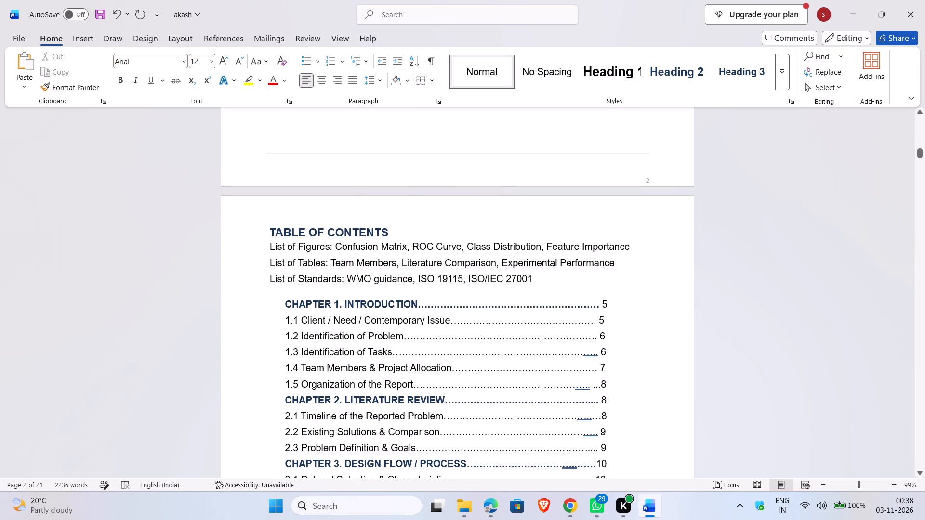
scroll(504, 441, "down", 3)
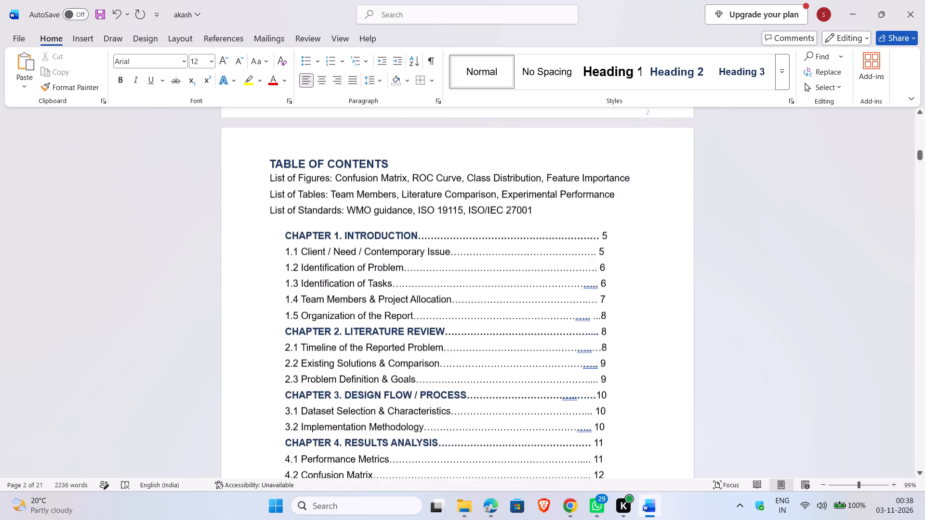
scroll(506, 414, "down", 4)
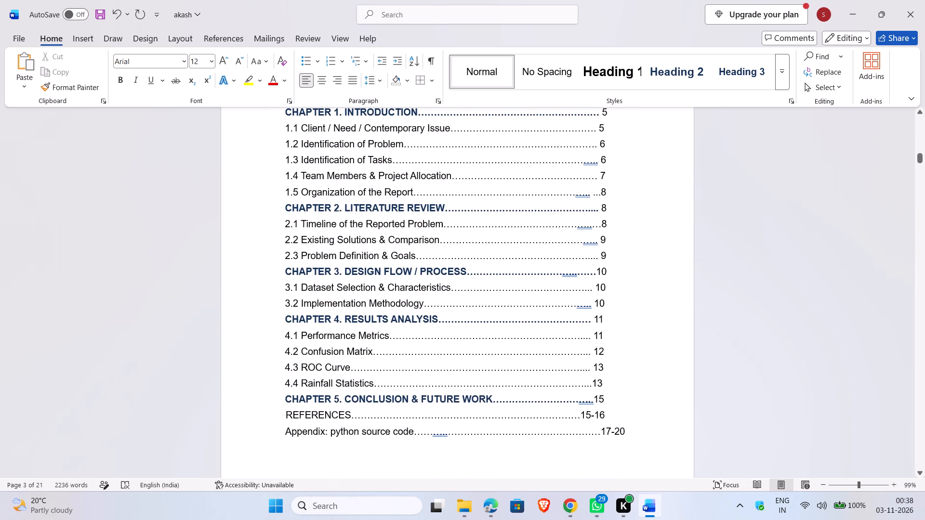
left_click(577, 431)
key("BackSpace")
key("BackSpace")
key("BackSpace")
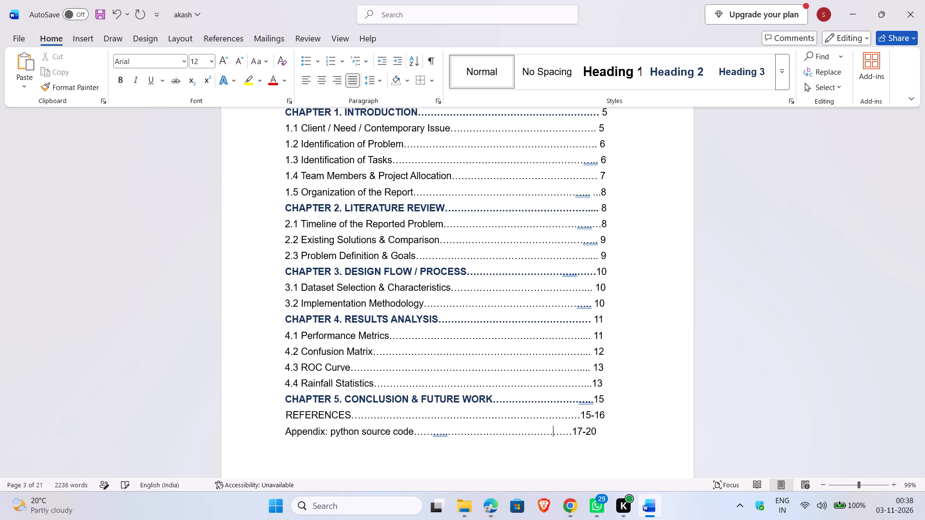
type("...")
Review the table of contents from its heading to the Appendix entry for uneven page-number alignment.
scroll(566, 429, "down", 3)
scroll(566, 429, "up", 8)
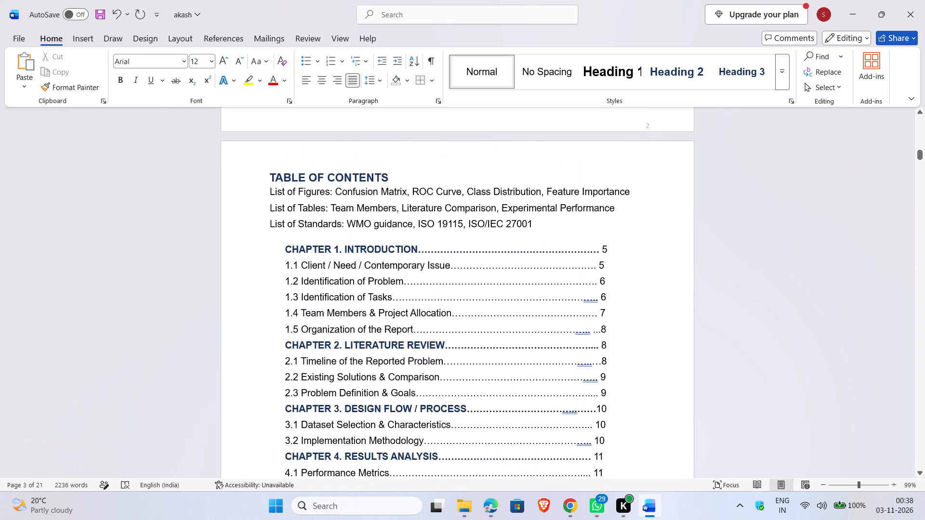
scroll(567, 429, "down", 10)
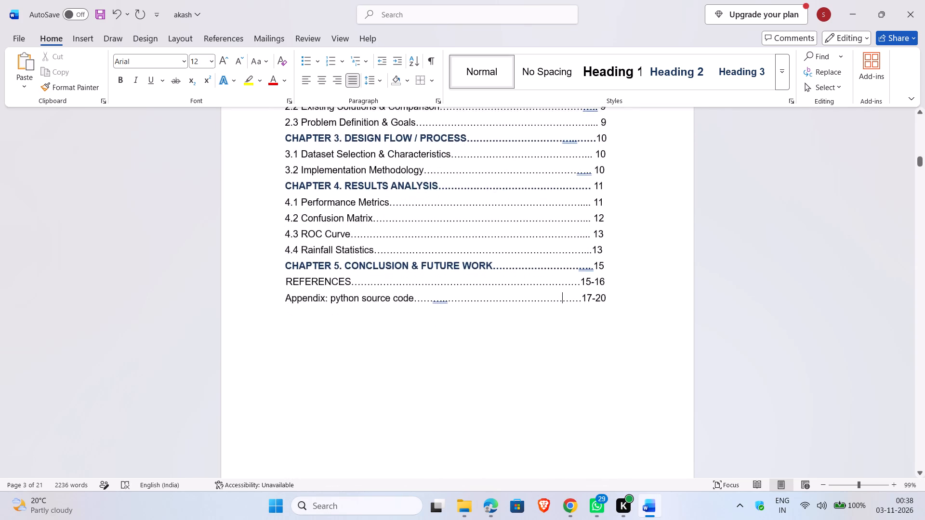
Change the table of contents entries from CHAPTER 1. INTRODUCTION through the Appendix from justified to left alignment.
scroll(567, 429, "up", 4)
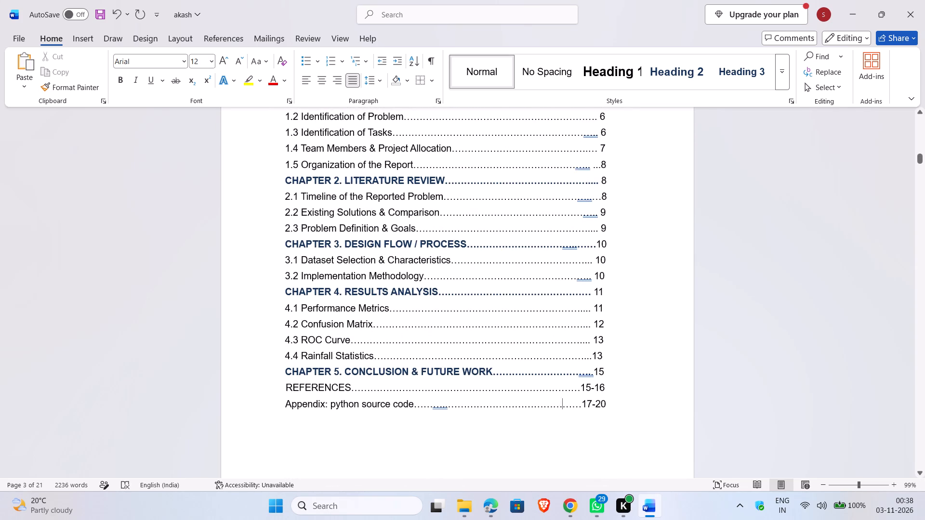
scroll(626, 188, "up", 3)
left_click_drag(641, 172, 409, 159)
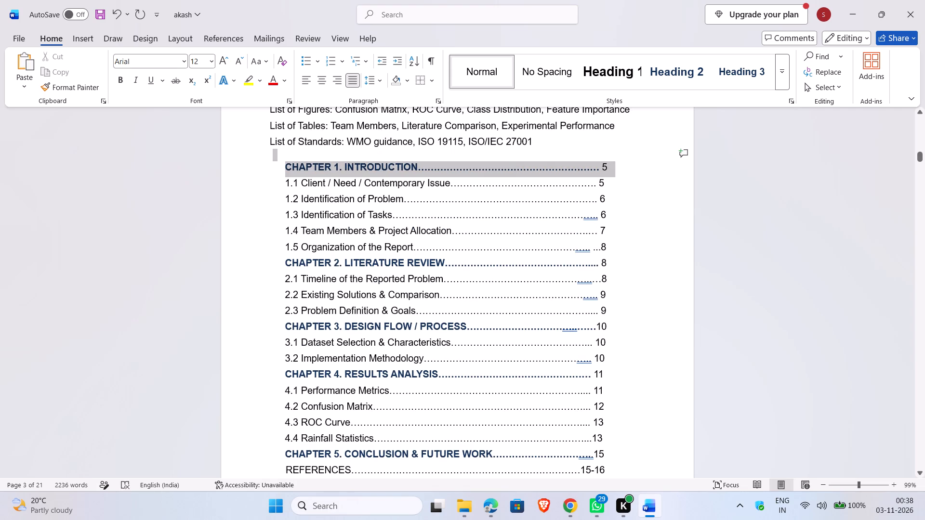
left_click_drag(409, 159, 550, 335)
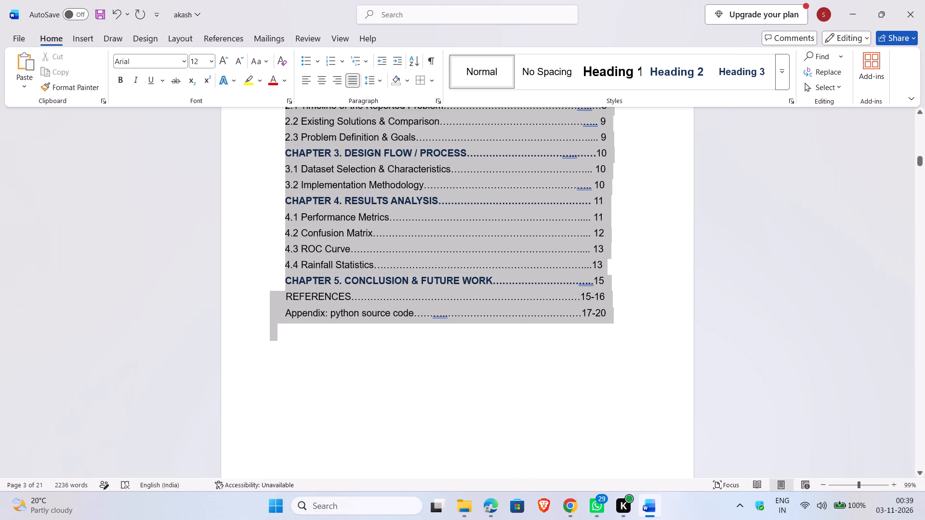
left_click_drag(550, 335, 618, 312)
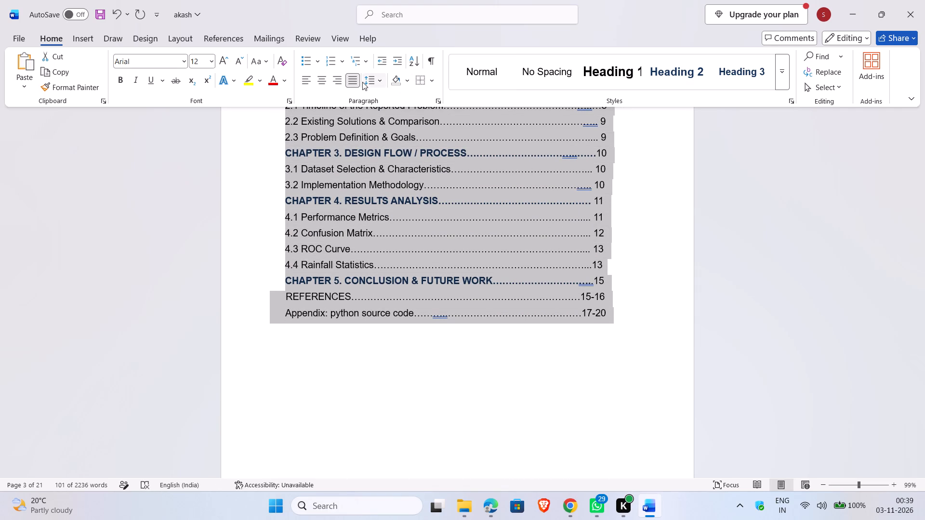
left_click(355, 80)
left_click(355, 80)
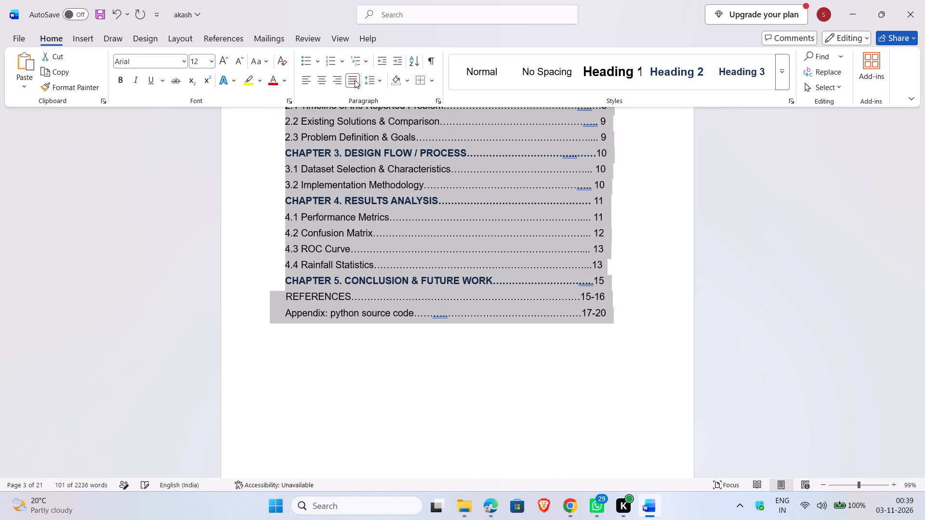
double_click(355, 80)
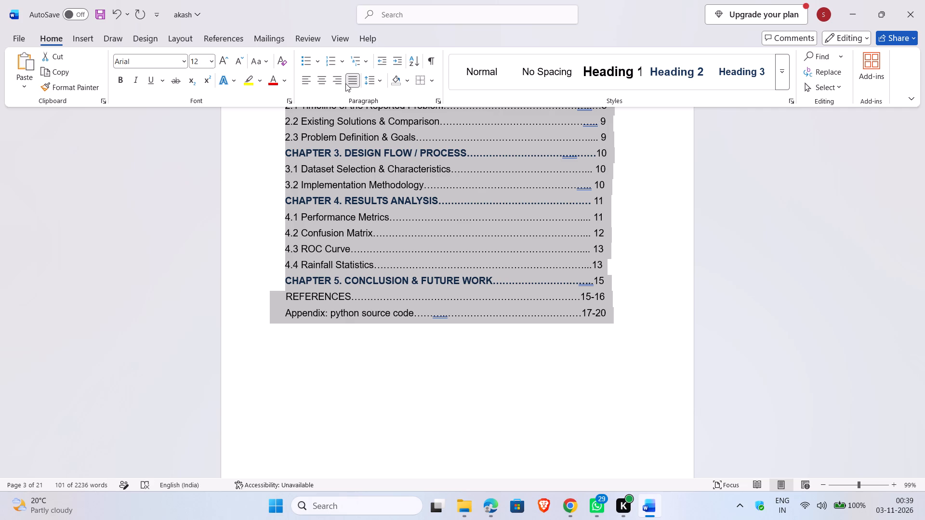
double_click(345, 83)
left_click(380, 80)
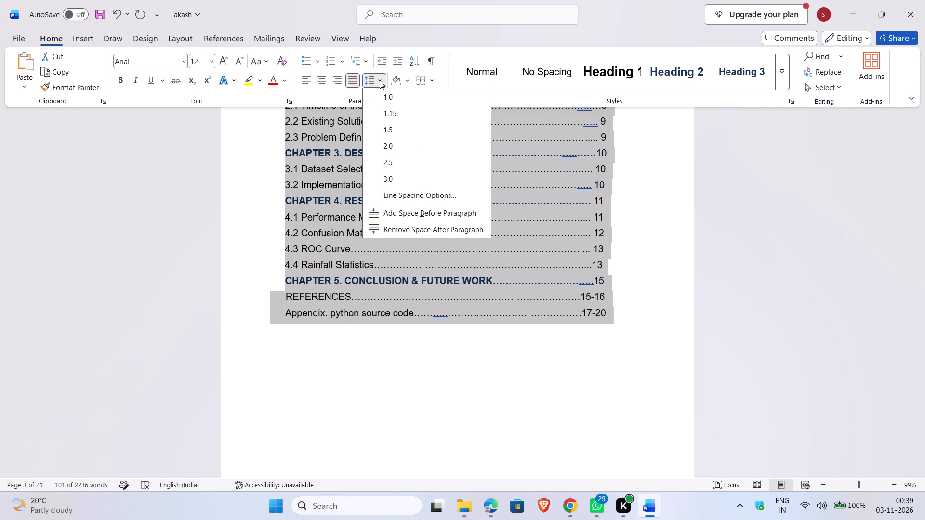
left_click(357, 80)
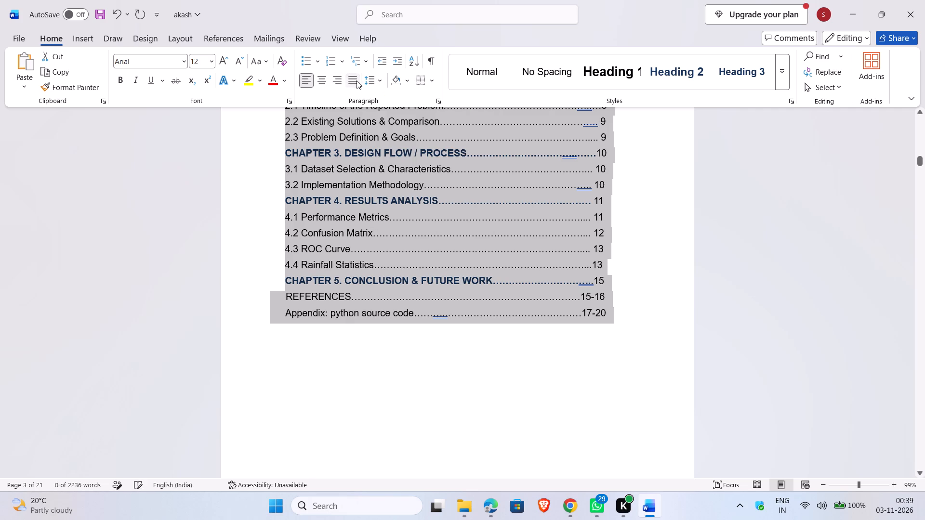
right_click(357, 80)
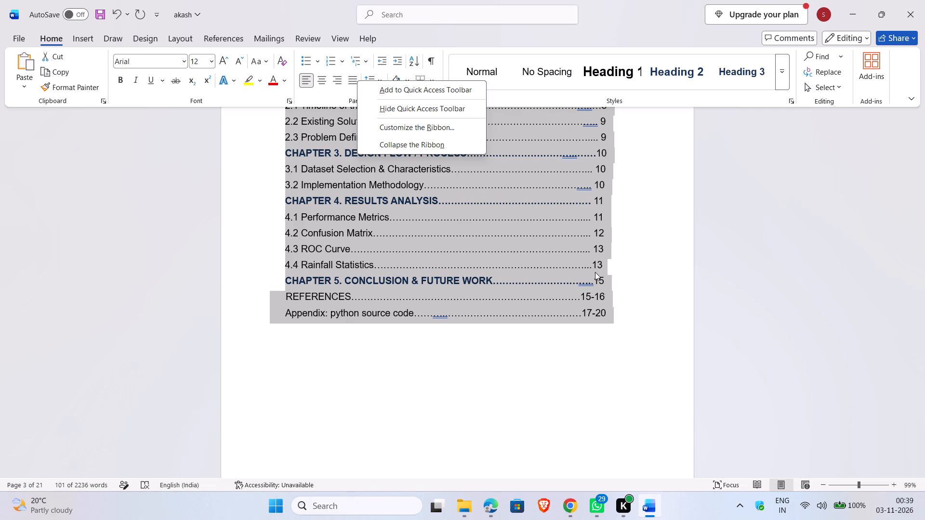
right_click(628, 272)
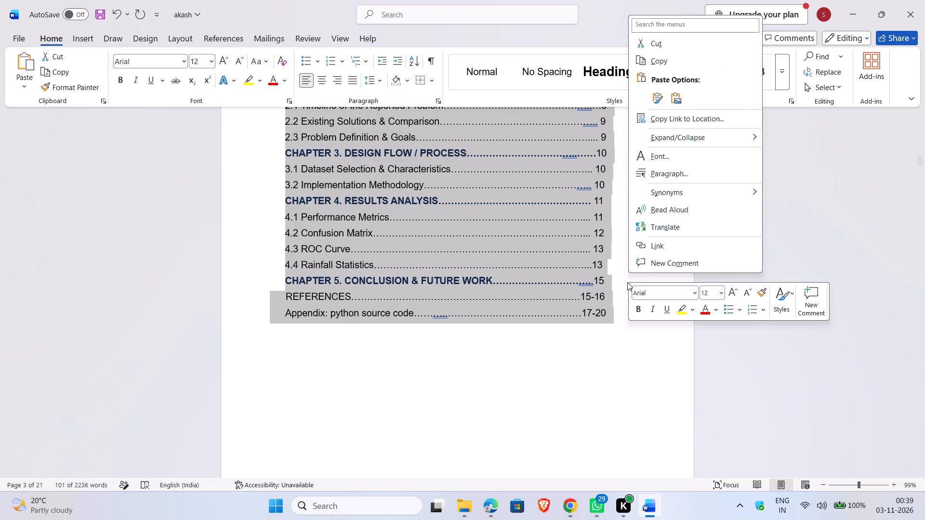
left_click(627, 282)
left_click(623, 278)
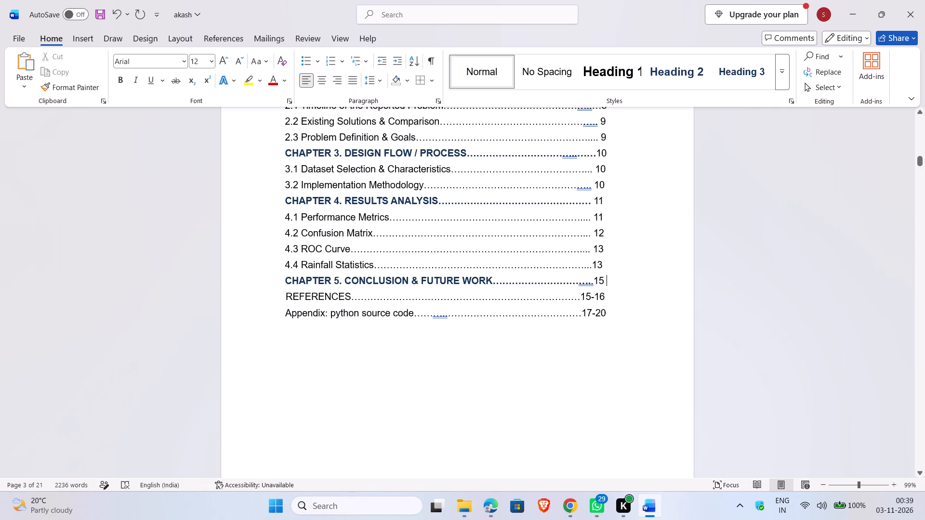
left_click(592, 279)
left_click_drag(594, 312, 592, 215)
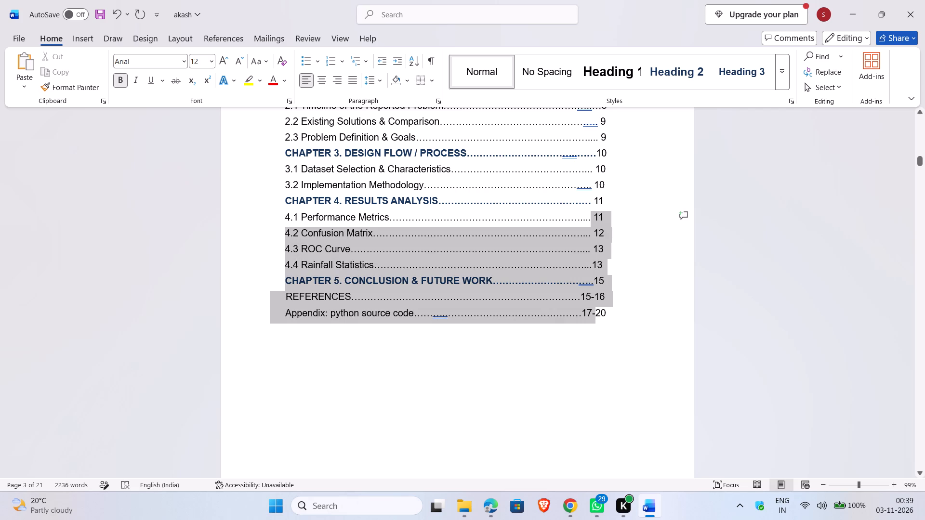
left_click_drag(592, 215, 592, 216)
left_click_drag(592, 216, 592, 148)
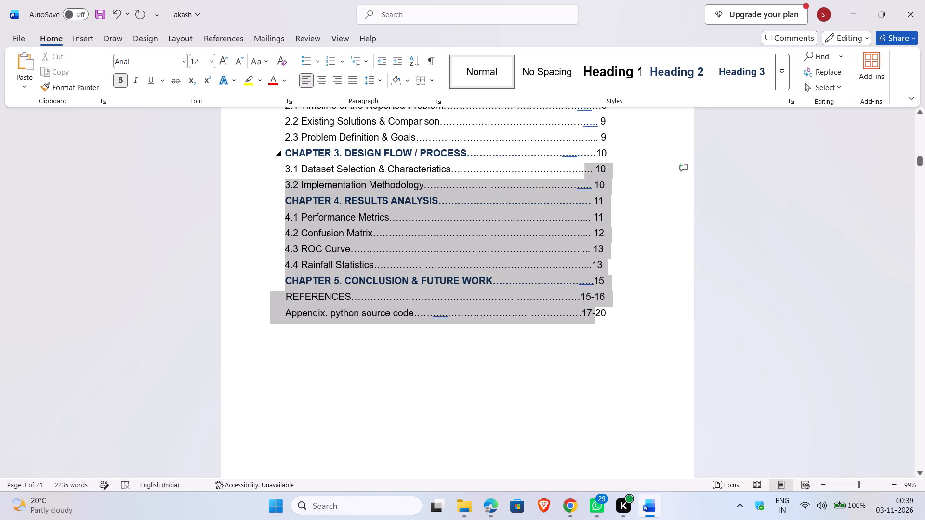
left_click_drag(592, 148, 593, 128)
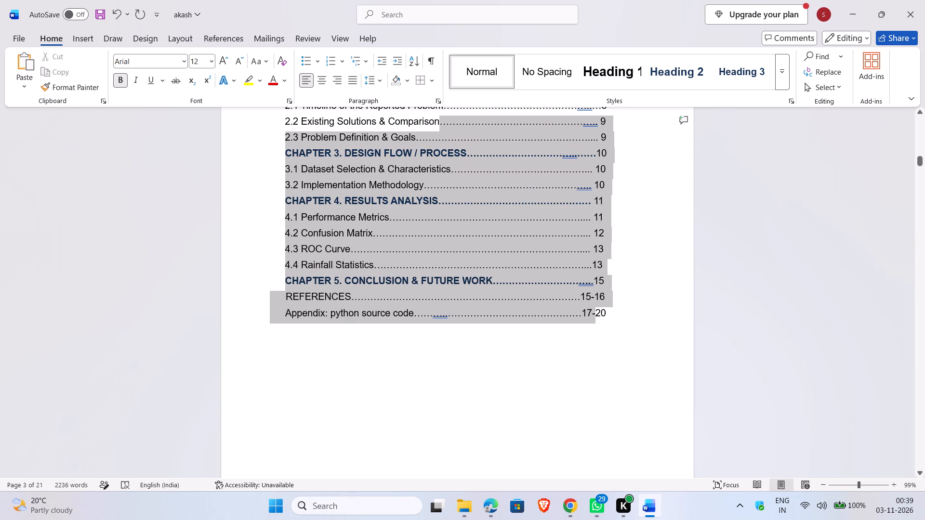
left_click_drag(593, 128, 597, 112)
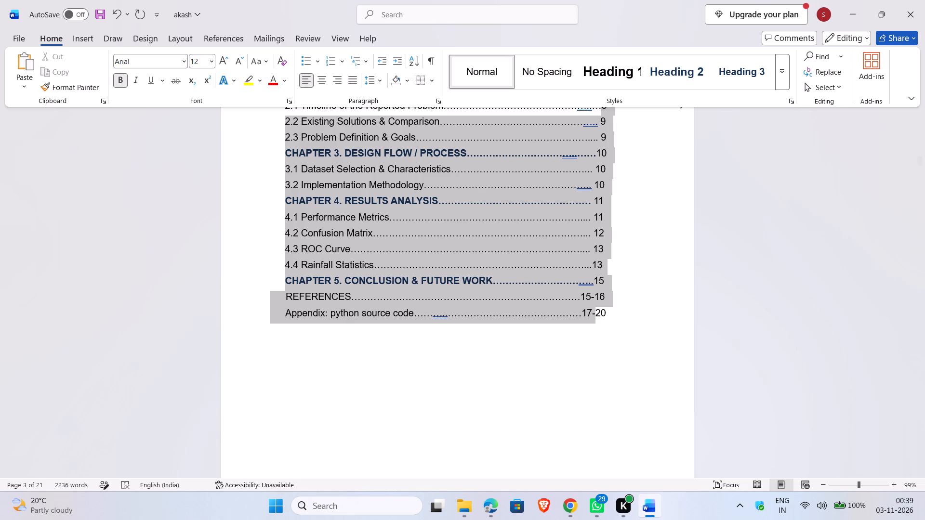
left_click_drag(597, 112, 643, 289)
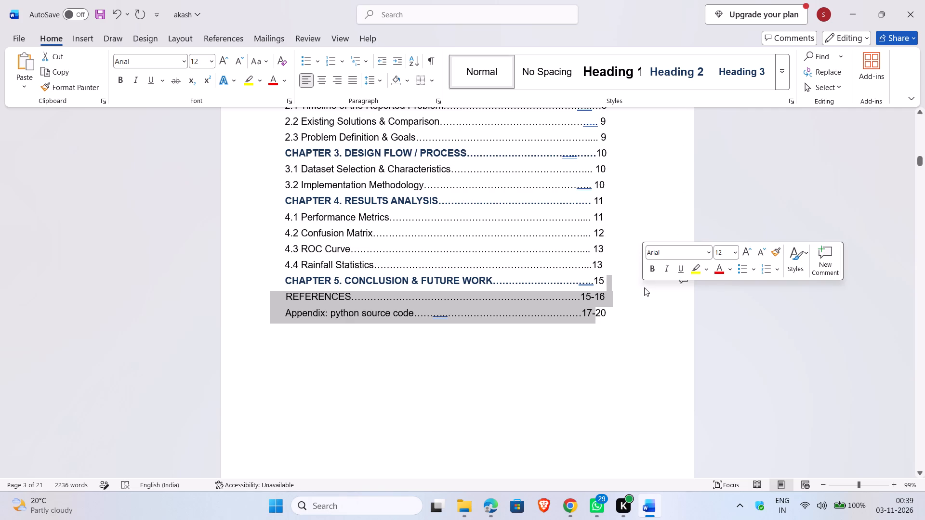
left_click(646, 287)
Add one dot to the leader before the page number of the 4.4 Rainfall Statistics entry.
left_click(591, 262)
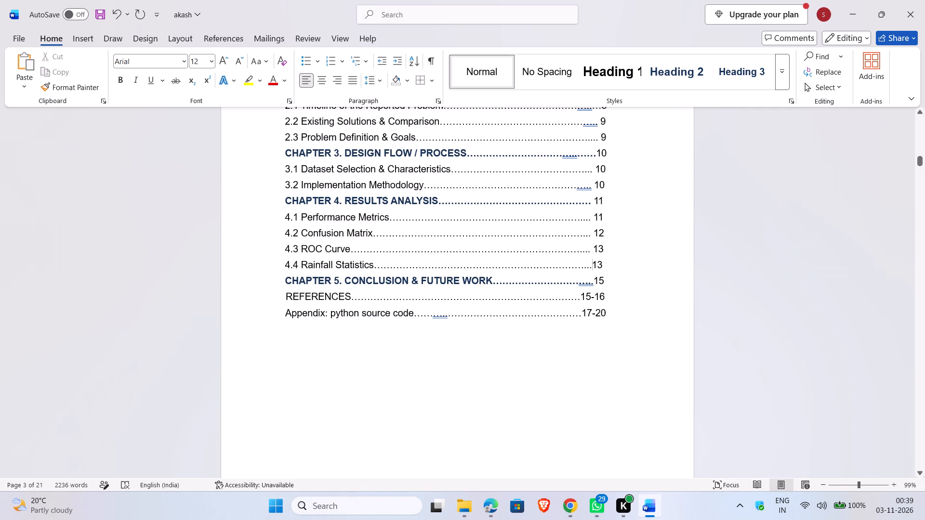
key("period")
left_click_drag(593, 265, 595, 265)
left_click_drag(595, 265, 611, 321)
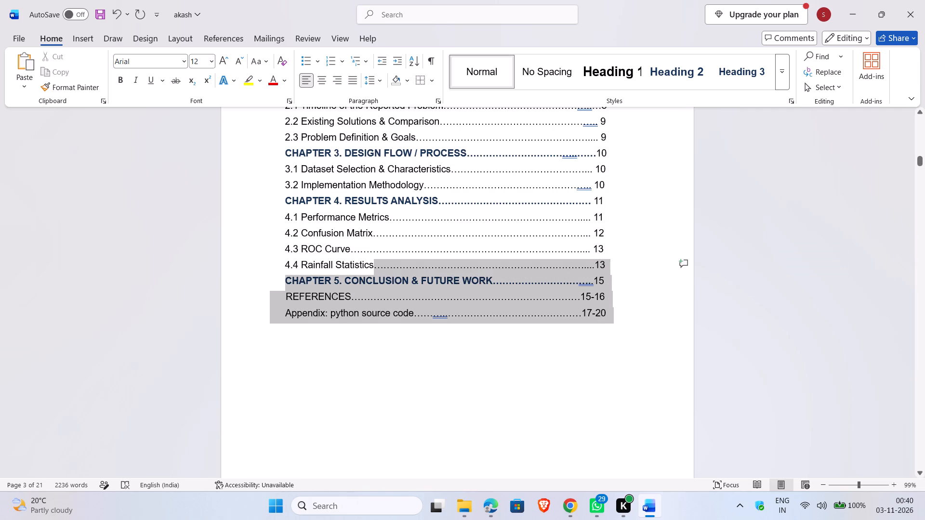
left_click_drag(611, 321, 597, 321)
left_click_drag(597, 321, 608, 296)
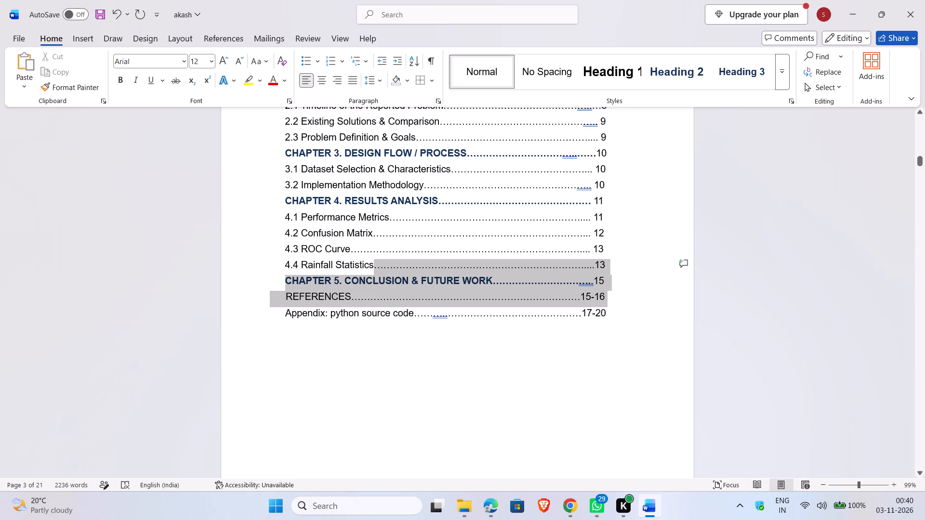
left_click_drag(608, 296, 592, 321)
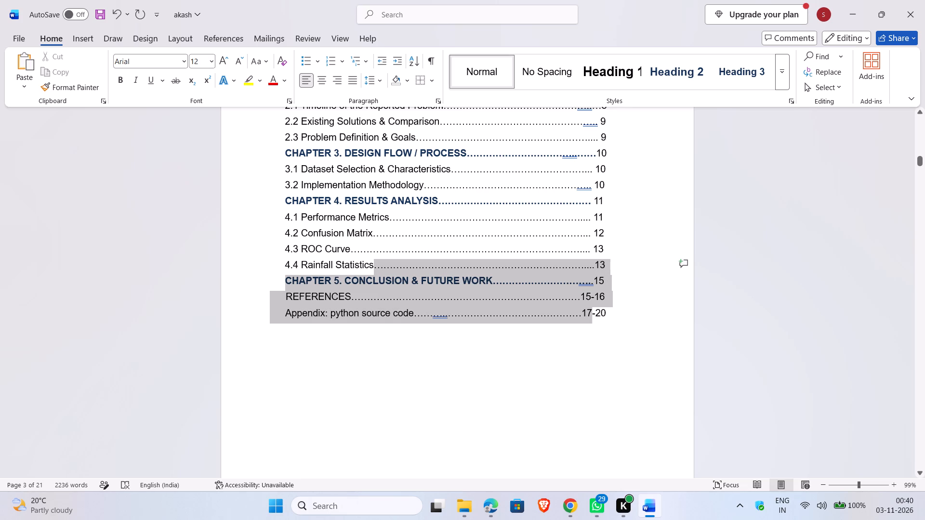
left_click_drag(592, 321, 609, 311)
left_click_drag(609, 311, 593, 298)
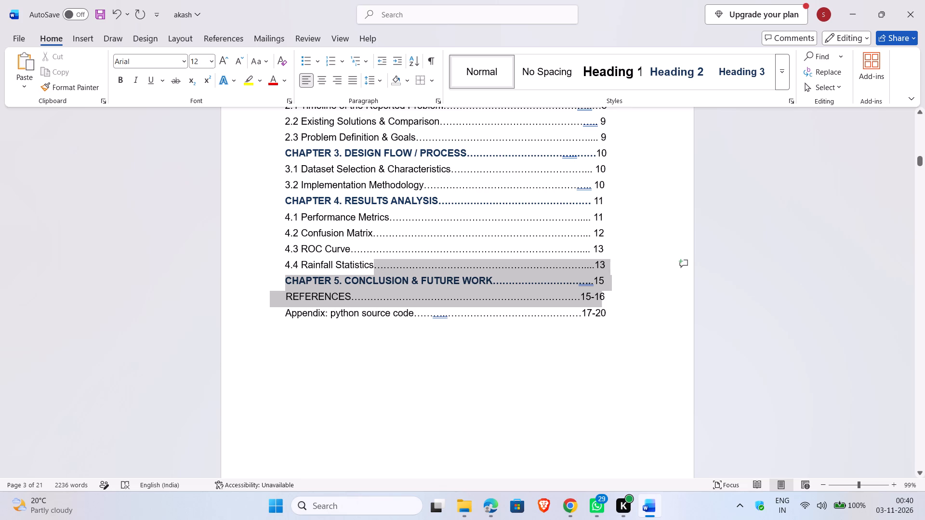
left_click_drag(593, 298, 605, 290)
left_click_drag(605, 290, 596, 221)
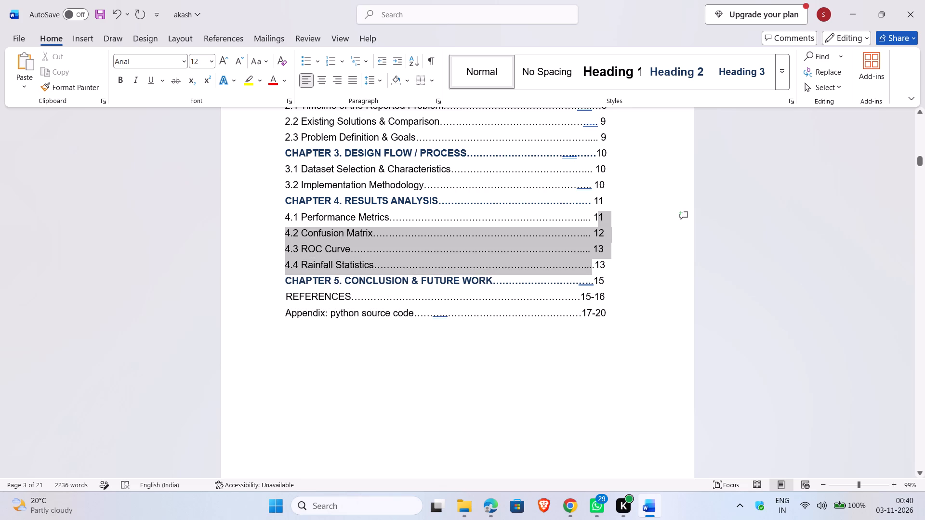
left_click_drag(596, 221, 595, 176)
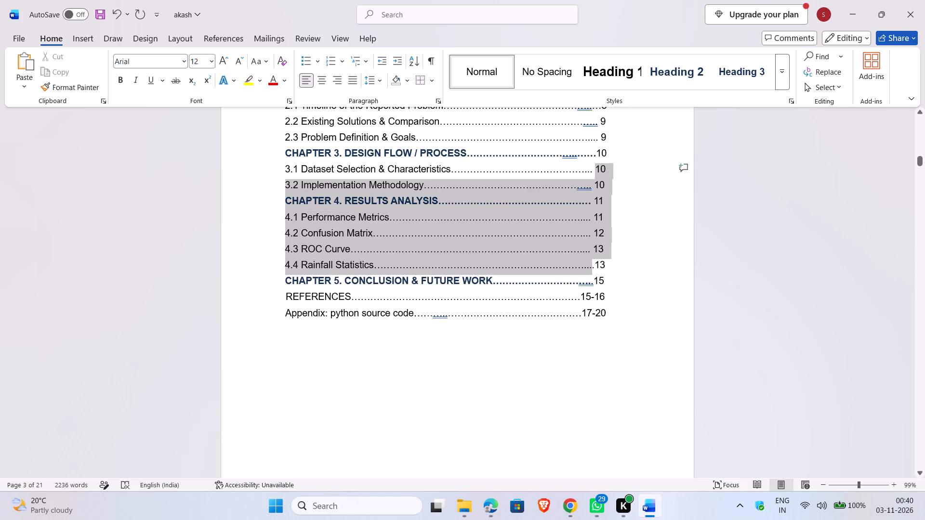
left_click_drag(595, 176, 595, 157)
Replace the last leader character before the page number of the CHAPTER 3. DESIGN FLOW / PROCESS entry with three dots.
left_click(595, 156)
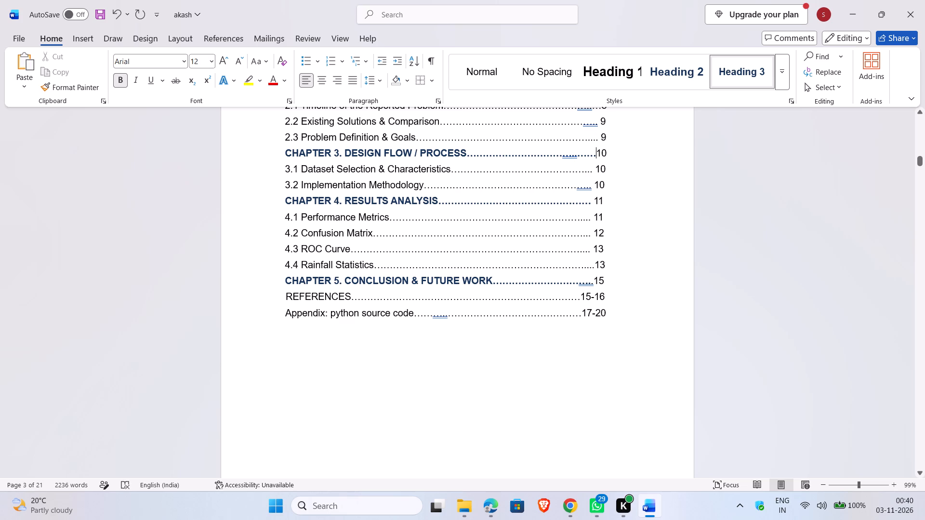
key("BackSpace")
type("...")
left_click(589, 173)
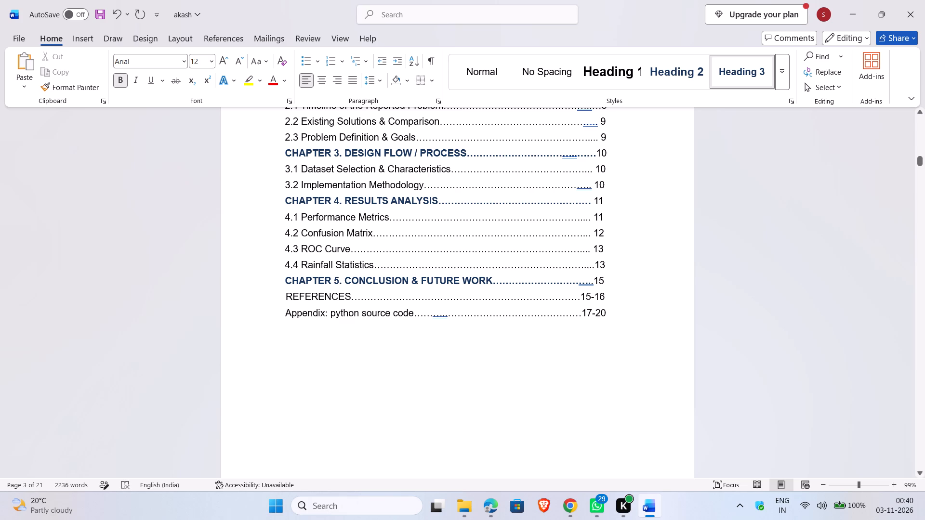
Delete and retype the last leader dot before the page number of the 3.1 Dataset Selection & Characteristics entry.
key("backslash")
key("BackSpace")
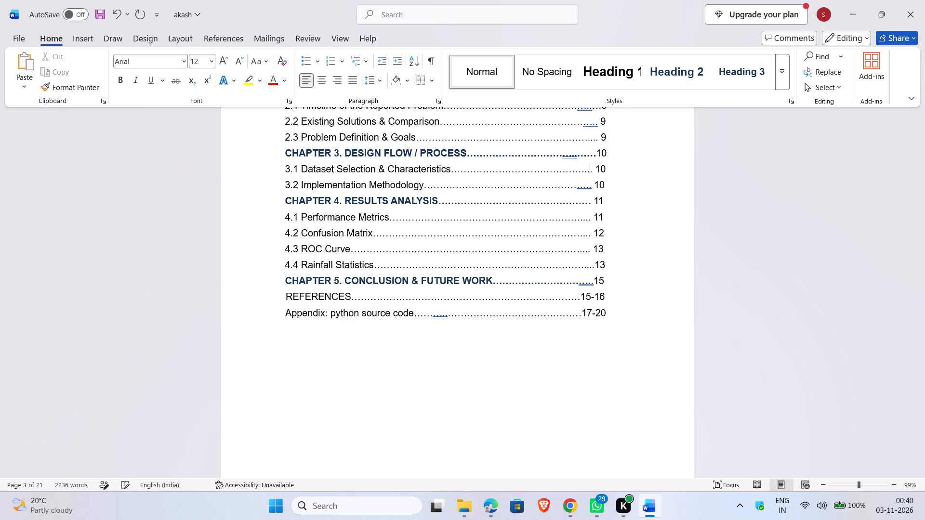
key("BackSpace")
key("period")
Add one dot to the leader before the page number of the CHAPTER 4. RESULTS ANALYSIS entry.
left_click(592, 204)
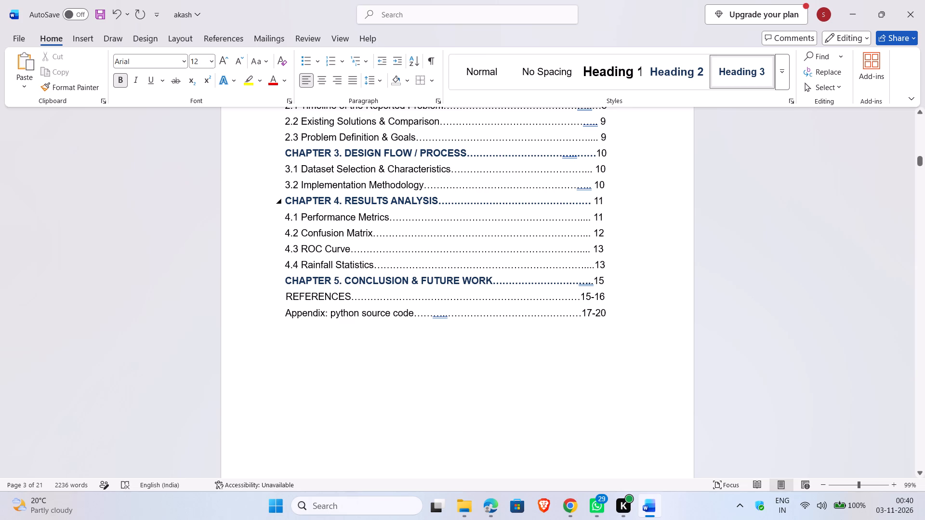
key("period")
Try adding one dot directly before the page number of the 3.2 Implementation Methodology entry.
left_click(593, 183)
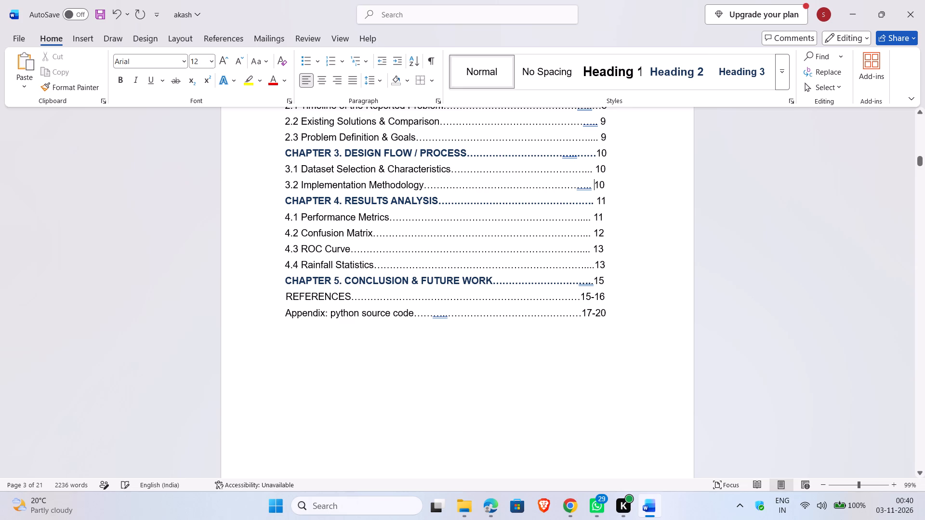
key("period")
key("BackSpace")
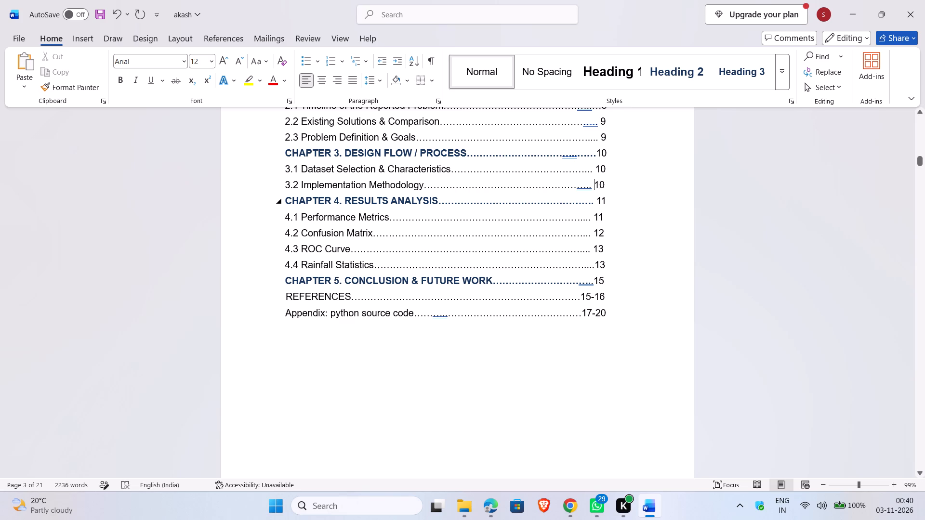
Remove the space before the page number in the CHAPTER 4. RESULTS ANALYSIS and 2.3 Problem Definition & Goals entries.
left_click(596, 201)
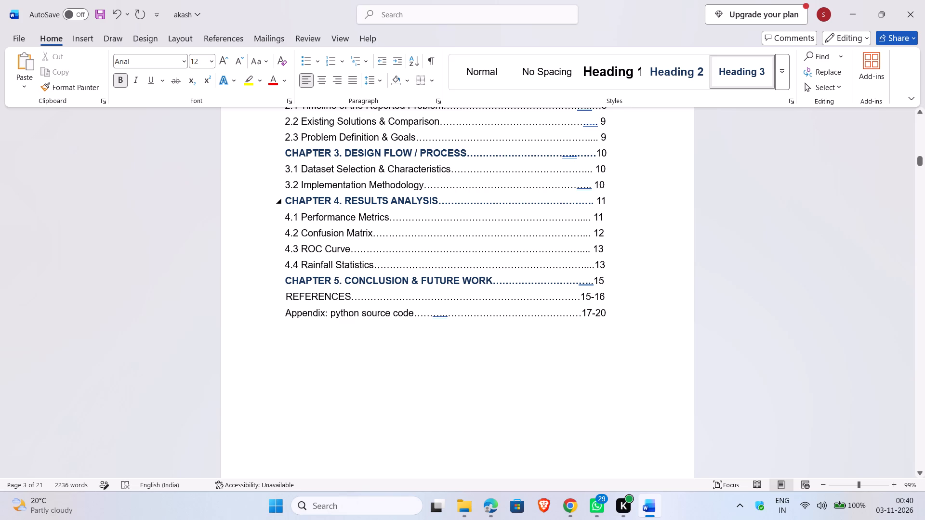
key("BackSpace")
left_click(601, 137)
key("BackSpace")
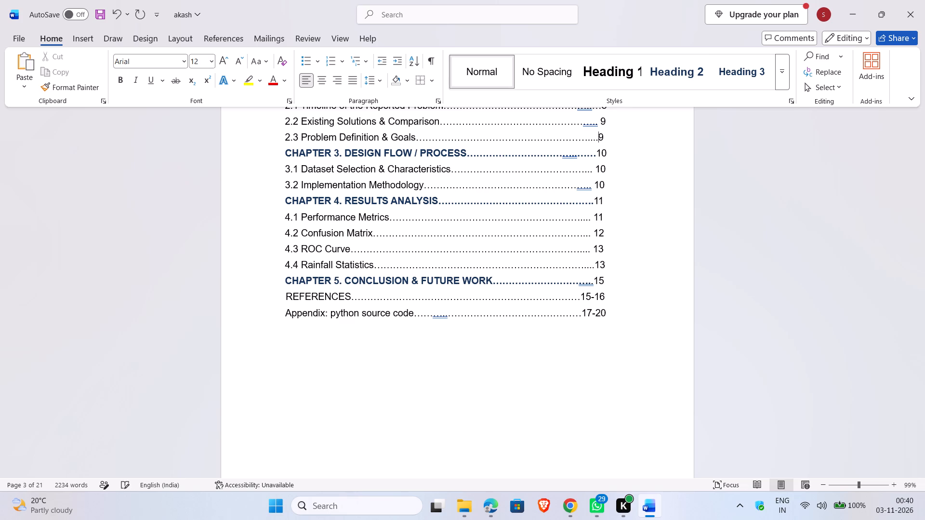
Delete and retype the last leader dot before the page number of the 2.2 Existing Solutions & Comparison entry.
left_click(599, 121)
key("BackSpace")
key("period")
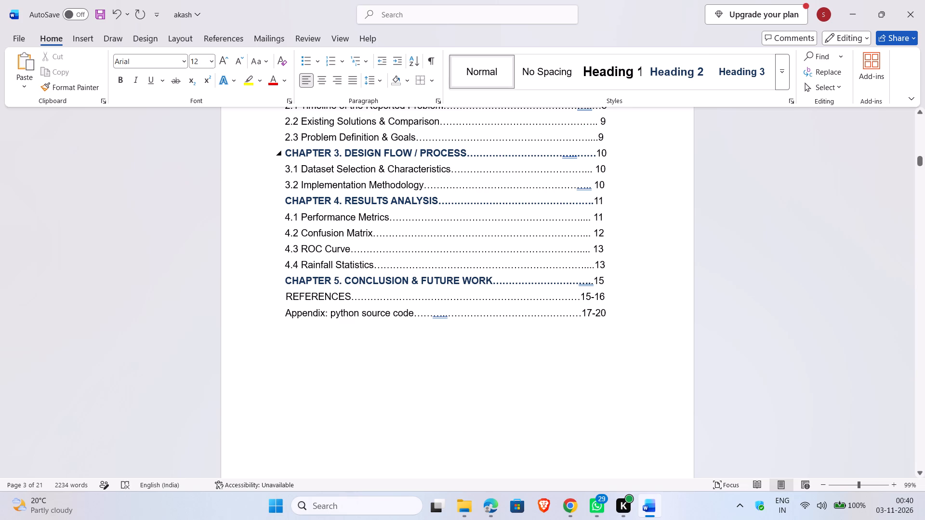
Add one dot to the leader of the 2.3 Problem Definition & Goals entry.
left_click(579, 138)
key("period")
Replace the last leader character before the page number of the CHAPTER 1. INTRODUCTION entry with three separate dots.
scroll(580, 139, "up", 6)
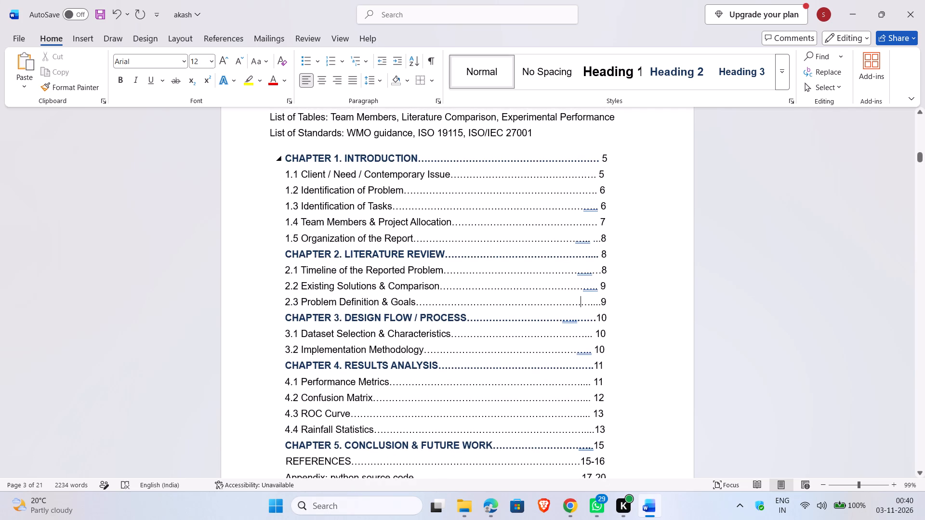
left_click(597, 157)
key("BackSpace")
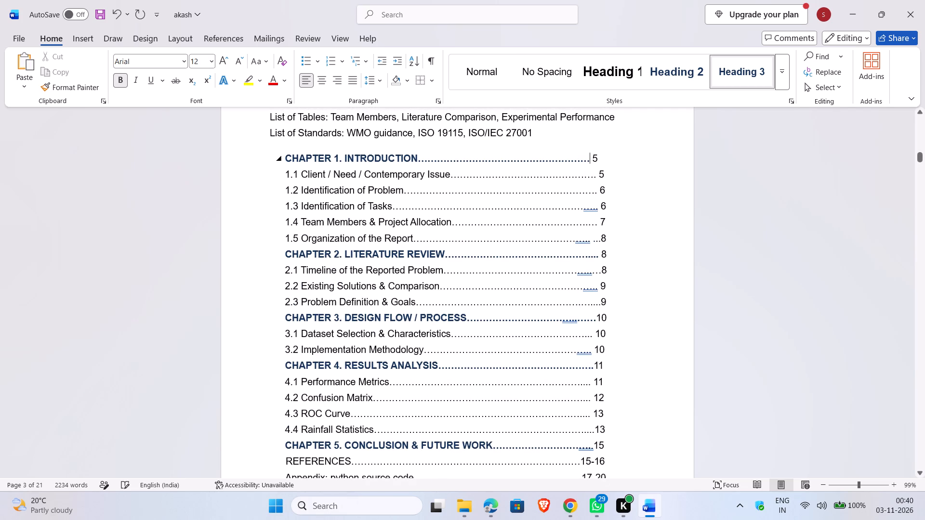
type("...")
key("BackSpace")
Review the table of contents alignment and the layout of the figure, table and standards lists, the abstract and Chapter 1.
scroll(618, 163, "up", 2)
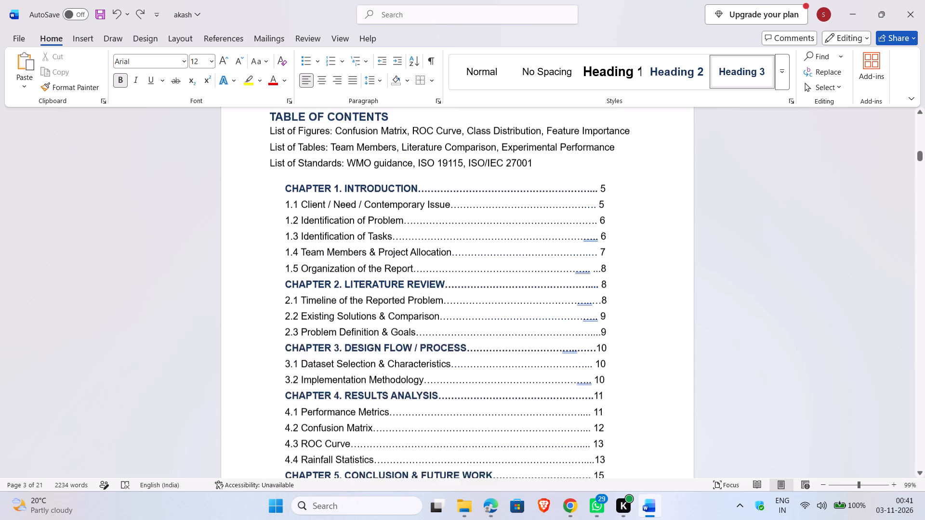
scroll(618, 163, "up", 1)
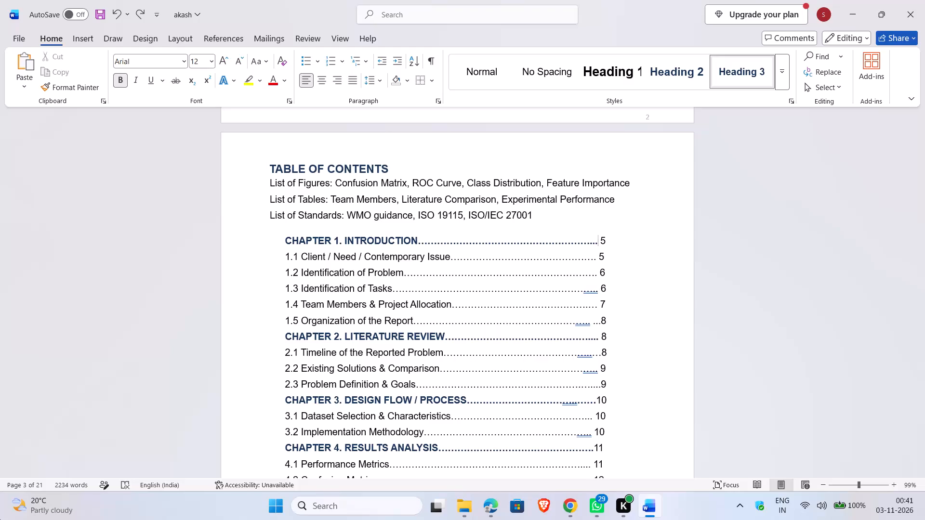
scroll(0, 519, "down", 2)
scroll(17, 427, "down", 1)
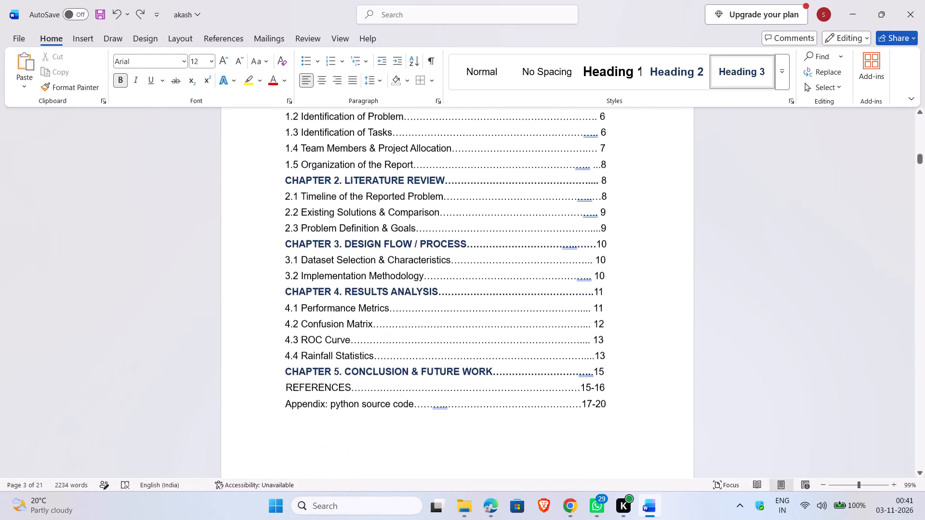
scroll(17, 427, "down", 2)
scroll(17, 427, "up", 3)
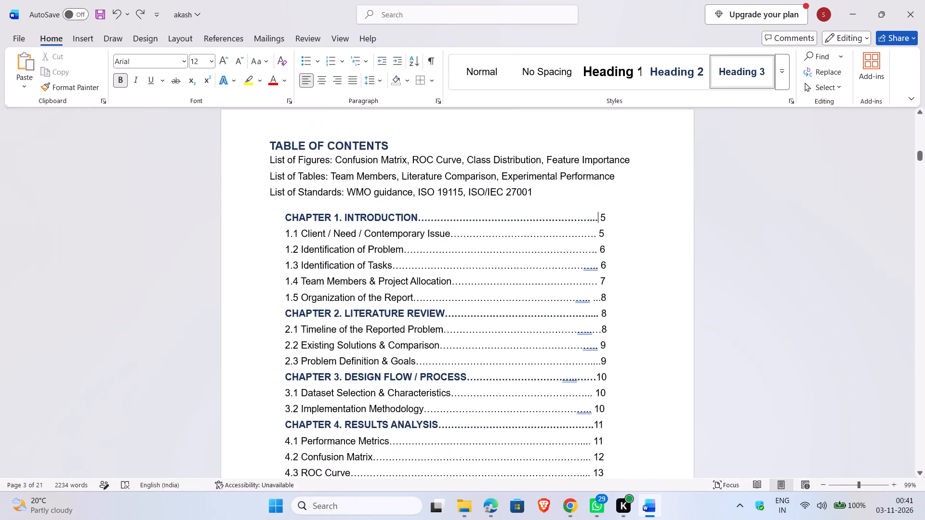
scroll(17, 427, "down", 8)
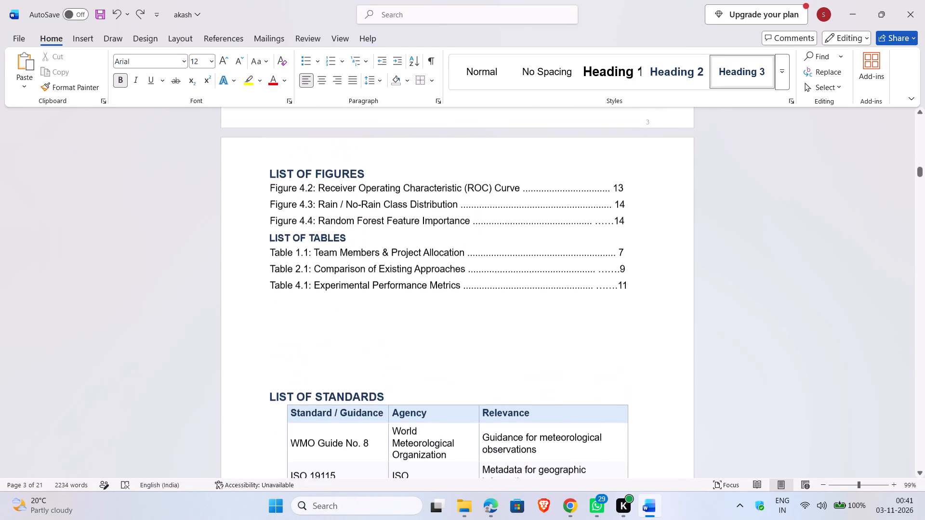
scroll(17, 427, "down", 8)
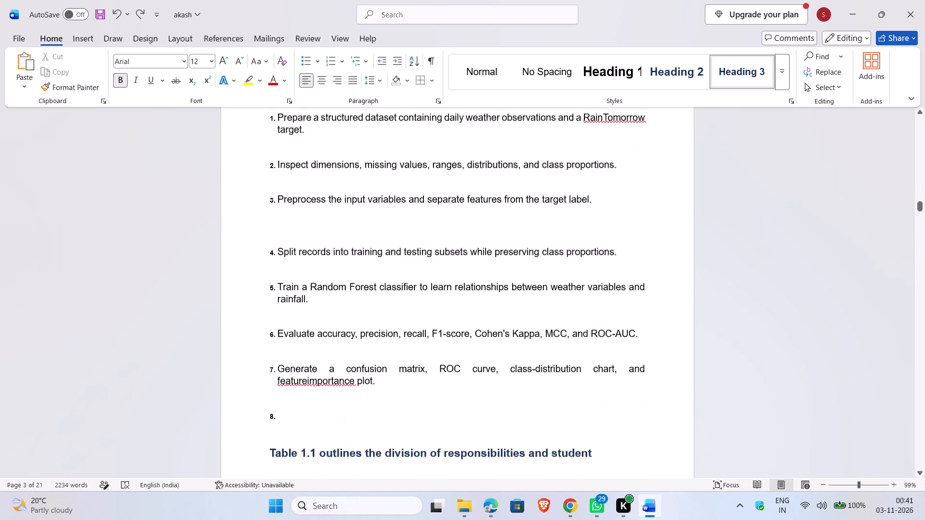
scroll(17, 427, "down", 6)
scroll(17, 427, "up", 1)
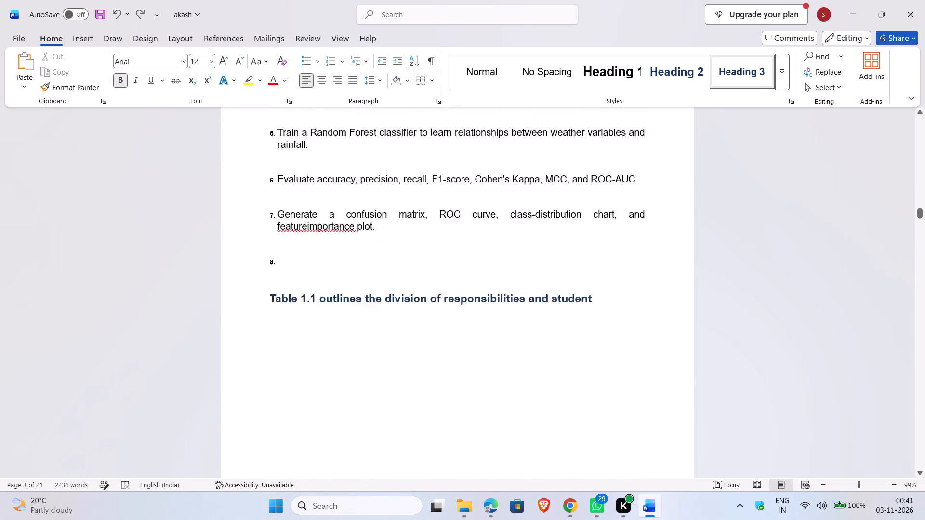
scroll(17, 427, "up", 1)
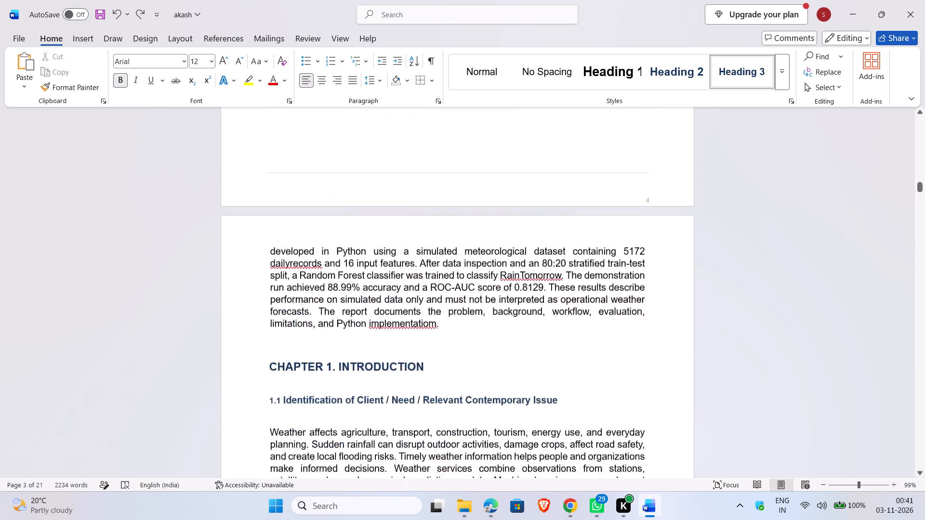
scroll(17, 427, "up", 1)
scroll(17, 427, "down", 2)
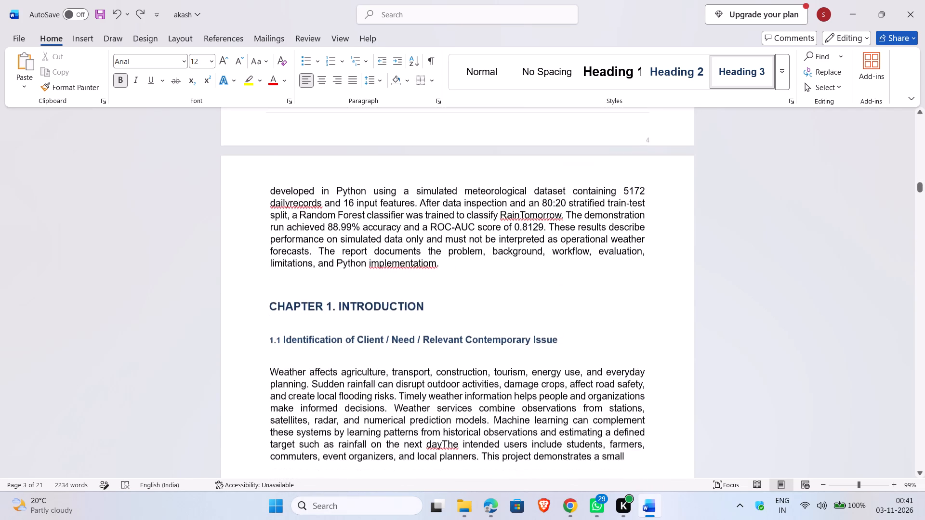
scroll(17, 427, "down", 1)
scroll(17, 427, "up", 2)
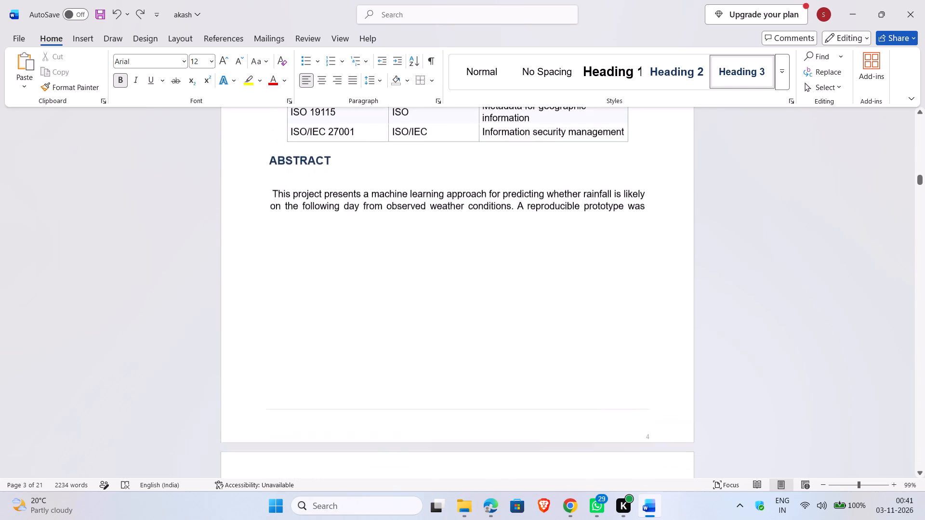
scroll(17, 427, "up", 2)
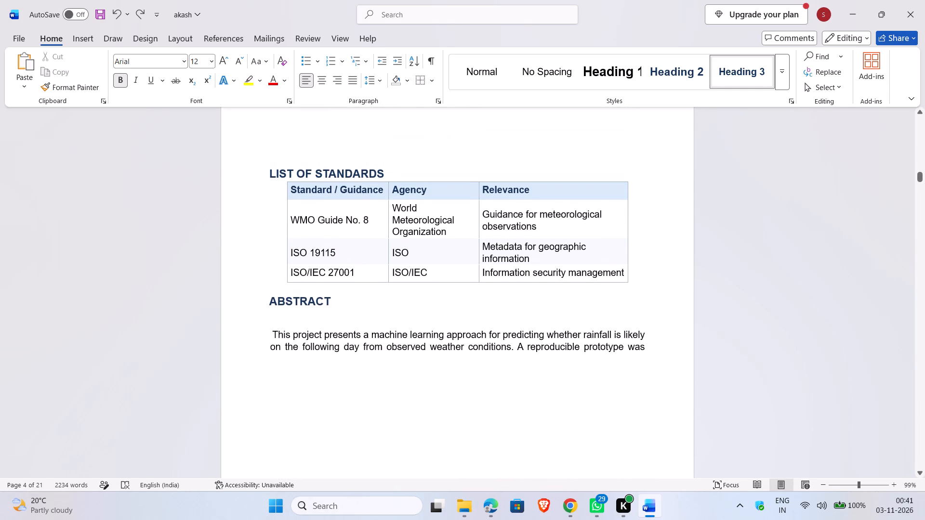
scroll(359, 282, "up", 2)
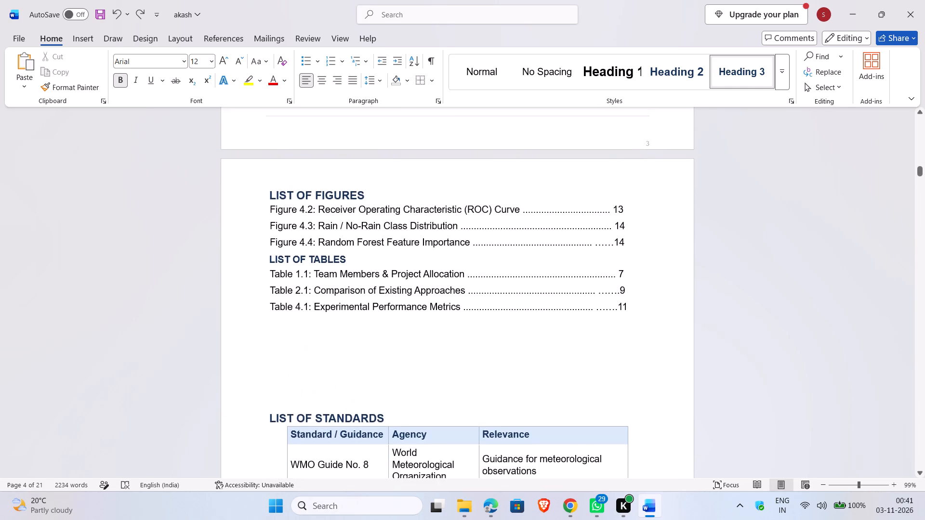
scroll(359, 282, "up", 5)
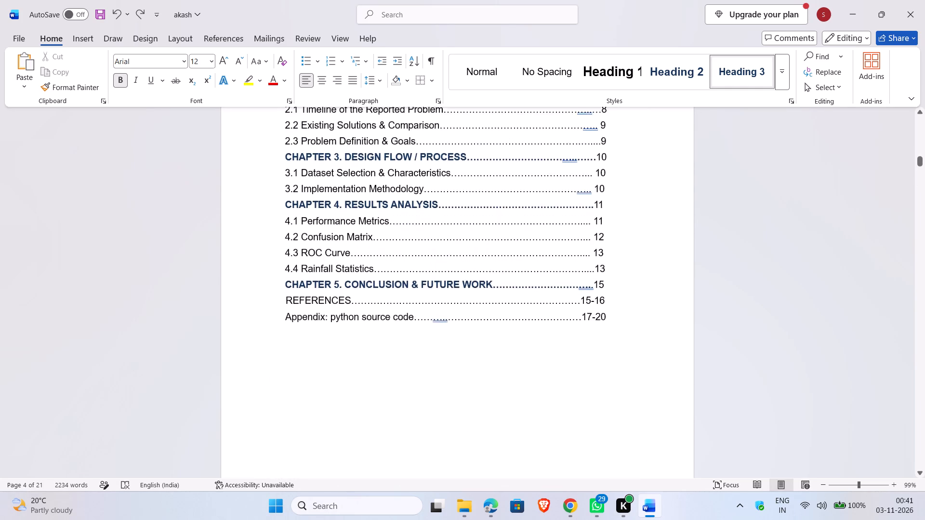
scroll(359, 282, "up", 2)
scroll(359, 282, "down", 3)
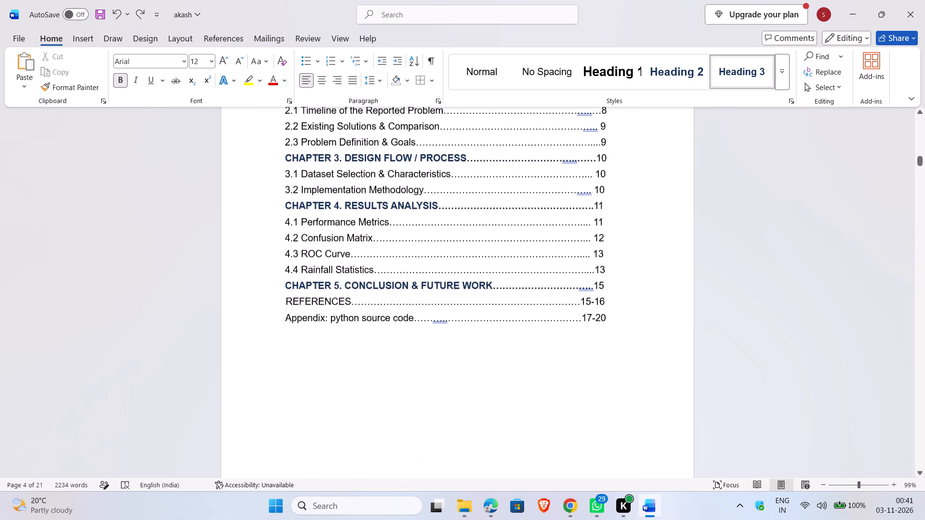
scroll(359, 282, "down", 5)
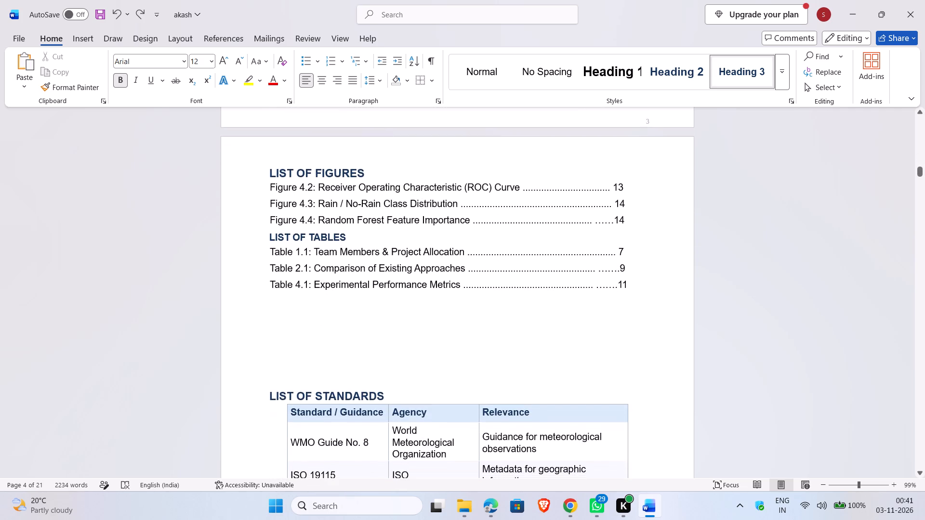
scroll(359, 282, "up", 3)
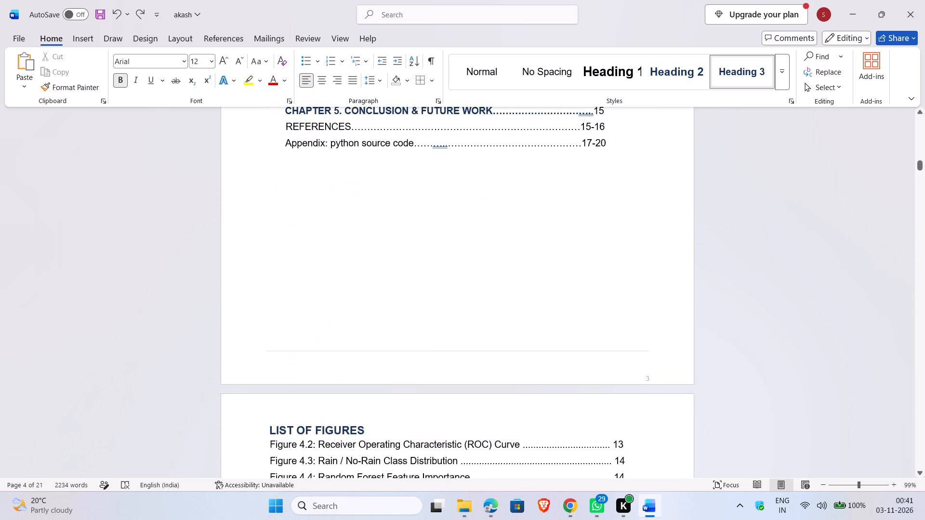
scroll(359, 282, "down", 2)
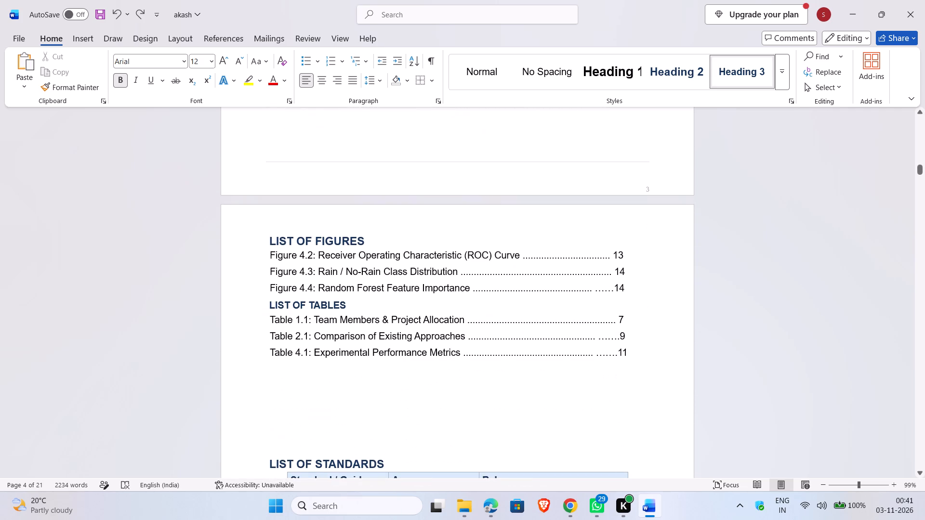
Insert one blank line above the LIST OF FIGURES heading at the start of page 4.
left_click(368, 229)
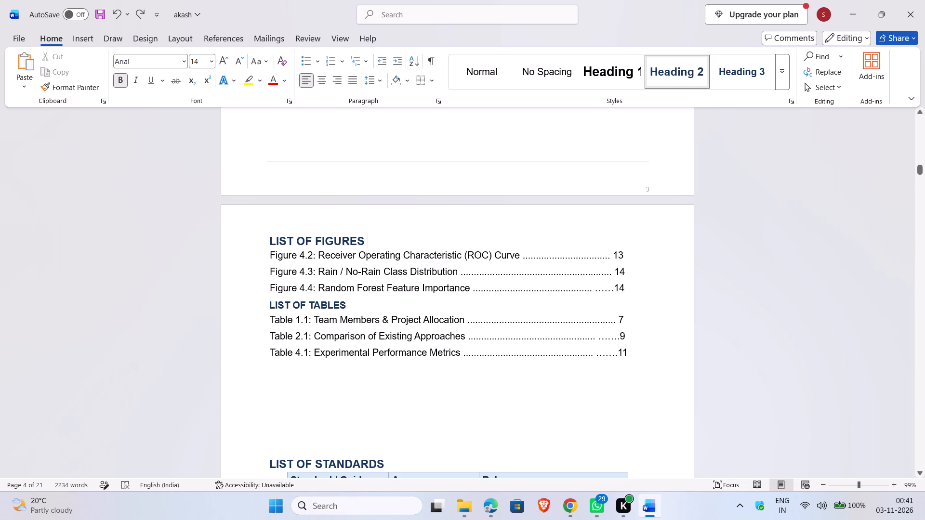
left_click(272, 236)
key("space")
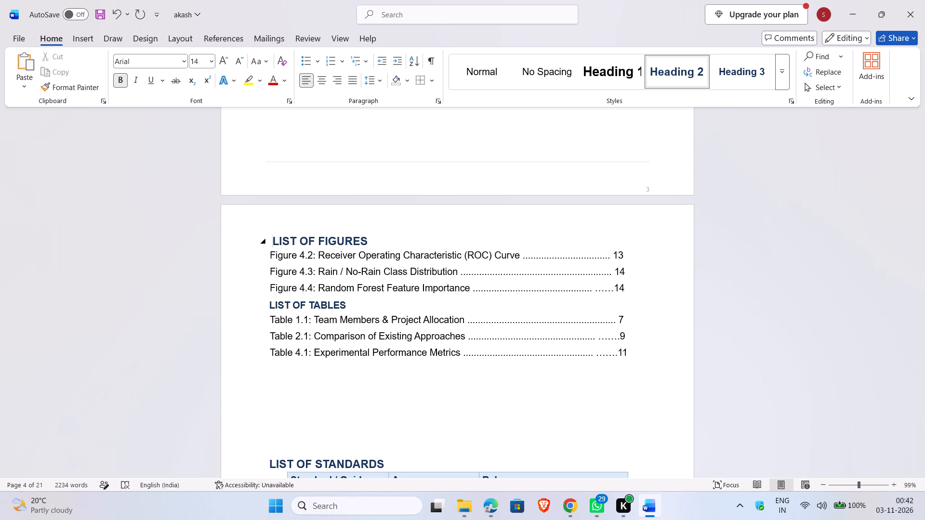
key("BackSpace")
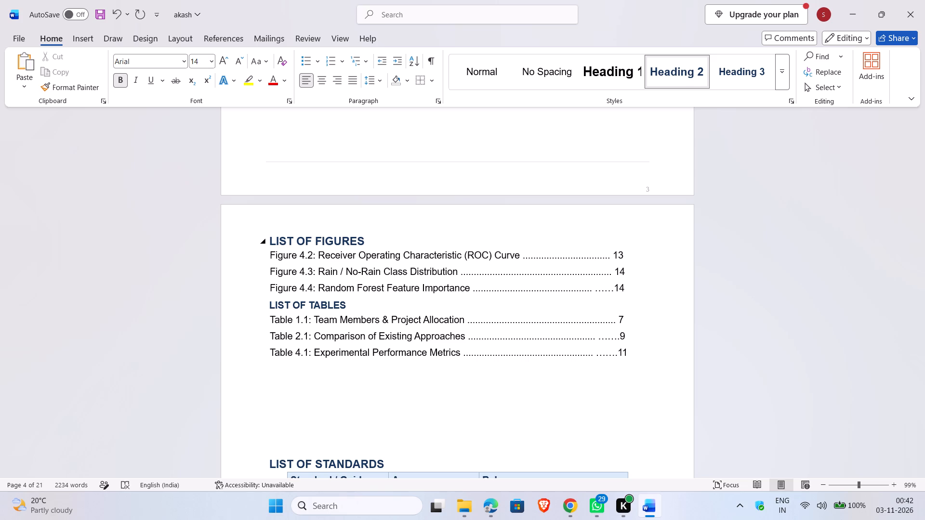
key("Return")
Insert four blank lines between the List of Standards table and the ABSTRACT heading to move the heading onto the following page.
scroll(272, 236, "down", 2)
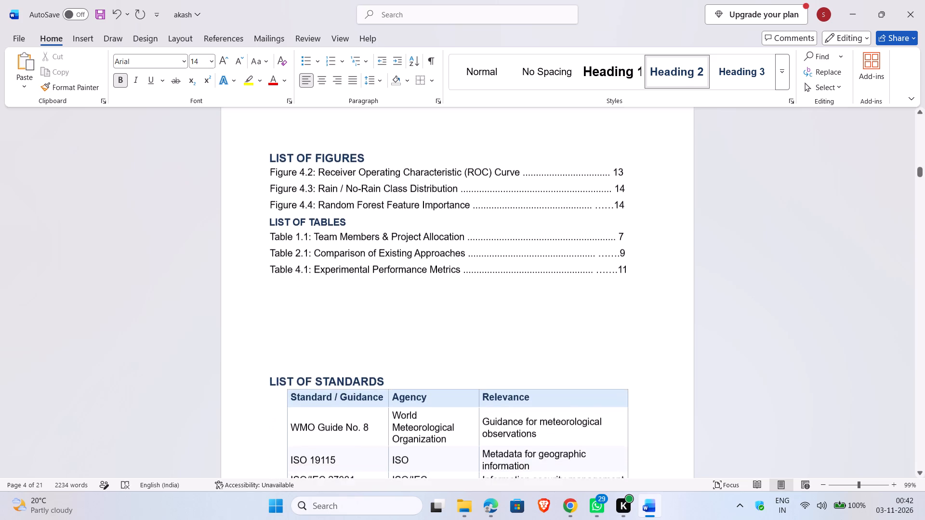
scroll(272, 236, "down", 4)
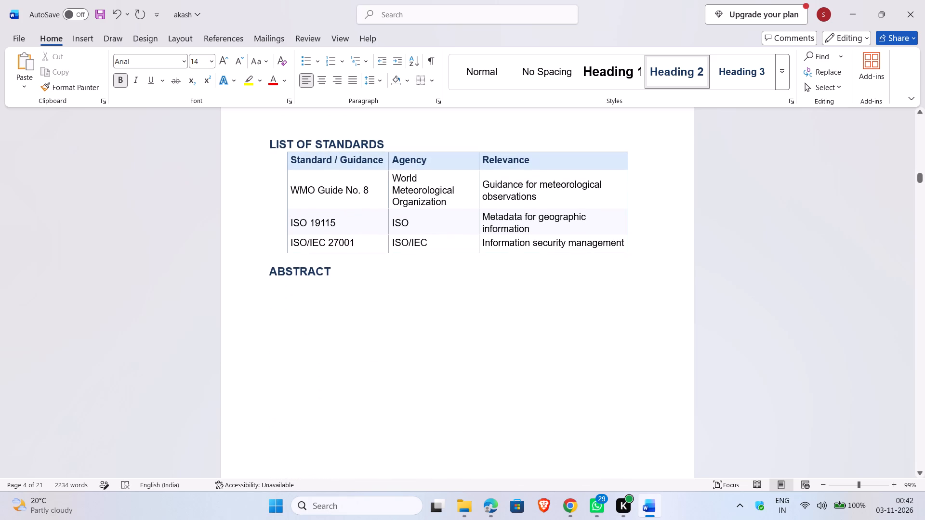
left_click(345, 260)
key("Return")
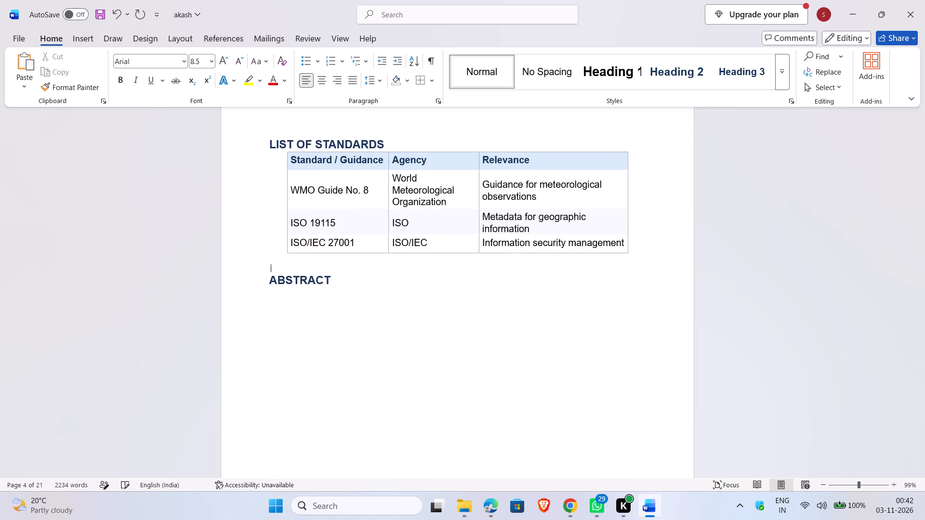
key("Return")
key("Return")
key("Return")
Review the layout of the whole report, from the chapters, references and source code back through the cover, certificate, contents and lists.
scroll(345, 260, "down", 1)
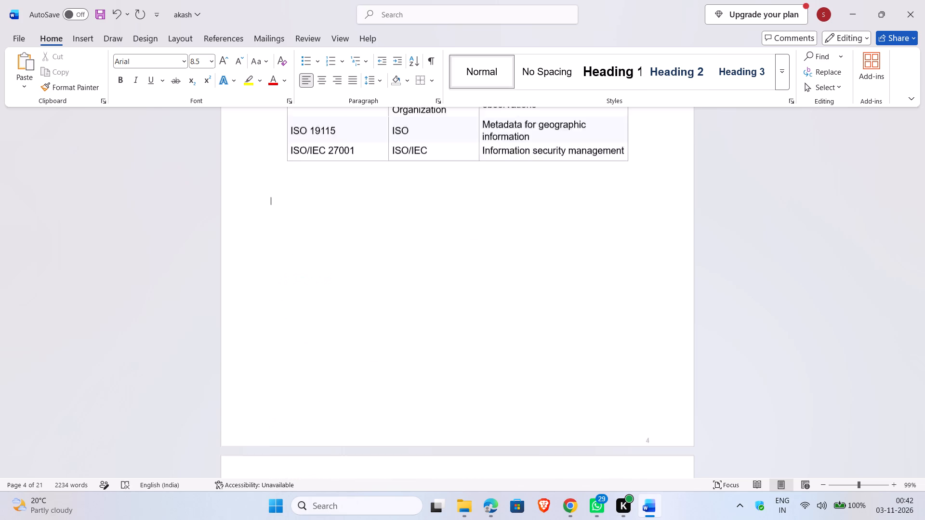
scroll(345, 260, "down", 7)
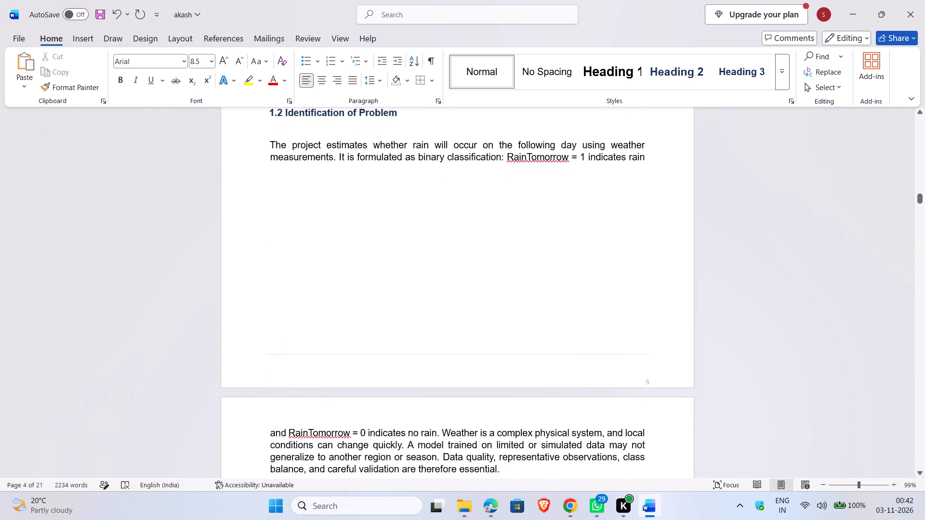
scroll(345, 260, "down", 7)
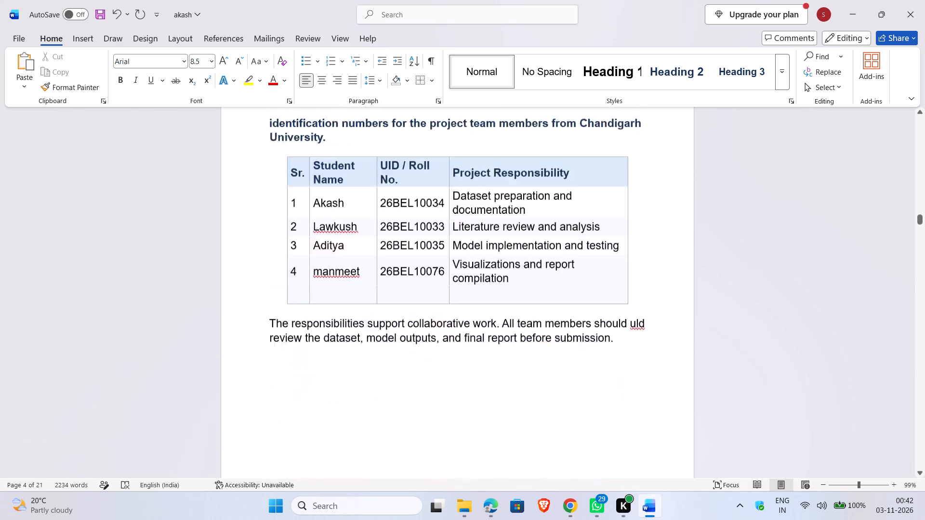
scroll(345, 260, "down", 7)
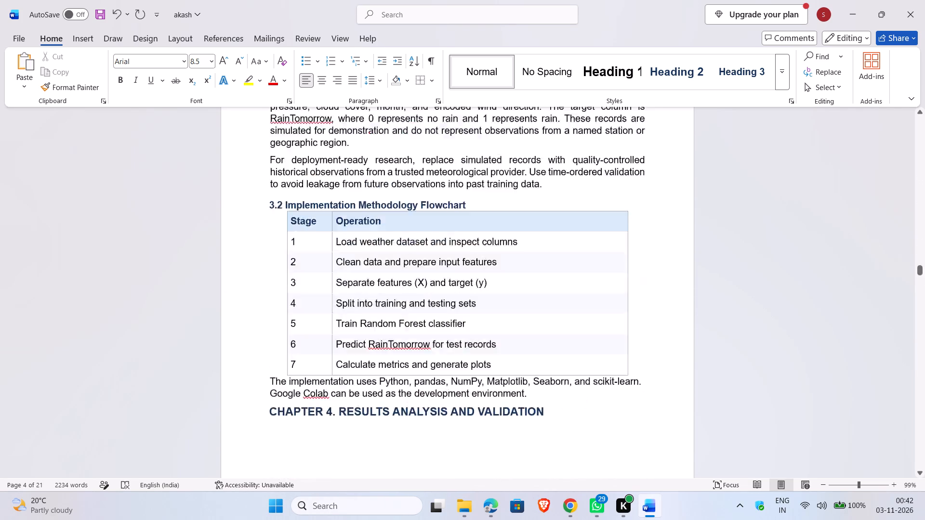
scroll(345, 260, "down", 7)
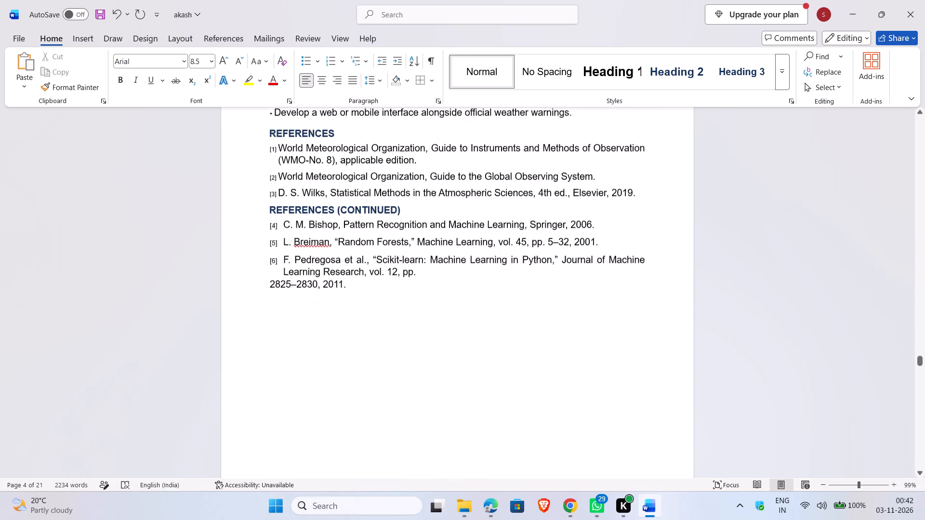
scroll(345, 260, "down", 6)
scroll(345, 260, "up", 7)
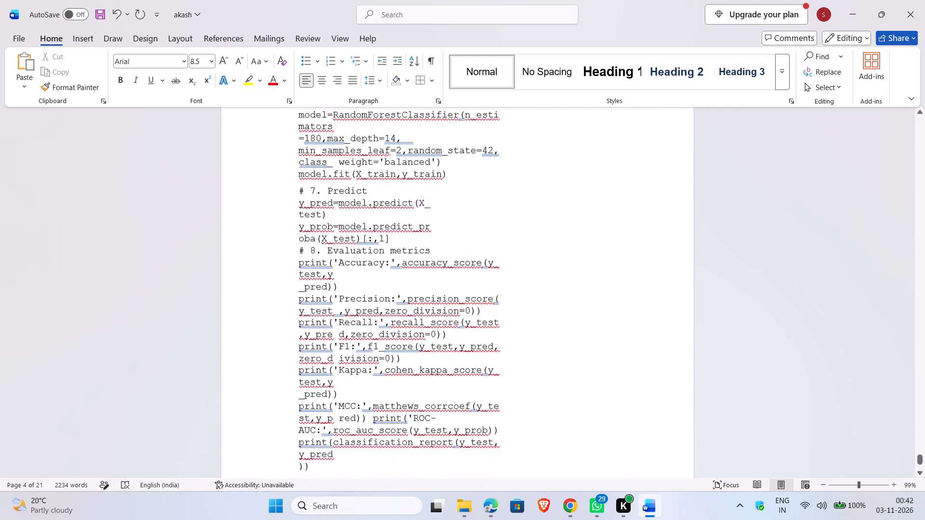
scroll(345, 260, "up", 20)
scroll(345, 260, "up", 10)
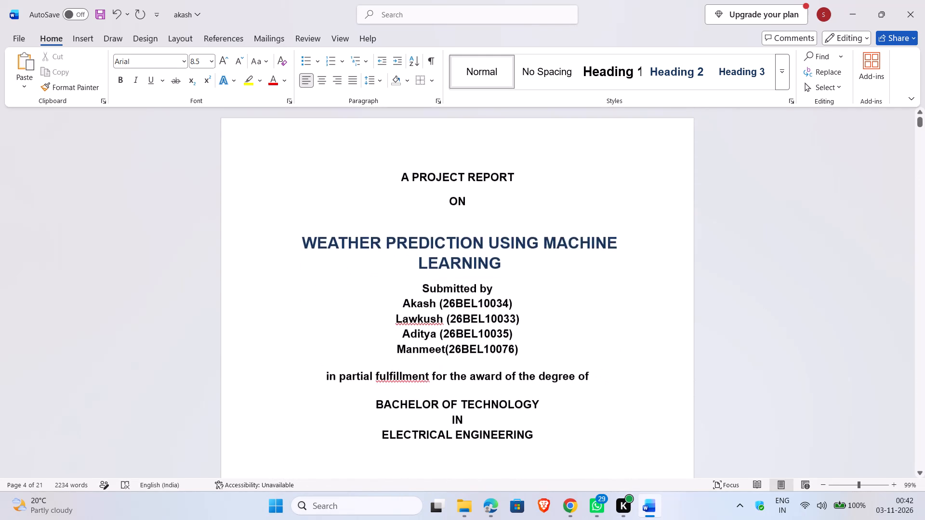
scroll(345, 260, "down", 3)
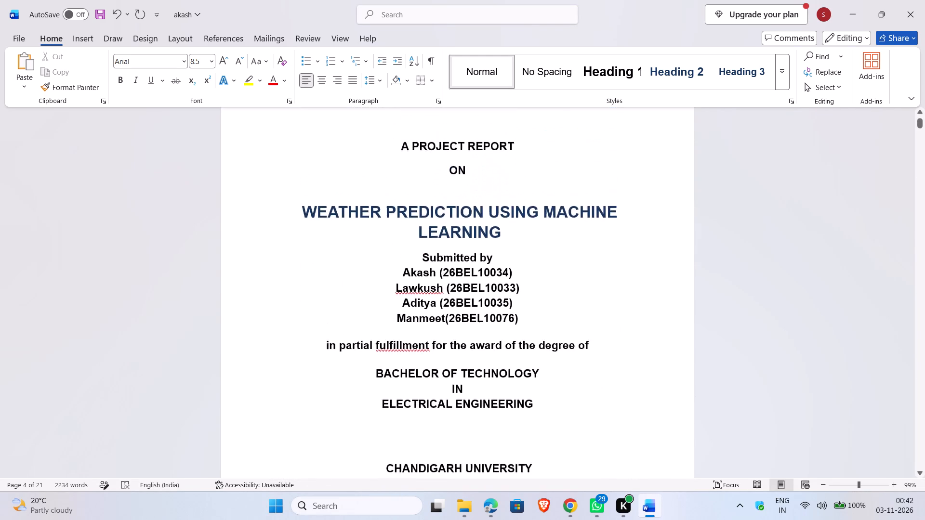
scroll(345, 260, "down", 2)
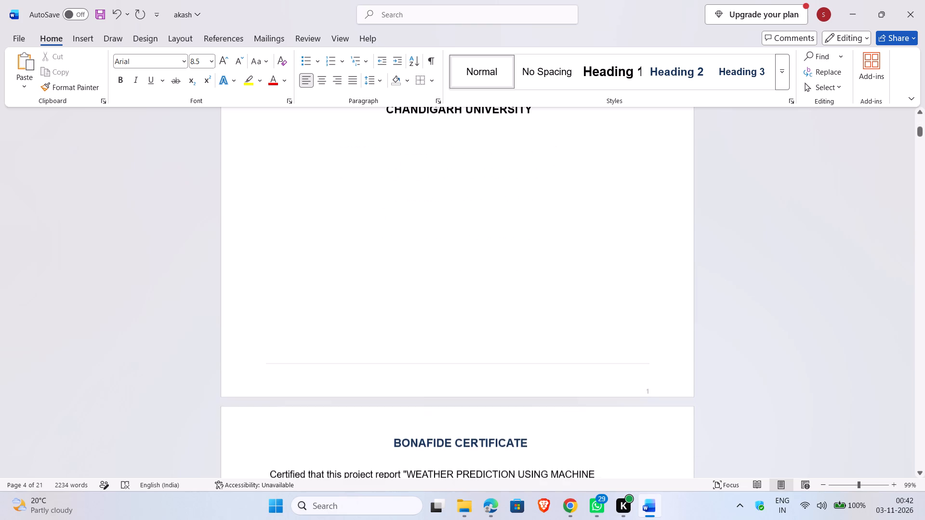
scroll(345, 260, "down", 3)
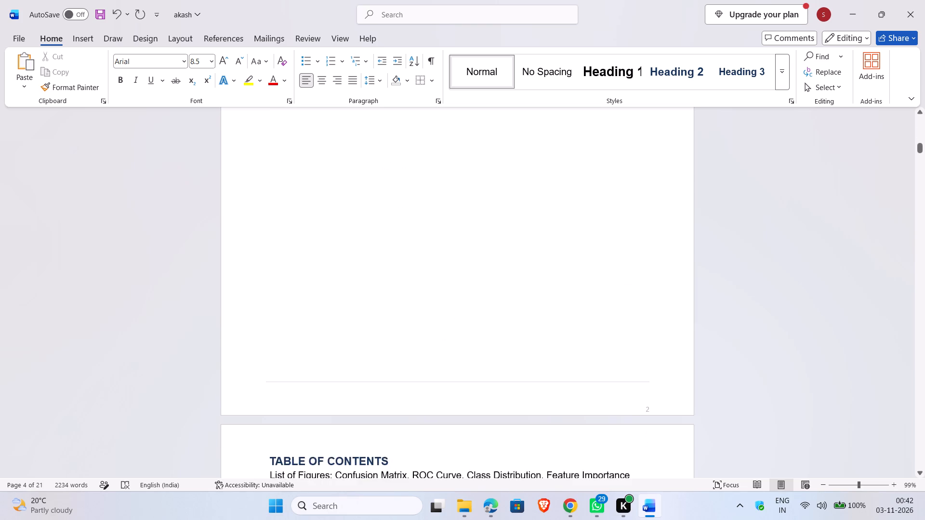
scroll(345, 260, "down", 5)
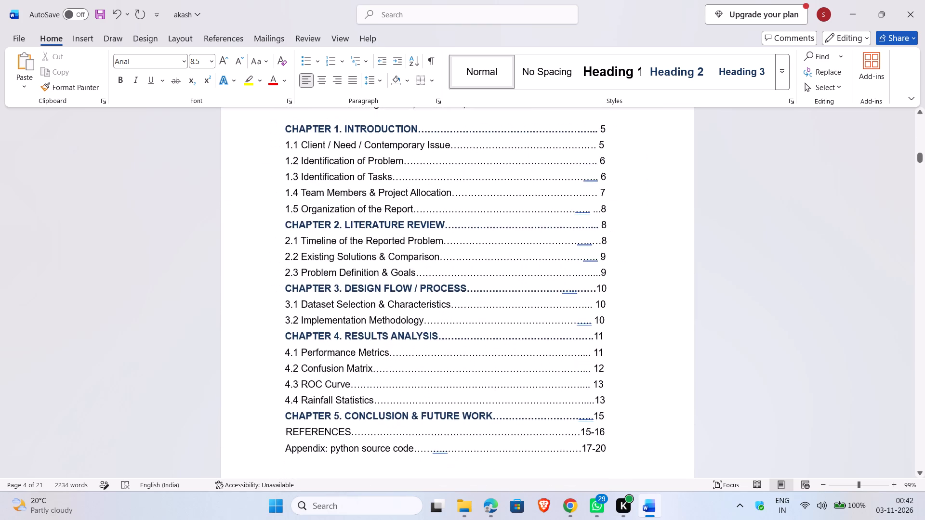
scroll(345, 260, "down", 6)
scroll(345, 260, "up", 2)
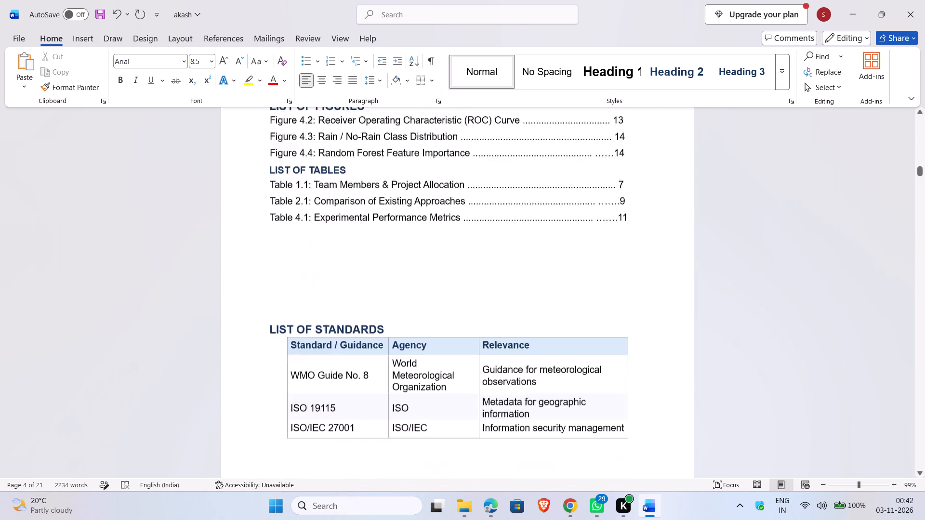
scroll(345, 260, "up", 2)
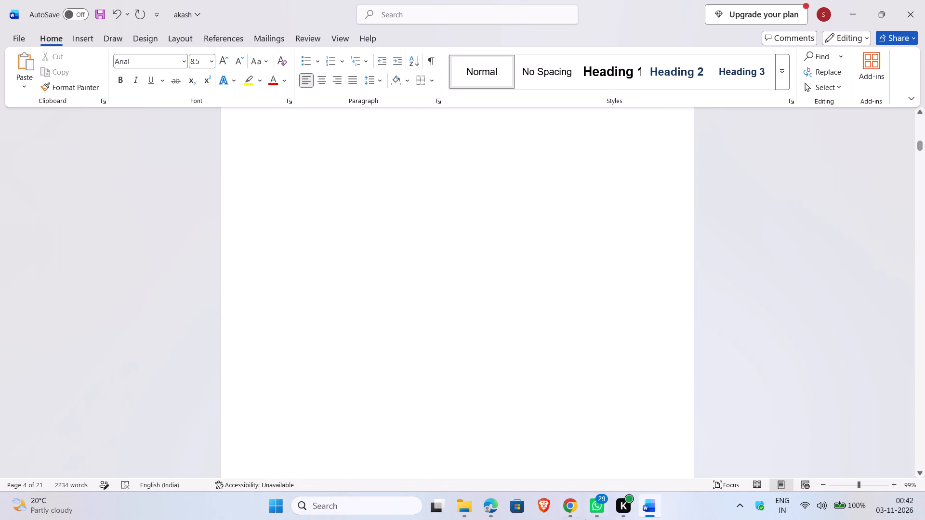
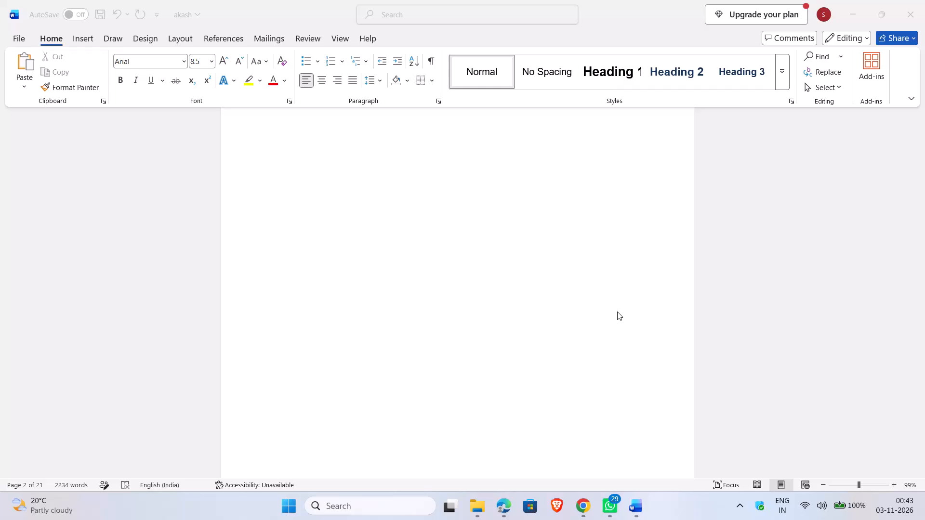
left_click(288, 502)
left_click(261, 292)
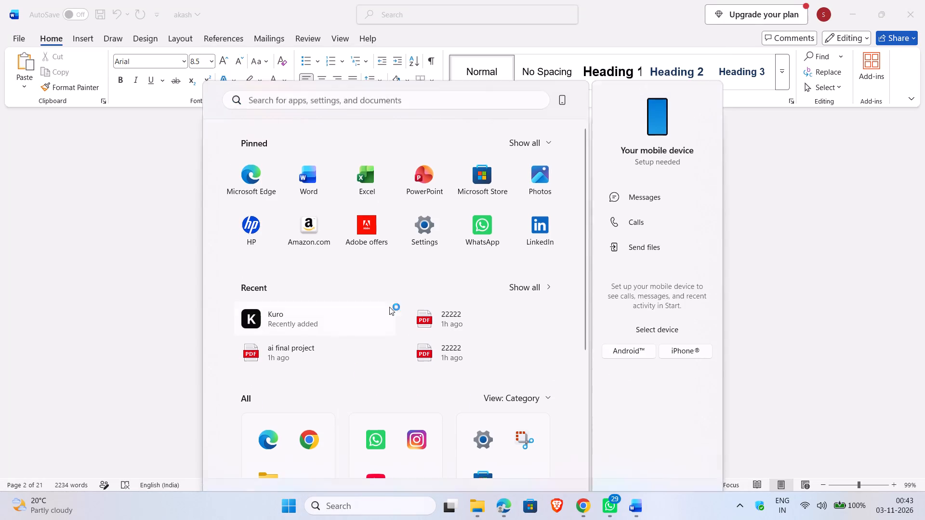
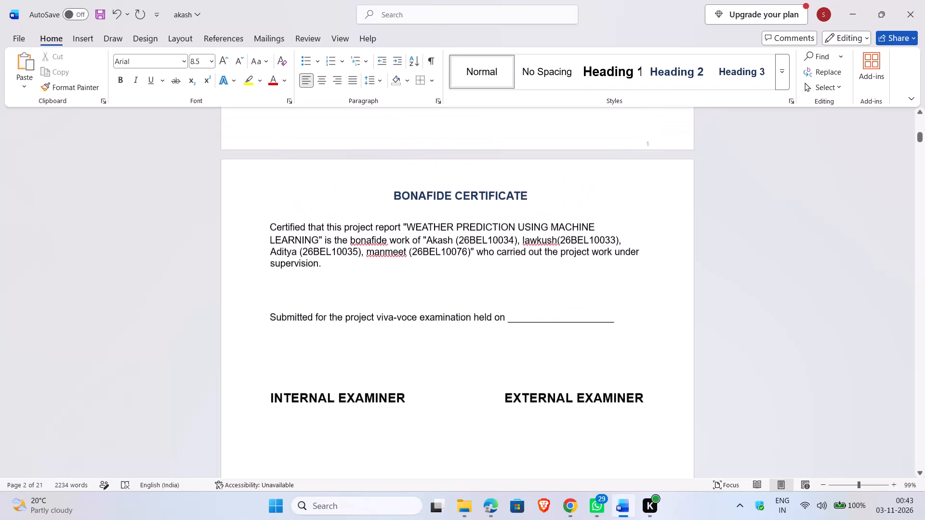
Review the layout of the cover, bonafide certificate, table of contents, and the lists of figures, tables and standards.
scroll(577, 332, "down", 2)
scroll(577, 332, "up", 2)
scroll(577, 334, "down", 2)
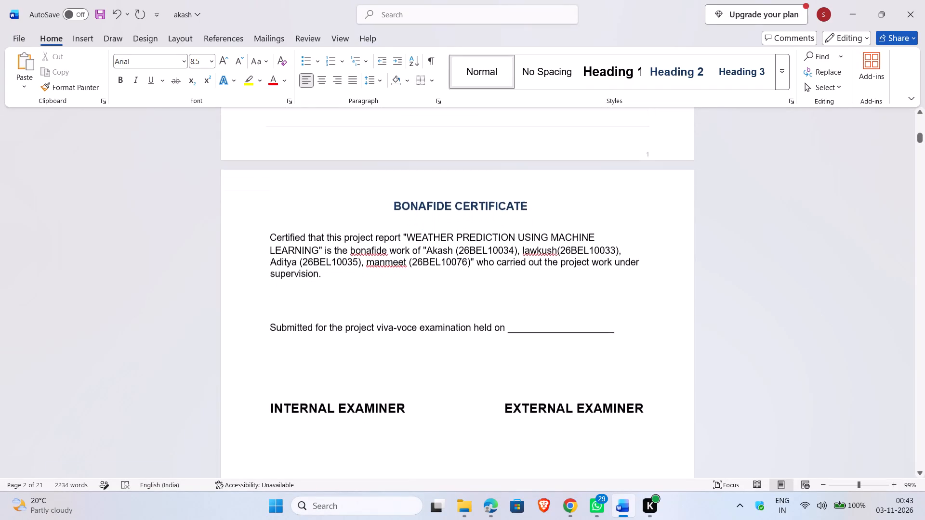
scroll(577, 337, "down", 3)
scroll(544, 287, "up", 16)
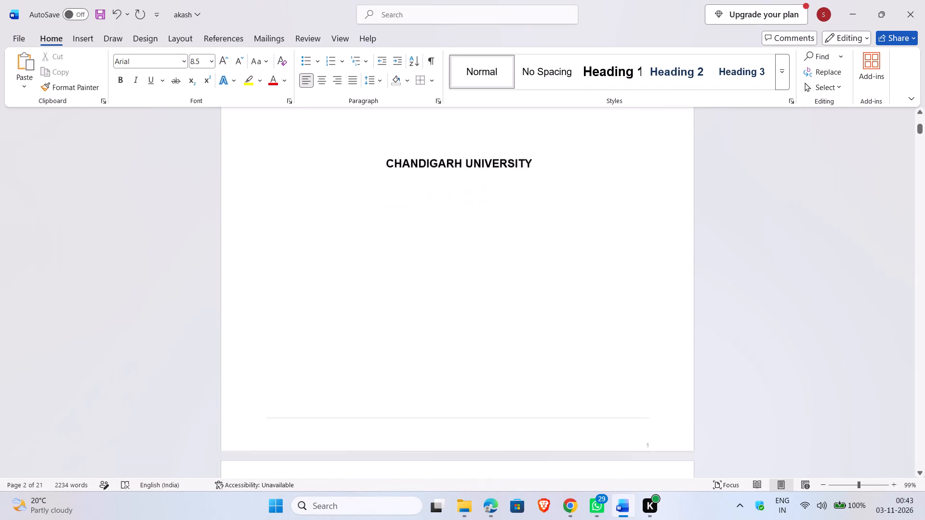
scroll(548, 279, "up", 5)
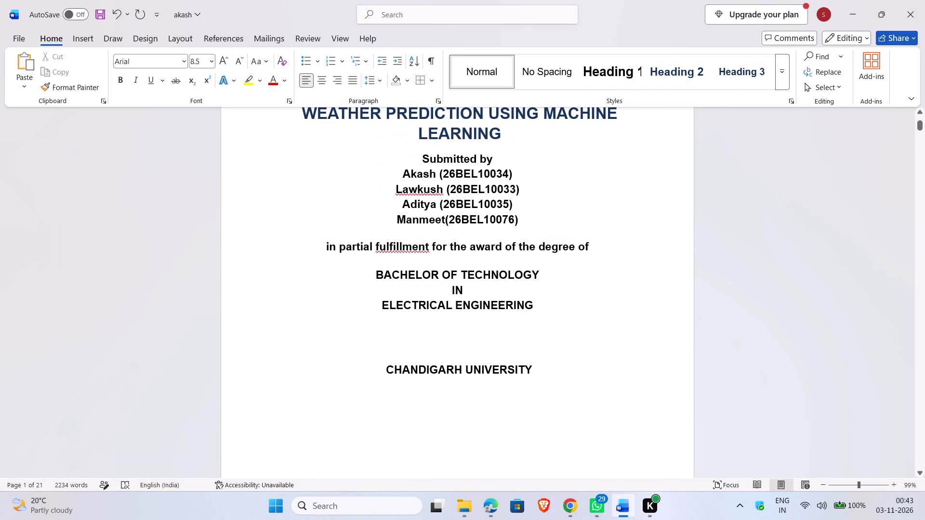
scroll(495, 310, "up", 20)
scroll(485, 322, "down", 17)
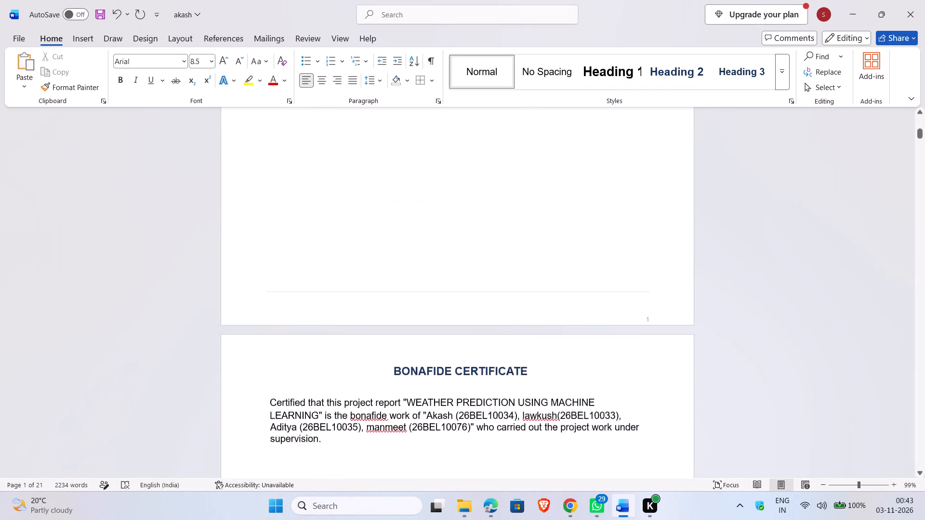
scroll(471, 332, "down", 20)
scroll(471, 332, "down", 19)
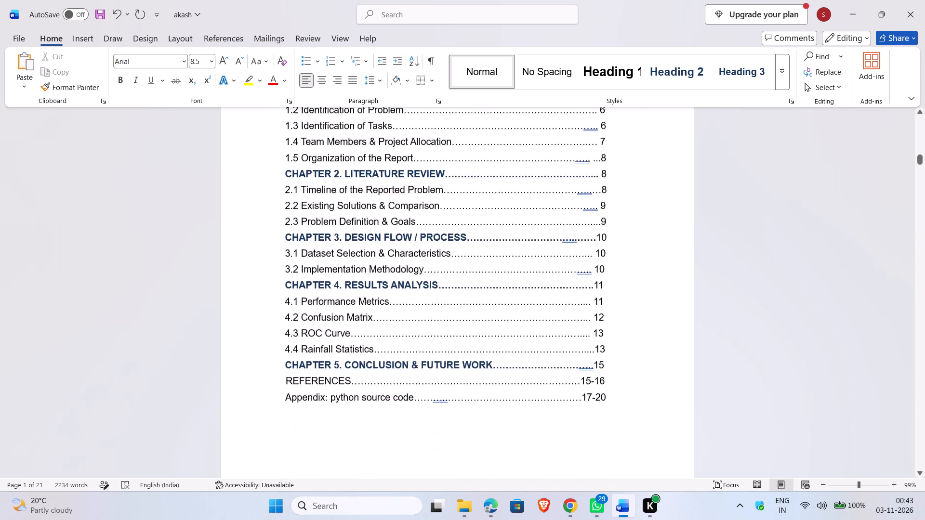
scroll(503, 315, "up", 9)
scroll(505, 313, "down", 2)
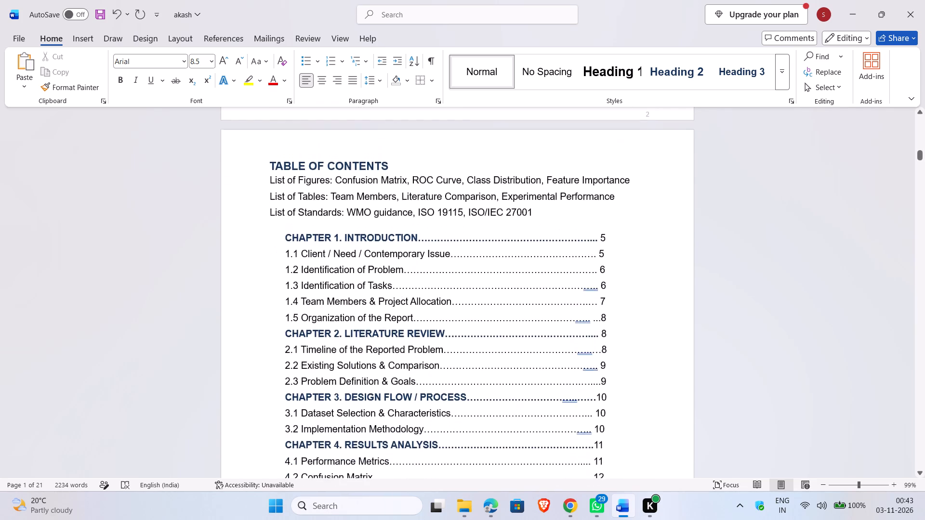
scroll(505, 317, "down", 20)
scroll(507, 323, "down", 5)
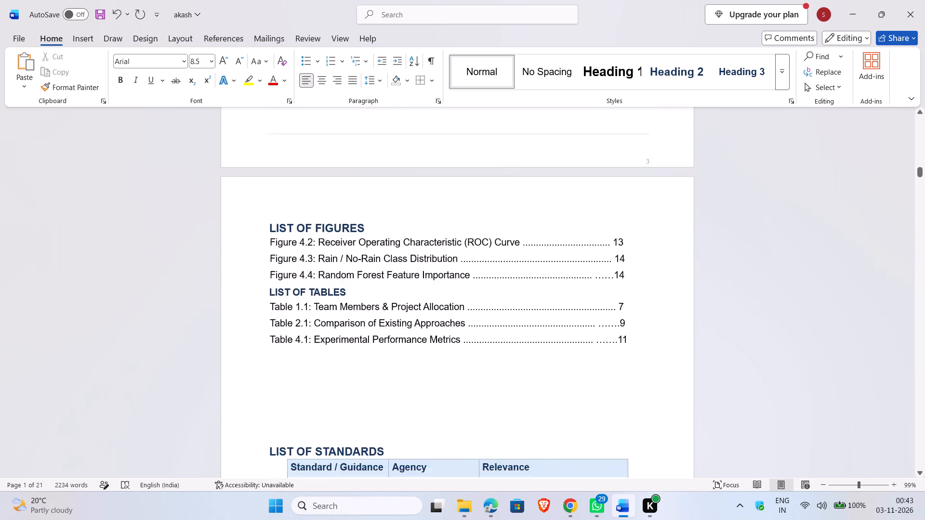
scroll(507, 327, "down", 11)
scroll(507, 327, "up", 7)
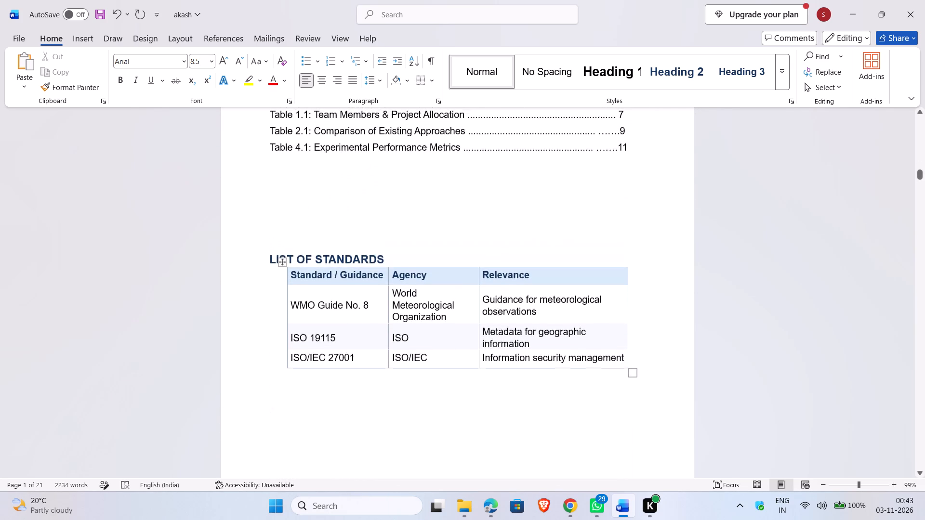
scroll(505, 328, "up", 1)
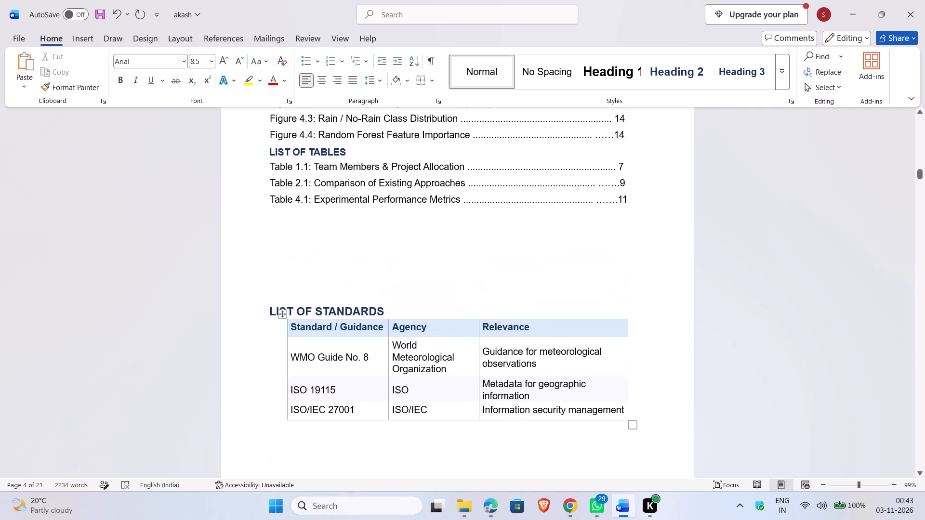
scroll(505, 328, "up", 9)
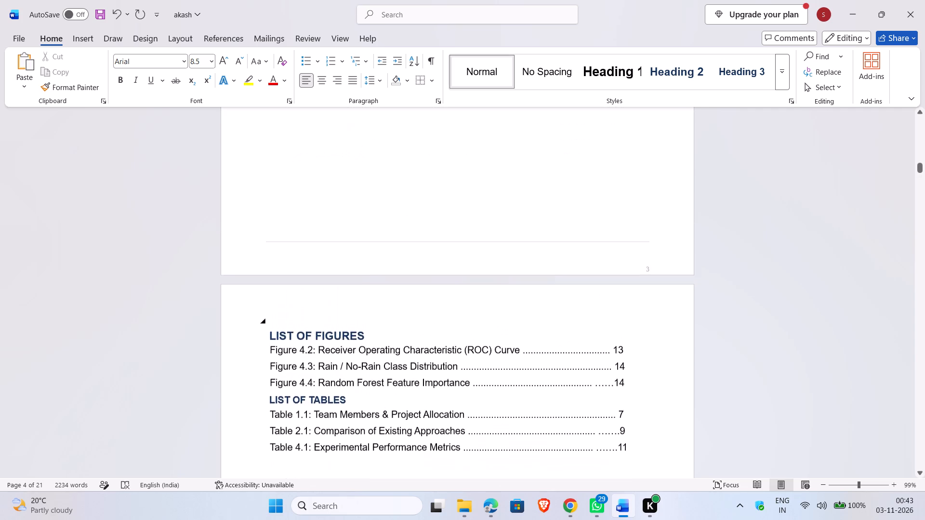
scroll(505, 328, "up", 12)
scroll(504, 327, "up", 11)
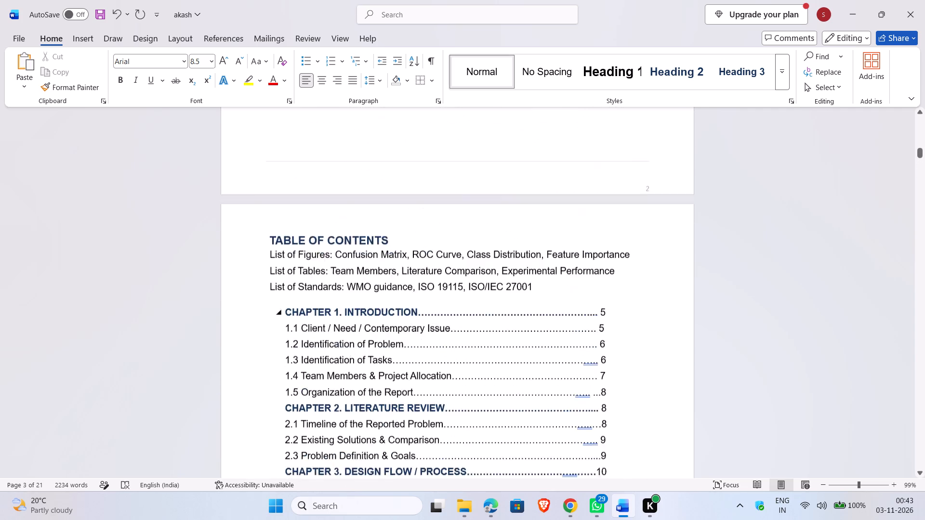
scroll(504, 329, "up", 3)
scroll(503, 330, "up", 20)
scroll(503, 330, "up", 4)
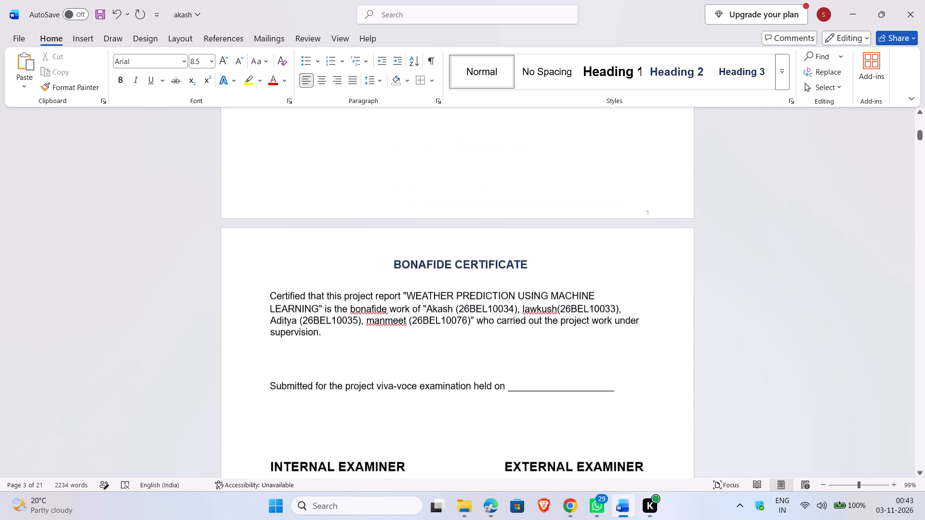
scroll(498, 324, "up", 20)
scroll(498, 324, "up", 8)
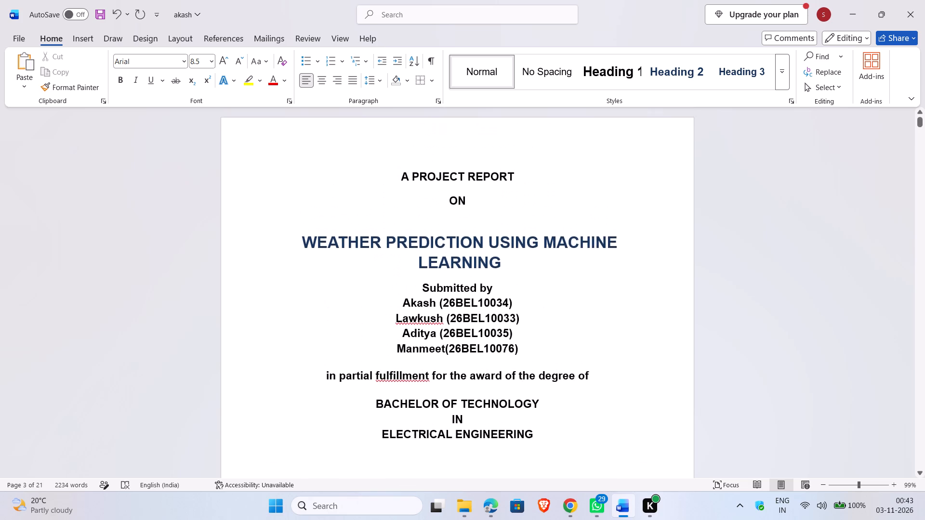
scroll(502, 331, "down", 20)
scroll(502, 331, "down", 20)
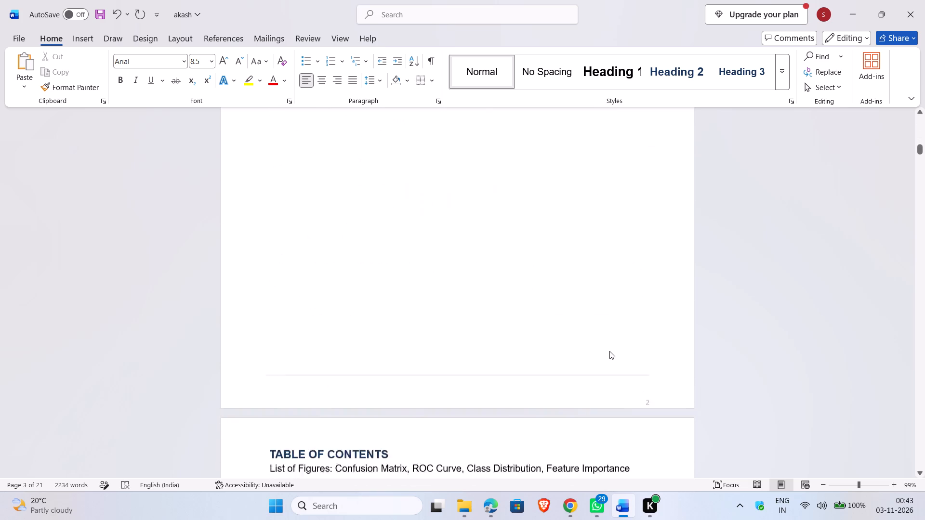
scroll(609, 351, "down", 15)
scroll(611, 350, "down", 11)
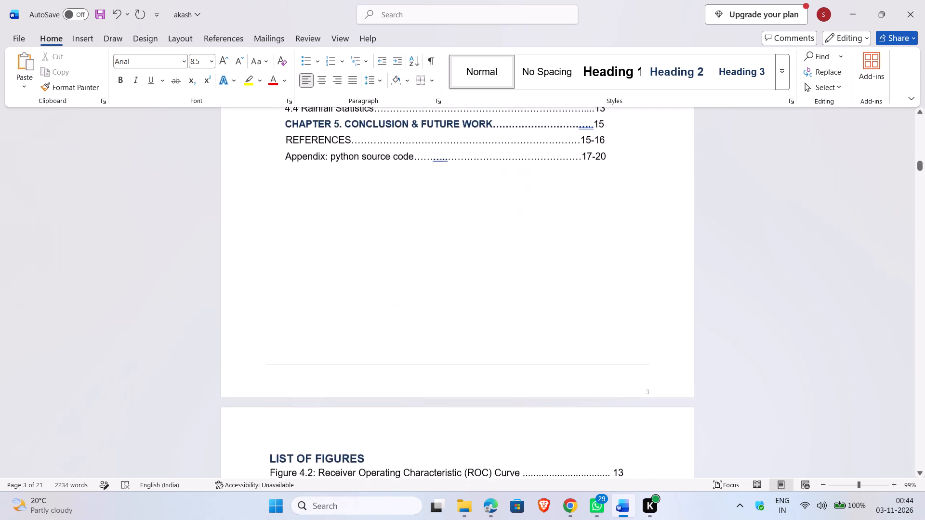
scroll(611, 348, "down", 12)
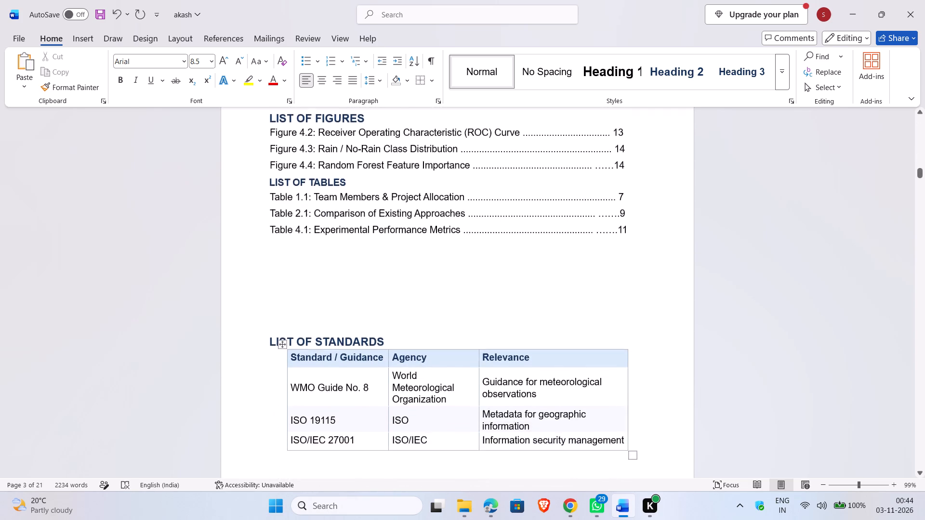
scroll(614, 353, "down", 3)
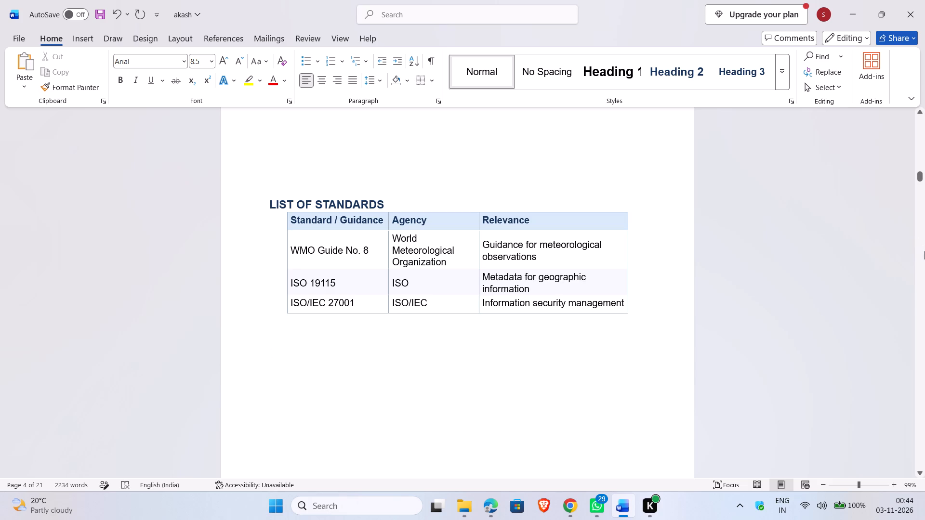
Check which pages the Python source code appendix occupies at the end of the report.
left_click_drag(922, 263, 924, 456)
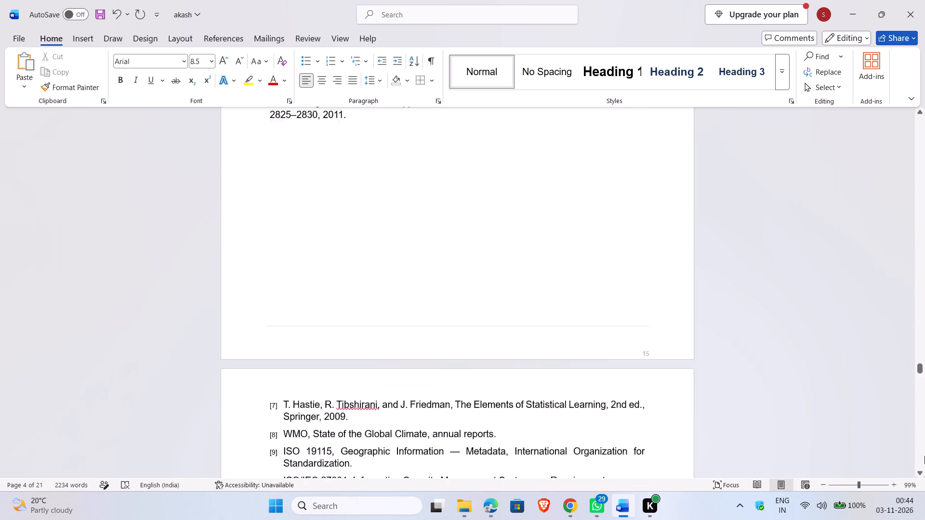
left_click_drag(924, 456, 924, 462)
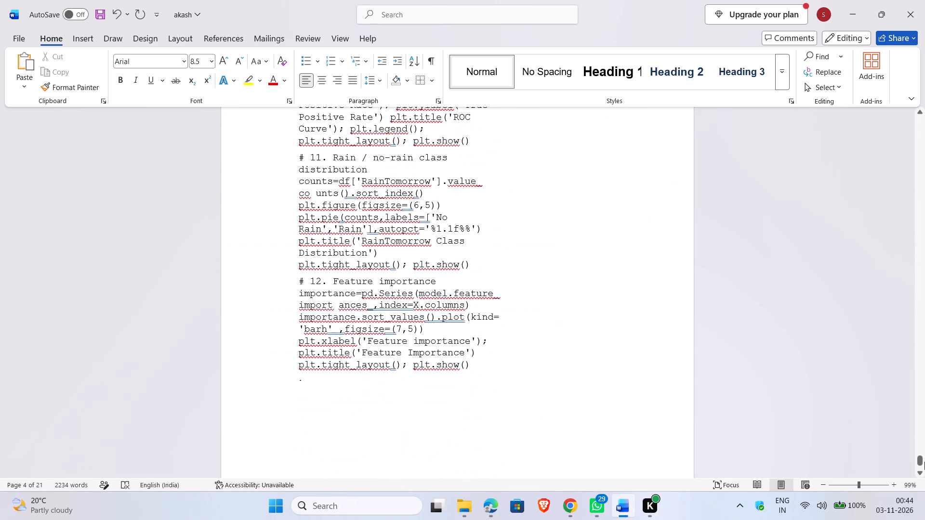
left_click_drag(924, 462, 831, 420)
scroll(553, 284, "down", 5)
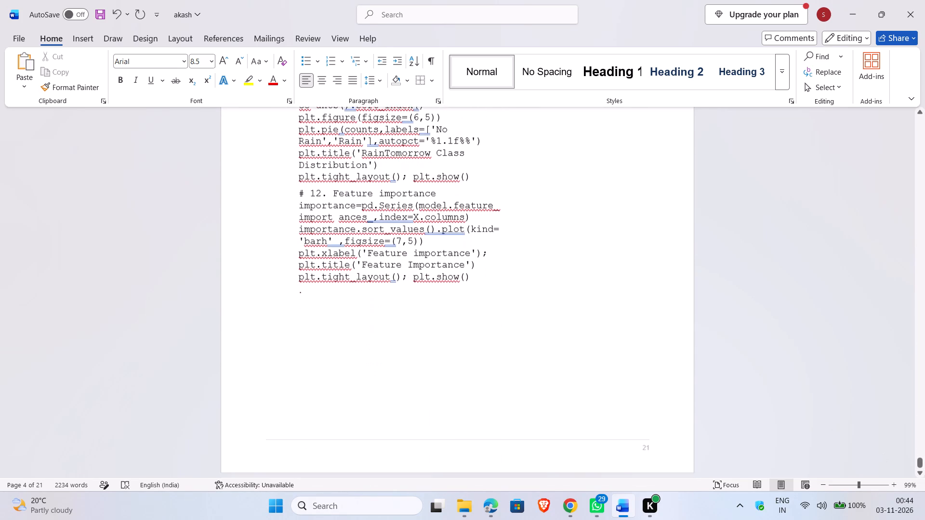
scroll(553, 284, "down", 6)
scroll(559, 274, "up", 18)
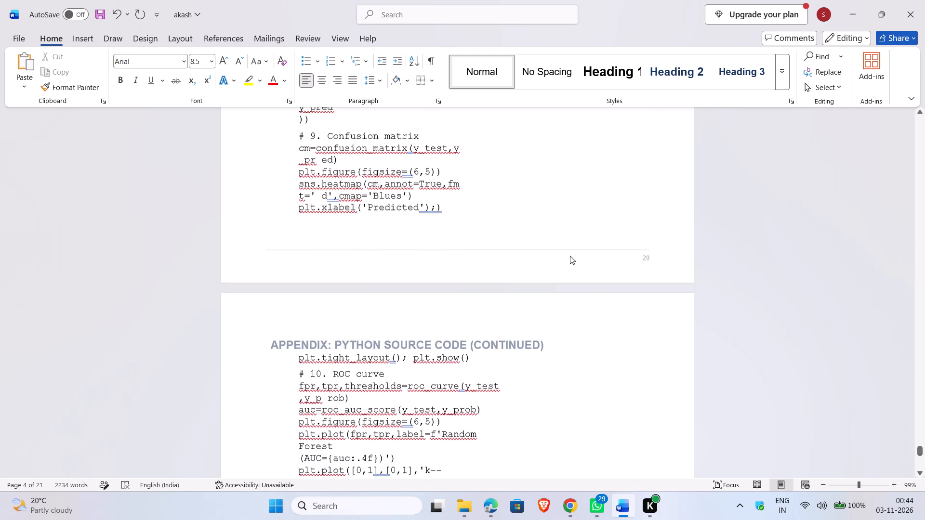
scroll(570, 256, "up", 17)
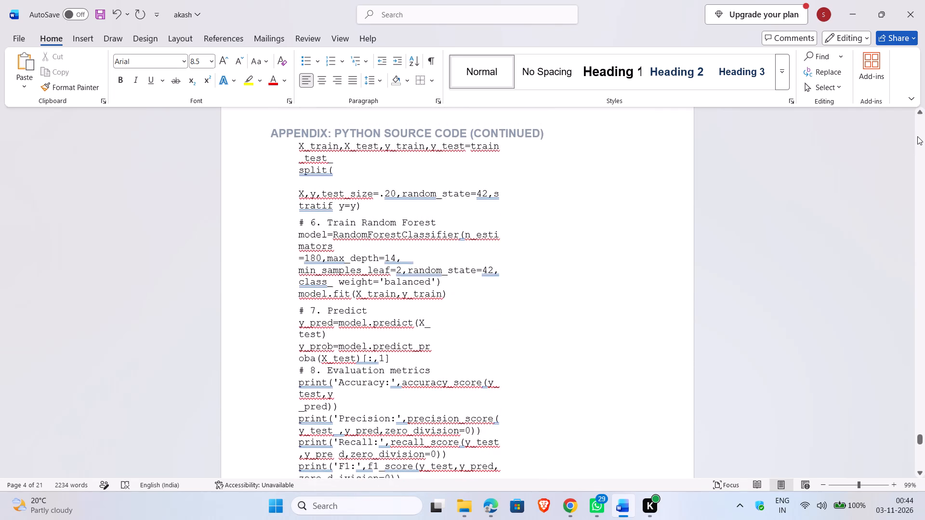
Change the page range of the Python source code appendix entry in the table of contents to 17-21.
left_click(919, 135)
left_click_drag(919, 138, 920, 119)
left_click_drag(924, 108, 919, 112)
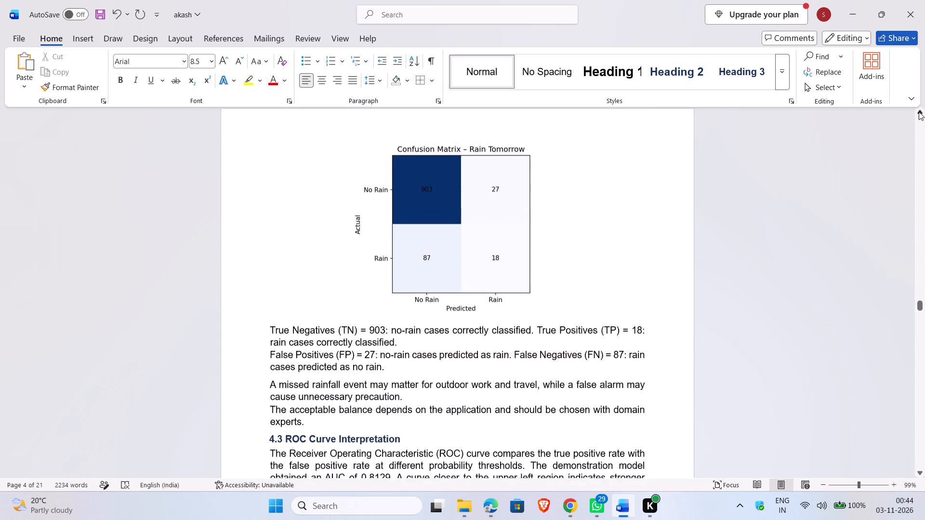
left_click_drag(919, 112, 923, 182)
left_click_drag(924, 177, 923, 141)
left_click(923, 141)
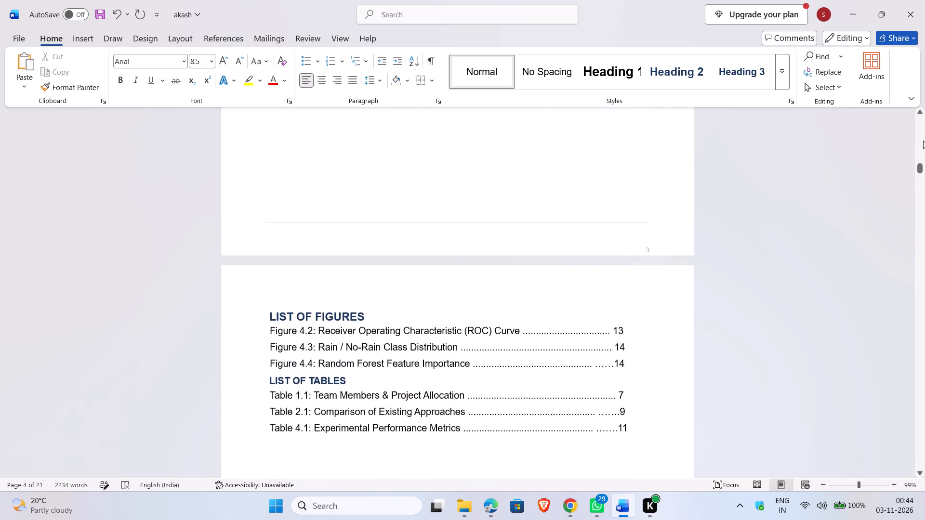
scroll(624, 347, "down", 3)
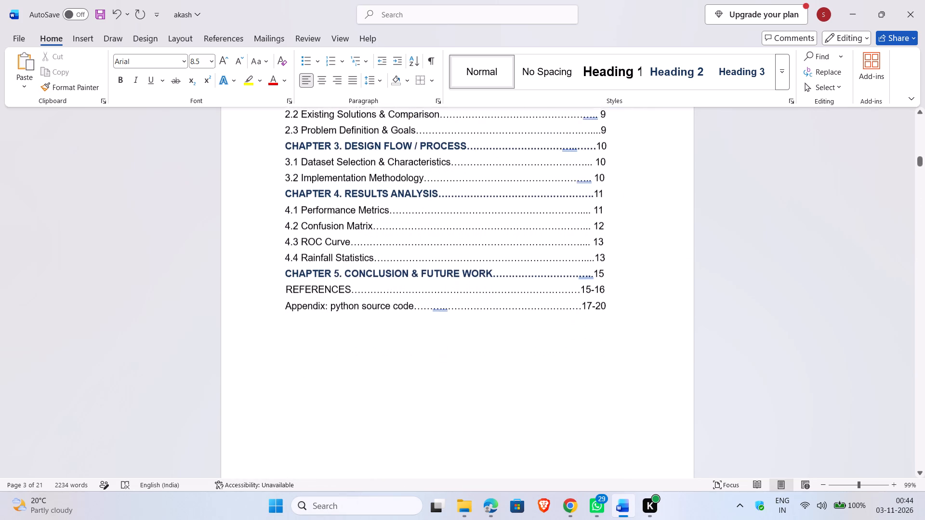
left_click(603, 292)
left_click(615, 294)
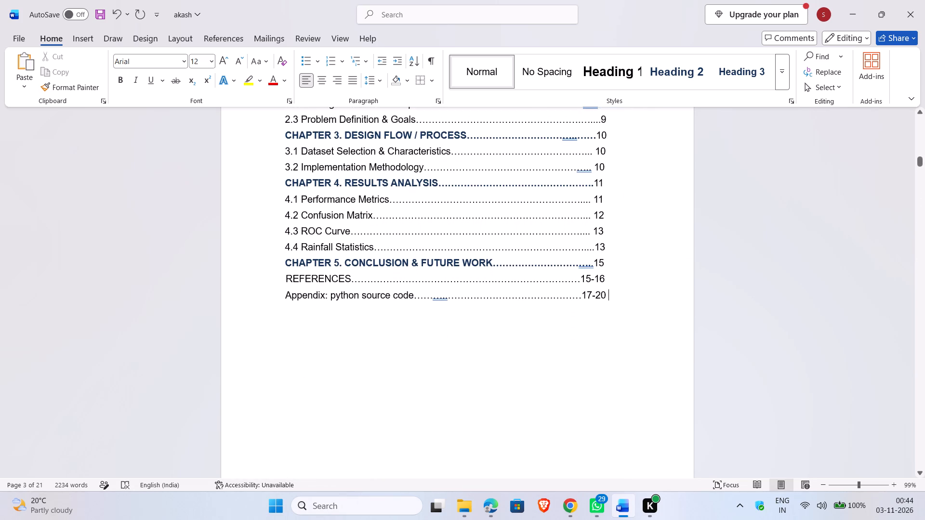
key("BackSpace")
key("BackSpace")
key("1")
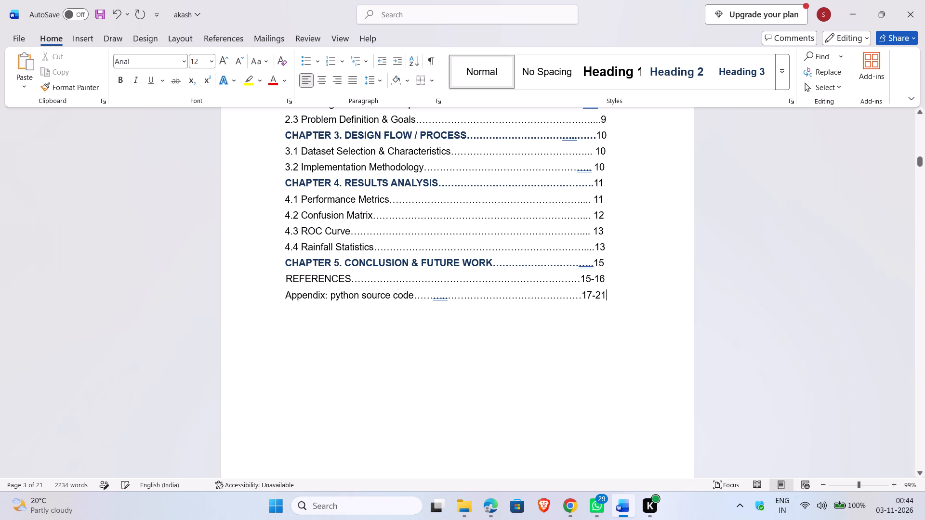
Remove the stray space within the dot leaders of the Table 4.1 and Table 2.1 entries in the List of Tables.
scroll(568, 287, "down", 7)
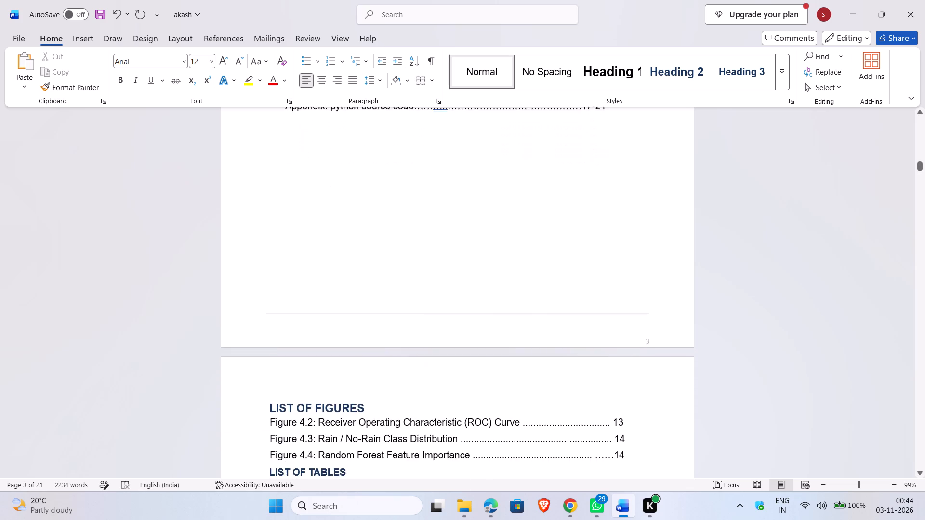
scroll(573, 295, "down", 8)
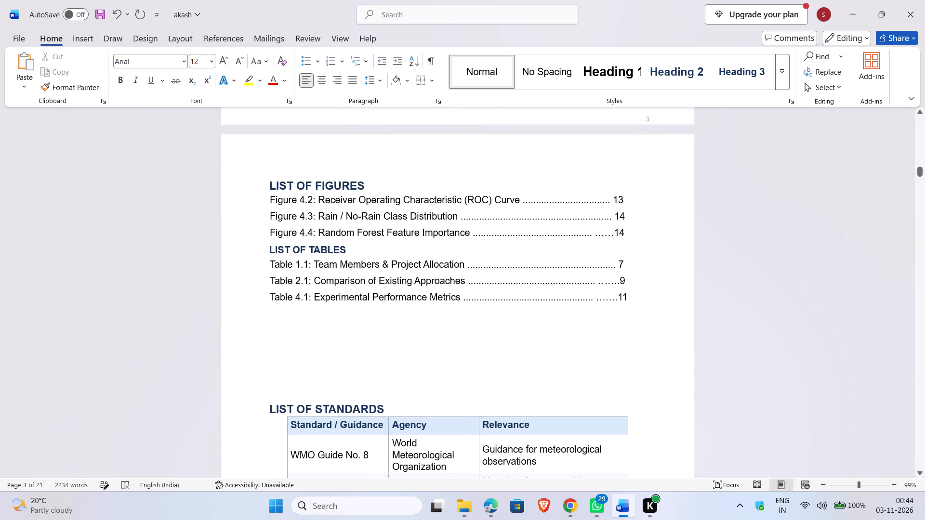
left_click(597, 295)
key("BackSpace")
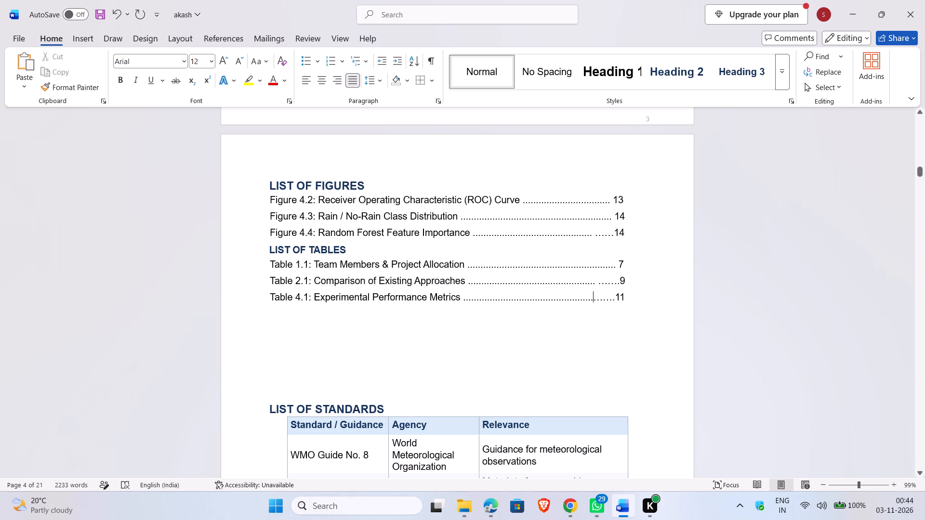
left_click(598, 282)
key("BackSpace")
Insert the missing spaces in "Rain Tomorrow" in section 1.2 and in "day The" in the section 1.1 paragraph.
scroll(580, 264, "down", 19)
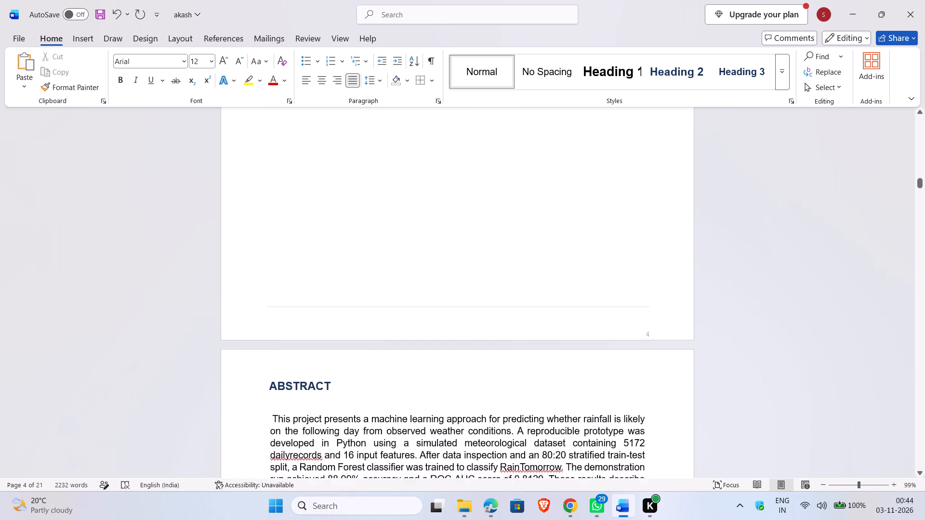
scroll(579, 273, "down", 10)
scroll(578, 273, "down", 11)
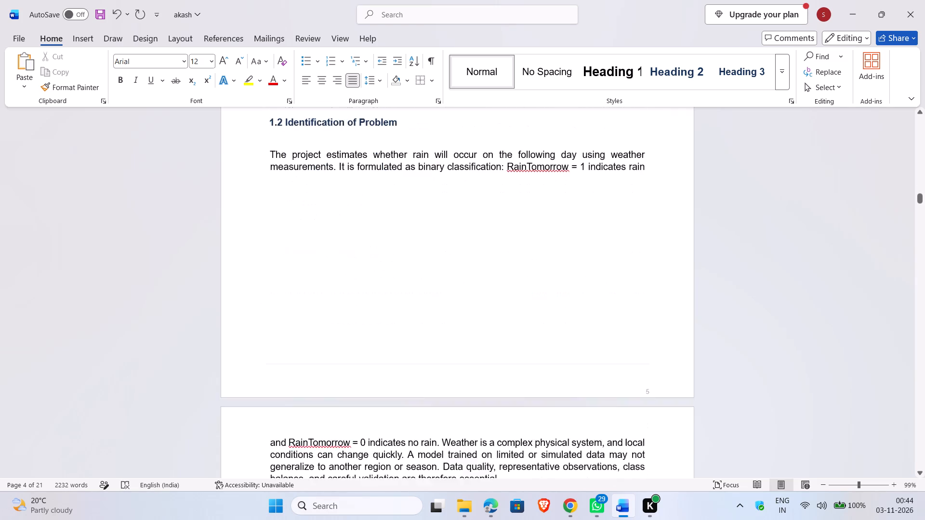
scroll(578, 273, "down", 3)
scroll(576, 259, "up", 8)
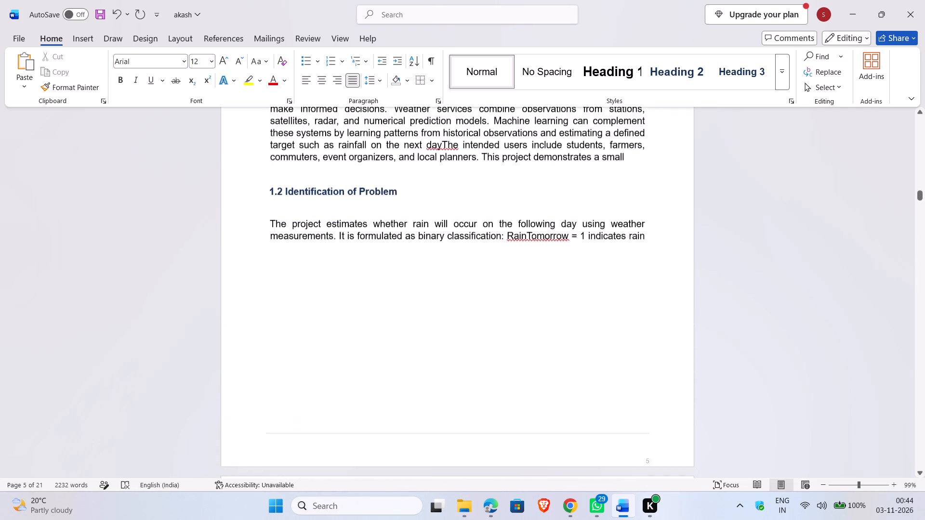
left_click(529, 291)
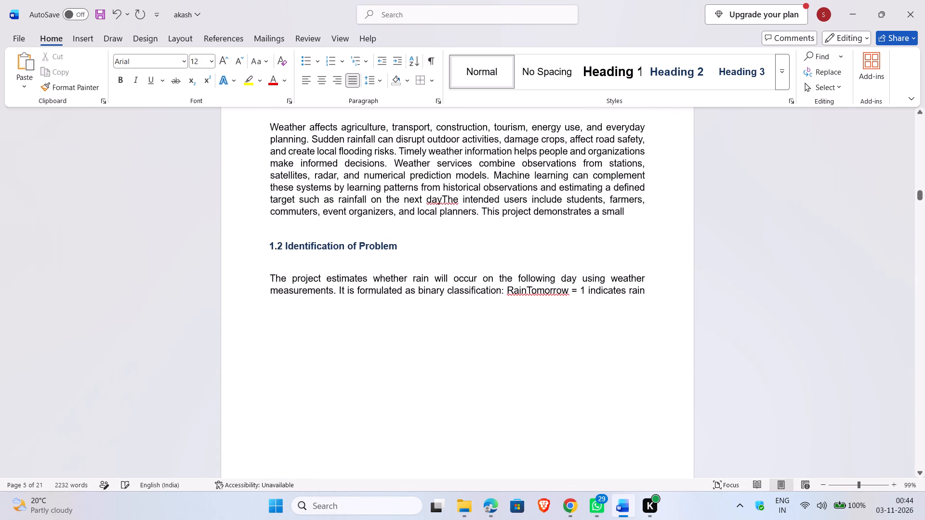
left_click(528, 287)
key("space")
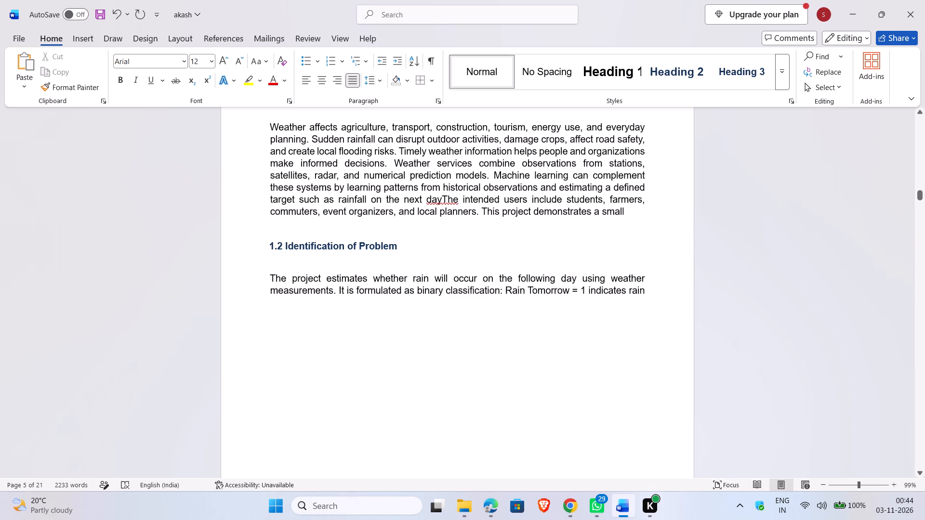
left_click(441, 203)
key("space")
Correct the misspelled words in the Abstract to "Rain Tomorrow", "daily records" and "implementation".
scroll(465, 192, "up", 2)
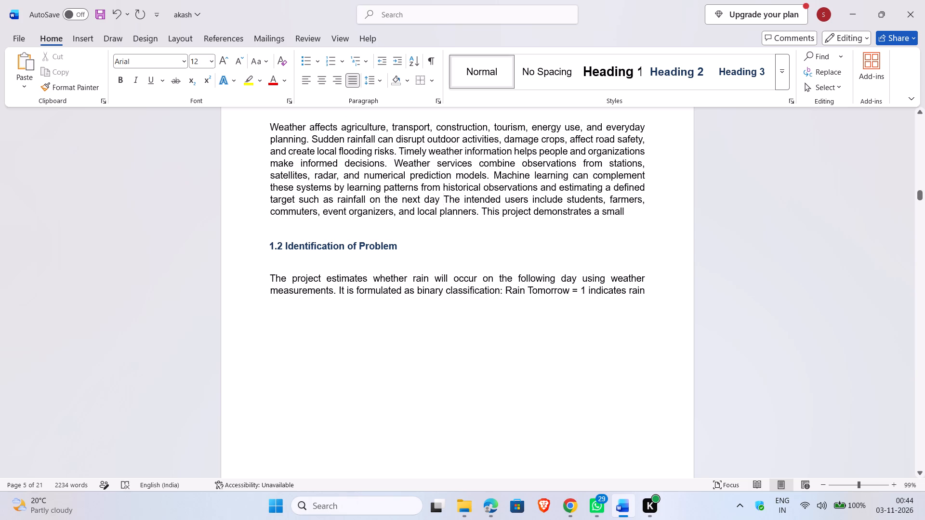
scroll(489, 172, "up", 6)
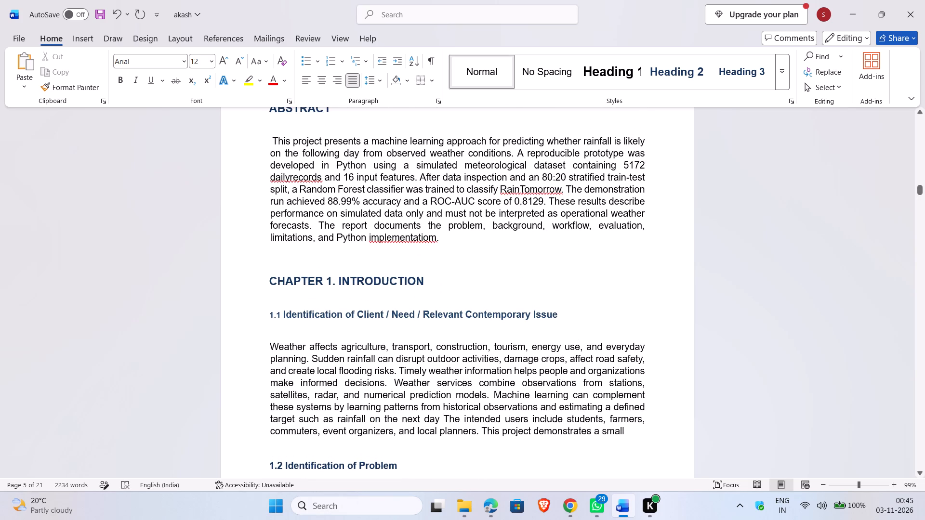
left_click(521, 188)
key("space")
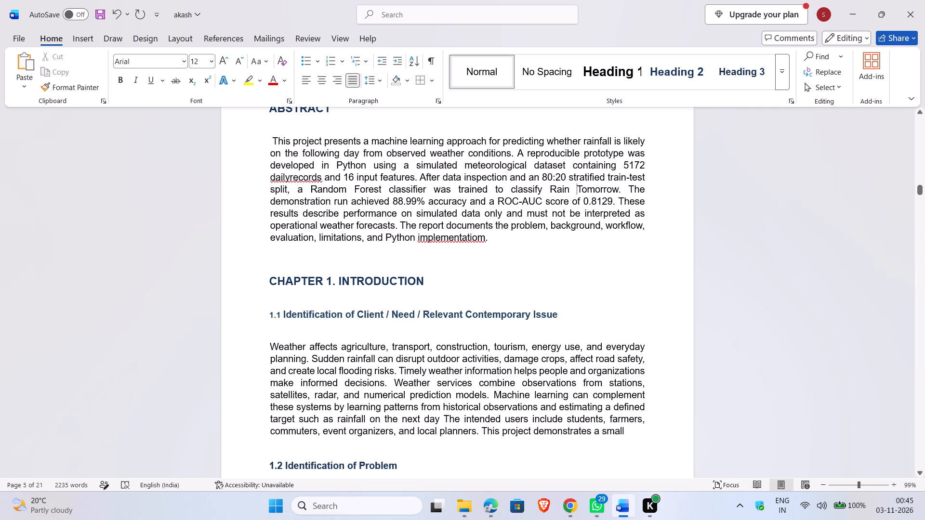
left_click(290, 176)
key("space")
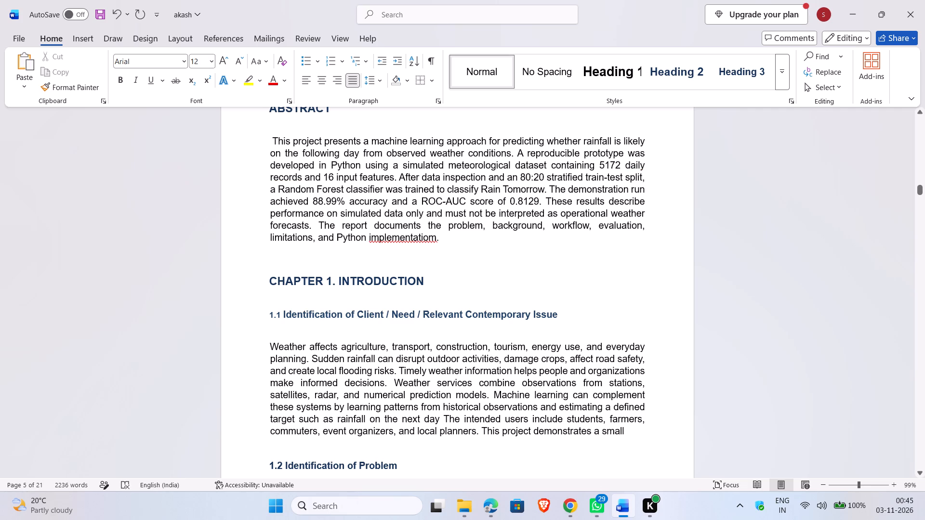
left_click(435, 236)
key("BackSpace")
key("n")
key("BackSpace")
key("n")
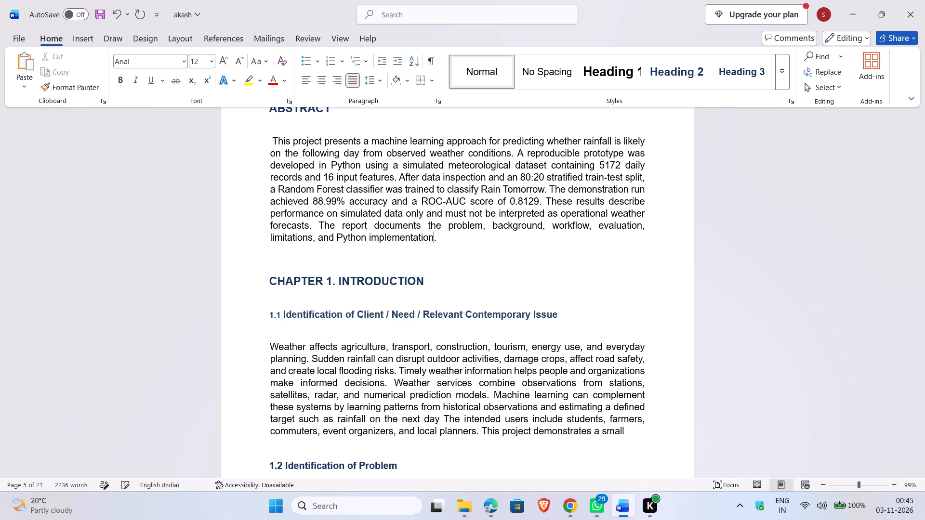
Split "RainTomorrow" into "Rain Tomorrow" in the rest of the section 1.2 paragraph and in task 1 of section 1.3.
scroll(442, 236, "down", 1)
scroll(443, 239, "up", 4)
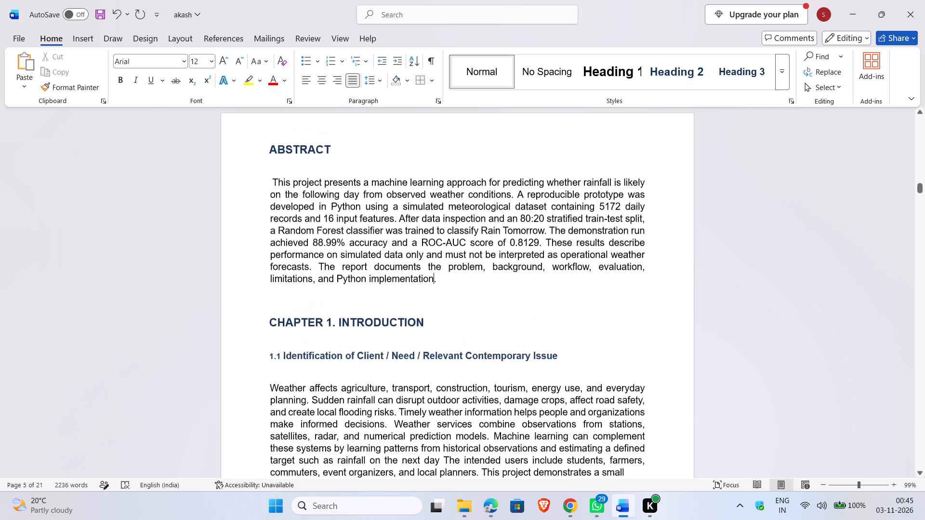
scroll(444, 237, "up", 4)
scroll(441, 241, "down", 20)
scroll(441, 241, "down", 1)
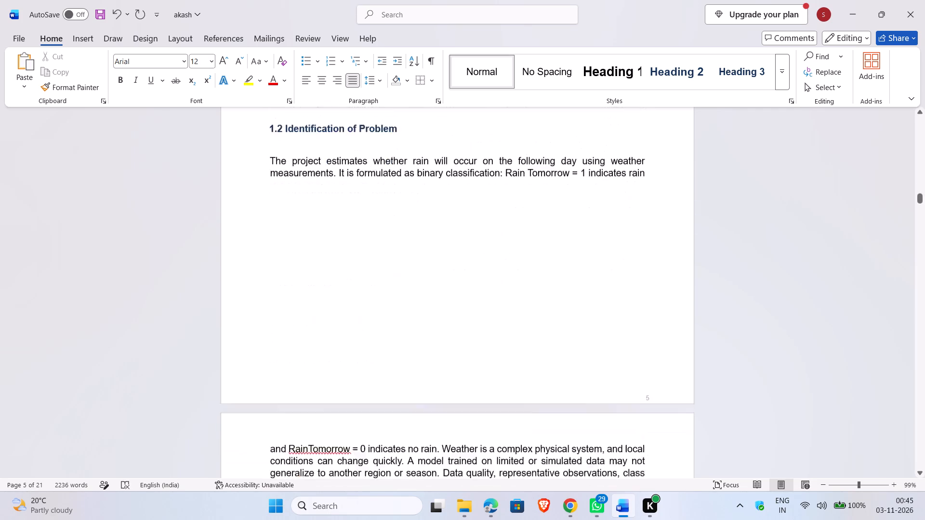
scroll(446, 251, "down", 5)
left_click(309, 264)
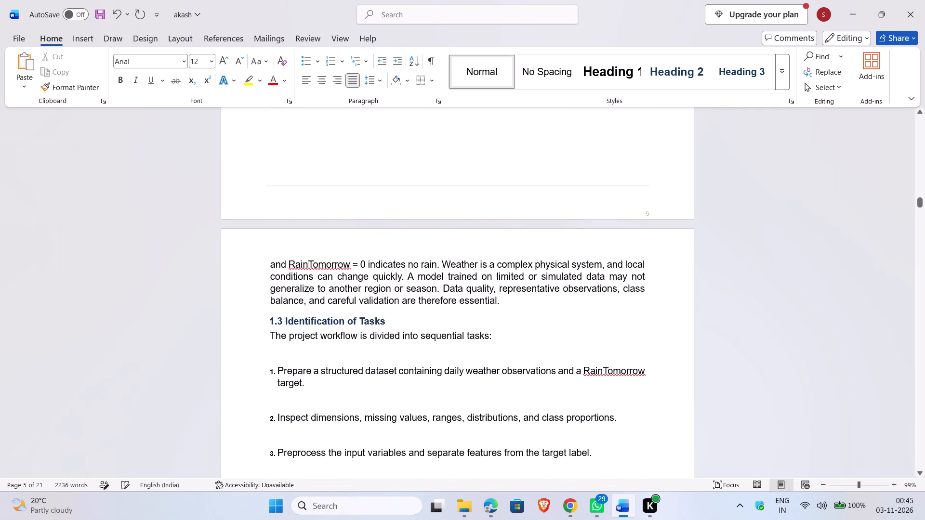
key("space")
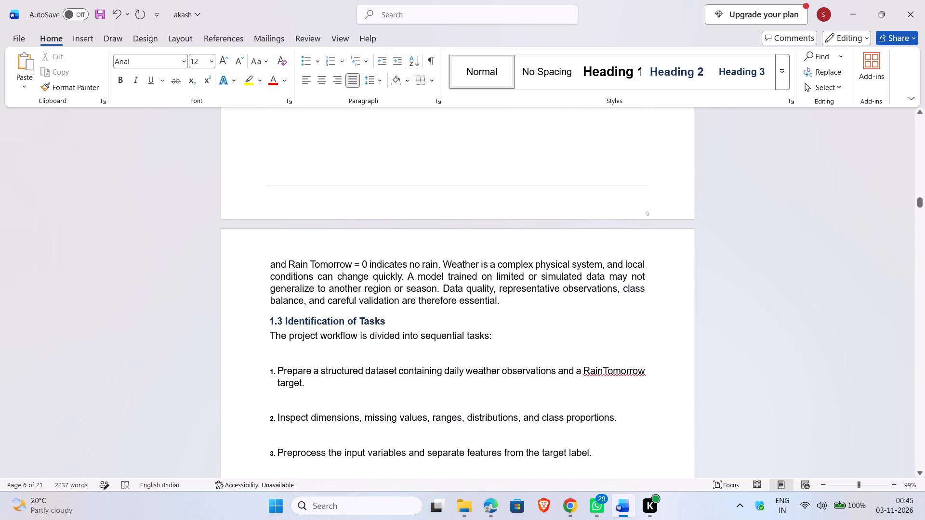
scroll(312, 266, "down", 4)
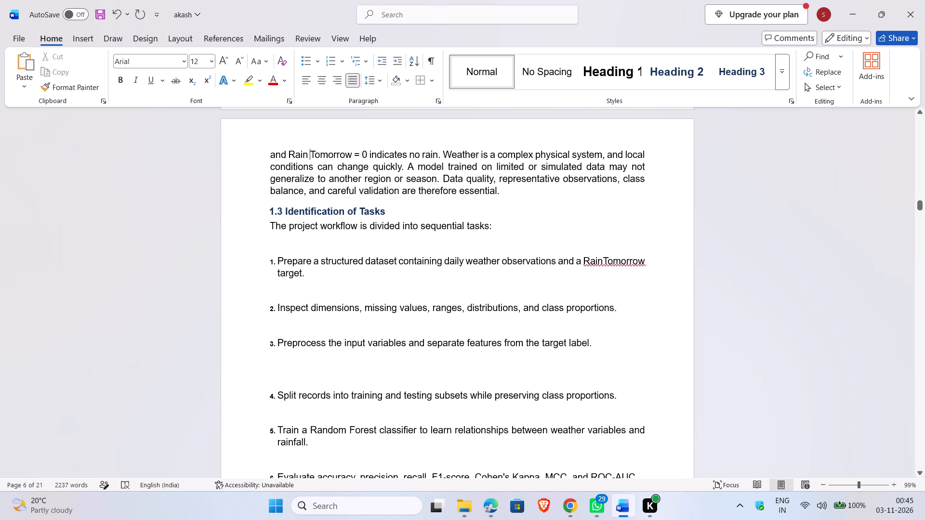
left_click(601, 259)
key("space")
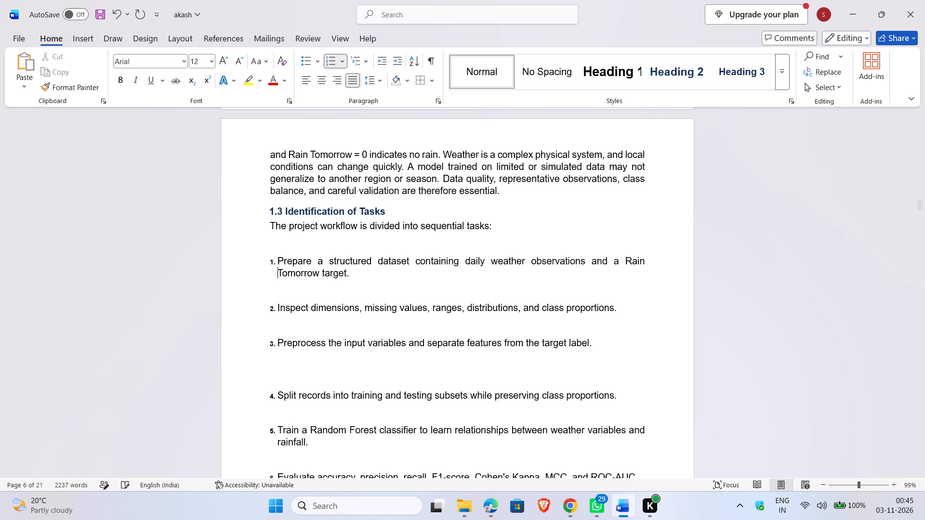
Split "featureimportance" into "feature importance" in task 7 of section 1.3.
scroll(511, 276, "down", 6)
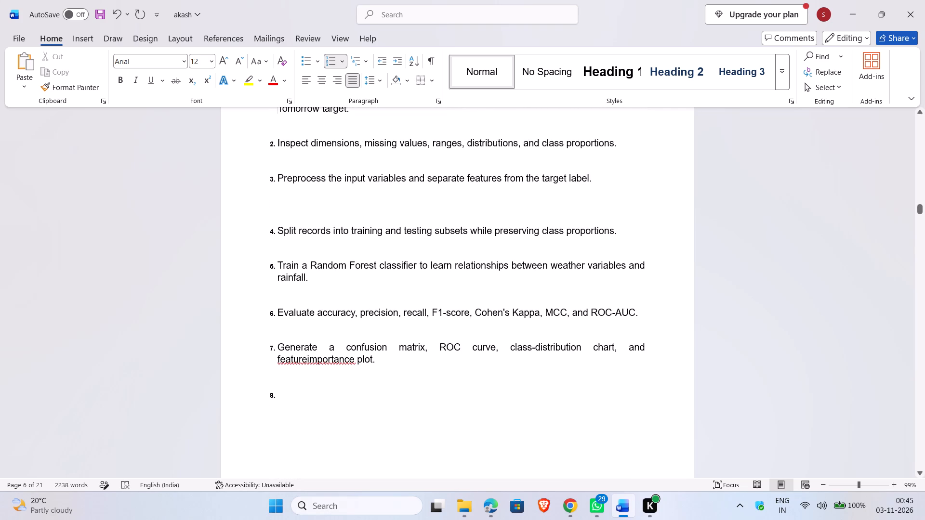
left_click(308, 357)
key("space")
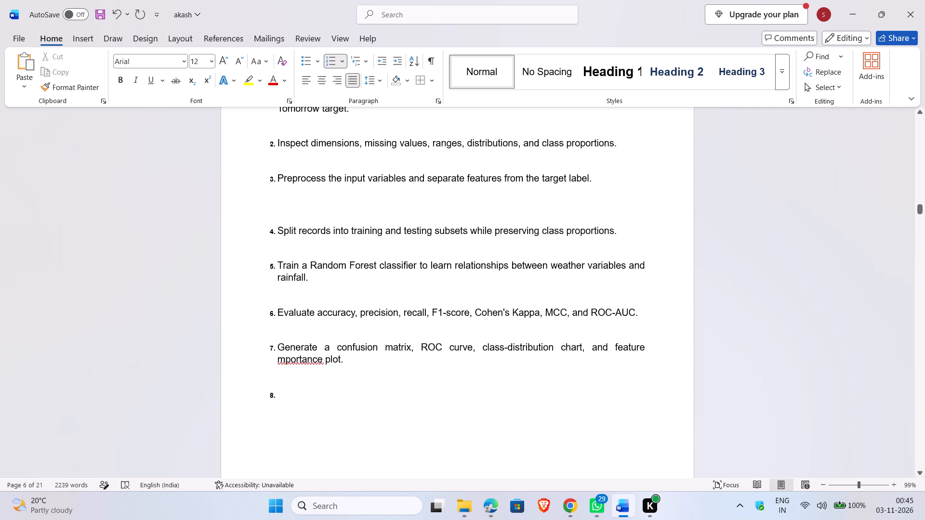
key("i")
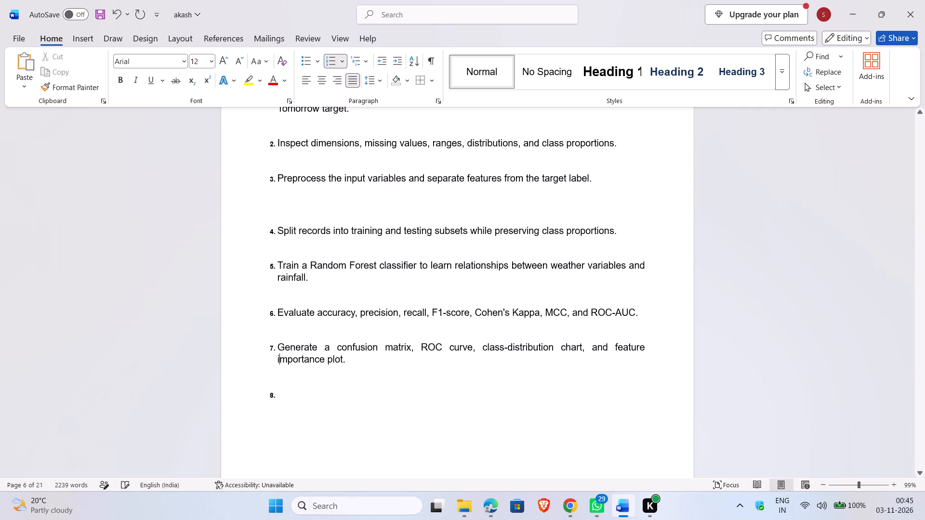
Delete the empty item 8 at the end of the section 1.3 task list.
scroll(338, 351, "down", 9)
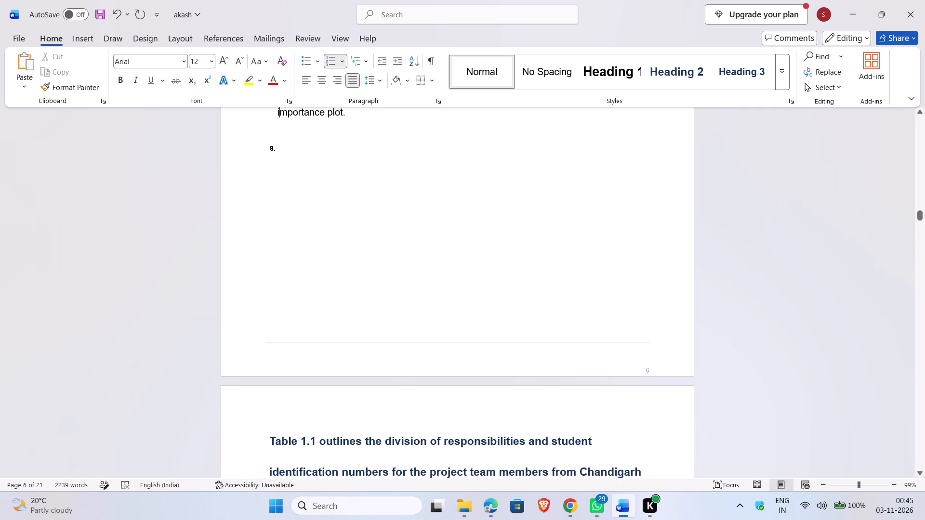
left_click_drag(280, 151, 269, 149)
left_click(273, 146)
key("BackSpace")
Change the stray word "uld" to "uid" in the responsibilities paragraph below Table 1.1.
scroll(296, 166, "down", 5)
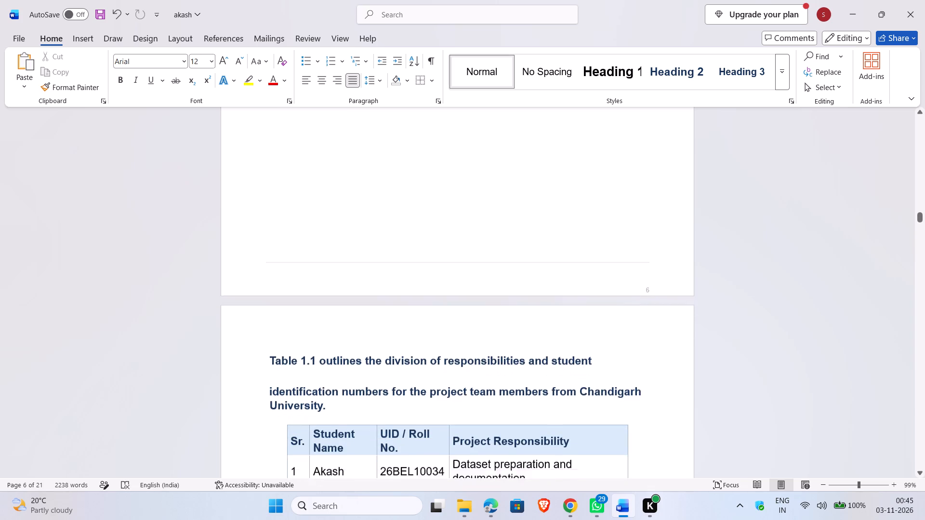
scroll(297, 180, "down", 5)
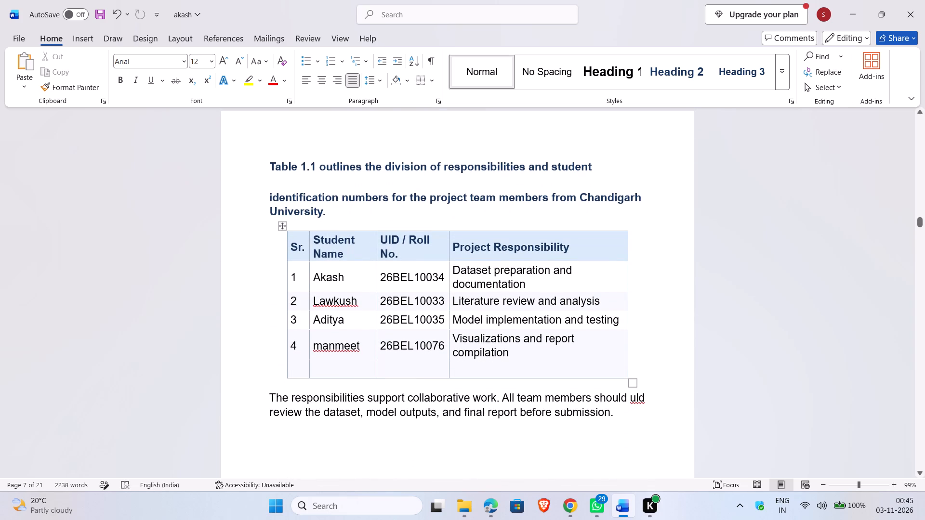
scroll(371, 260, "down", 10)
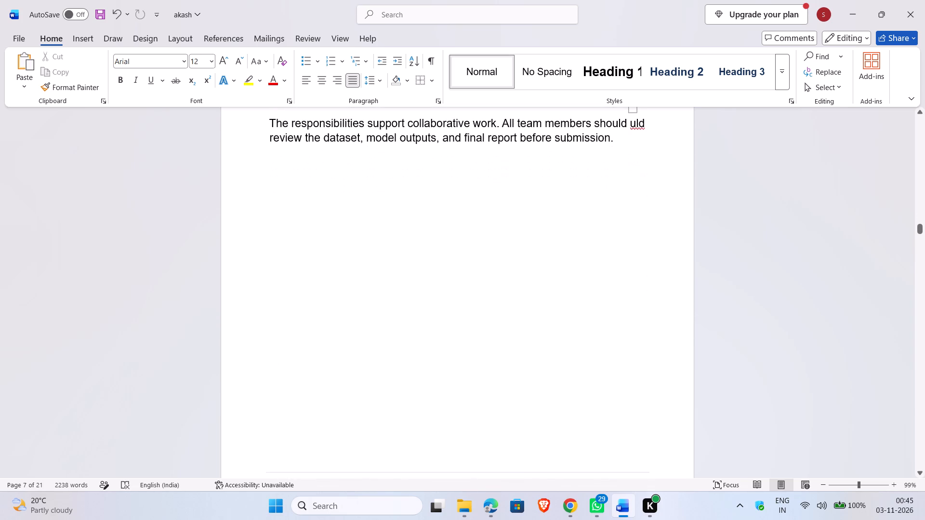
left_click(637, 121)
key("BackSpace")
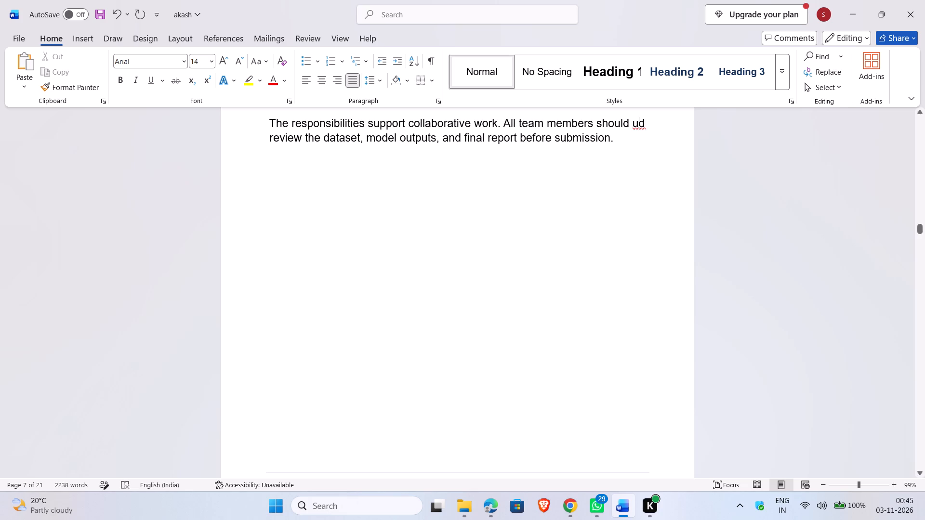
key("i")
Review the team members table and its paragraph, and the text through section 1.5 and the start of Chapter 2.
scroll(556, 296, "down", 2)
scroll(565, 240, "up", 5)
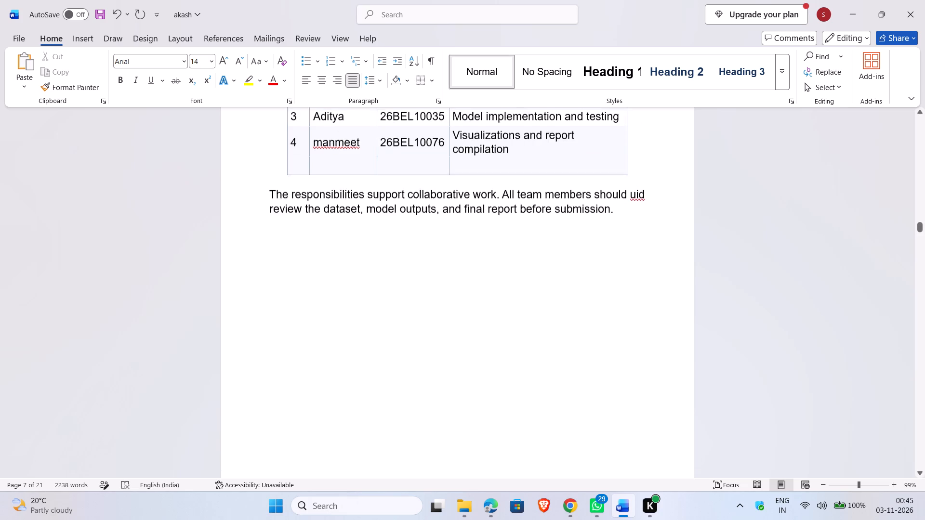
scroll(554, 236, "up", 4)
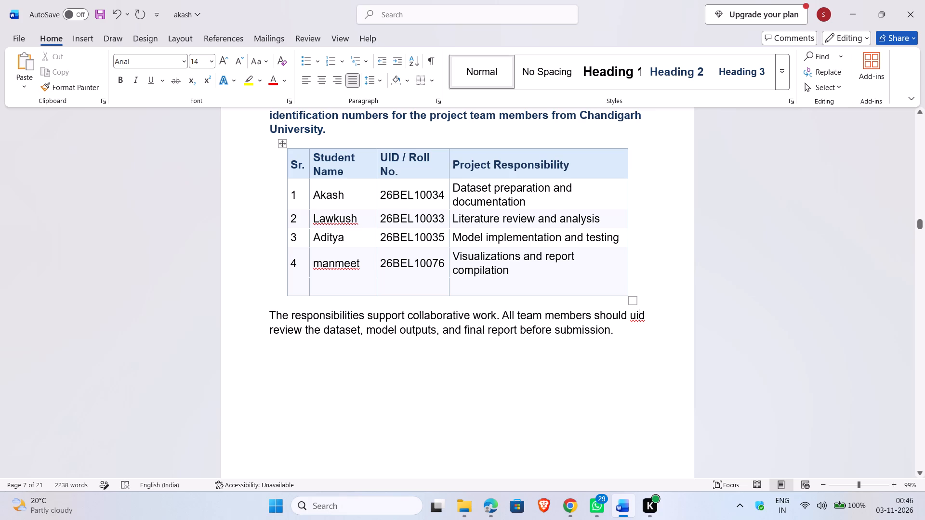
scroll(499, 249, "up", 2)
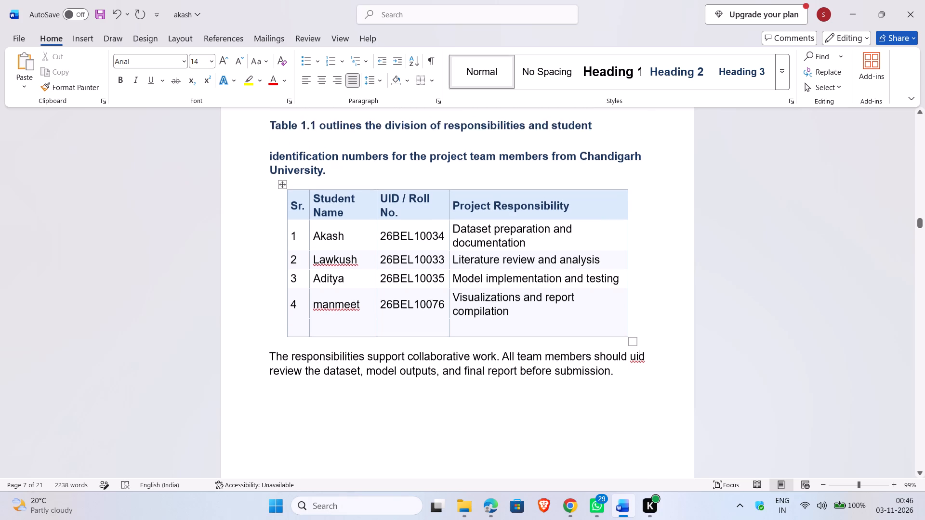
scroll(499, 249, "down", 3)
scroll(499, 249, "up", 5)
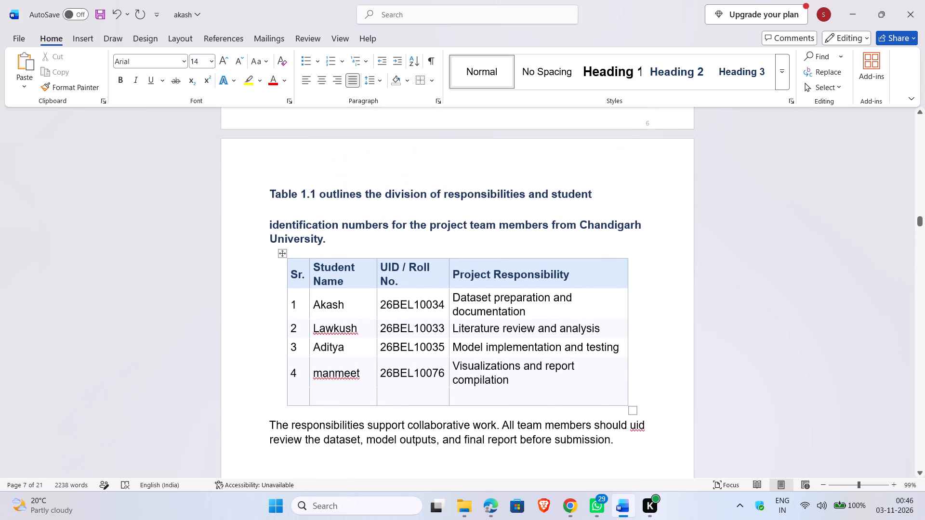
scroll(501, 234, "down", 14)
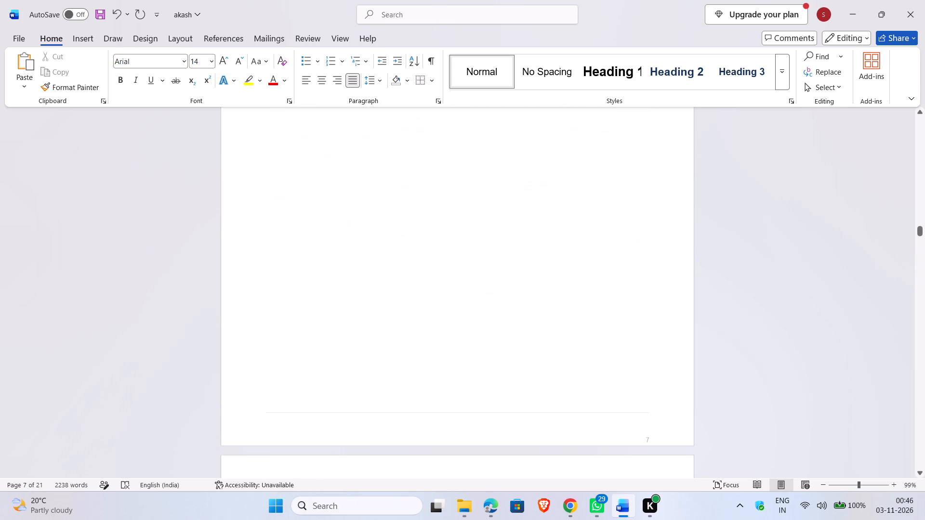
scroll(492, 246, "down", 14)
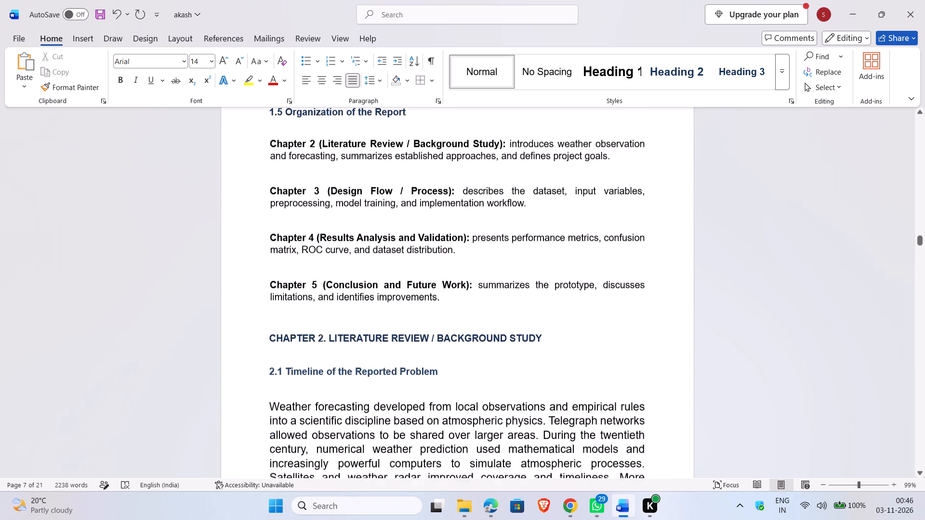
In the approaches table's Numerical prediction row, delete the stray "s" before "Physics-based" and split "onRegional" into "On Regional".
scroll(491, 225, "down", 11)
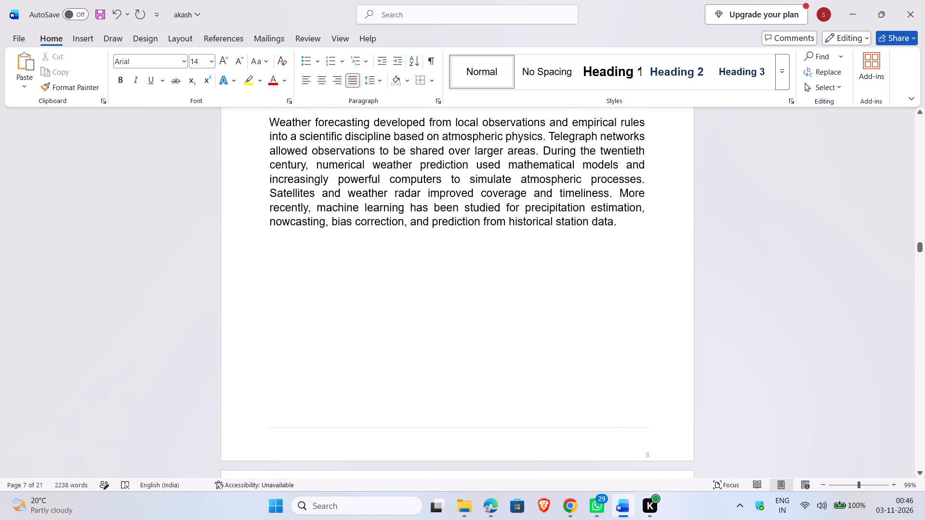
scroll(491, 231, "down", 16)
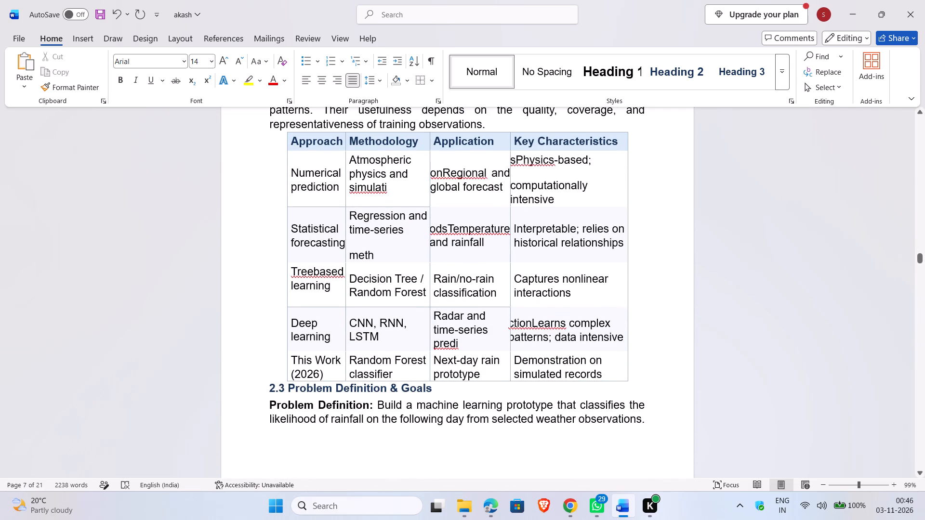
left_click(517, 158)
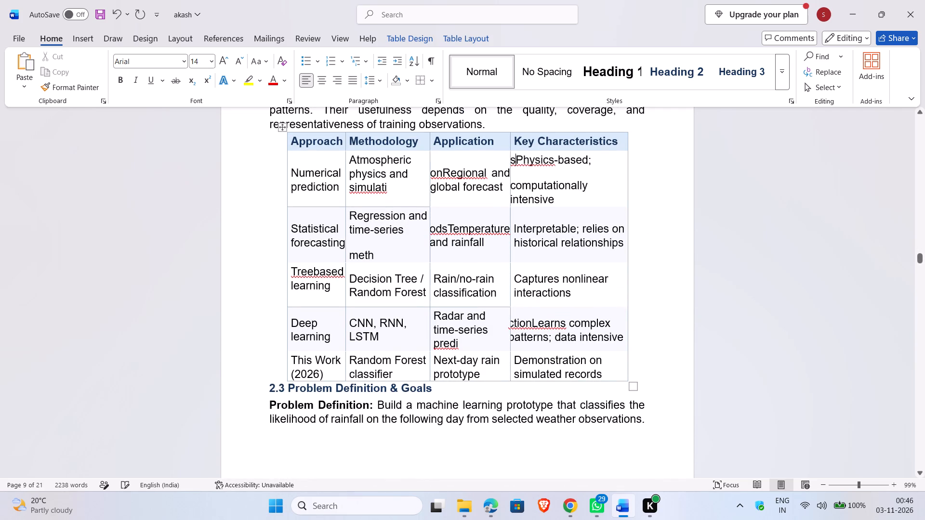
key("BackSpace")
left_click(443, 171)
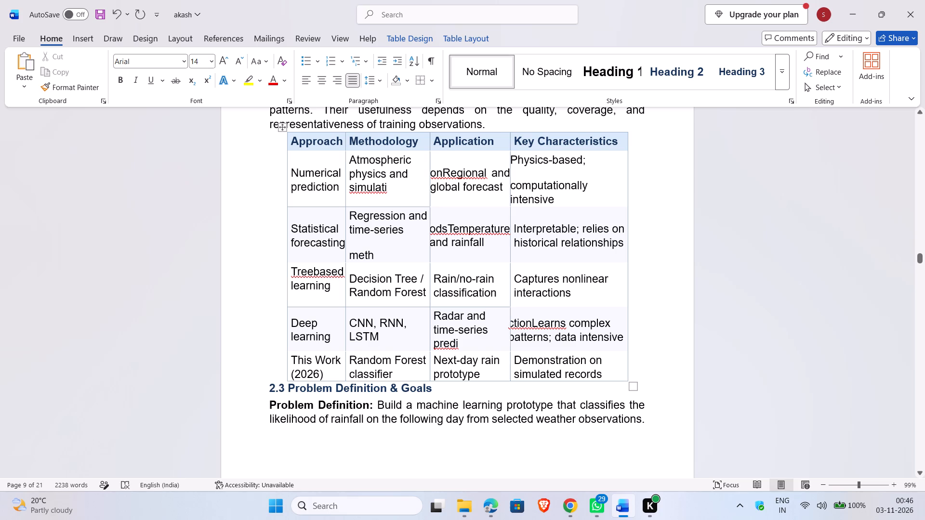
key("space")
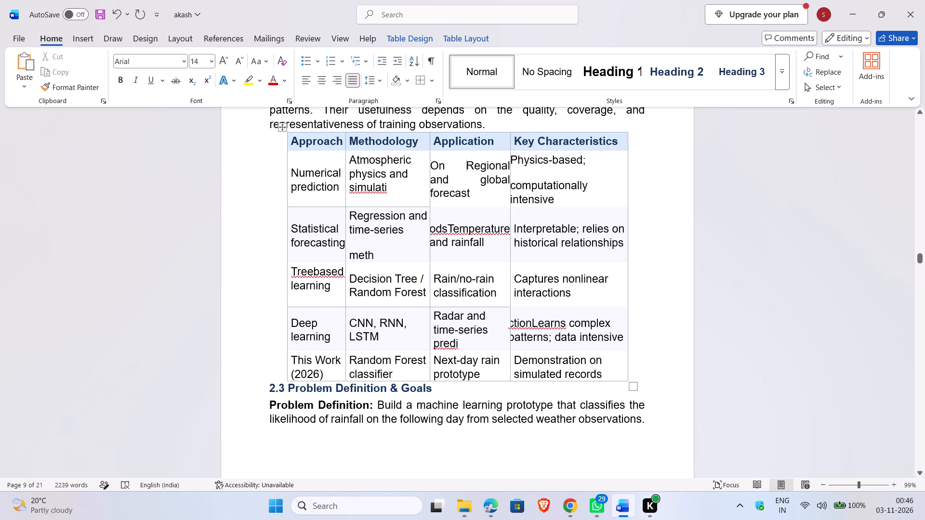
Change "odsTemperature" to "Odd Temperature" in the Application cell of the Statistical forecasting row.
left_click(450, 226)
key("space")
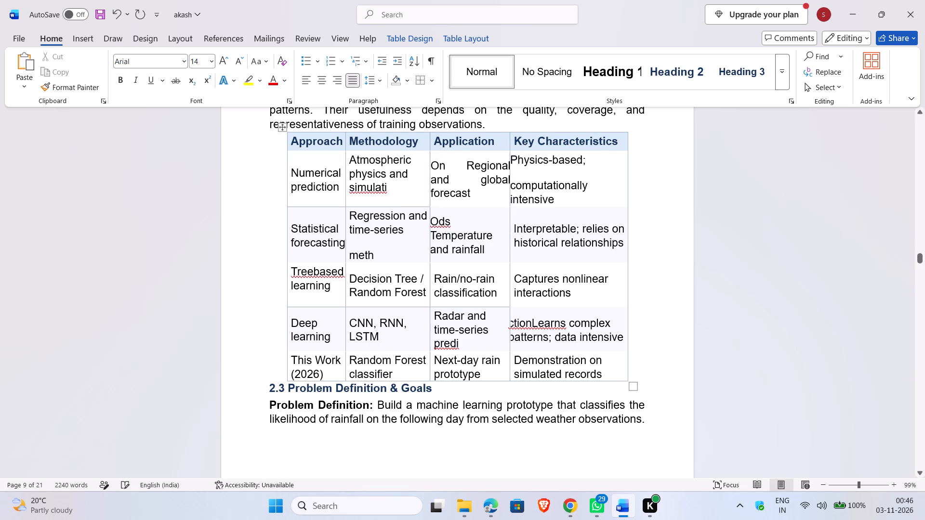
left_click(455, 222)
key("BackSpace")
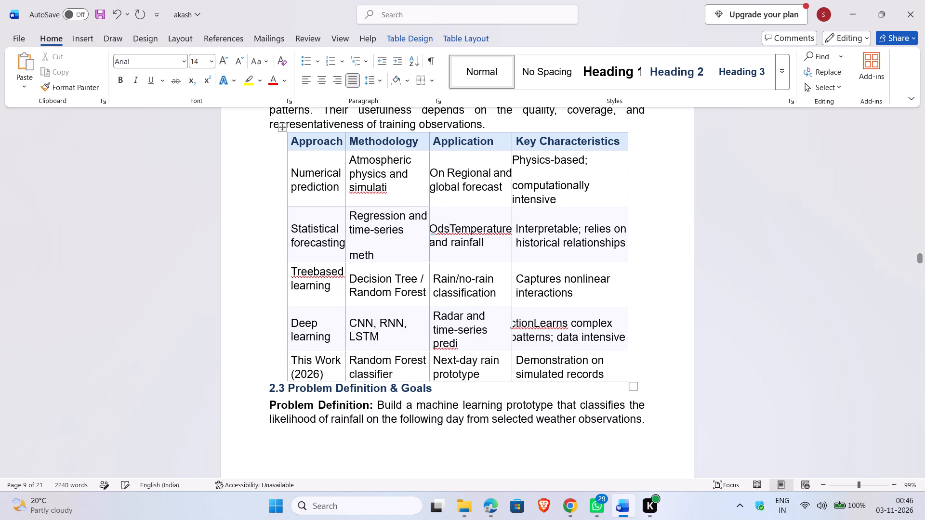
key("BackSpace")
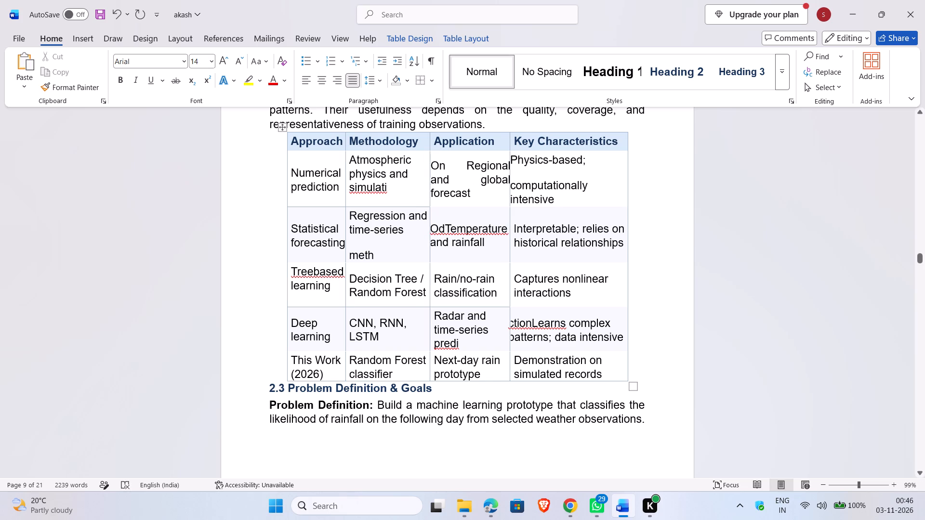
type("d")
key("space")
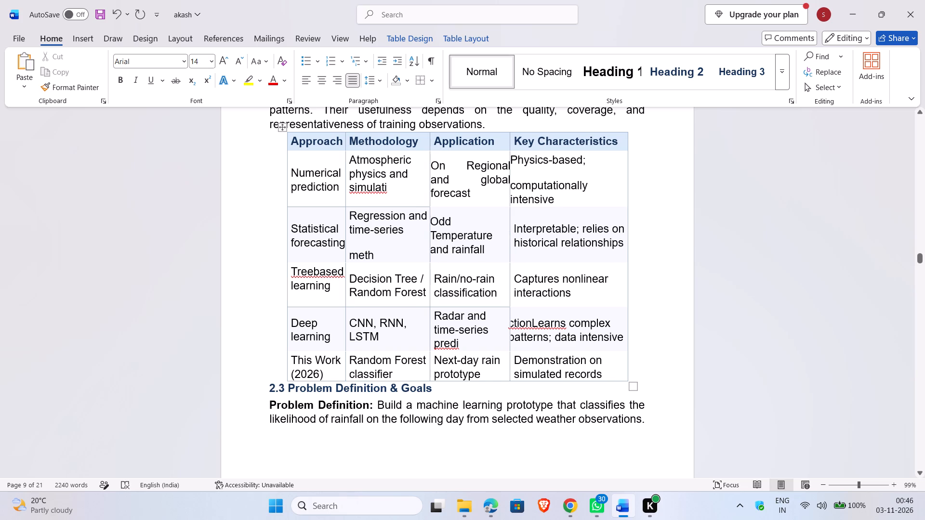
Split "Treebased" into "Tree based" in the Approach column of the table.
left_click(314, 269)
key("space")
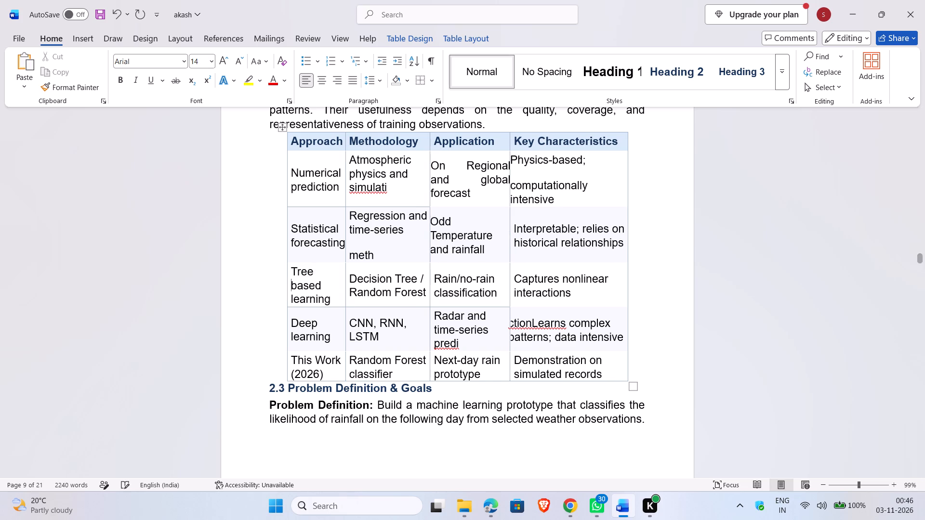
Remove the stray fragment "ction" before "Learns complex patterns" in the Deep learning row's Key Characteristics cell.
left_click(530, 321)
key("space")
key("space")
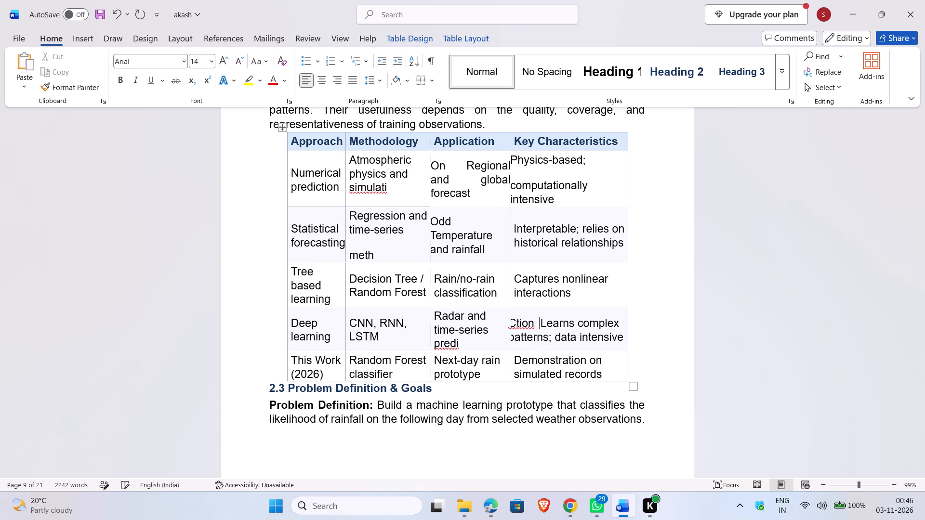
key("space")
key("space")
key("space")
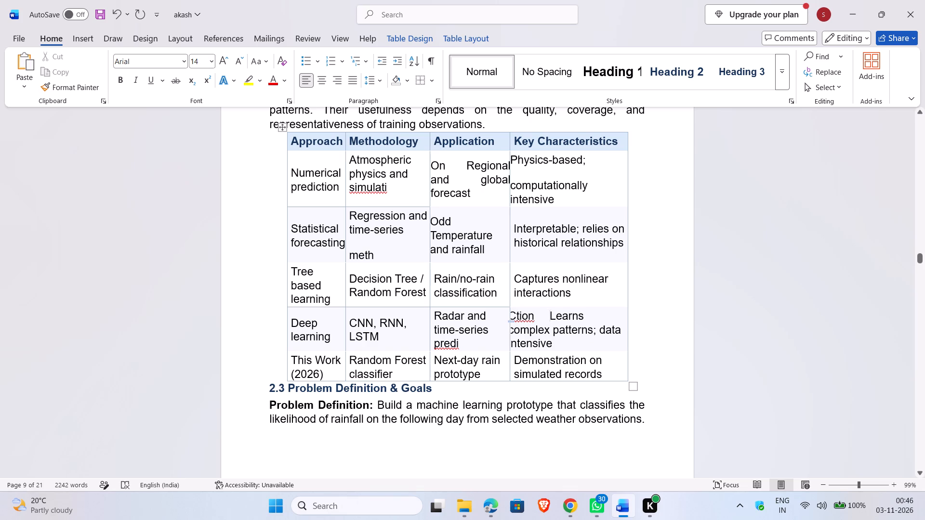
left_click_drag(536, 314, 533, 319)
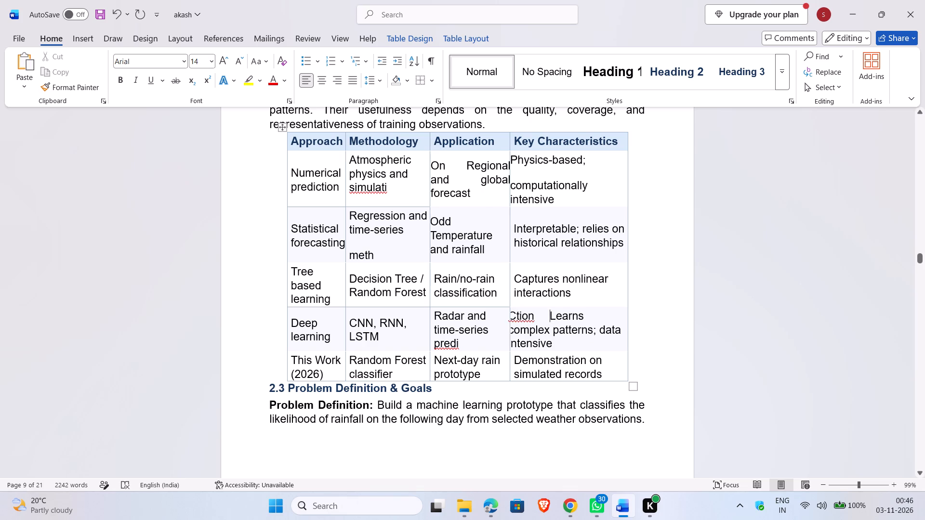
left_click_drag(533, 319, 516, 320)
left_click(533, 316)
left_click_drag(533, 316, 514, 315)
key("BackSpace")
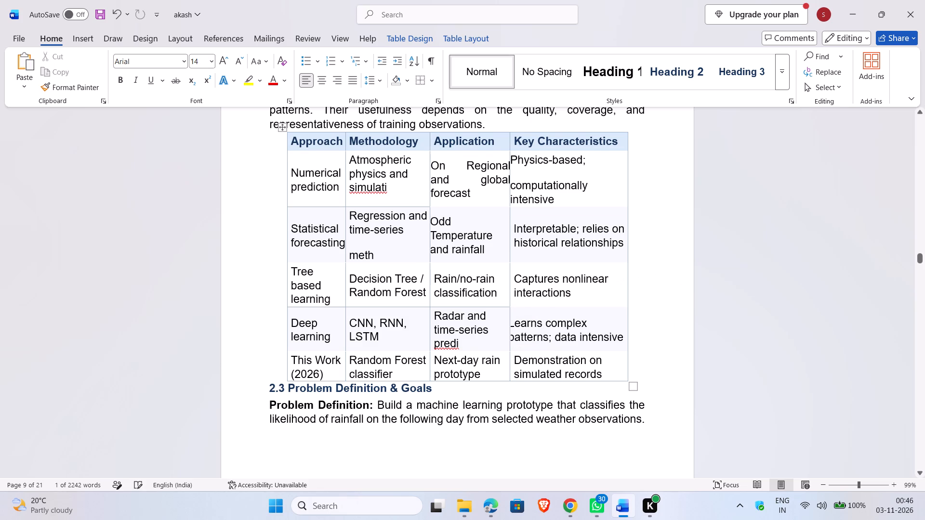
Complete the cut-off word "predi" as "prediction" in the Application cell of the Deep learning row.
left_click(512, 323)
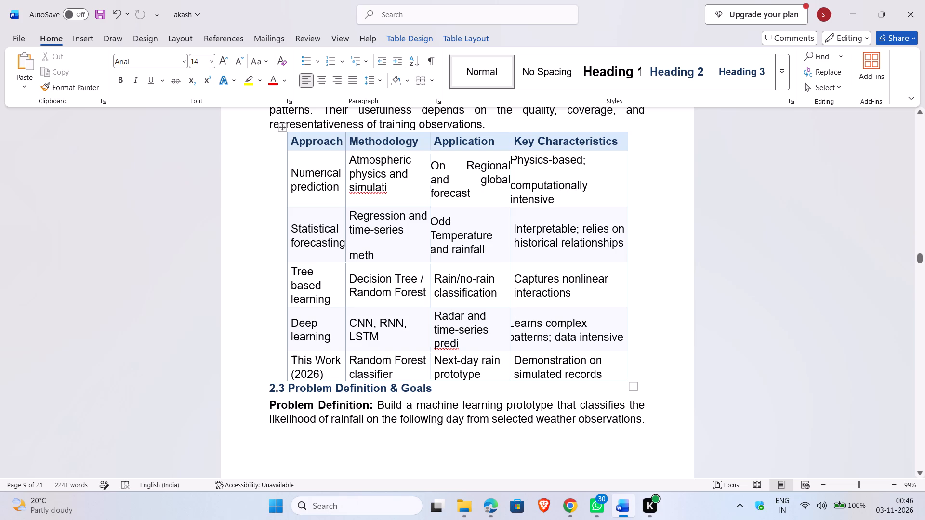
key("Left")
key("Left")
key("Left")
key("c")
key("t")
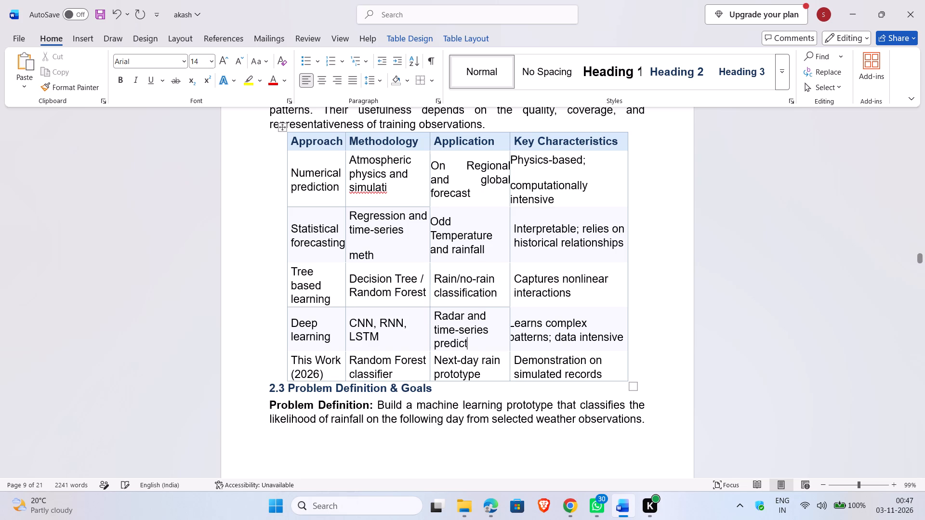
key("i")
key("o")
key("n")
Complete the cut-off word "simulati" as "simulation" in the Methodology cell of the Numerical prediction row.
left_click(398, 192)
key("Left")
key("o")
key("n")
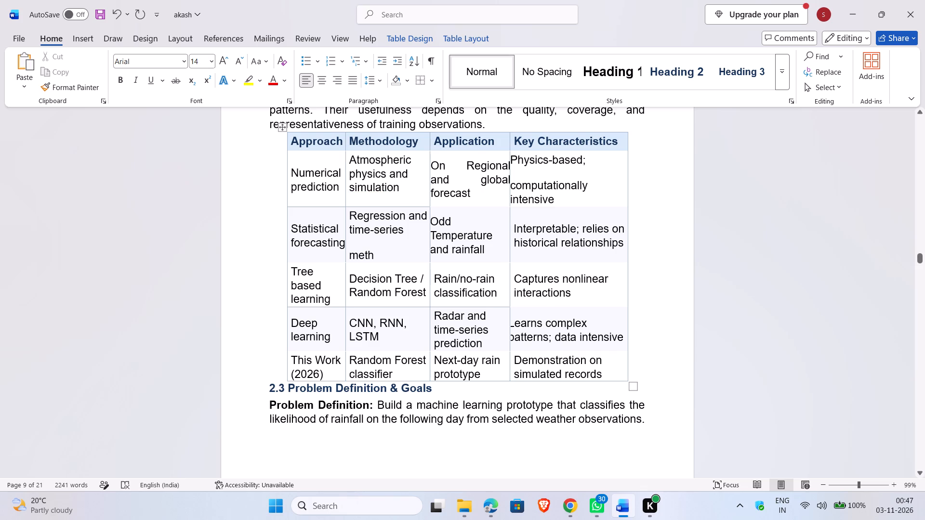
Split "RainTomorrow" into "Rain Tomorrow" in the first paragraph of section 3.1.
scroll(521, 235, "down", 15)
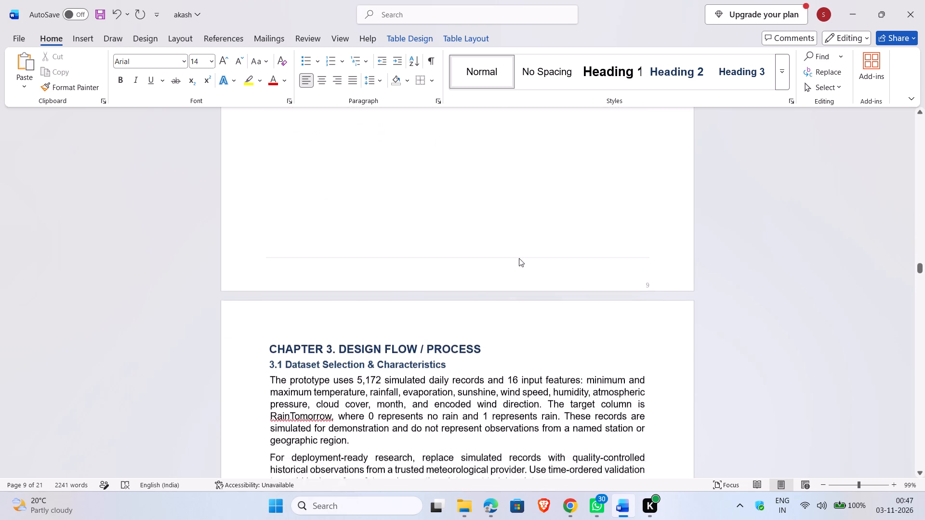
scroll(516, 257, "down", 3)
left_click(290, 286)
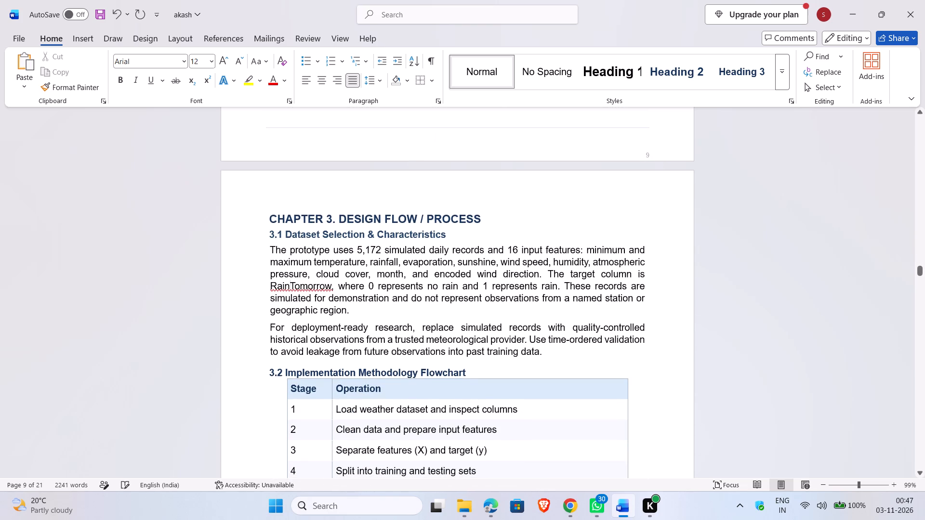
key("space")
Split "RainTomorrow" into "Rain Tomorrow" in stage 6 of the section 3.2 methodology table.
scroll(298, 288, "down", 5)
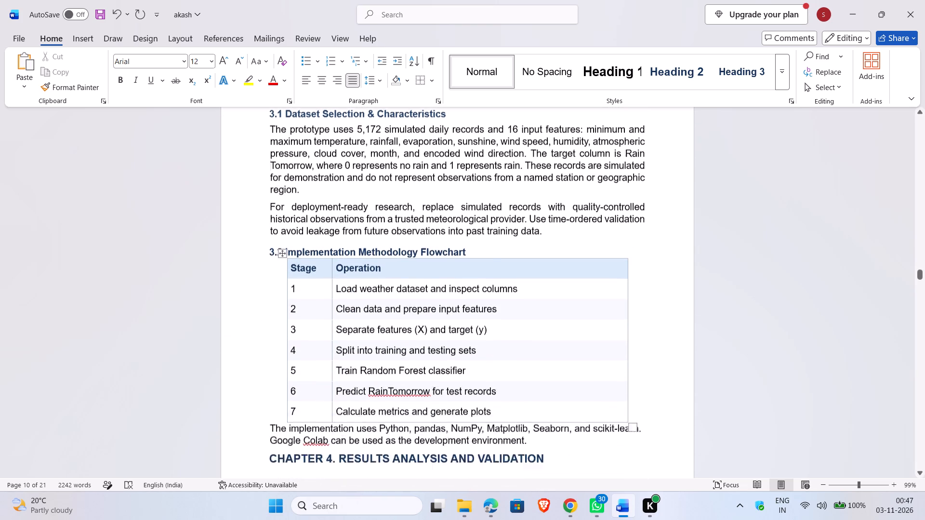
scroll(315, 297, "down", 2)
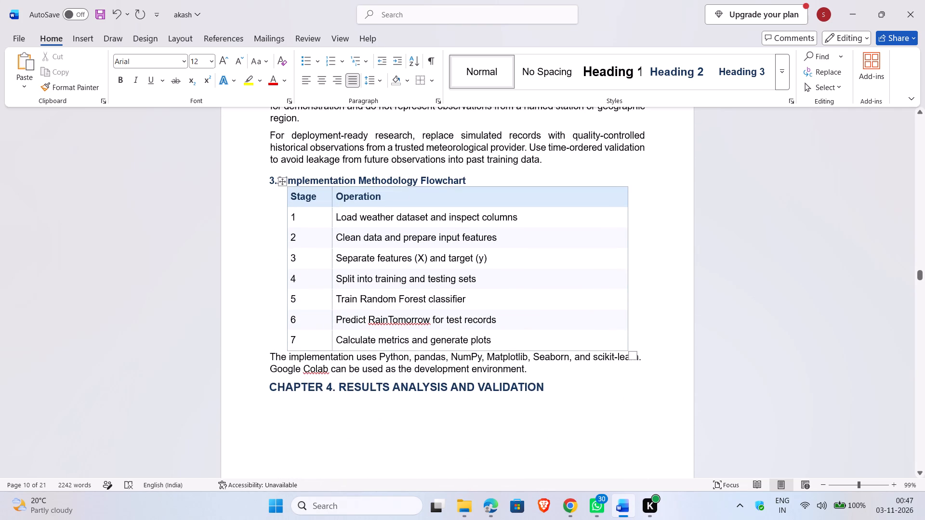
left_click(389, 319)
key("space")
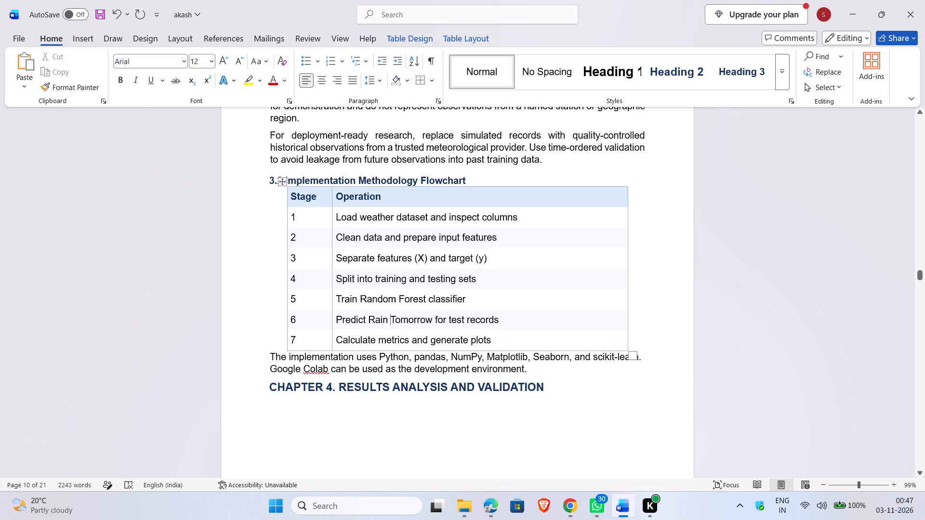
Add two paragraph breaks after the implementation tools paragraph in section 3.2 to push the Chapter 4 heading onto the following page.
scroll(310, 332, "down", 8)
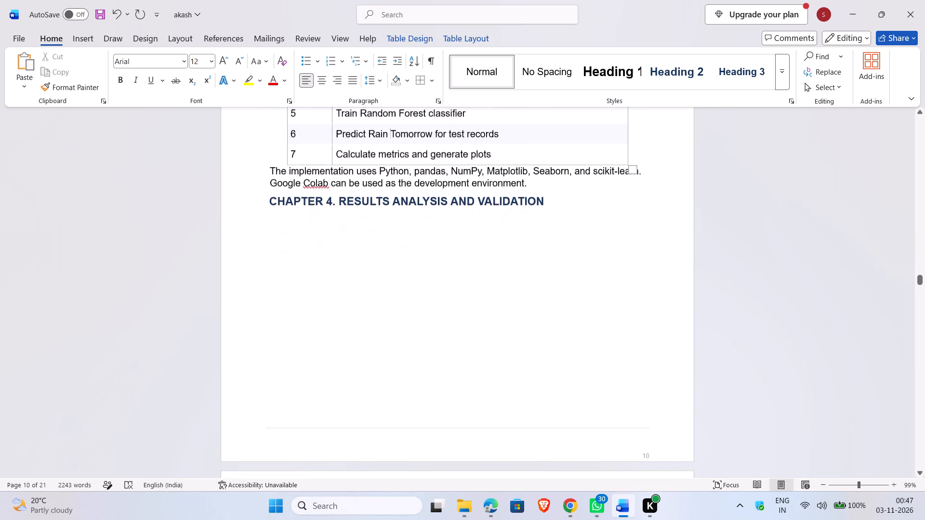
scroll(323, 322, "down", 8)
scroll(325, 319, "up", 10)
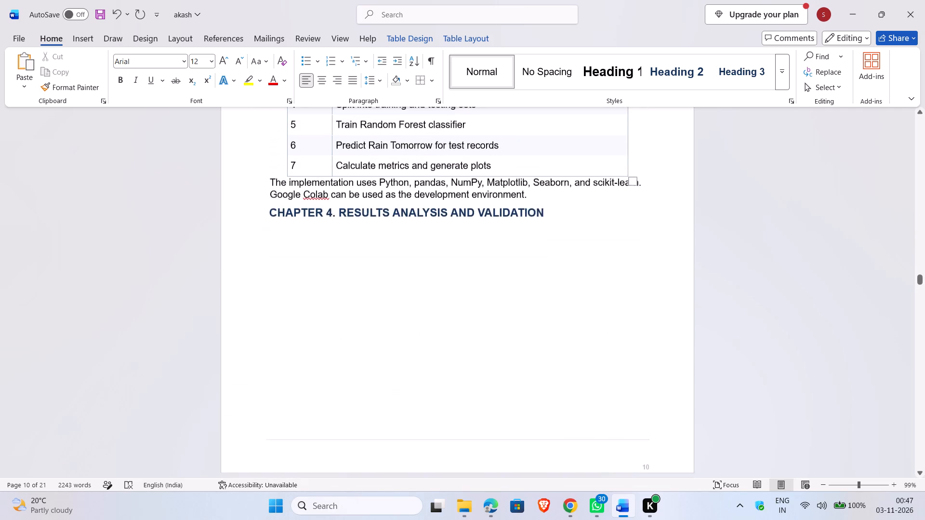
left_click(539, 201)
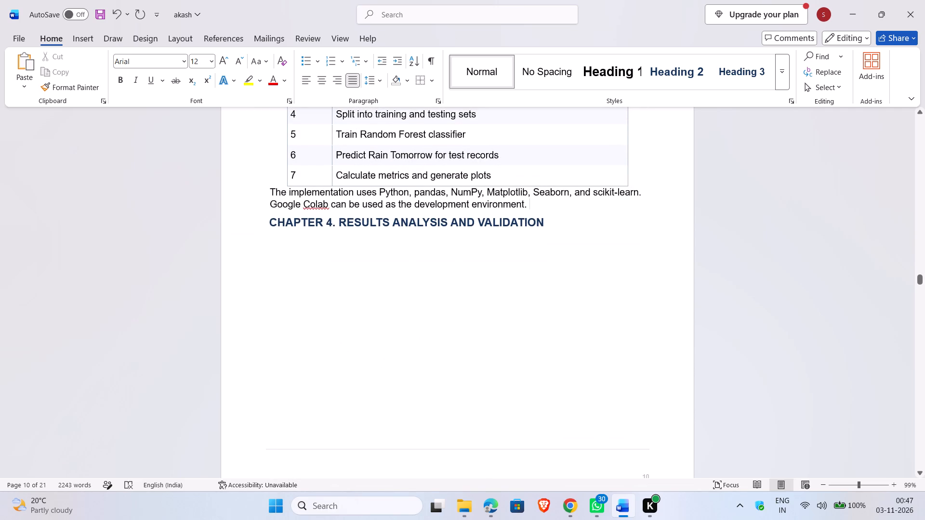
key("Return")
key("Return")
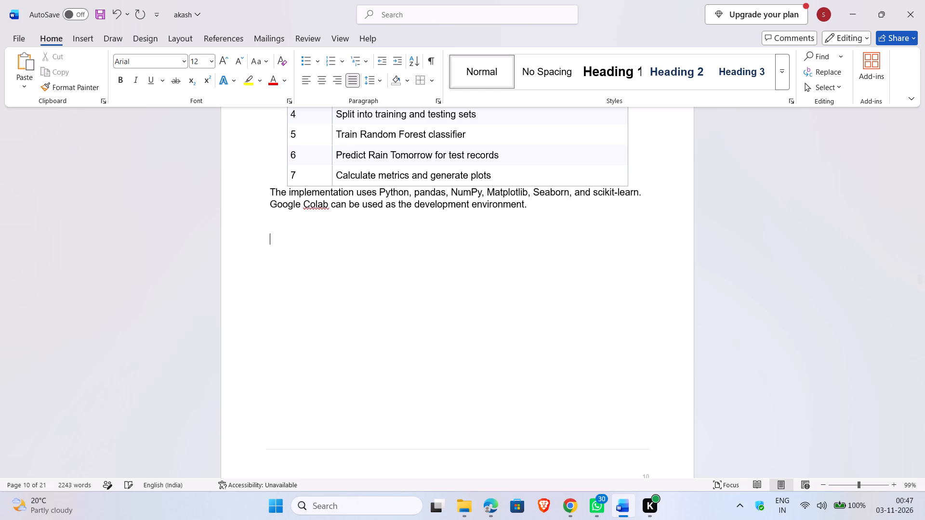
Split "timeordered" into "time ordered" in the ROC-AUC paragraph just above section 4.4.
scroll(525, 219, "down", 16)
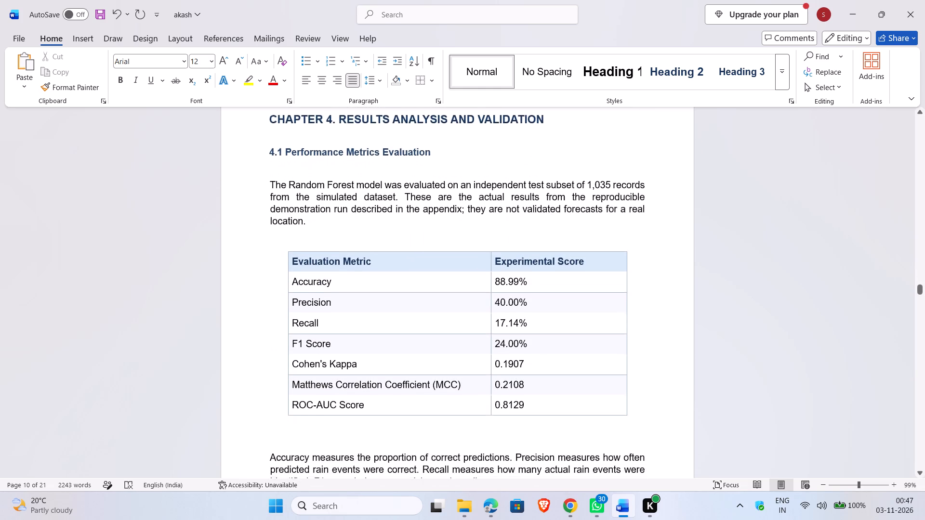
scroll(520, 221, "down", 17)
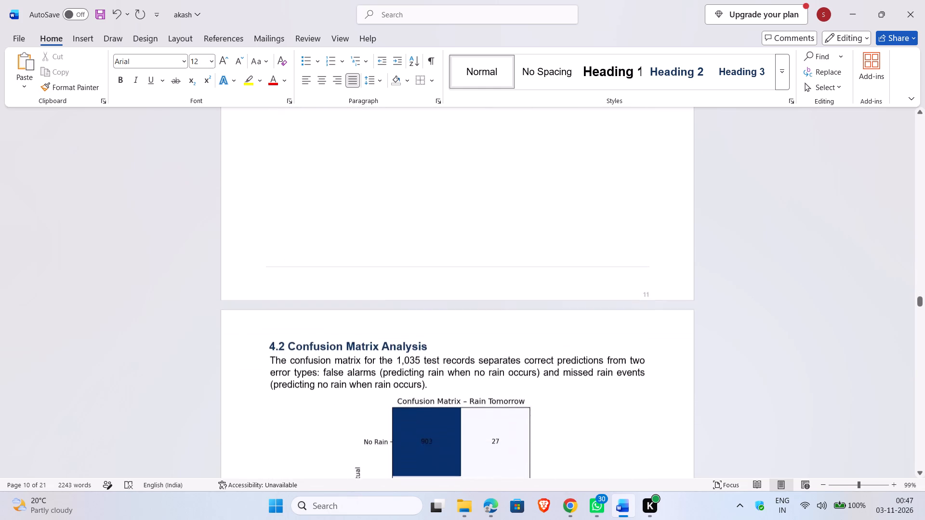
scroll(520, 221, "down", 19)
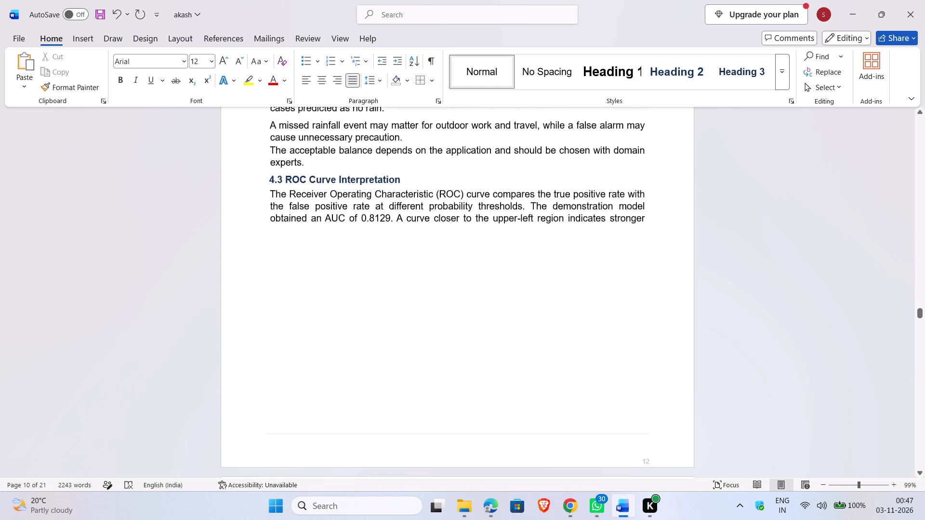
scroll(520, 216, "down", 18)
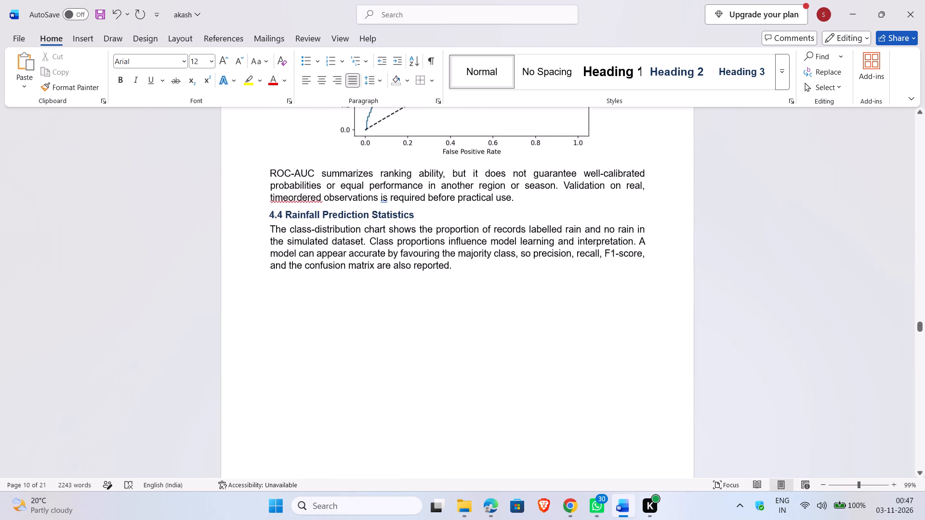
left_click(290, 196)
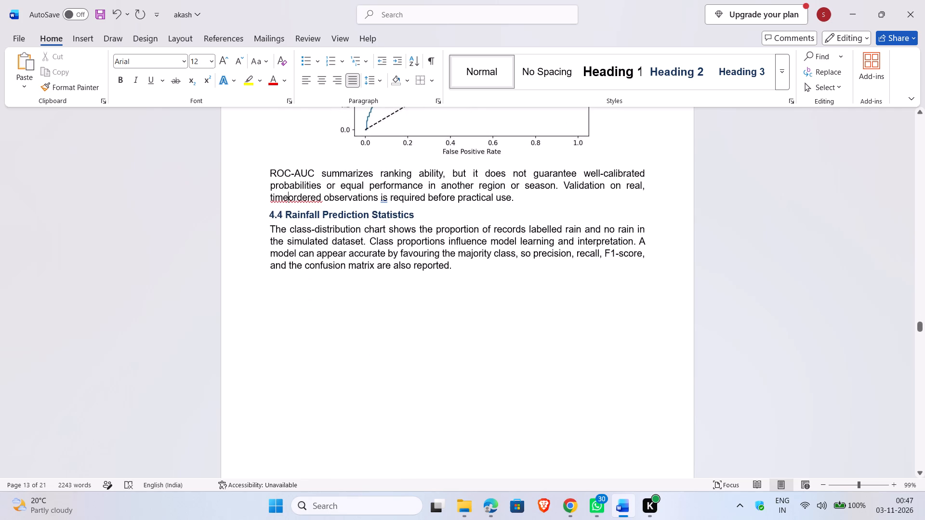
key("space")
Split "RainTomorrow" into "Rain Tomorrow" in the Figure 4.3 caption below the class distribution pie chart.
scroll(323, 190, "down", 14)
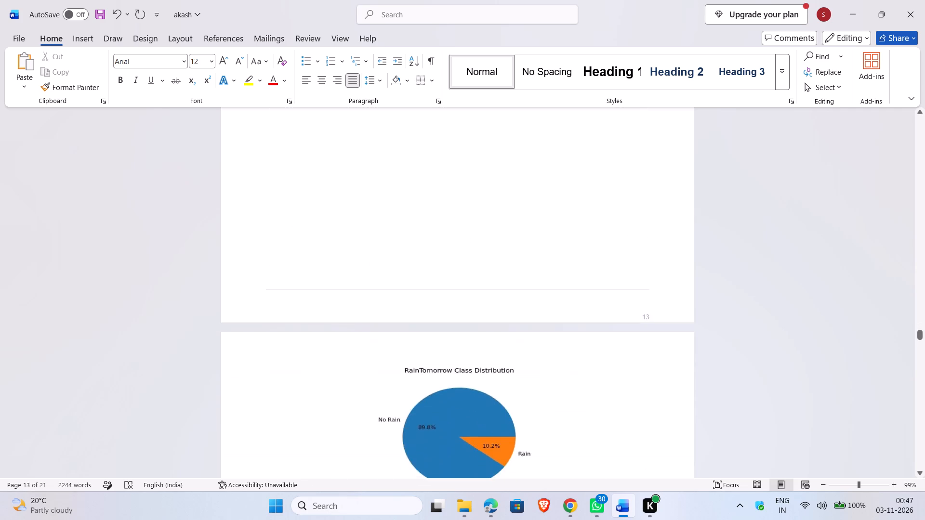
scroll(334, 209, "down", 7)
left_click(336, 209)
key("space")
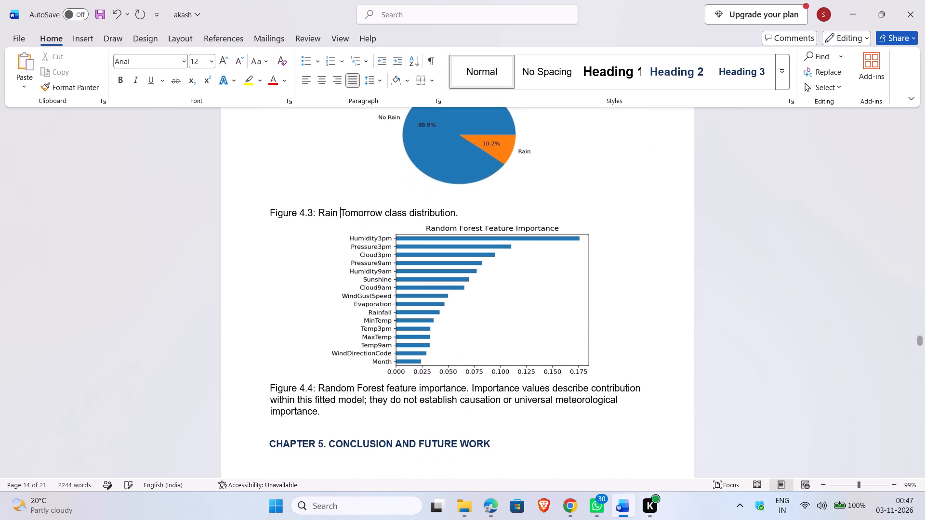
Review Chapter 5, the references and the Python source code appendix for remaining text and layout problems.
scroll(337, 212, "down", 18)
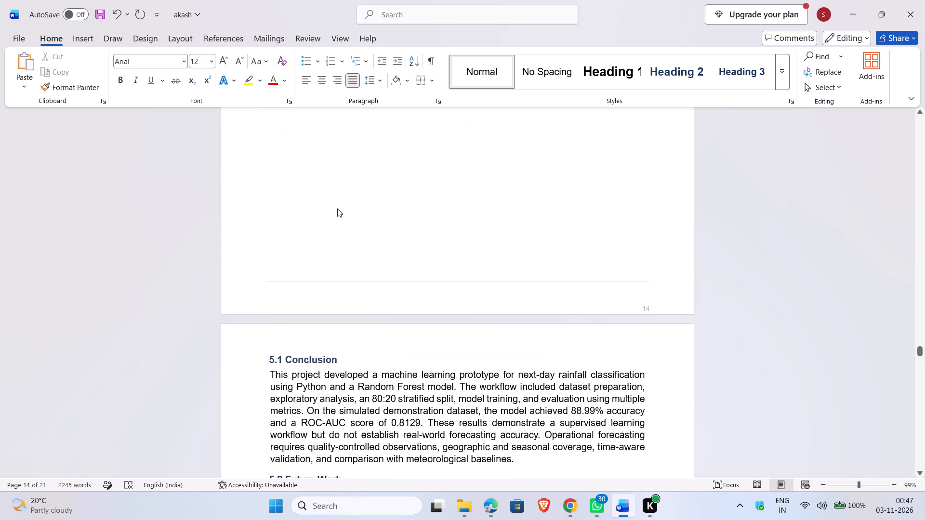
scroll(337, 208, "down", 12)
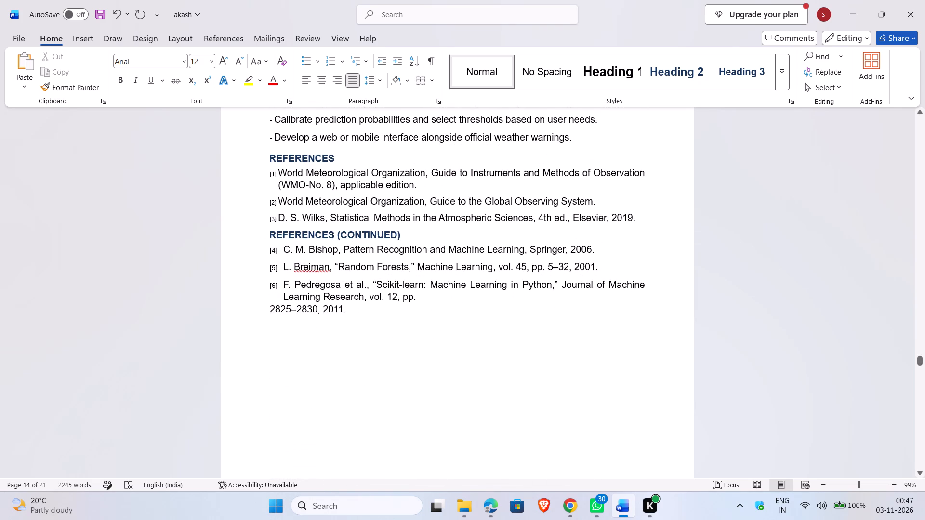
scroll(304, 238, "down", 13)
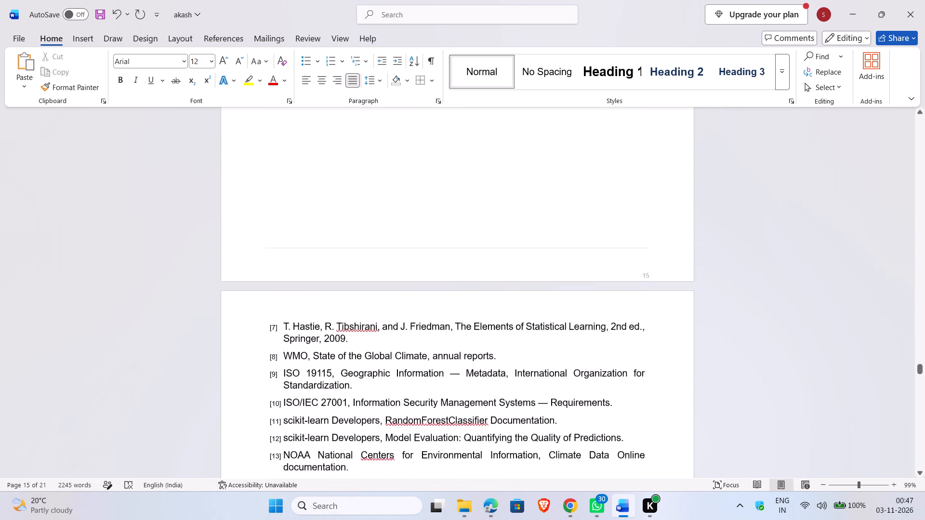
scroll(316, 235, "down", 3)
scroll(317, 232, "down", 18)
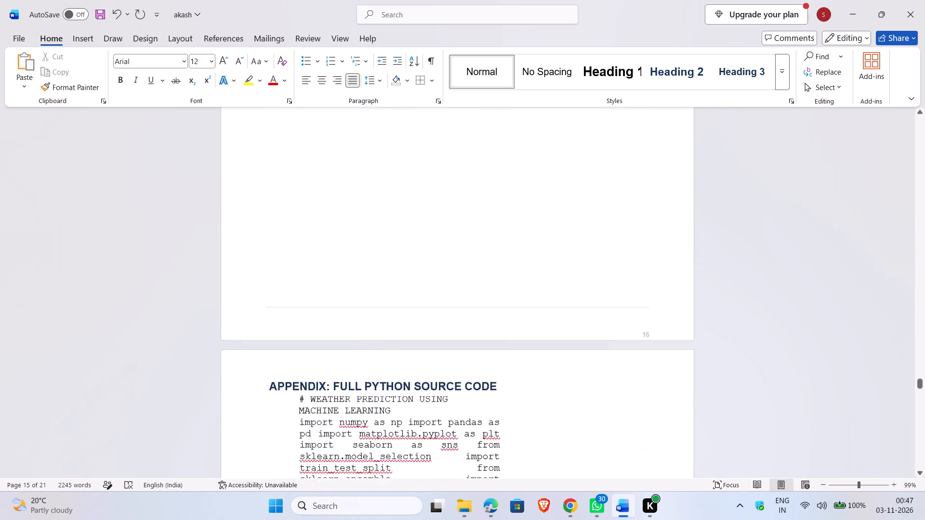
scroll(332, 214, "down", 9)
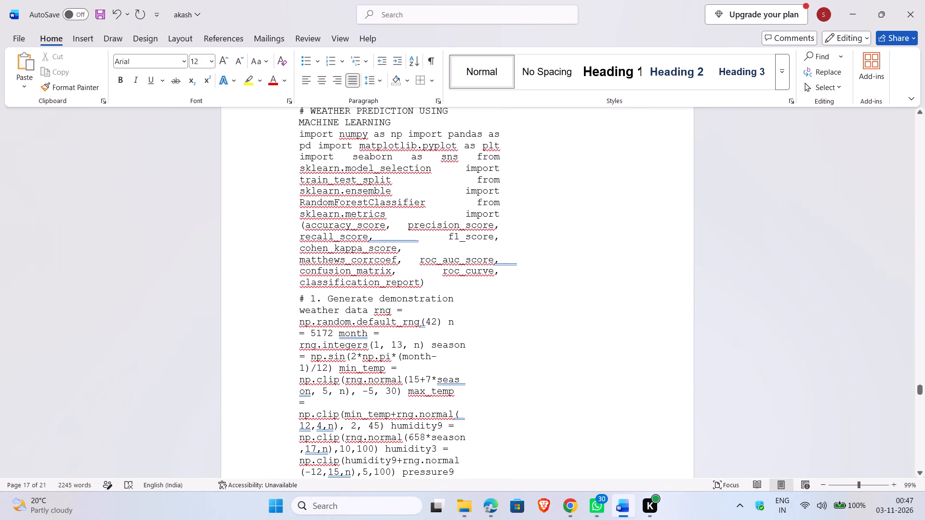
scroll(359, 167, "down", 20)
scroll(359, 167, "down", 2)
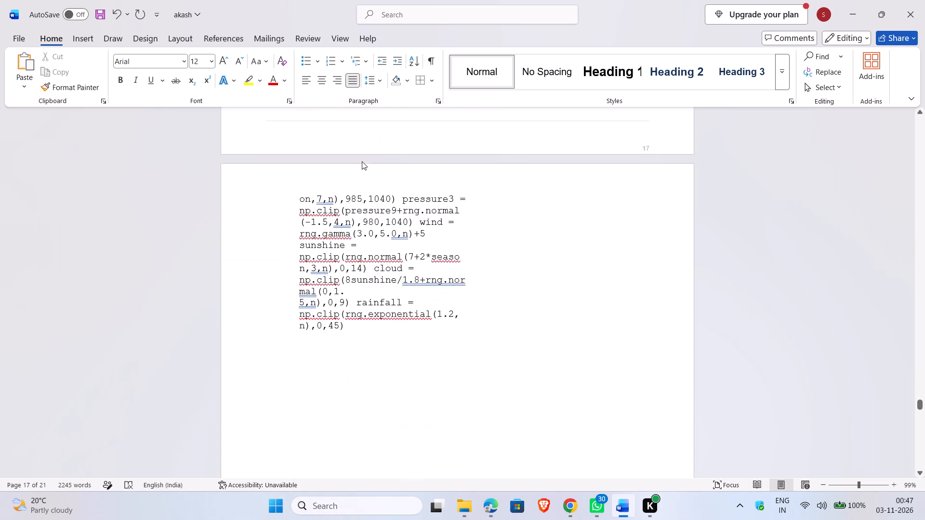
scroll(362, 158, "up", 10)
scroll(686, 295, "up", 9)
middle_click_drag(716, 224, 719, 156)
scroll(716, 224, "up", 4)
middle_click_drag(721, 244, 721, 230)
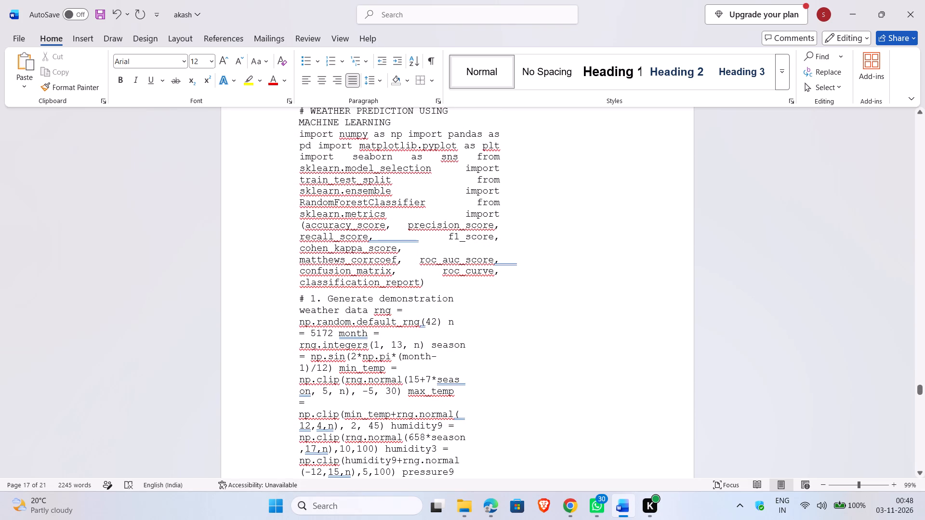
middle_click_drag(557, 312, 557, 298)
scroll(557, 298, "up", 1)
middle_click_drag(556, 286, 582, 274)
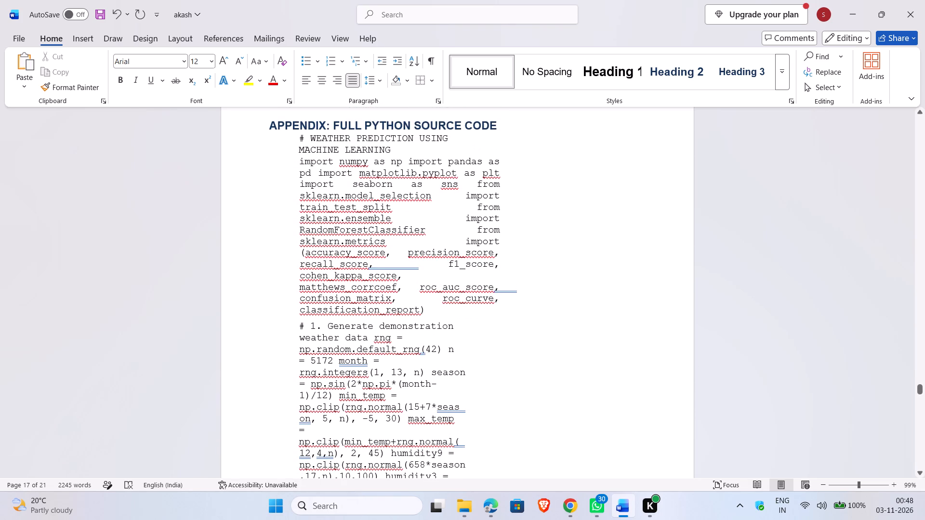
middle_click_drag(582, 274, 582, 274)
middle_click_drag(763, 428, 697, 364)
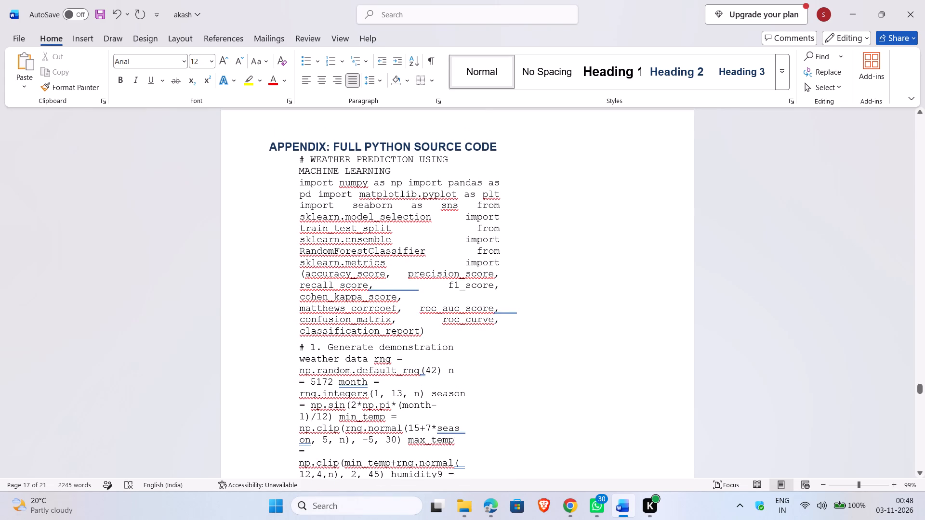
left_click(924, 130)
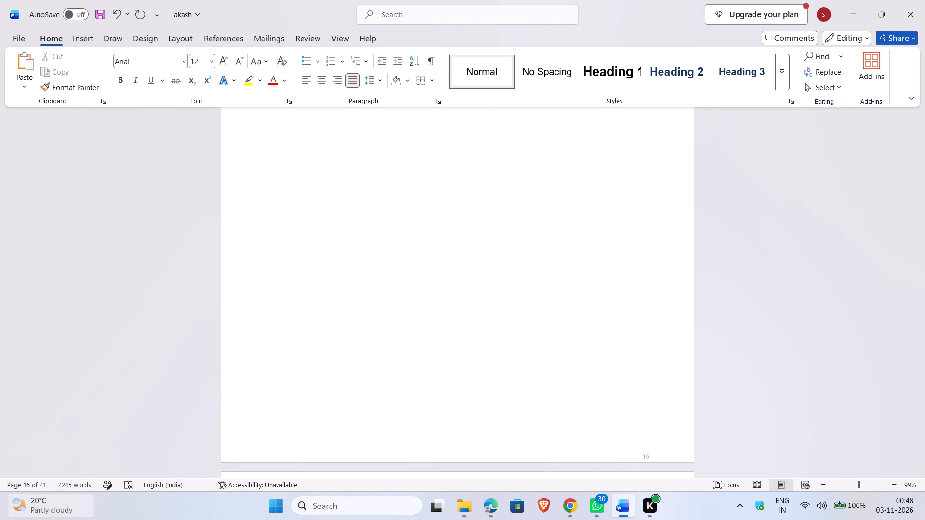
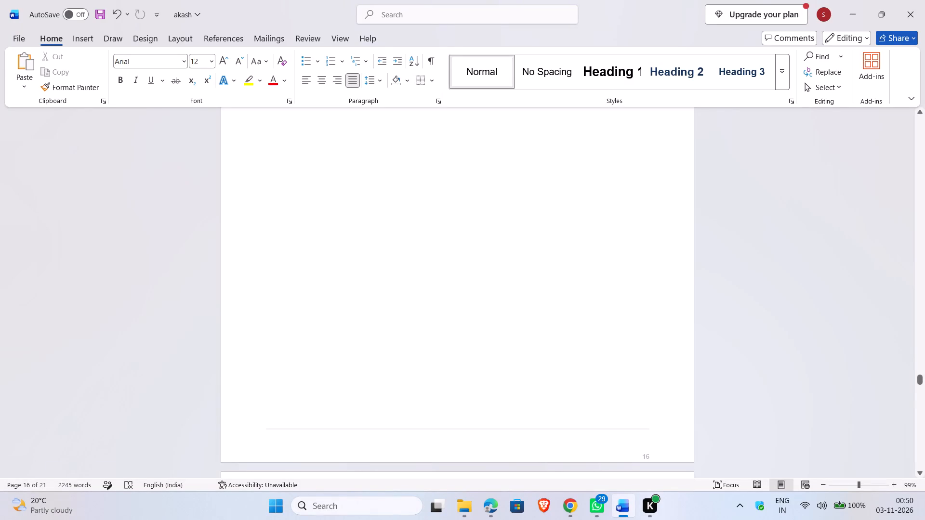
Split "RandomForestClassifier" into "Random Forest Classifier" in reference [11].
scroll(664, 356, "up", 8)
scroll(613, 246, "up", 7)
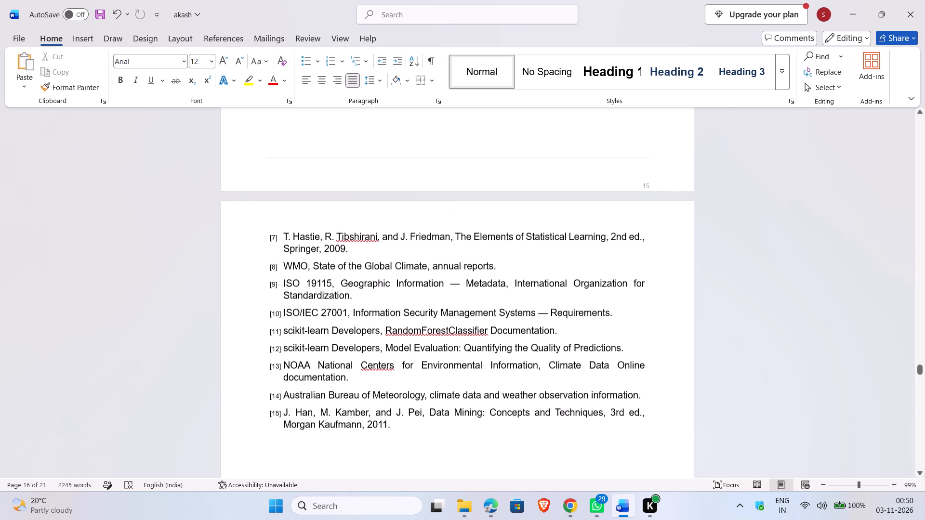
left_click(421, 333)
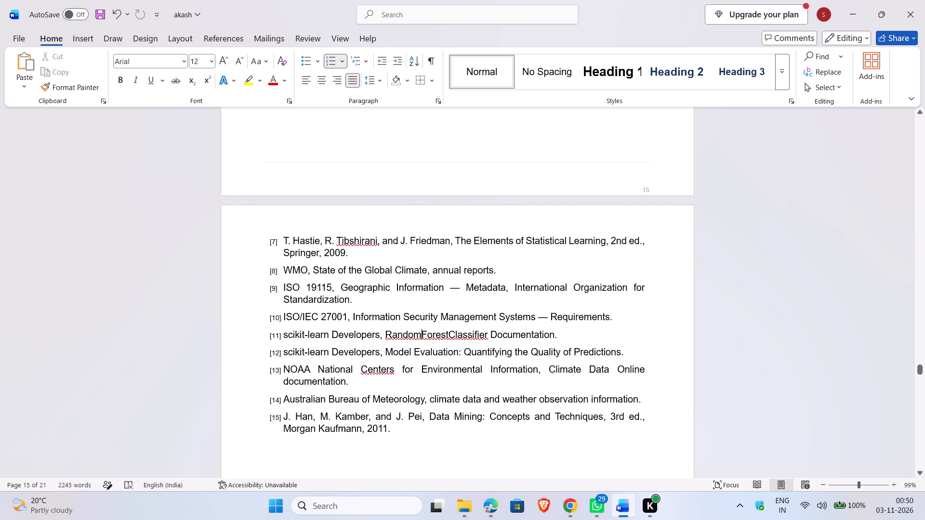
key("space")
left_click(452, 337)
key("space")
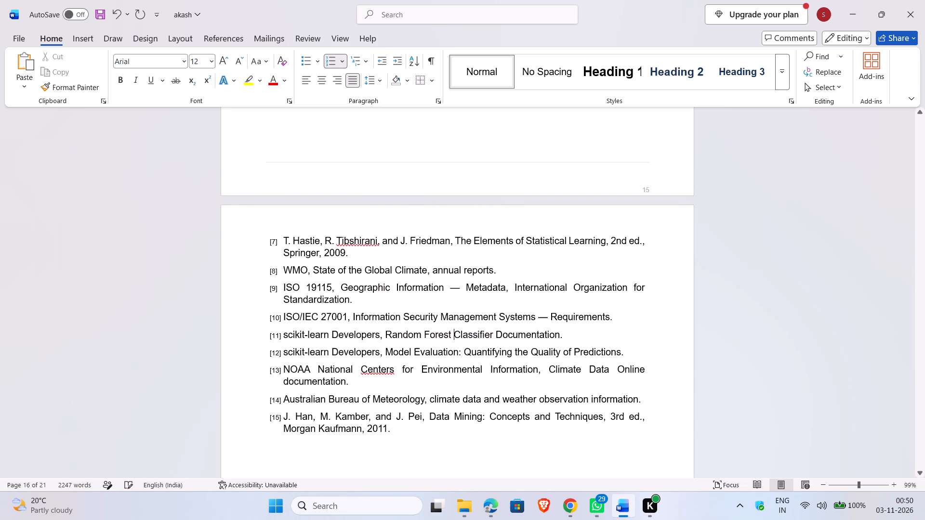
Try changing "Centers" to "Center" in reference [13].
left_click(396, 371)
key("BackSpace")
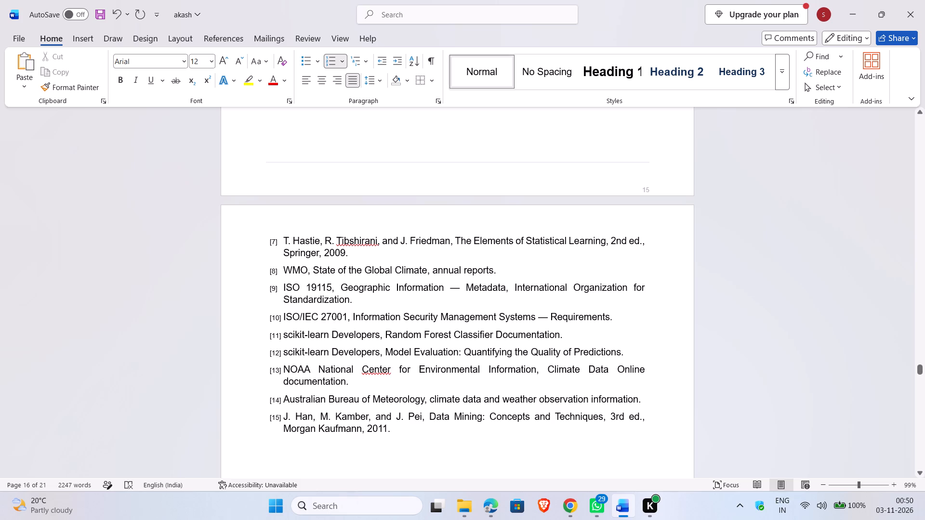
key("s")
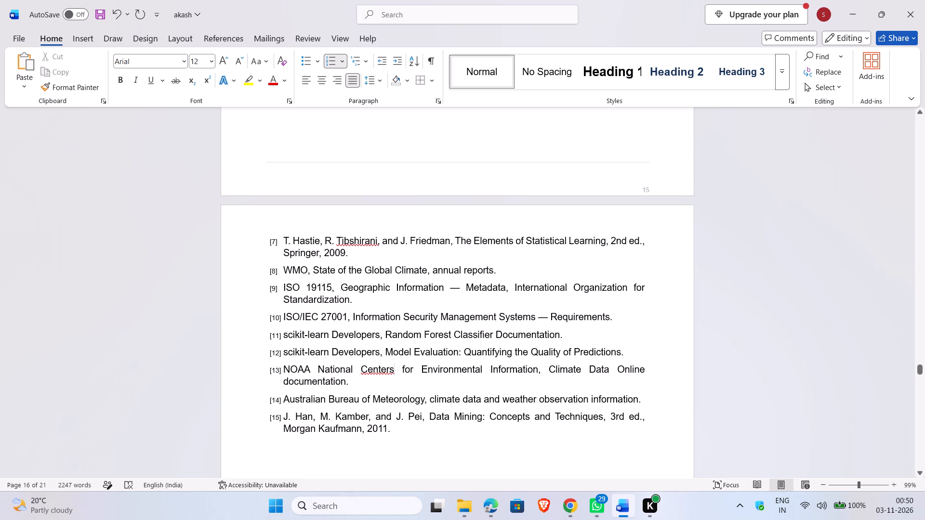
Look through the appendix pages containing the Python source code after the references.
scroll(406, 285, "down", 10)
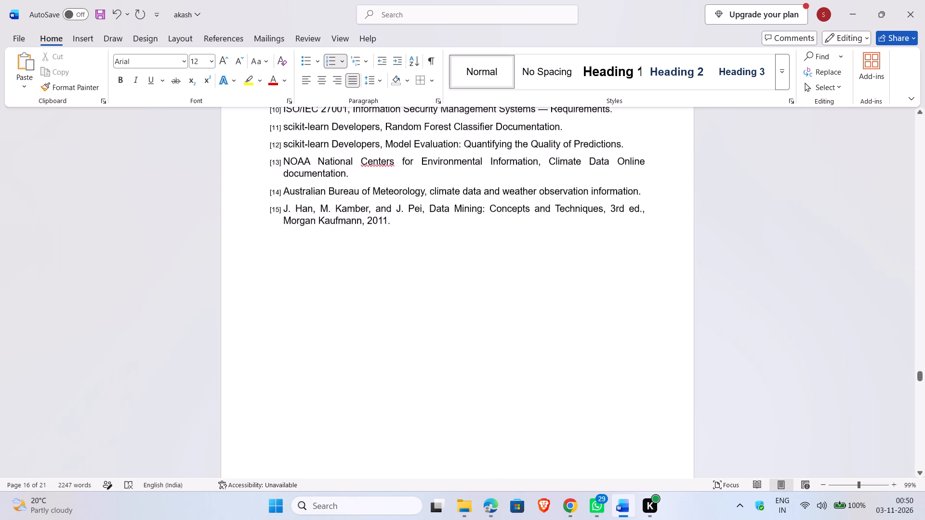
scroll(416, 332, "down", 13)
scroll(409, 338, "down", 13)
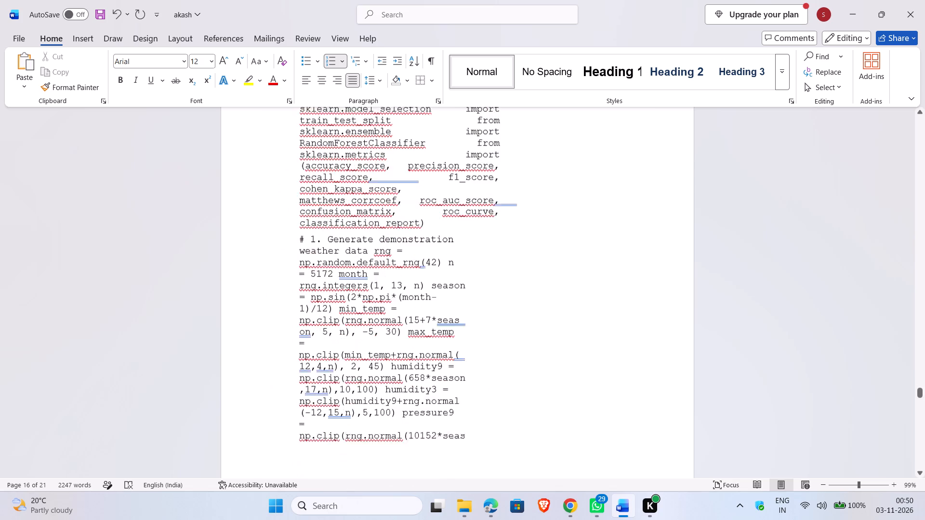
scroll(407, 346, "down", 20)
scroll(407, 346, "down", 14)
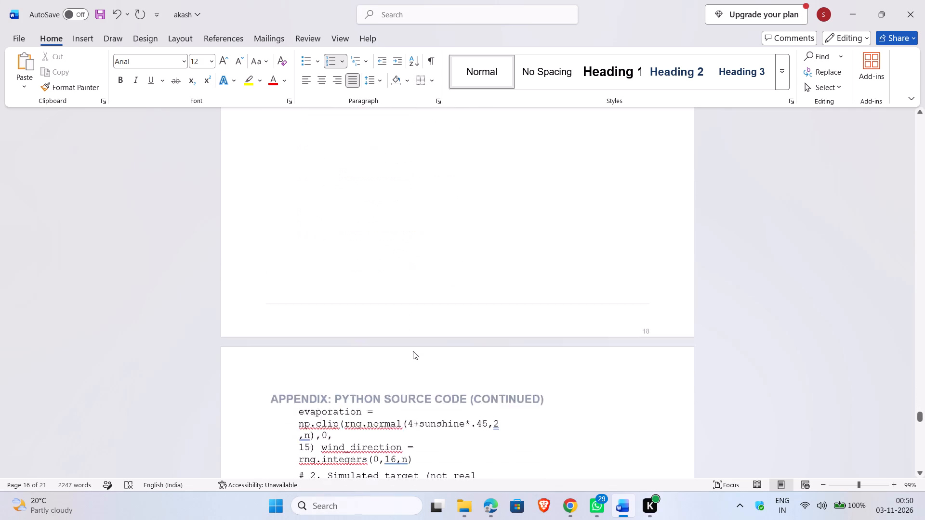
scroll(436, 334, "up", 20)
scroll(436, 334, "up", 4)
scroll(449, 342, "down", 4)
scroll(449, 342, "up", 4)
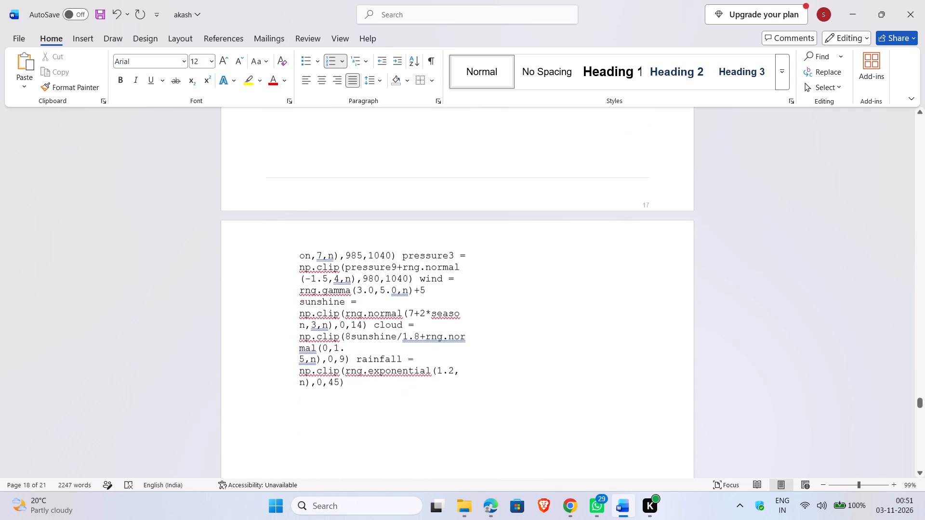
scroll(448, 342, "up", 18)
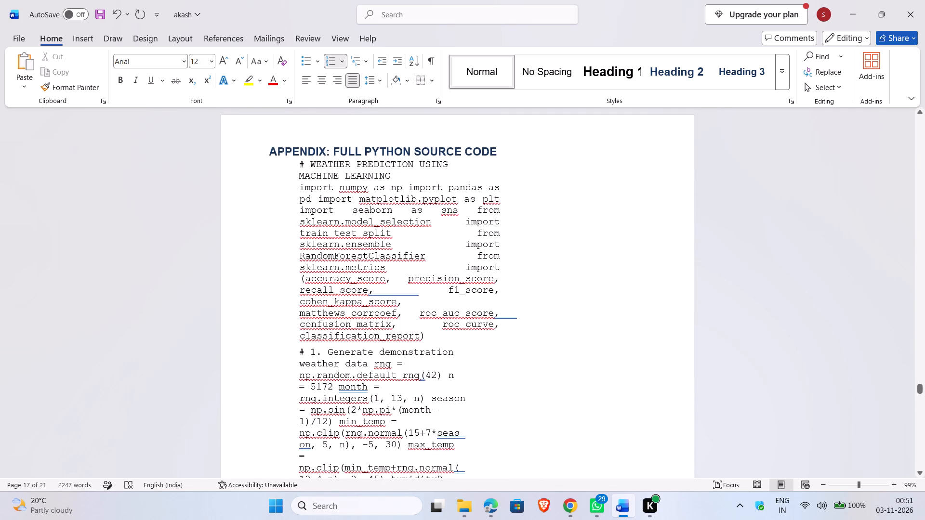
Return to the start of the report and review the title page and bonafide certificate.
left_click_drag(912, 160, 920, 157)
left_click(922, 156)
left_click_drag(924, 149, 924, 142)
left_click(924, 142)
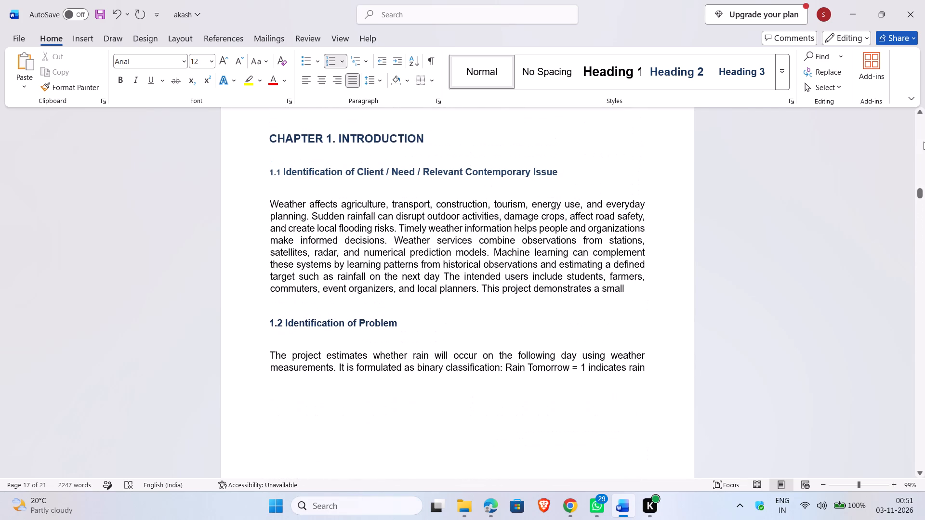
left_click(924, 142)
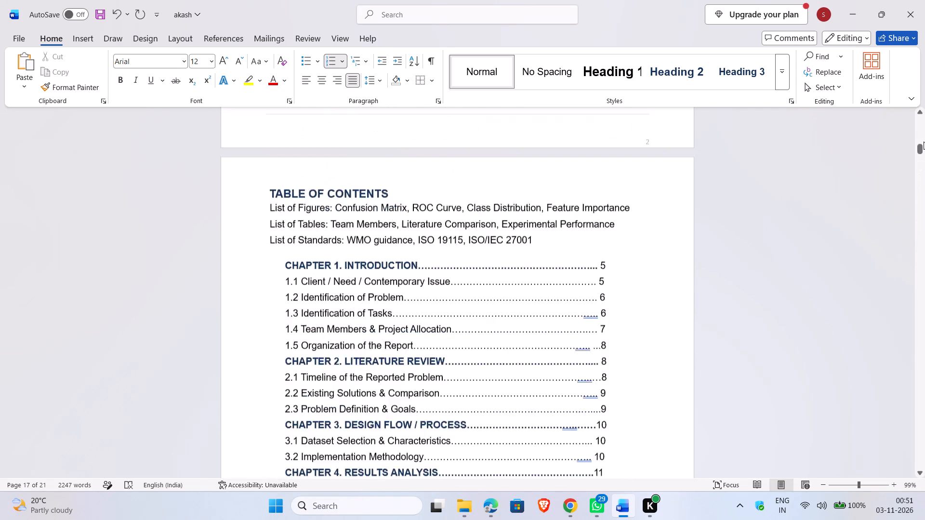
left_click(924, 141)
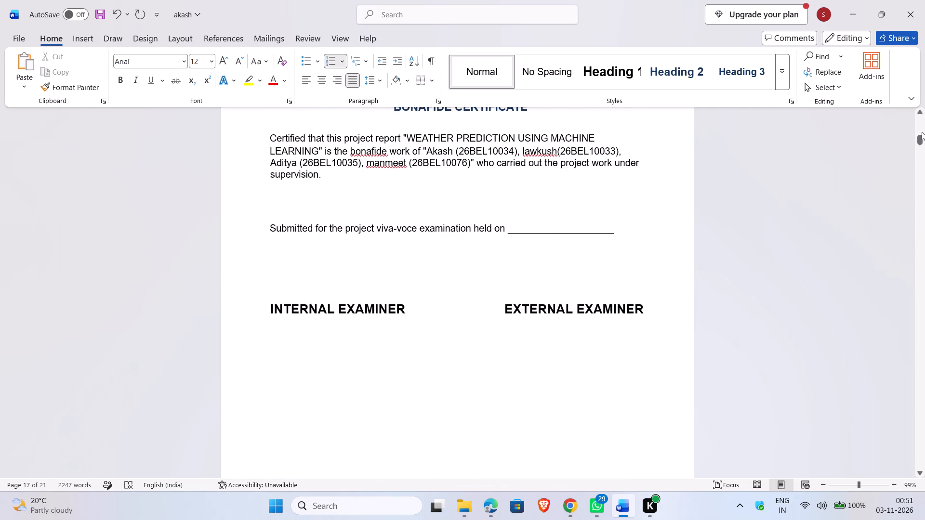
left_click(919, 127)
left_click(919, 127)
left_click(919, 127)
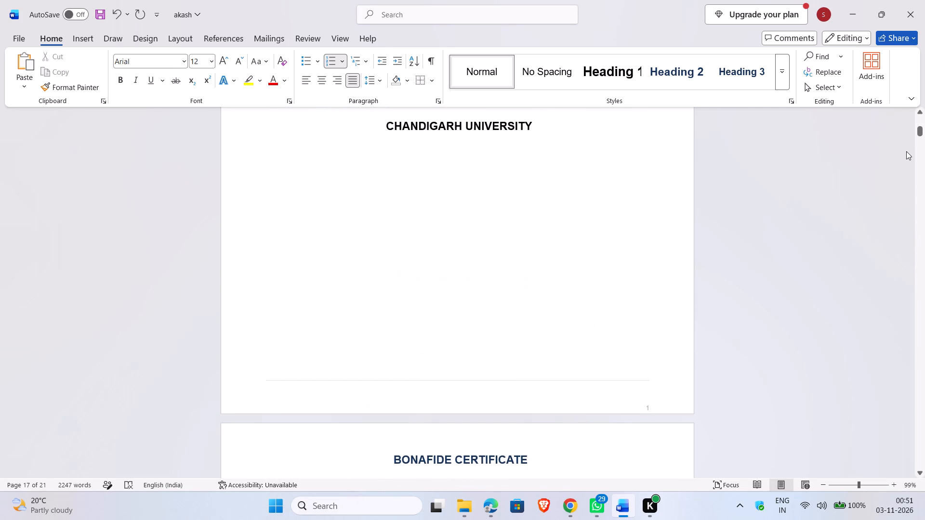
left_click(922, 119)
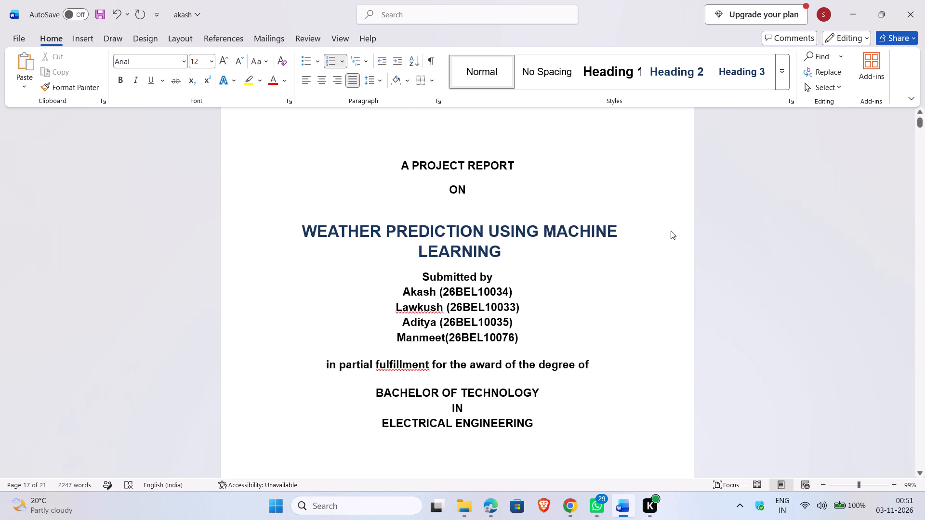
scroll(663, 239, "down", 20)
scroll(663, 239, "down", 7)
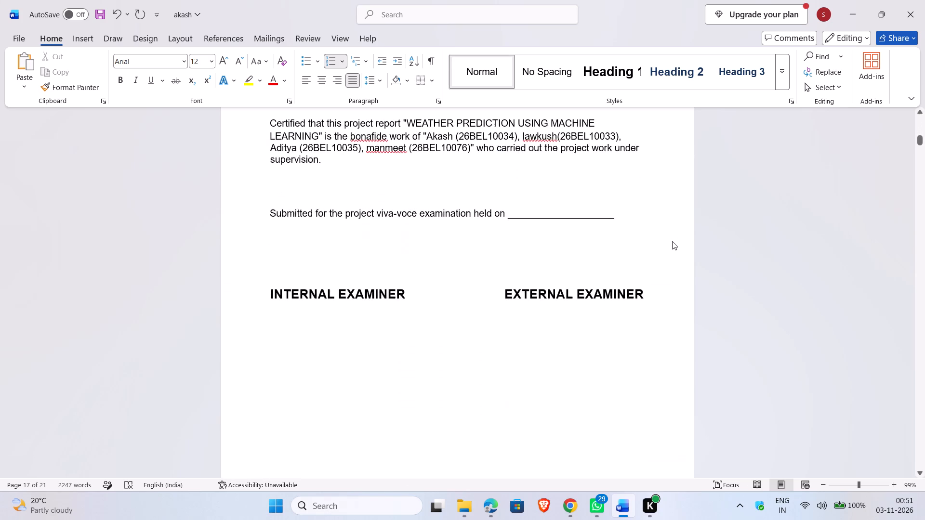
scroll(672, 242, "down", 9)
scroll(674, 245, "up", 14)
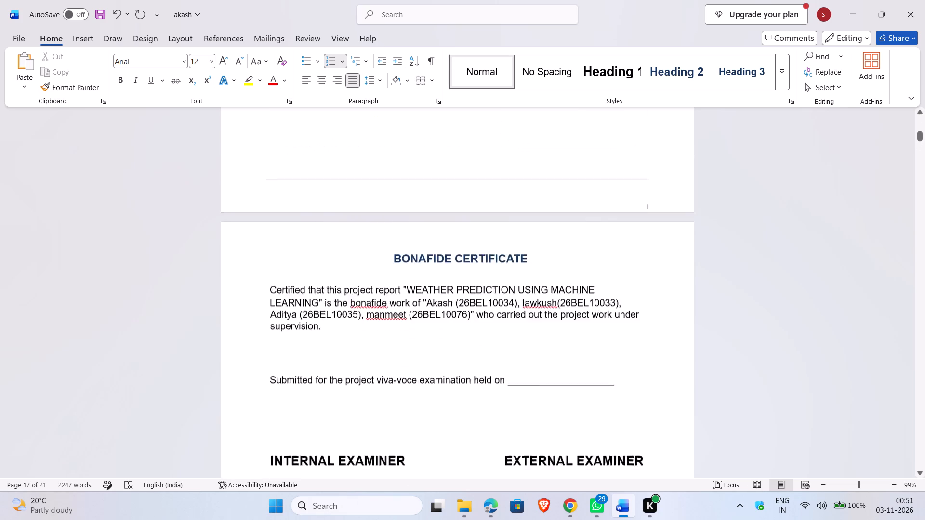
scroll(668, 248, "up", 18)
scroll(668, 248, "up", 7)
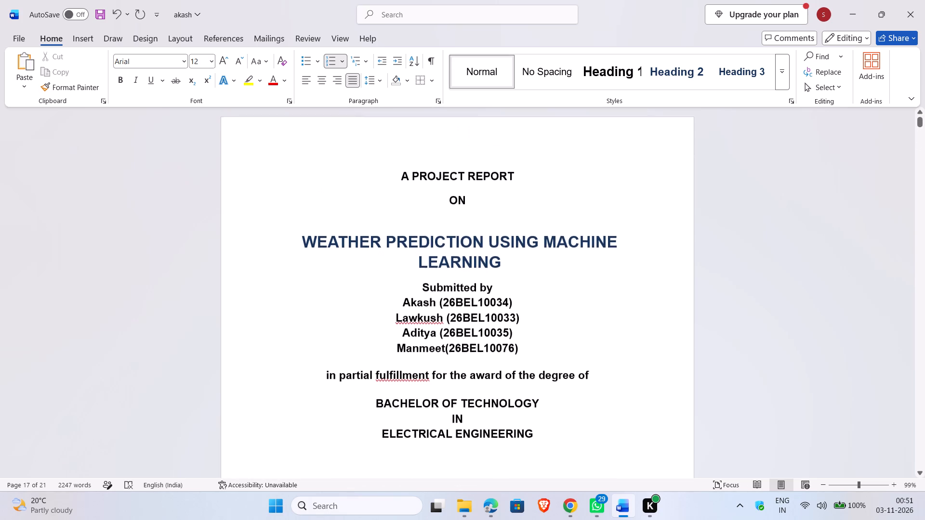
scroll(668, 248, "up", 3)
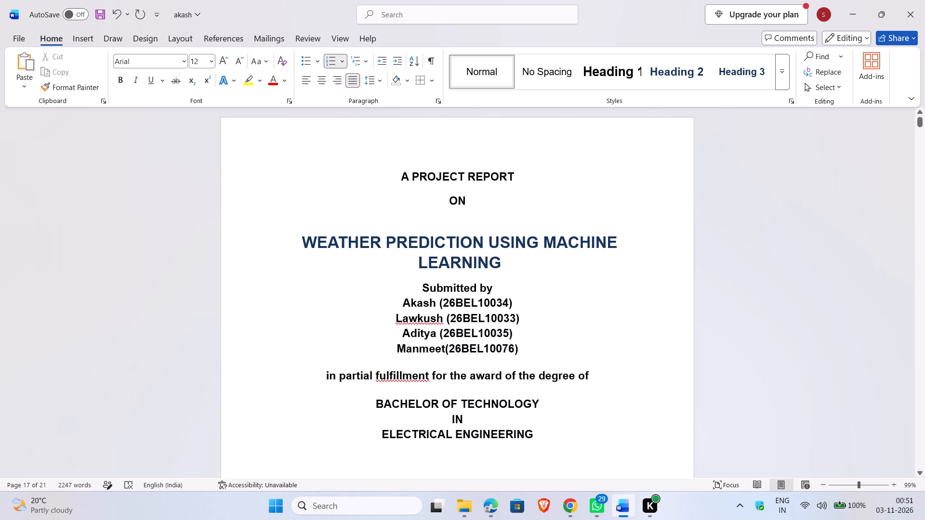
Delete the extra dot in the leader of the "Appendix: python source code" entry in the table of contents.
scroll(482, 299, "down", 8)
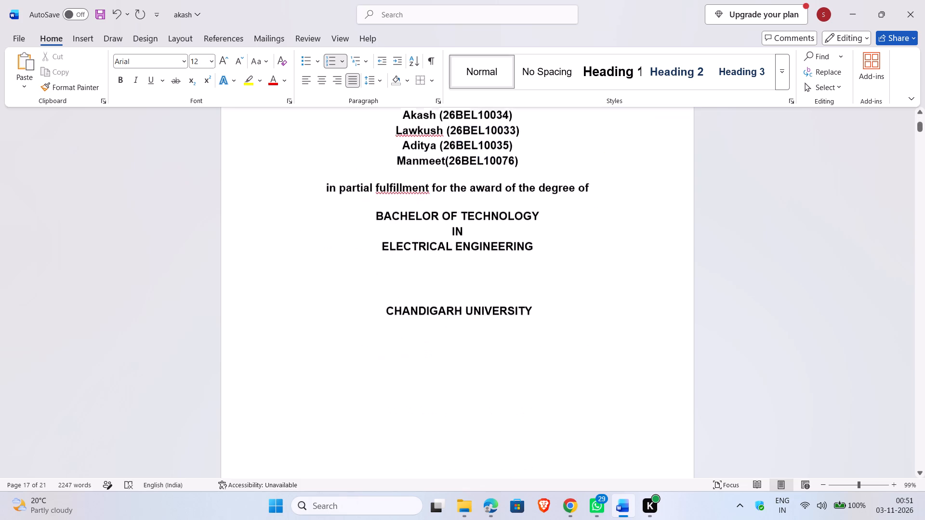
scroll(485, 301, "down", 20)
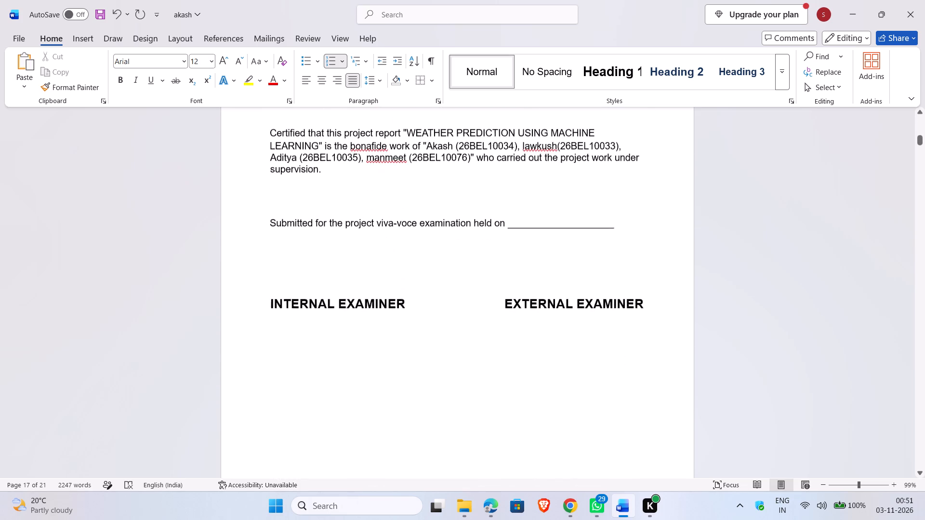
scroll(486, 305, "down", 20)
scroll(486, 305, "down", 5)
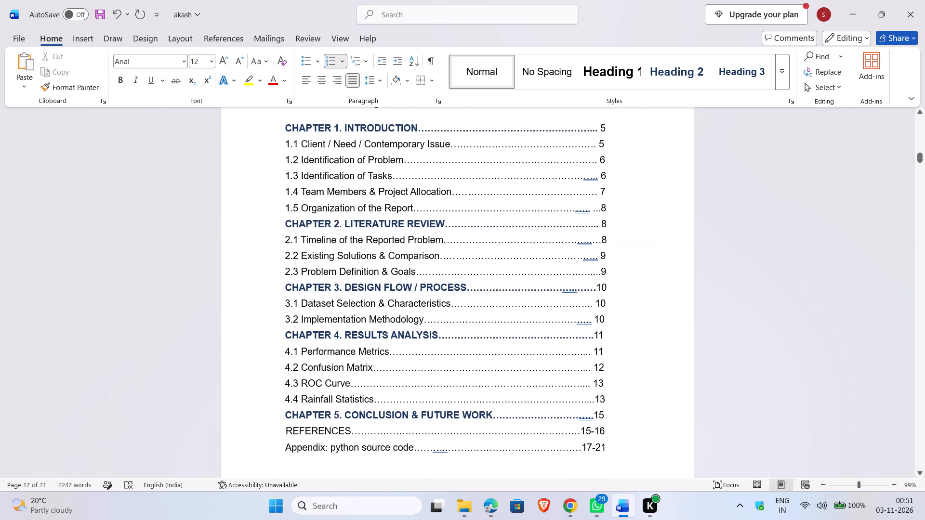
scroll(507, 270, "down", 8)
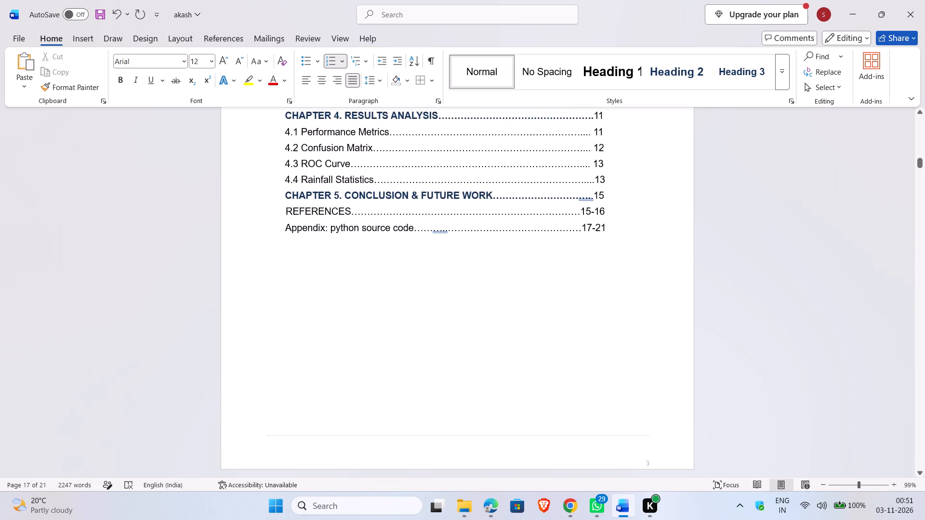
scroll(505, 267, "down", 1)
left_click(442, 197)
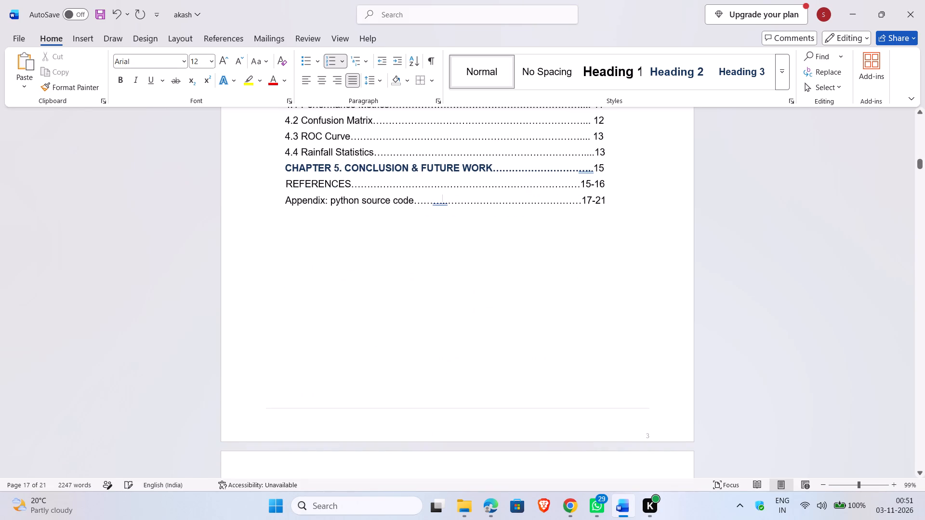
left_click(447, 200)
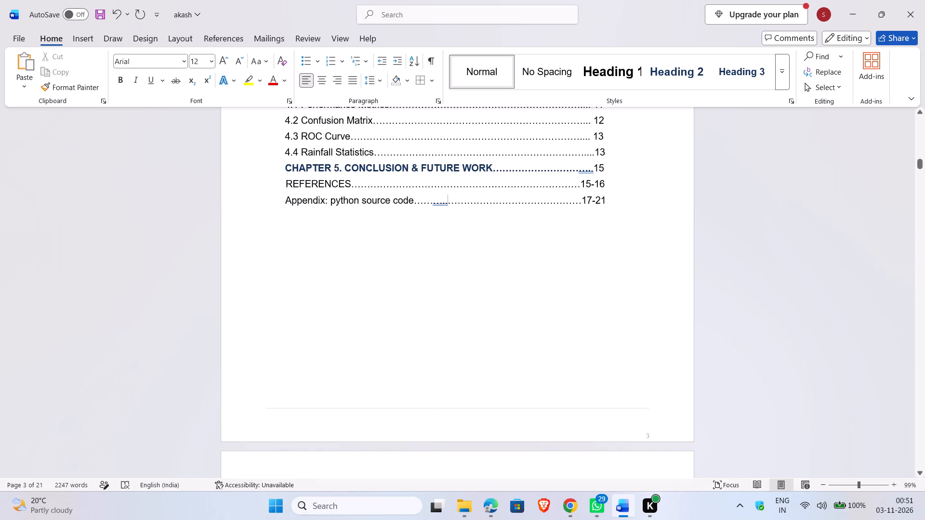
key("BackSpace")
Shorten the dot leader before page 15 in the "CHAPTER 5. CONCLUSION & FUTURE WORK" contents entry.
left_click(592, 169)
key("BackSpace")
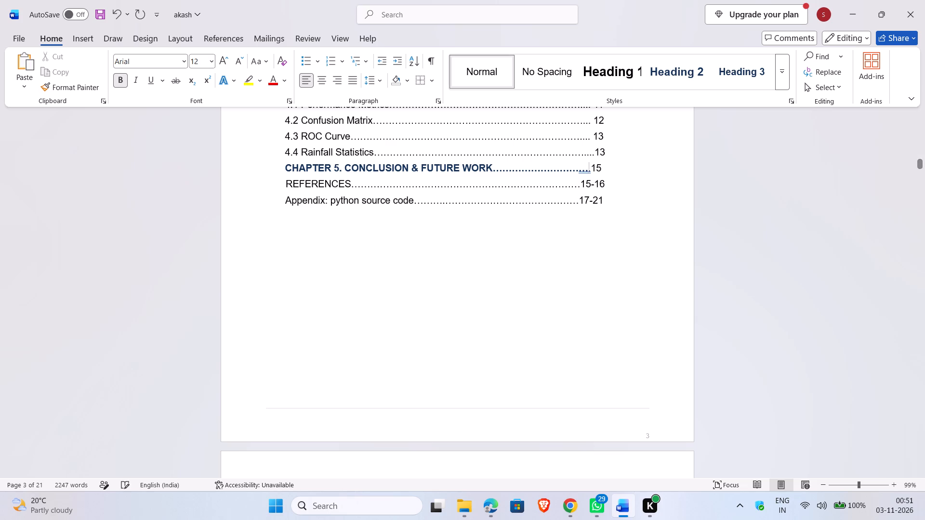
key("BackSpace")
Shorten the dot leader of the "4.4 Rainfall Statistics" contents entry to bring its page number in line with Chapter 5's.
left_click(588, 152)
key("BackSpace")
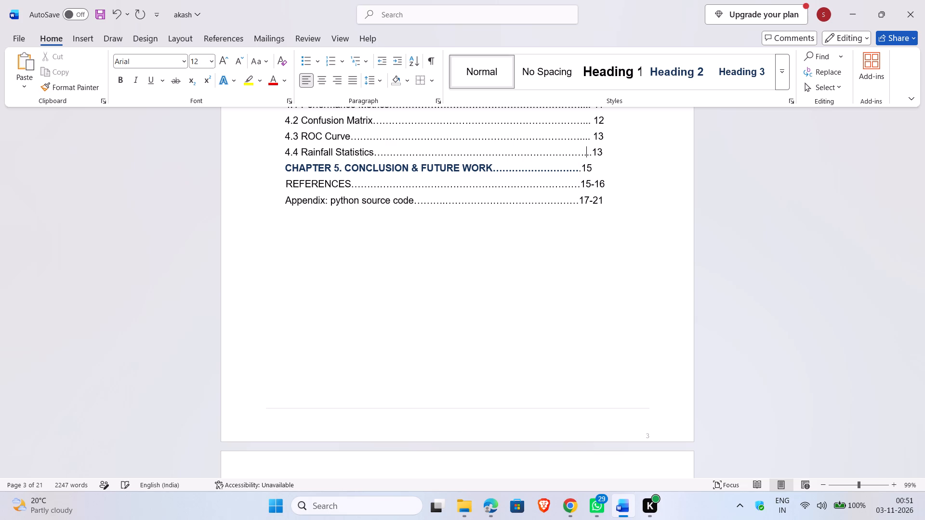
key("BackSpace")
key("BackSpace")
key("period")
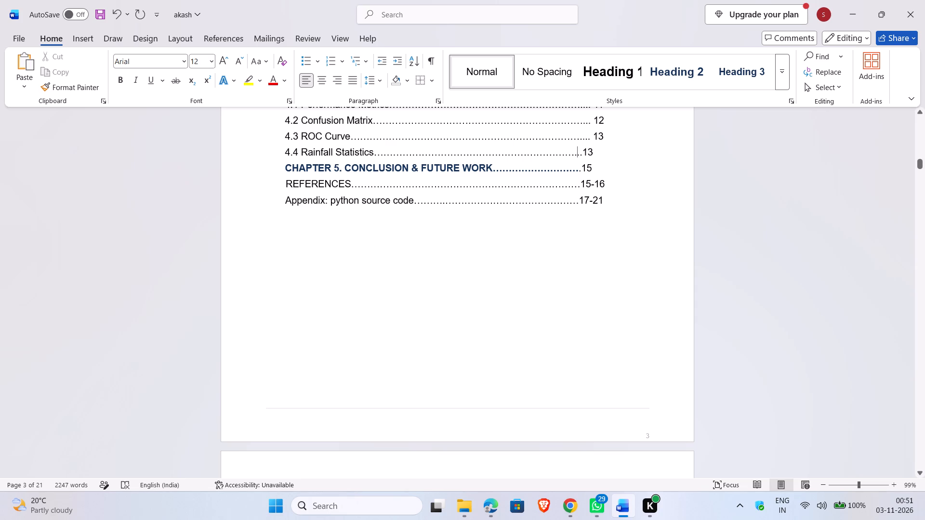
Shorten the dot leader of the "4.3 ROC Curve" contents entry to bring its page number in line with 4.4's.
left_click(588, 137)
key("BackSpace")
key("BackSpace")
key("BackSpace")
key("BackSpace")
key("period")
type("..")
key("BackSpace")
Shorten the dot leader of the "4.2 Confusion Matrix" contents entry to bring its page number in line with the entries below.
left_click_drag(591, 120, 595, 121)
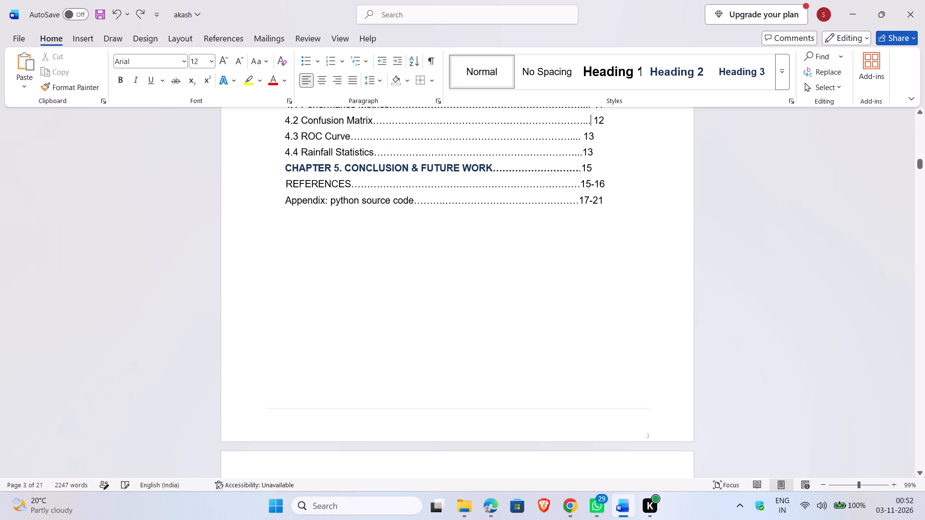
key("BackSpace")
key("BackSpace")
key("BackSpace")
key("BackSpace")
type("...")
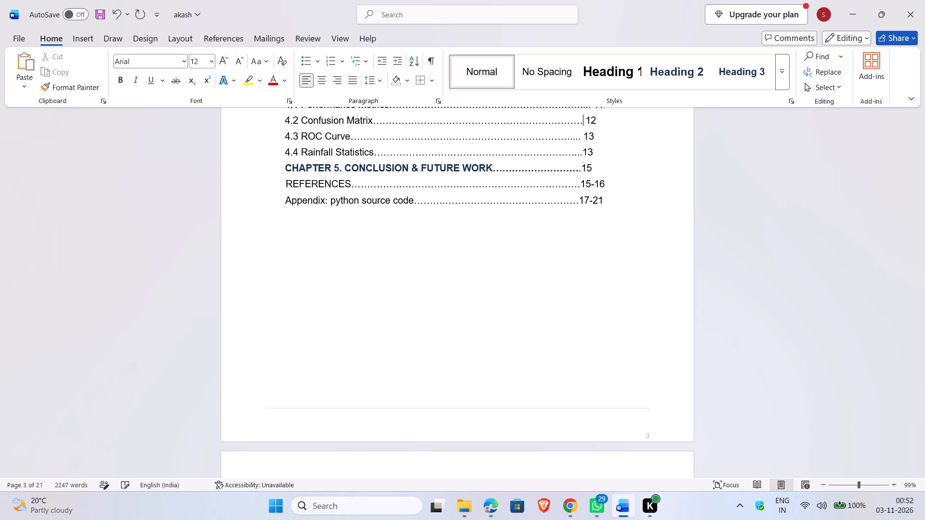
Shorten the dot leaders of the "4.1 Performance Metrics" and "CHAPTER 4. RESULTS ANALYSIS" contents entries to align their page numbers.
scroll(554, 117, "up", 2)
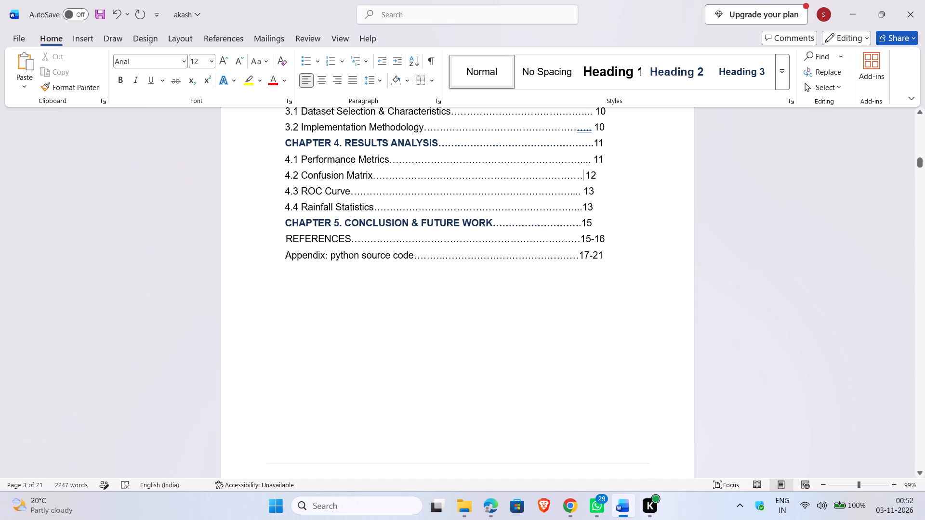
left_click(576, 159)
key("BackSpace")
left_click(575, 143)
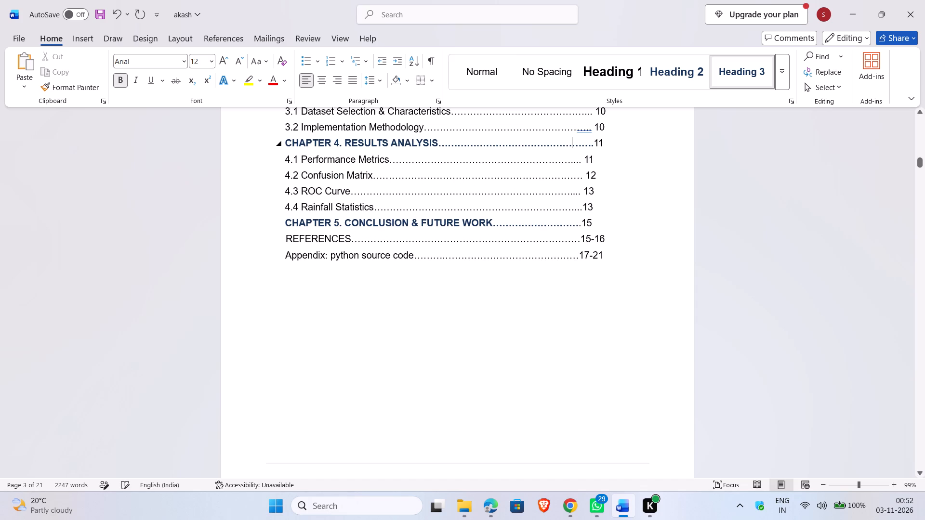
key("BackSpace")
Shorten the dot leaders of the "3.2 Implementation Methodology" and "3.1 Dataset Selection & Characteristics" contents entries to align their page numbers.
left_click(572, 127)
key("BackSpace")
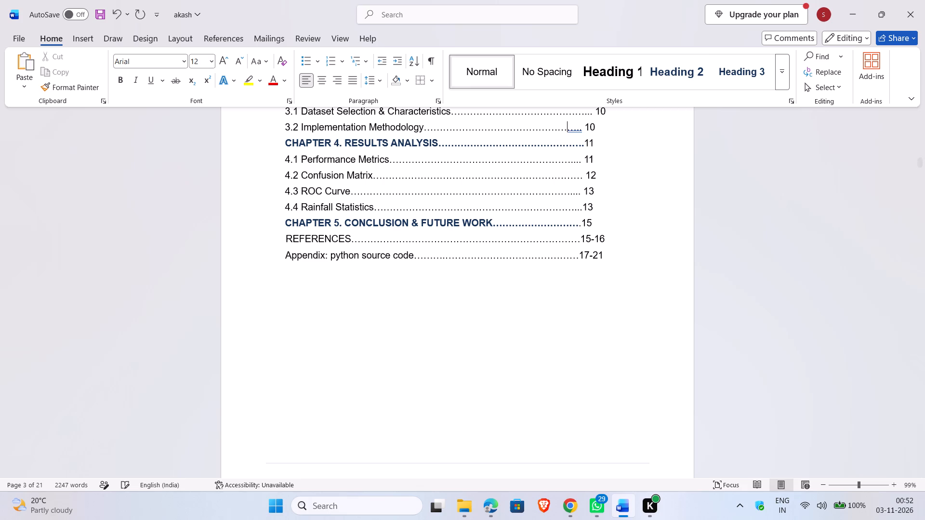
left_click(568, 110)
key("BackSpace")
Shorten the dot leader of the "CHAPTER 3. DESIGN FLOW / PROCESS" contents entry to bring its page number in line with 3.1's.
scroll(578, 148, "up", 2)
left_click(573, 152)
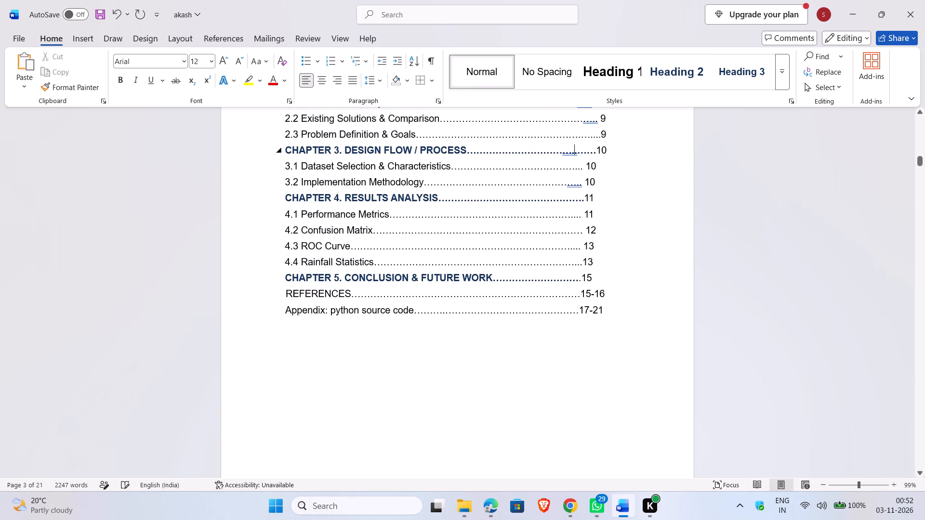
key("BackSpace")
key("BackSpace")
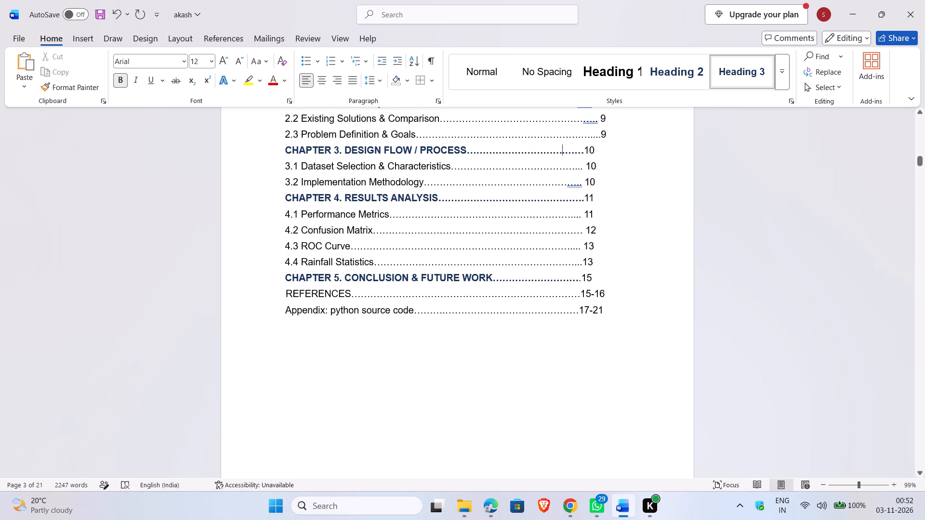
Shorten the dot leader of the "2.3 Problem Definition & Goals" contents entry to bring its page number closer to Chapter 3's.
left_click(575, 133)
key("BackSpace")
key("BackSpace")
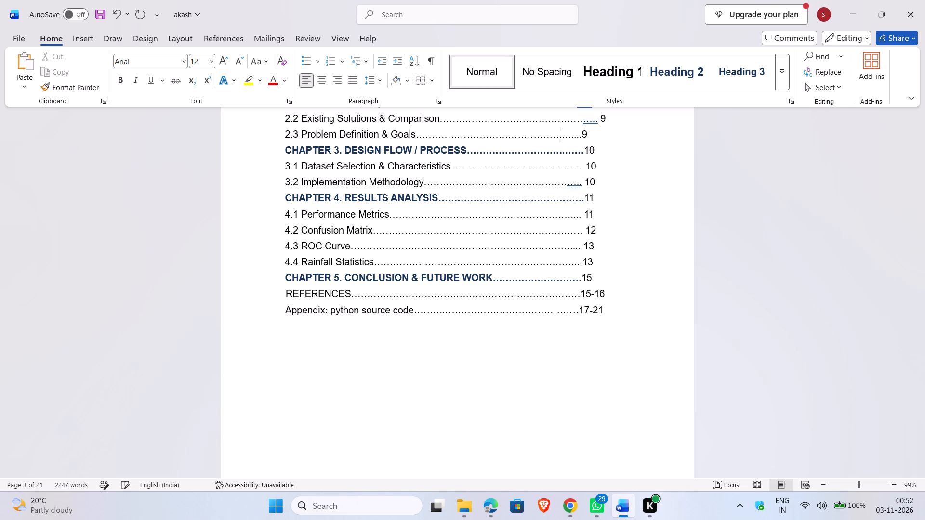
key("period")
key("period")
Shorten the dot leader of the "2.2 Existing Solutions & Comparison" contents entry to bring its page number in line with 2.3's.
left_click(574, 121)
key("BackSpace")
key("BackSpace")
key("semicolon")
key("BackSpace")
type("..")
Replace part of the flagged dots in the "3.2 Implementation Methodology" contents leader with three single dots.
scroll(578, 140, "up", 1)
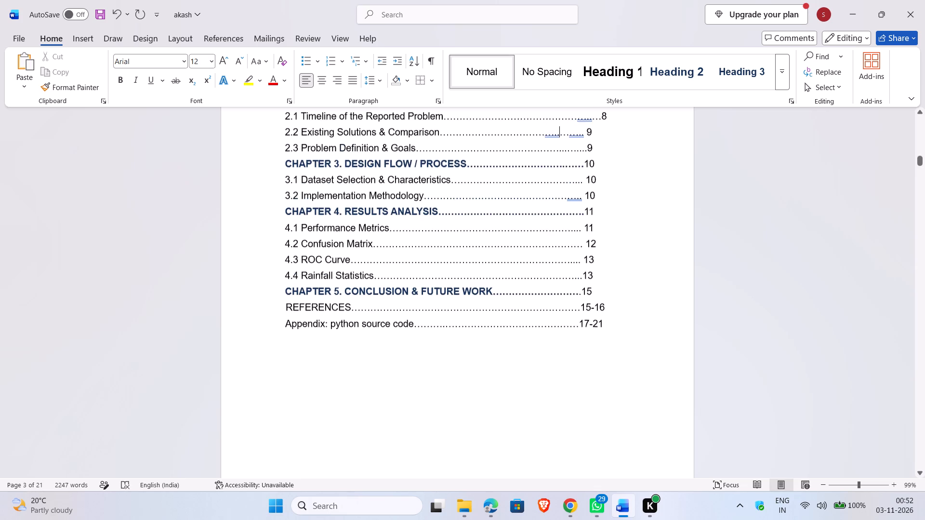
left_click(572, 208)
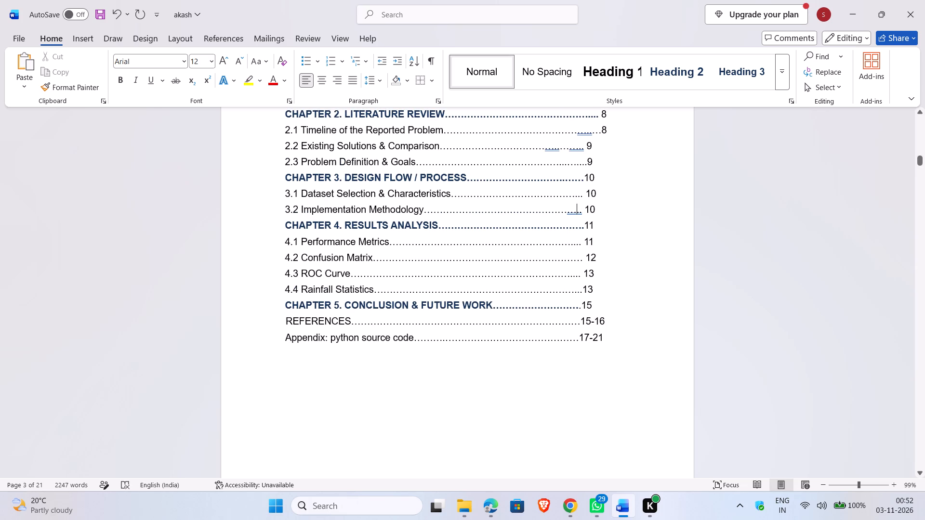
key("BackSpace")
key("period")
key("period")
key("period")
Add one dot to the leader of the "2.2 Existing Solutions & Comparison" contents entry.
left_click(577, 147)
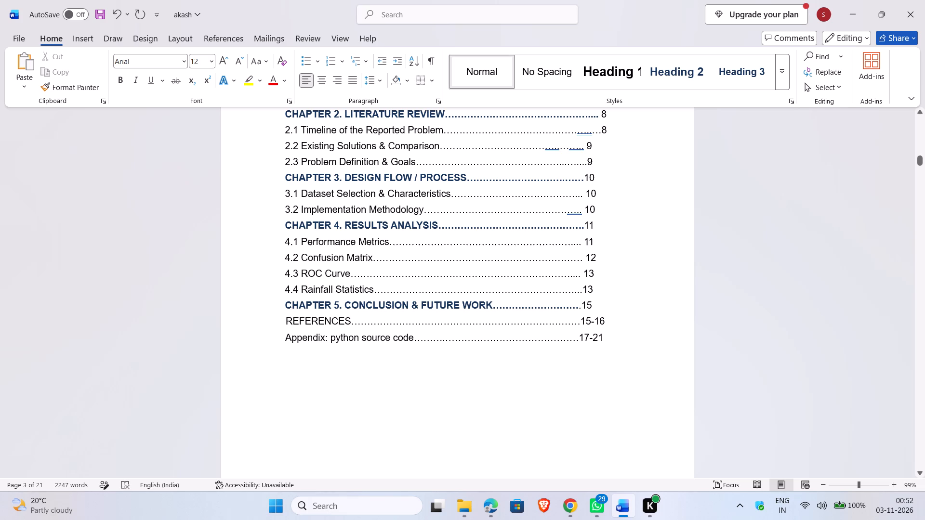
key("period")
Shorten the dot leaders of the "2.1 Timeline of the Reported Problem" and "CHAPTER 2. LITERATURE REVIEW" contents entries to align their page numbers.
left_click(581, 130)
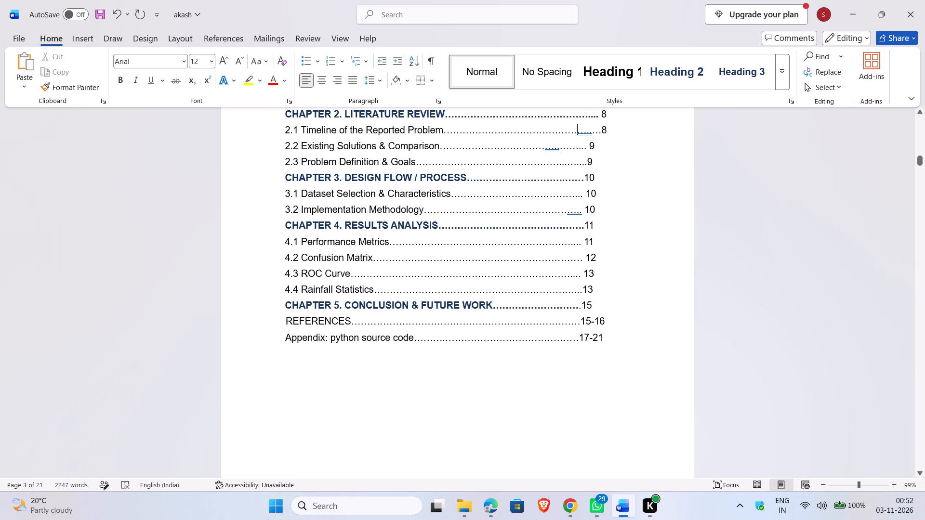
key("BackSpace")
key("BackSpace")
type("...")
left_click(579, 118)
key("BackSpace")
left_click(583, 132)
key("BackSpace")
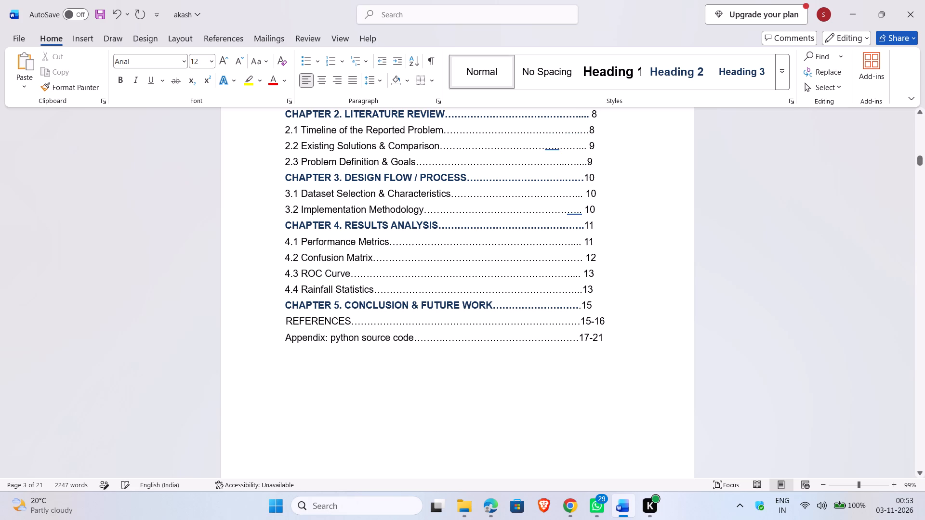
Shorten the dot leader of the "1.5 Organization of the Report" contents entry to bring its page number in line with Chapter 2's.
scroll(582, 145, "up", 4)
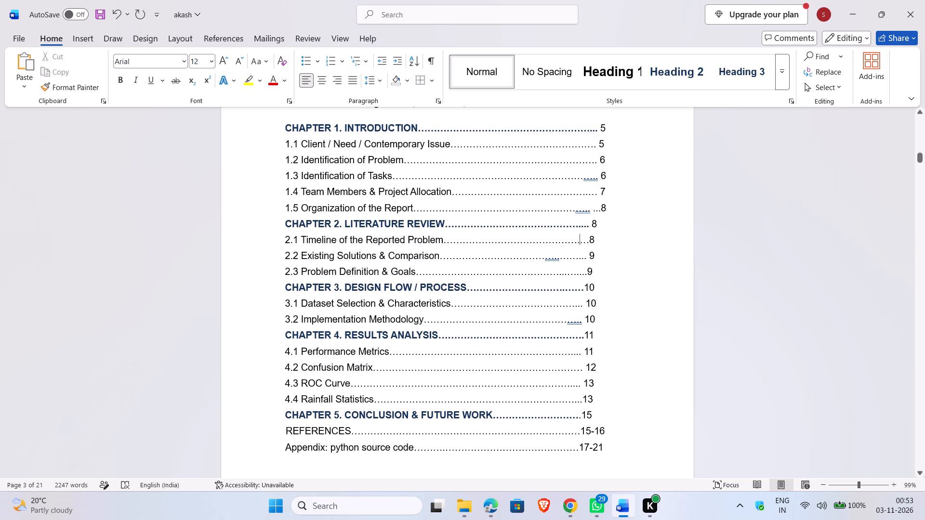
left_click(585, 208)
key("BackSpace")
key("BackSpace")
Delete one more dot from the leader of the "CHAPTER 2. LITERATURE REVIEW" contents entry.
left_click(588, 223)
key("BackSpace")
Shorten the dot leader of the "1.4 Team Members & Project Allocation" contents entry to bring its page number in line with 1.5's.
left_click(587, 193)
key("BackSpace")
key("BackSpace")
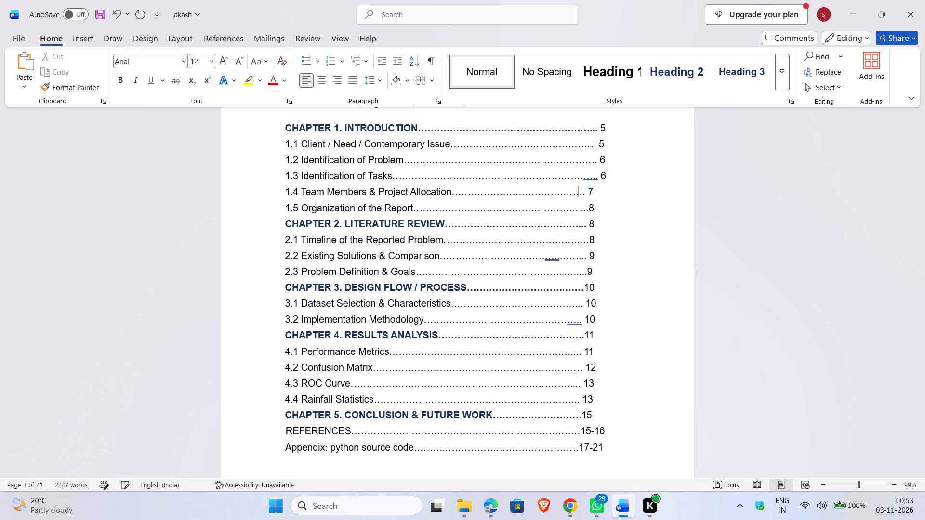
Fine-tune the dots in the "1.4 Team Members & Project Allocation" contents leader so its page number lines up with 1.5's.
key("BackSpace")
type("...")
key("period")
key("BackSpace")
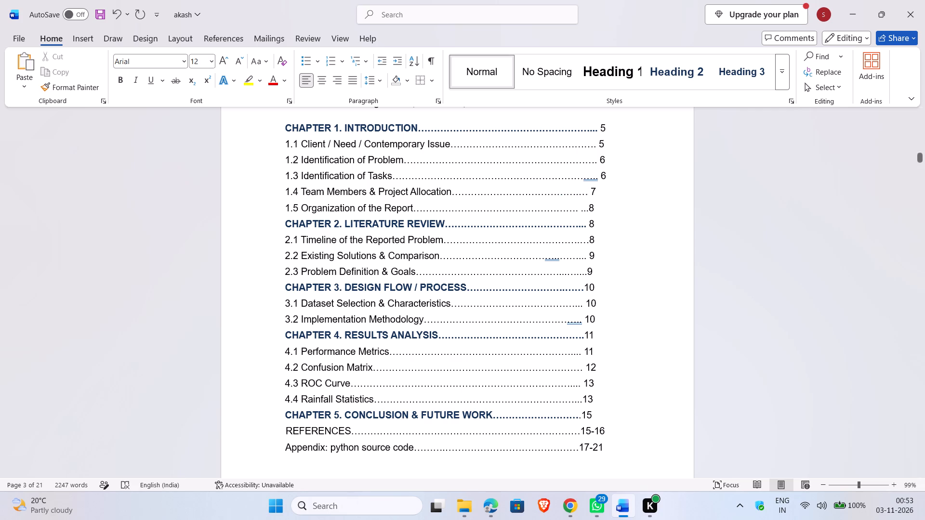
Shorten the dot leaders of the "1.3 Identification of Tasks" and "1.2 Identification of Problem" contents entries to align their page numbers with 1.4's.
left_click(586, 178)
key("BackSpace")
key("BackSpace")
type("..")
left_click(588, 157)
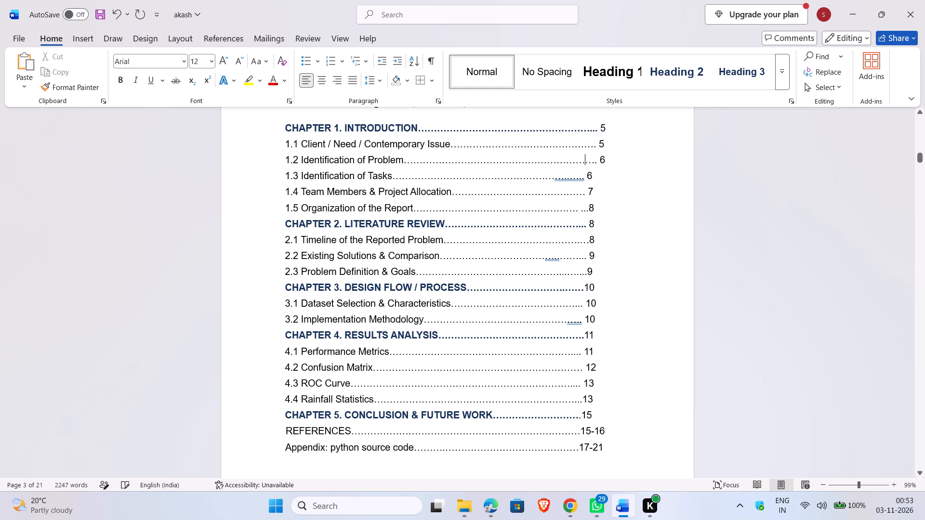
key("BackSpace")
key("BackSpace")
type("..")
Shorten the dot leaders of the "1.1 Client / Need / Contemporary Issue" and "CHAPTER 1. INTRODUCTION" contents entries to align their page numbers with those below.
left_click(582, 145)
key("BackSpace")
key("BackSpace")
type("..")
left_click(582, 129)
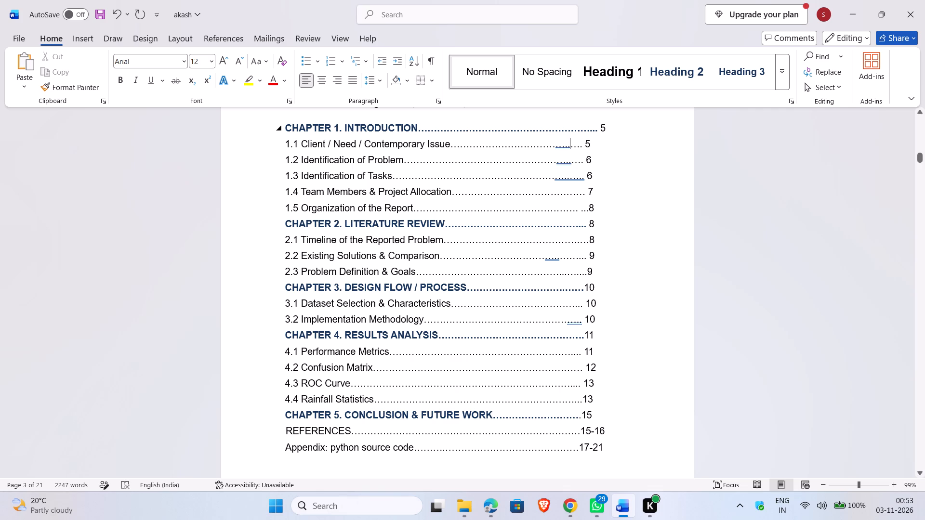
key("BackSpace")
key("BackSpace")
key("period")
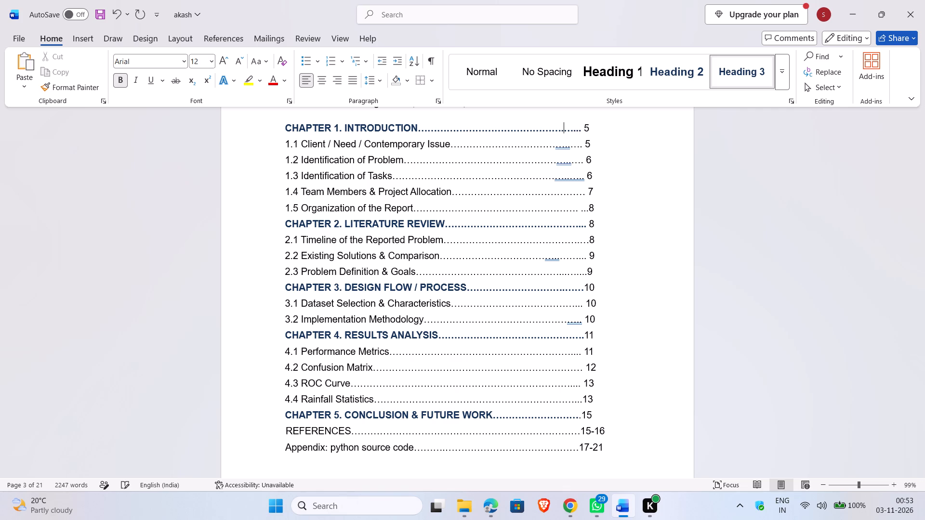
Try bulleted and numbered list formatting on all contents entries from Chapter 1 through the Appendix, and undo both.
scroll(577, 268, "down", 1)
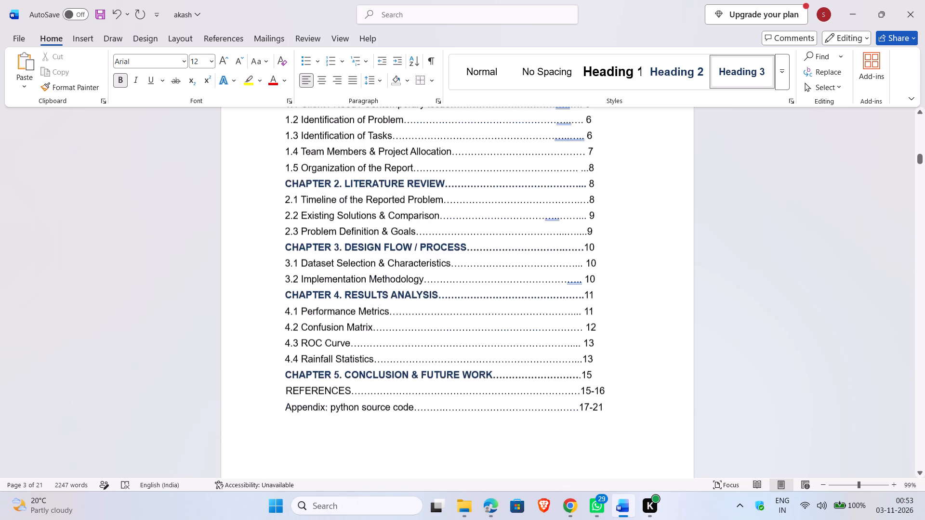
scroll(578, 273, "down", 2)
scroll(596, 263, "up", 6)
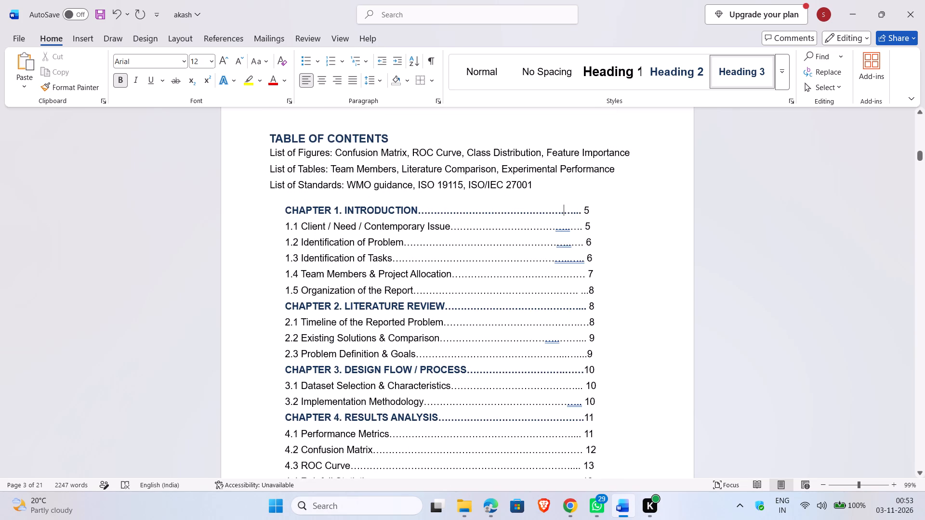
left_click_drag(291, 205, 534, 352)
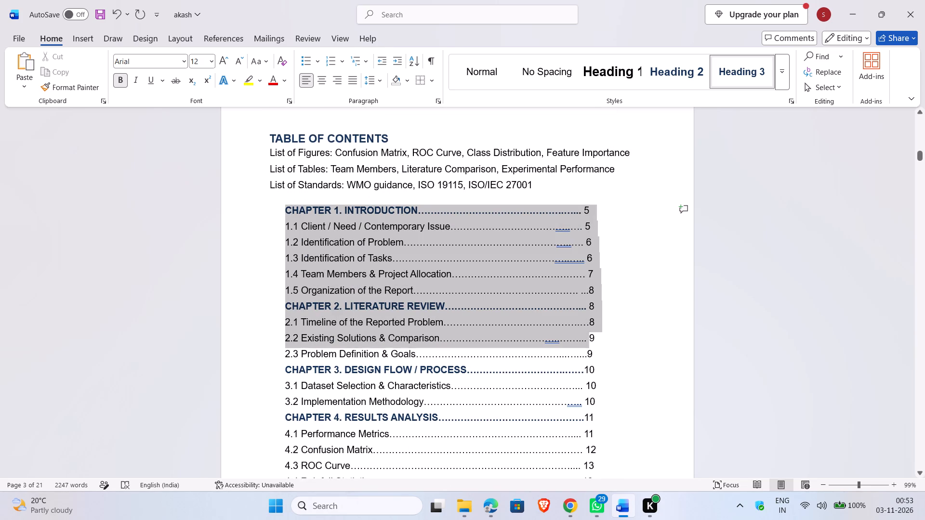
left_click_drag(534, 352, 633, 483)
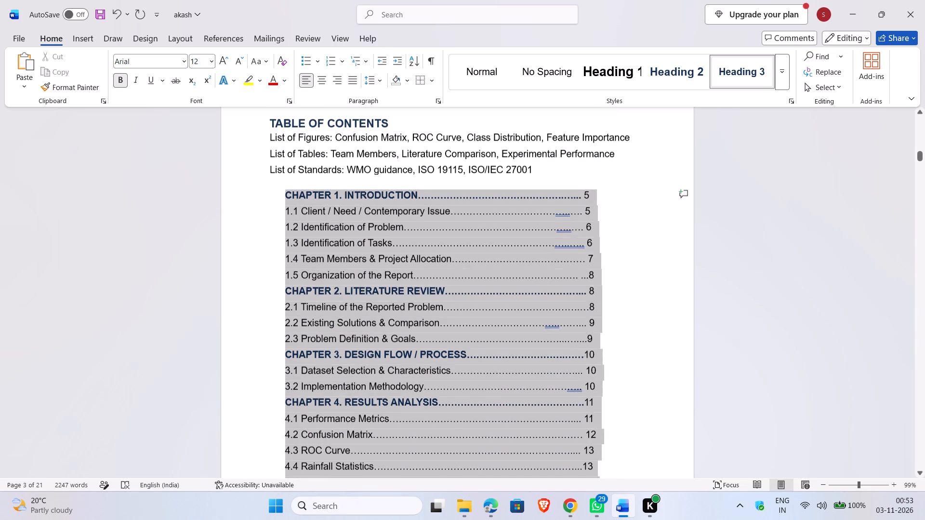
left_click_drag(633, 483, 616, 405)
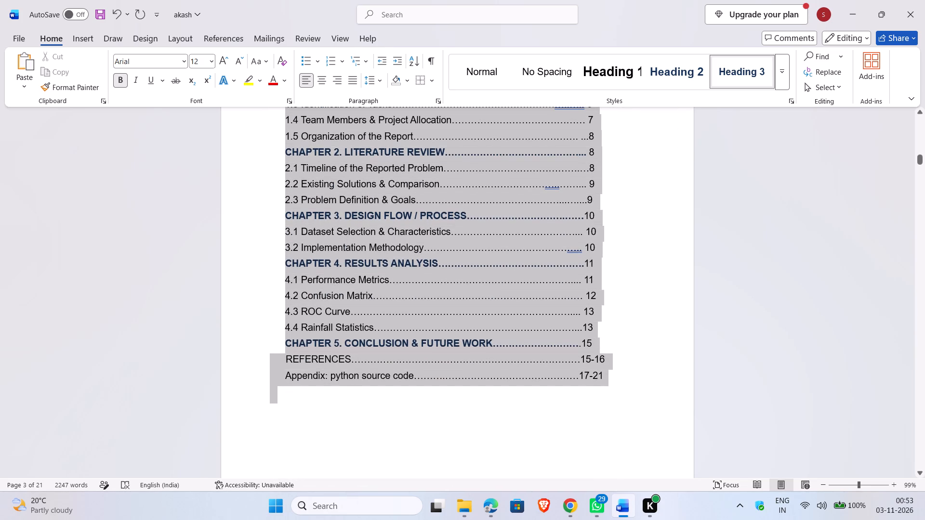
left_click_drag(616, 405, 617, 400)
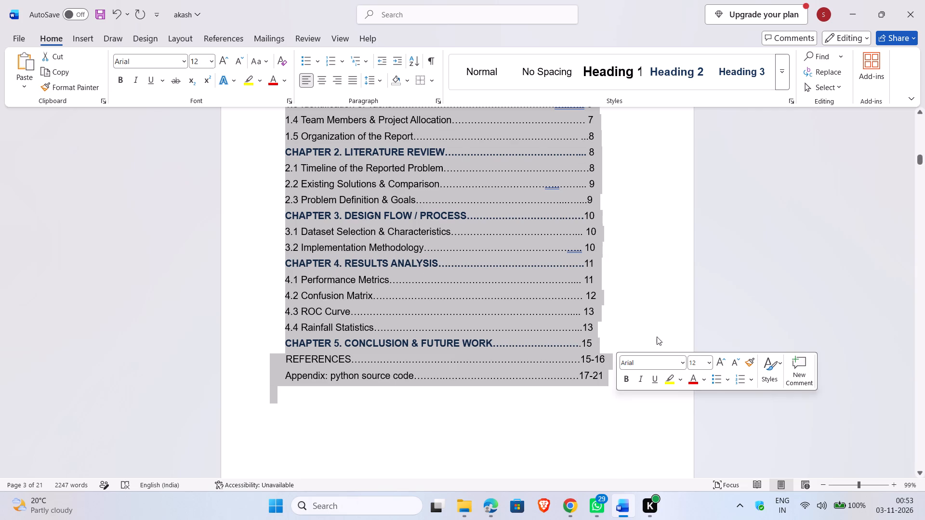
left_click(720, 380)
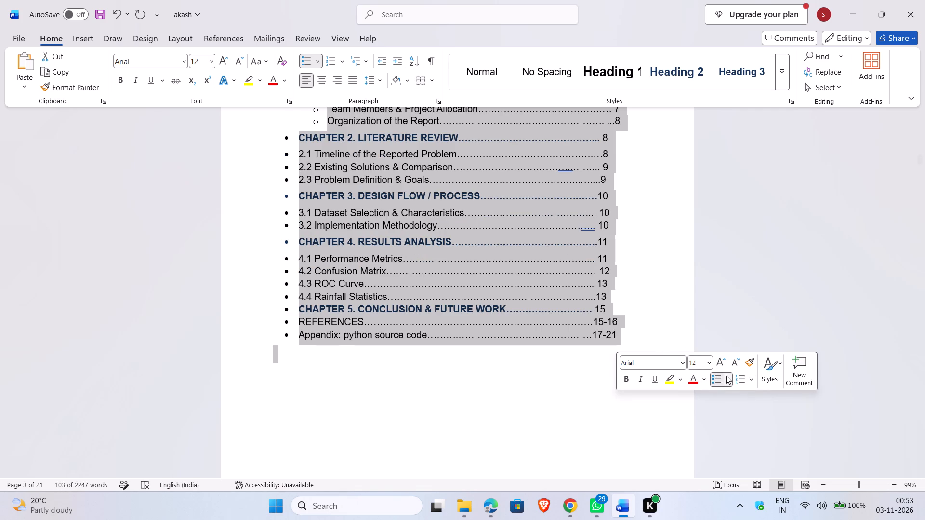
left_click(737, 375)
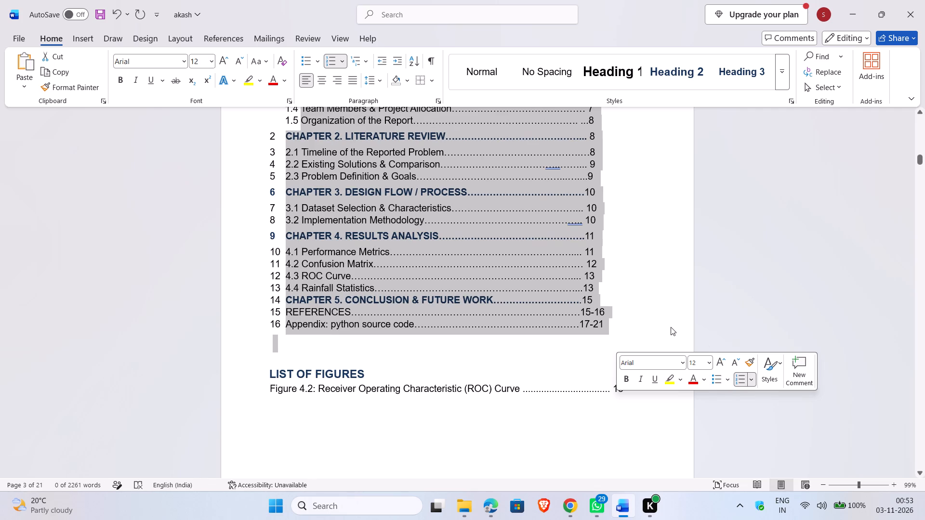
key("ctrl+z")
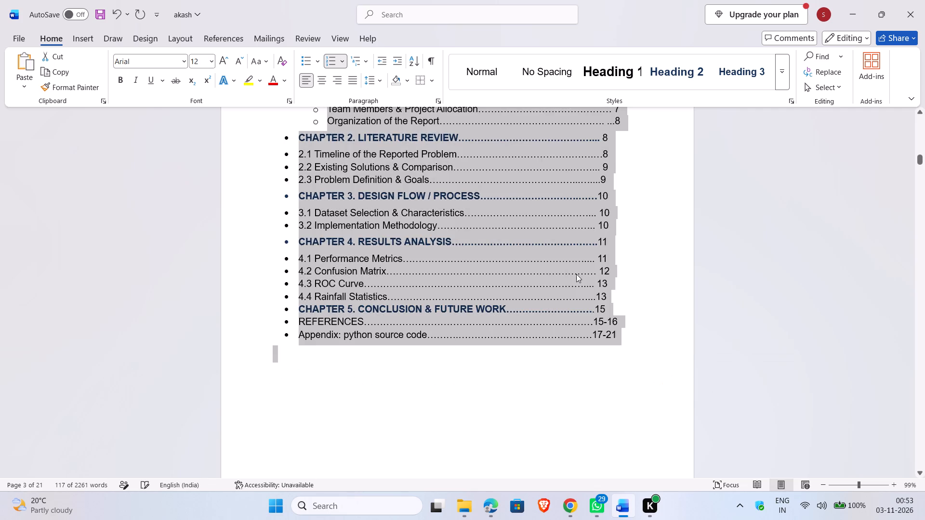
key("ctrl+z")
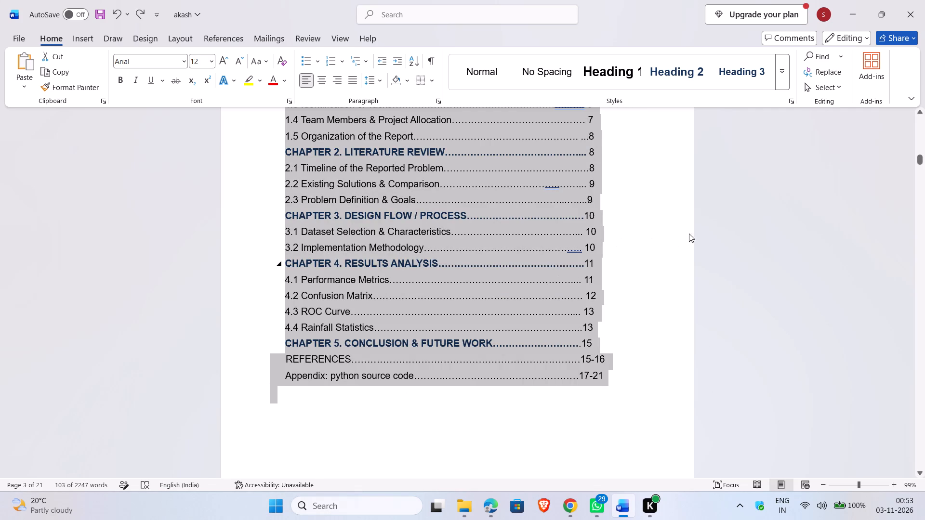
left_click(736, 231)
Justify the contents entries from "1.1 Client / Need / Contemporary Issue" through "Appendix: python source code".
scroll(647, 299, "up", 7)
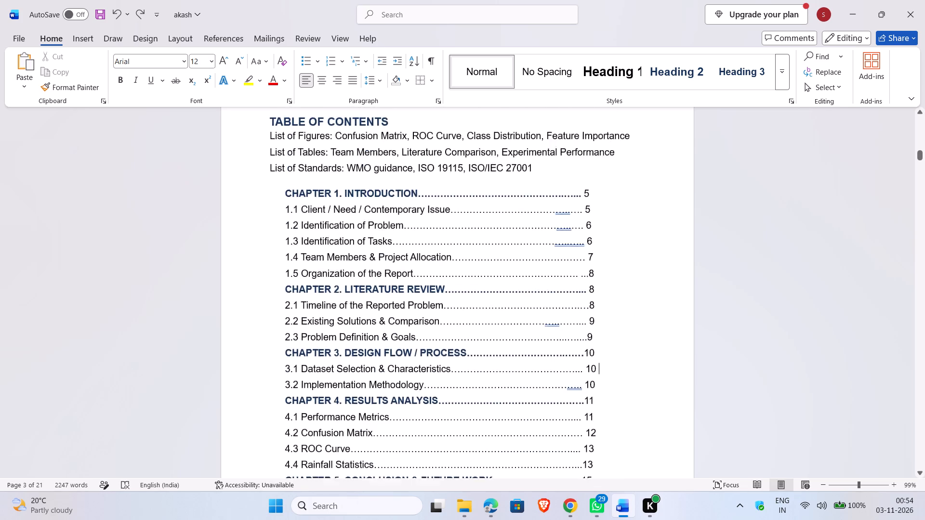
scroll(651, 290, "up", 1)
scroll(569, 346, "up", 5)
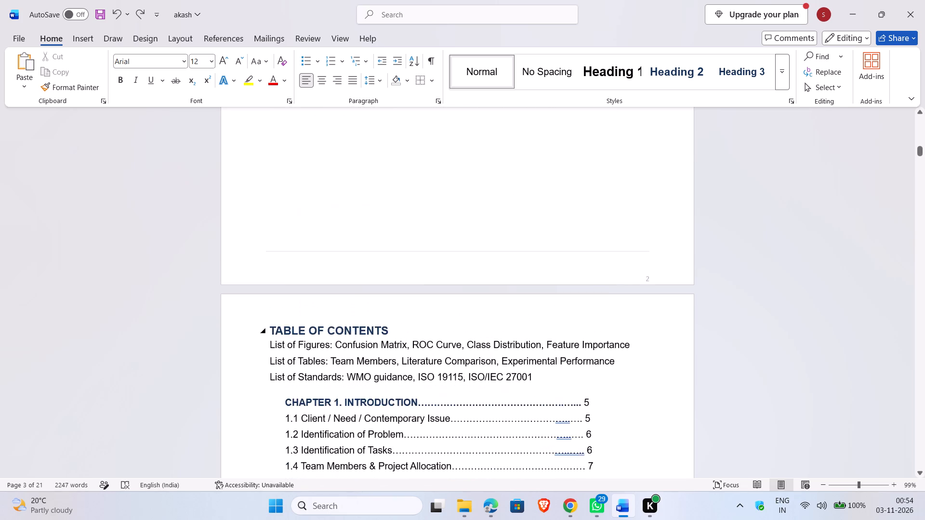
scroll(574, 334, "down", 20)
scroll(574, 334, "down", 4)
scroll(578, 302, "up", 14)
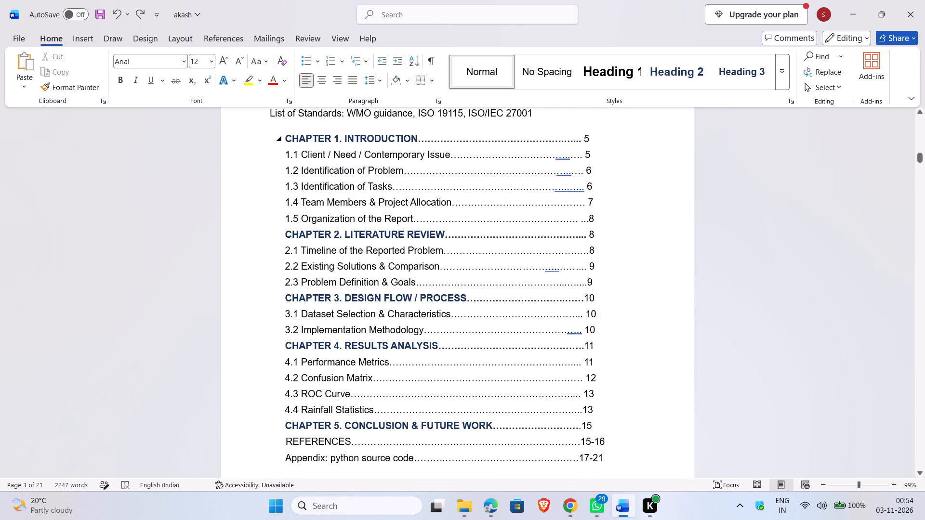
left_click_drag(283, 152, 551, 457)
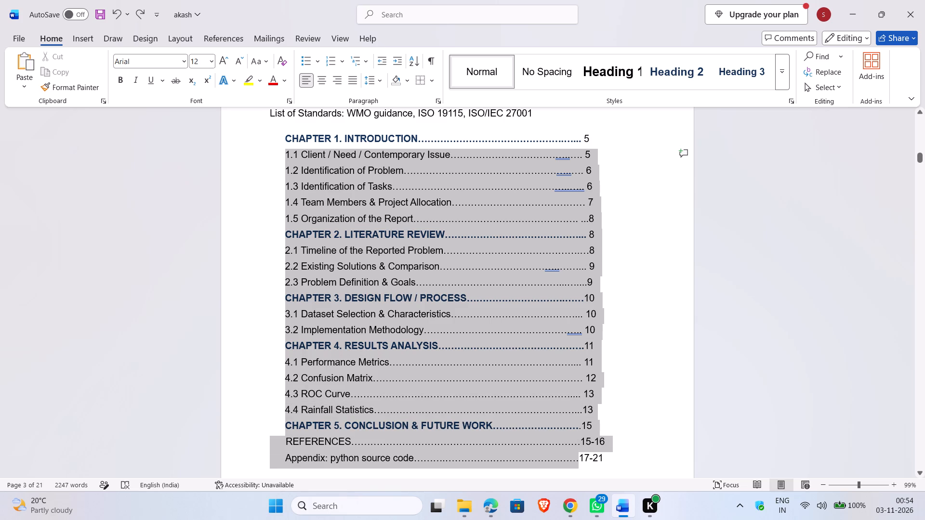
left_click_drag(551, 457, 602, 419)
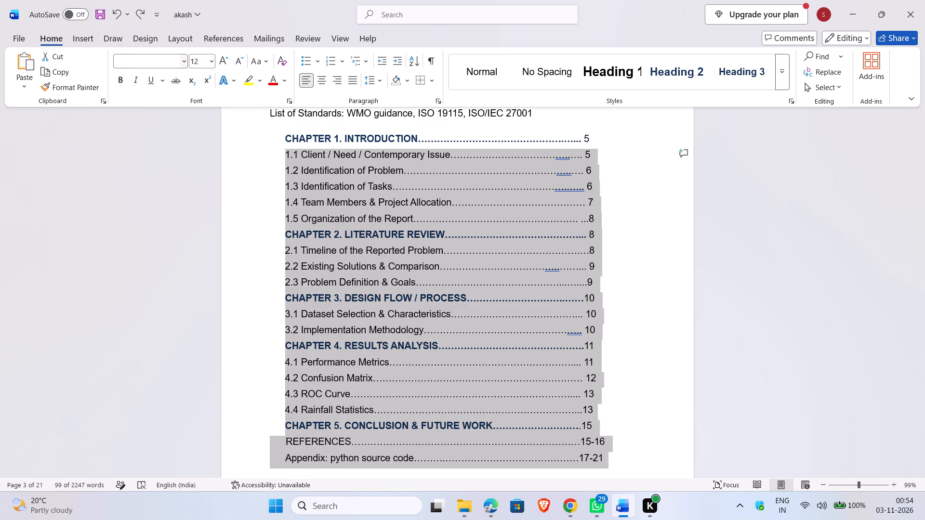
left_click(351, 84)
triple_click(353, 84)
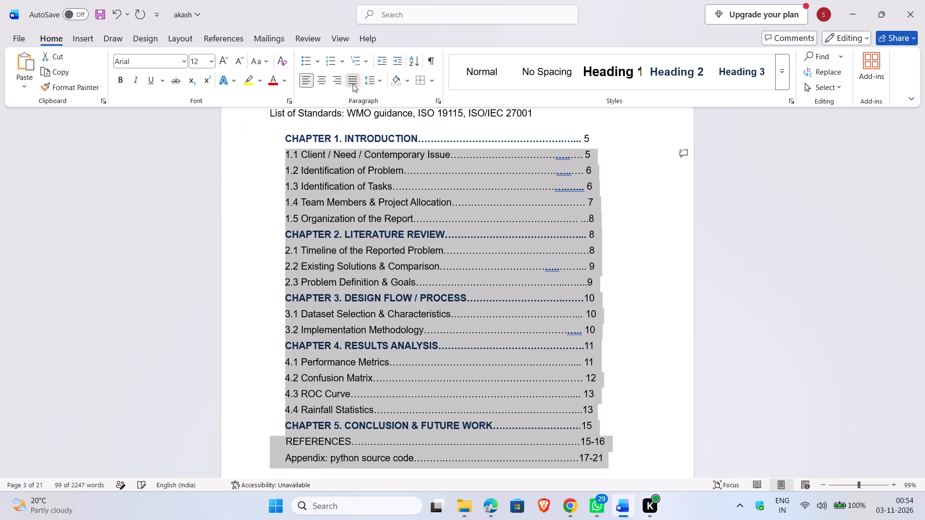
triple_click(353, 84)
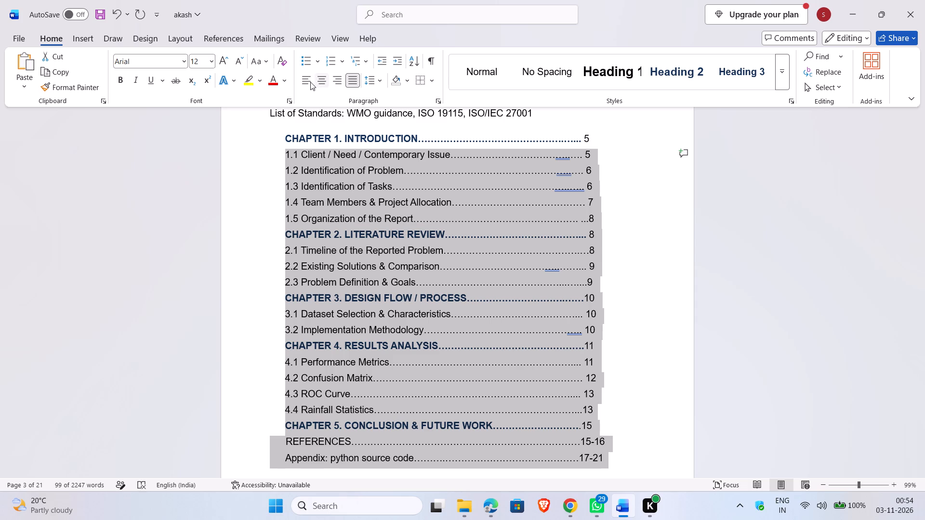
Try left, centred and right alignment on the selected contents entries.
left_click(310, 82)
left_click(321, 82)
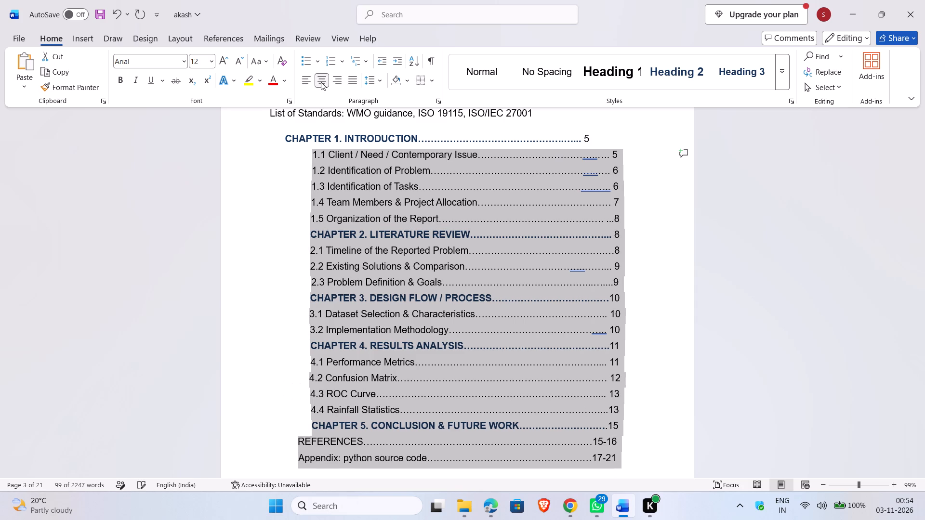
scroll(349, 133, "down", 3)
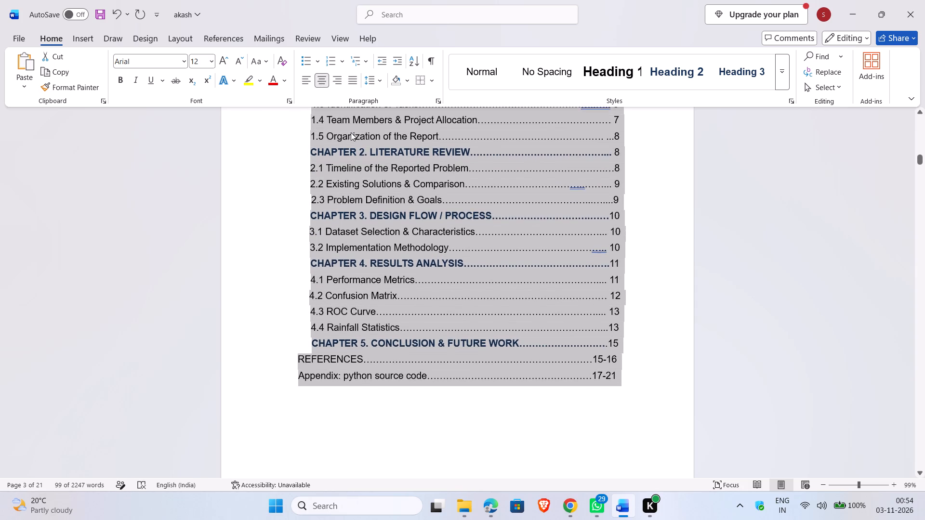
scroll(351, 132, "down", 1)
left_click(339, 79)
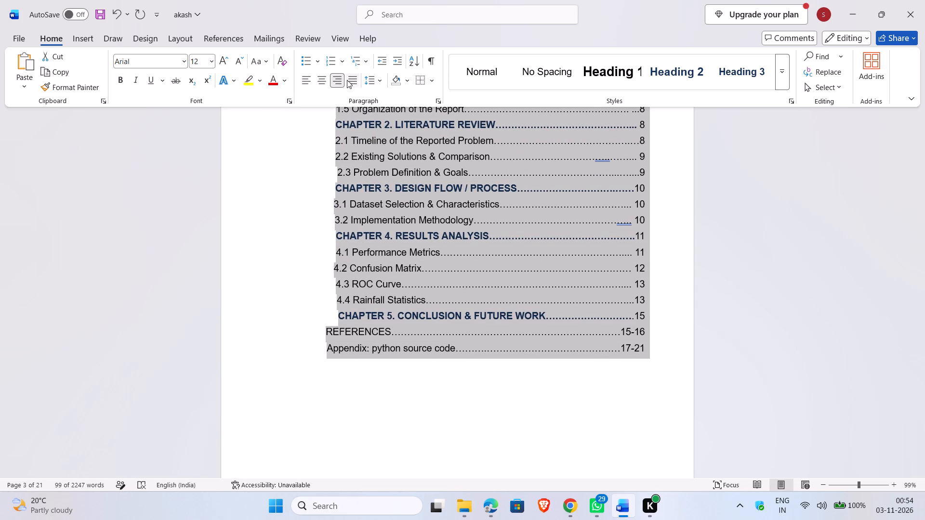
Set the selected contents entries, 1.1 through the Appendix, back to justified alignment and check the list.
left_click(351, 79)
scroll(355, 97, "up", 2)
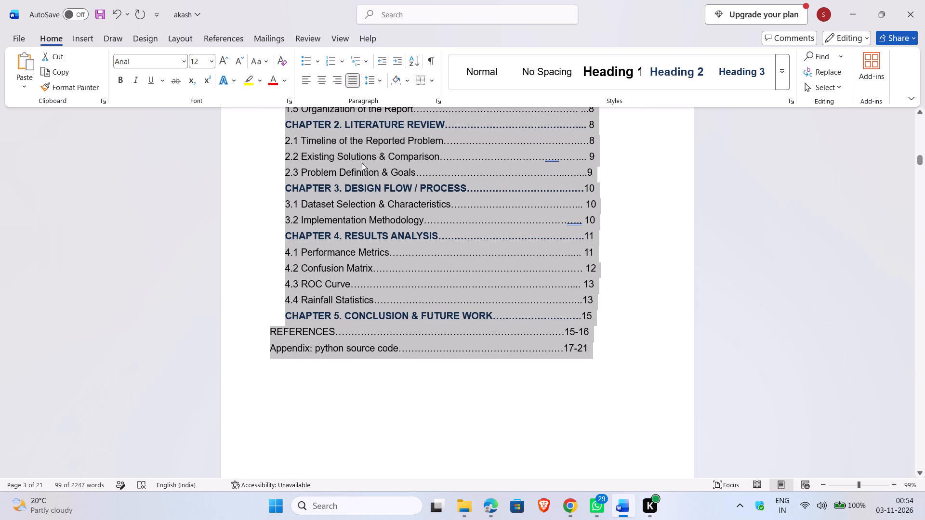
scroll(362, 154, "up", 6)
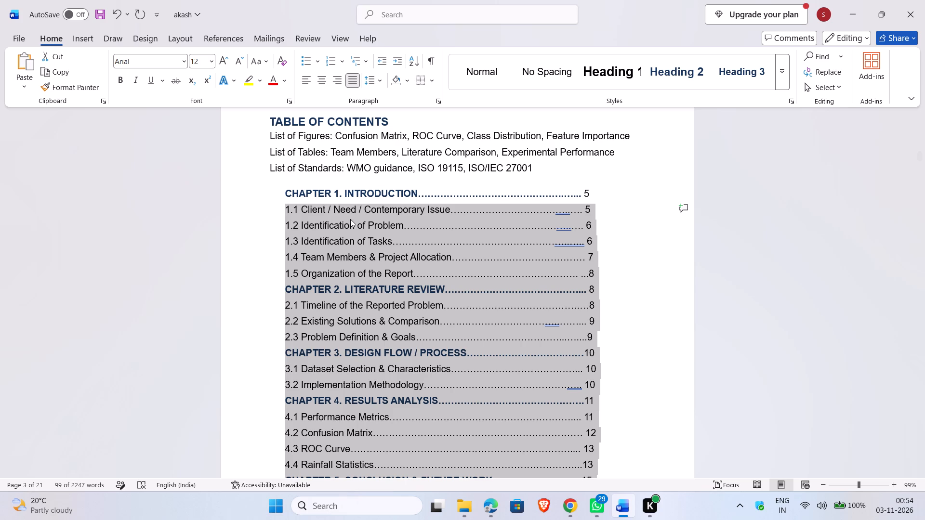
Select the entire document and look through the font list for a Roman typeface.
key("ctrl+a")
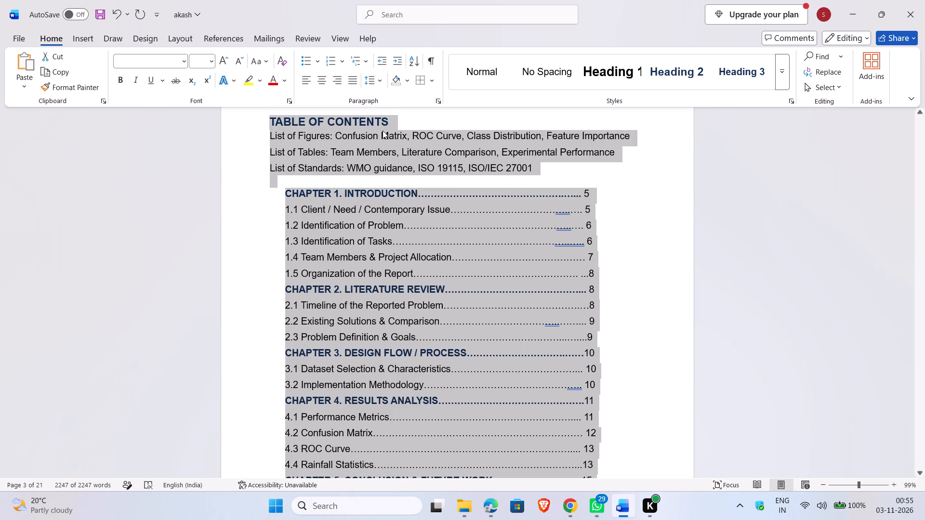
scroll(455, 0, "down", 2)
scroll(505, 193, "down", 4)
scroll(507, 193, "up", 1)
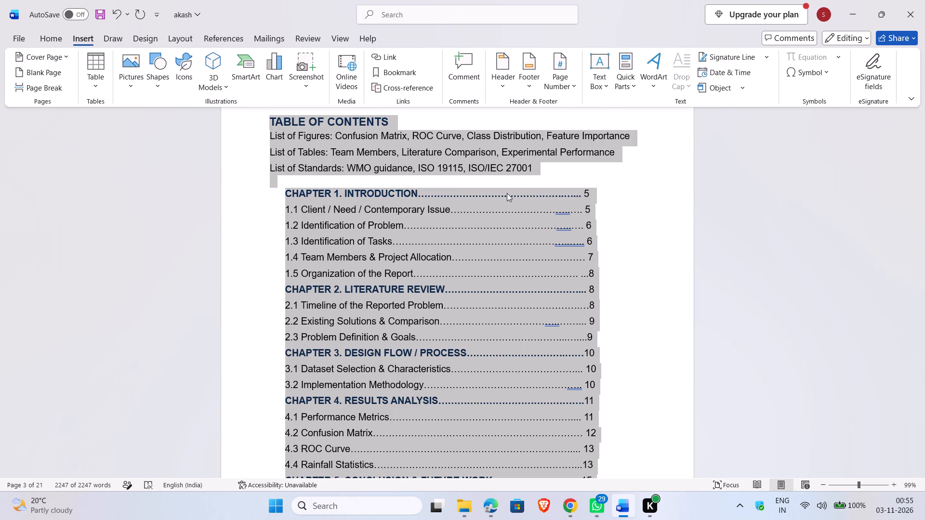
scroll(507, 193, "up", 1)
scroll(564, 329, "down", 3)
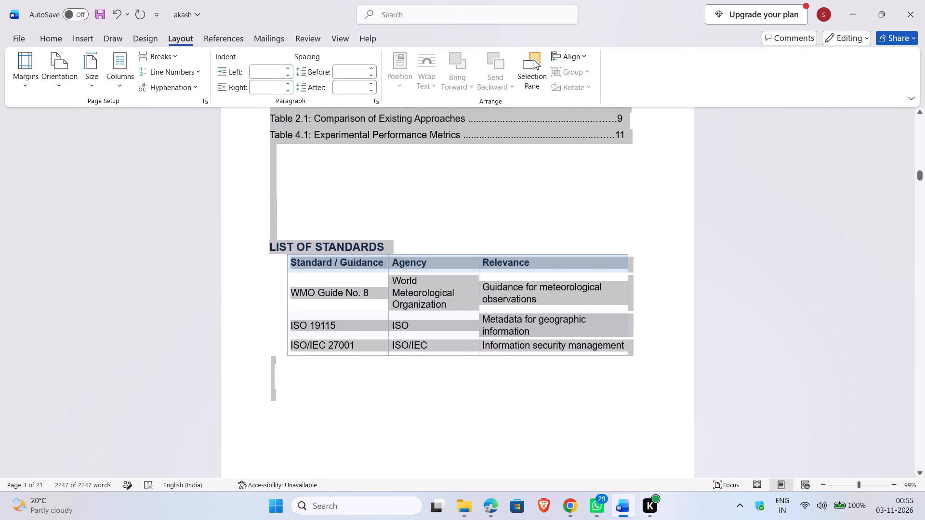
scroll(564, 329, "down", 3)
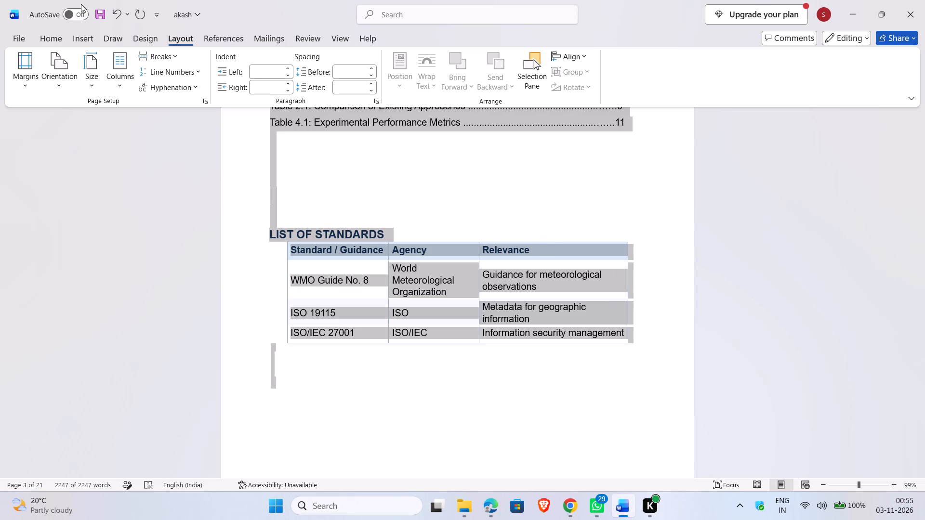
left_click_drag(51, 36, 61, 36)
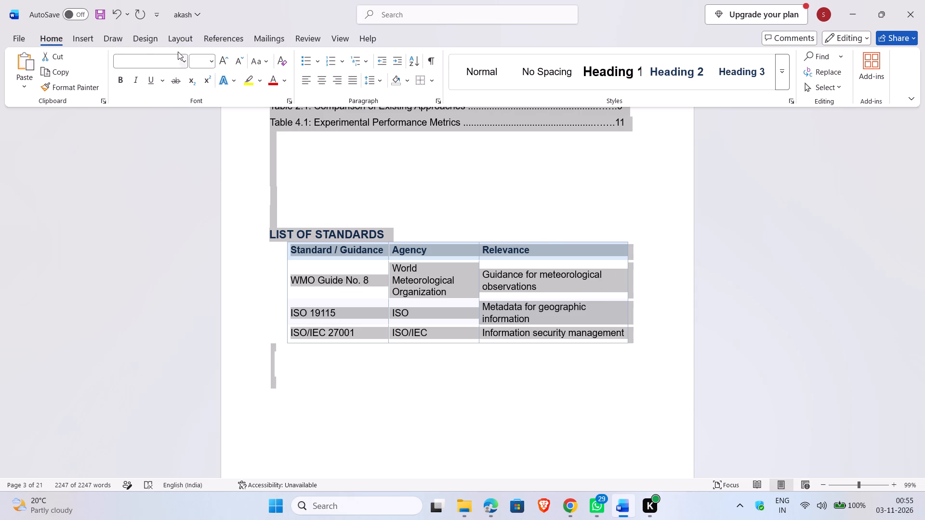
left_click(181, 60)
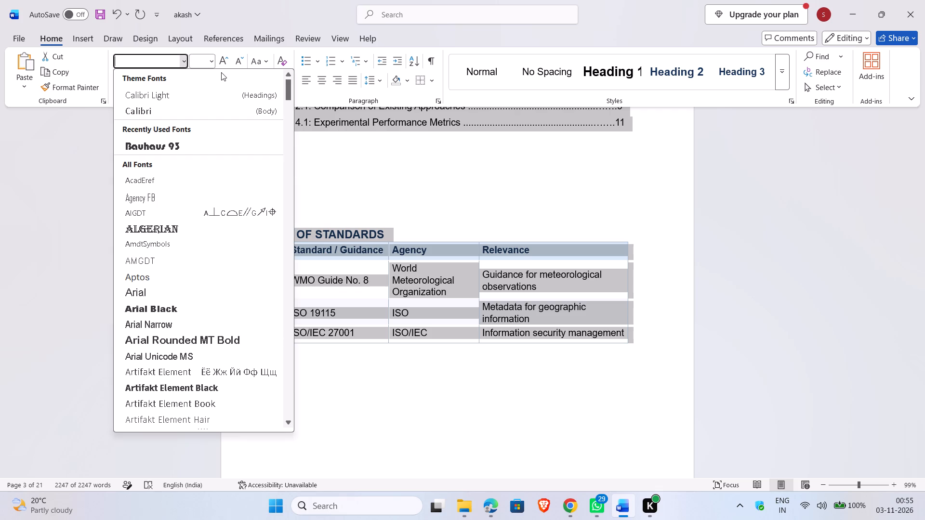
type("rom")
type("an")
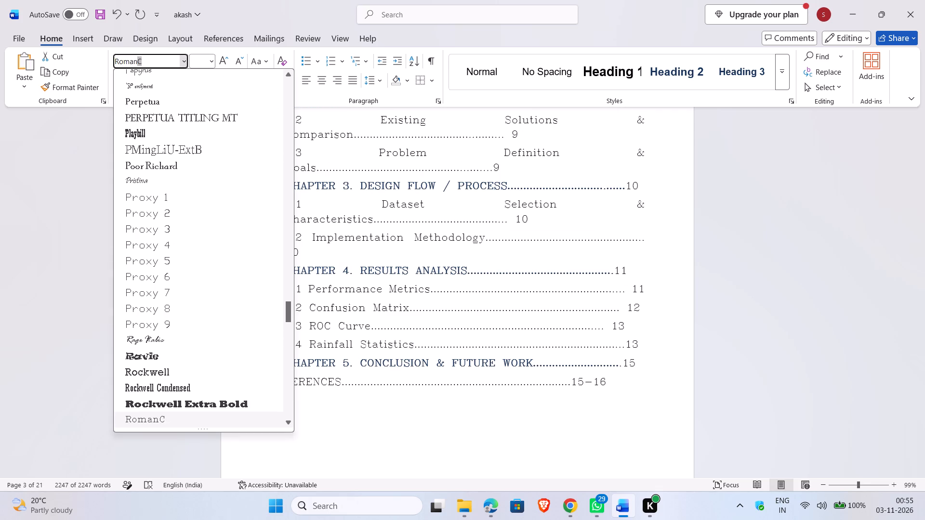
scroll(126, 174, "up", 3)
scroll(126, 171, "up", 20)
scroll(126, 171, "up", 4)
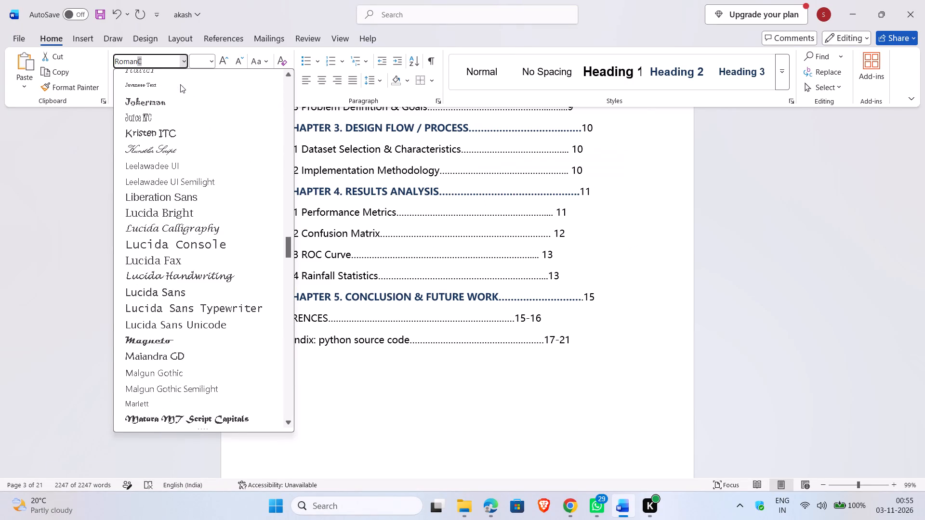
scroll(180, 84, "up", 20)
scroll(180, 84, "up", 10)
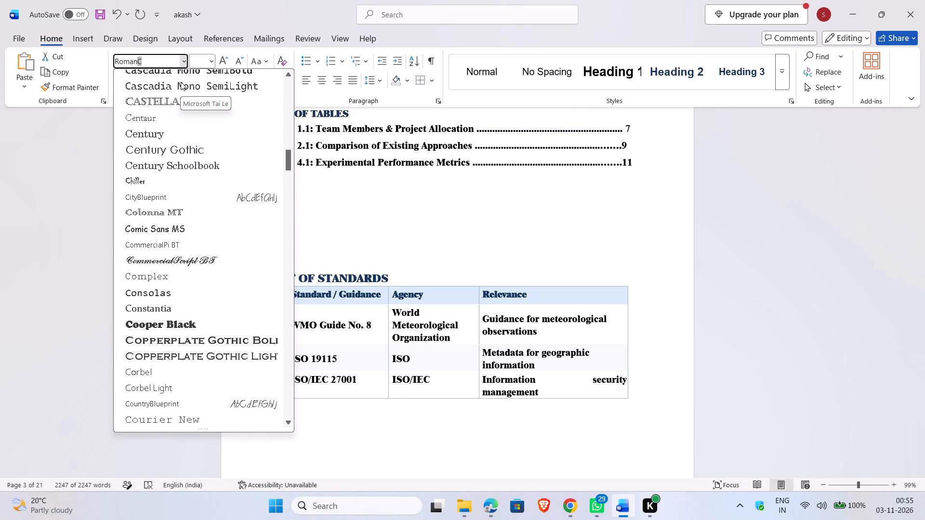
scroll(181, 82, "up", 11)
scroll(181, 82, "down", 10)
scroll(272, 240, "up", 1)
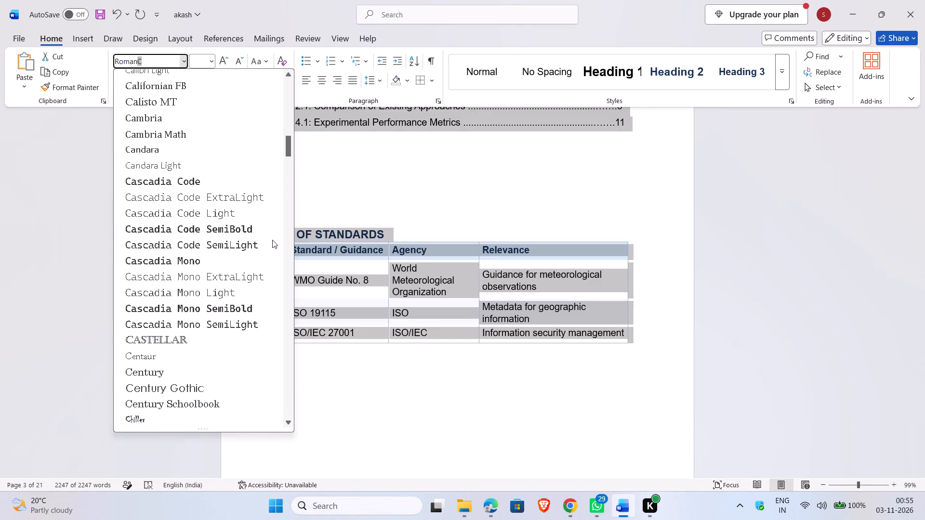
left_click(284, 249)
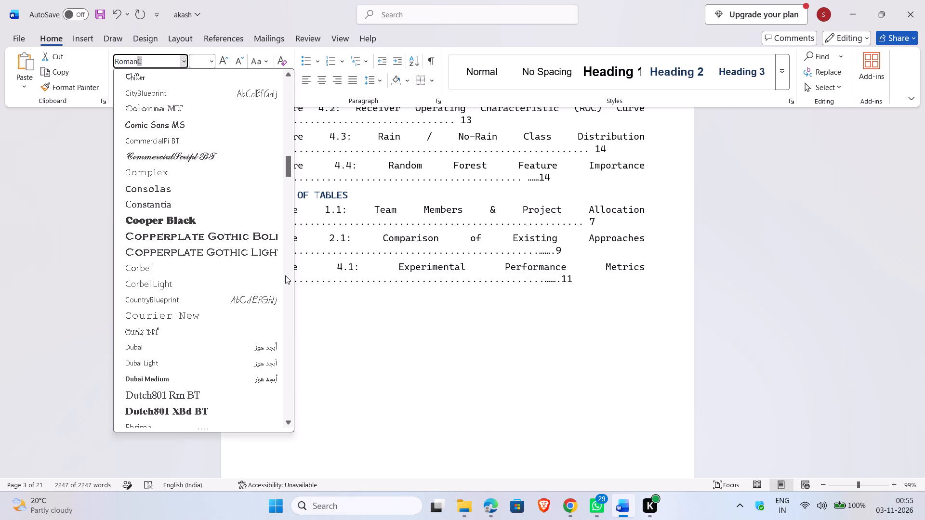
left_click(287, 281)
left_click(285, 353)
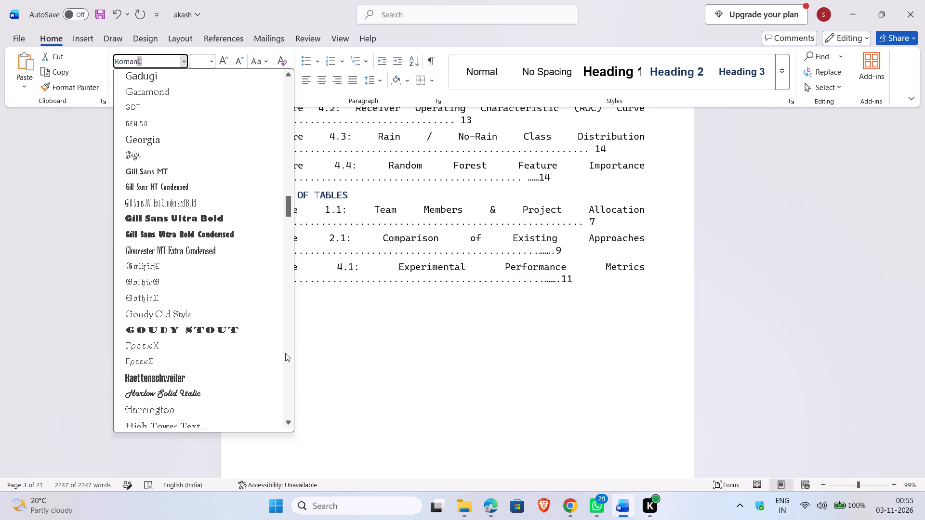
left_click(285, 353)
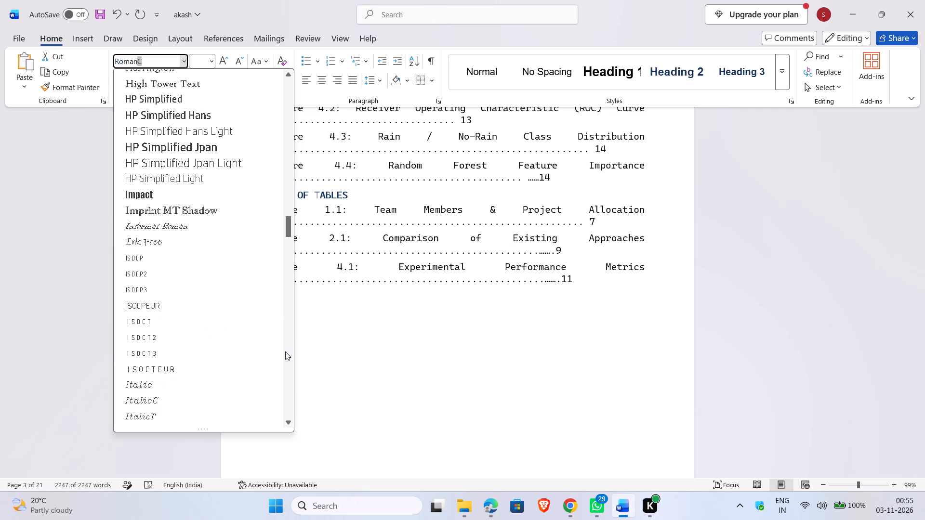
double_click(285, 351)
left_click(285, 351)
left_click(285, 351)
double_click(285, 351)
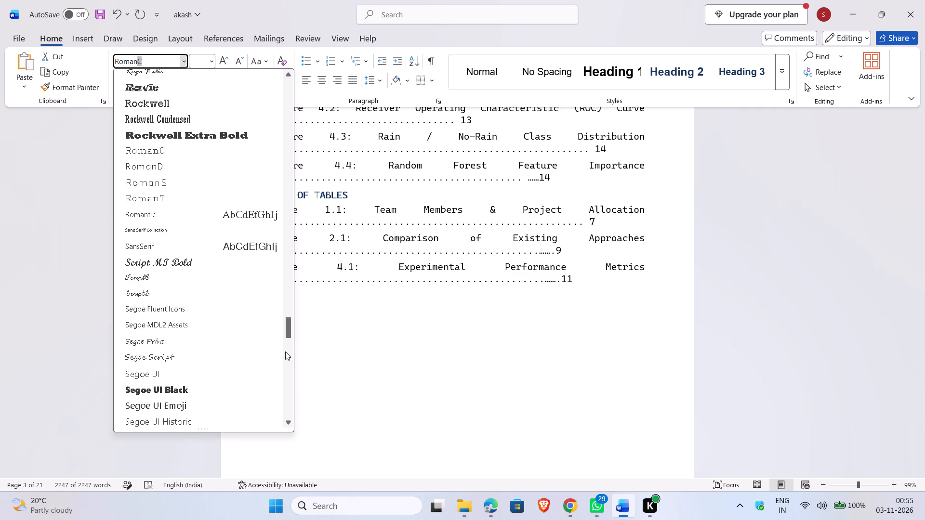
left_click(285, 351)
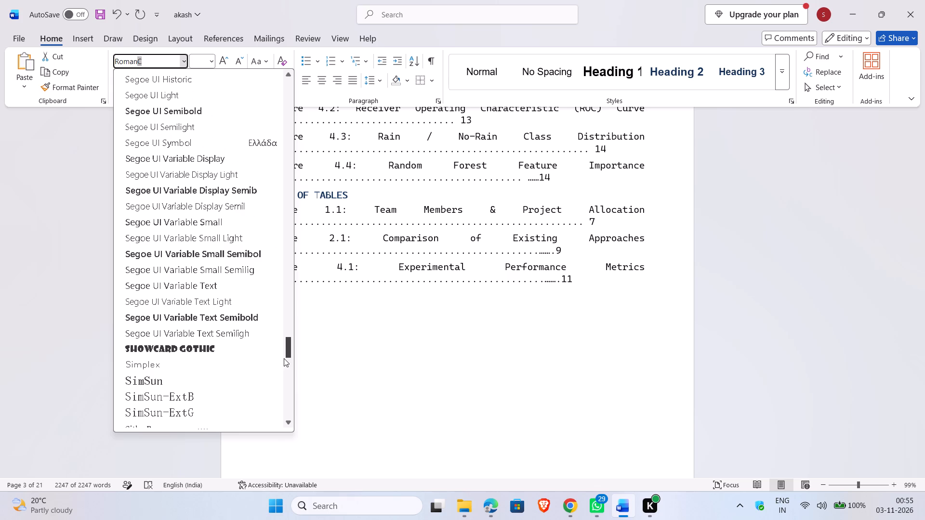
left_click(286, 362)
left_click(284, 381)
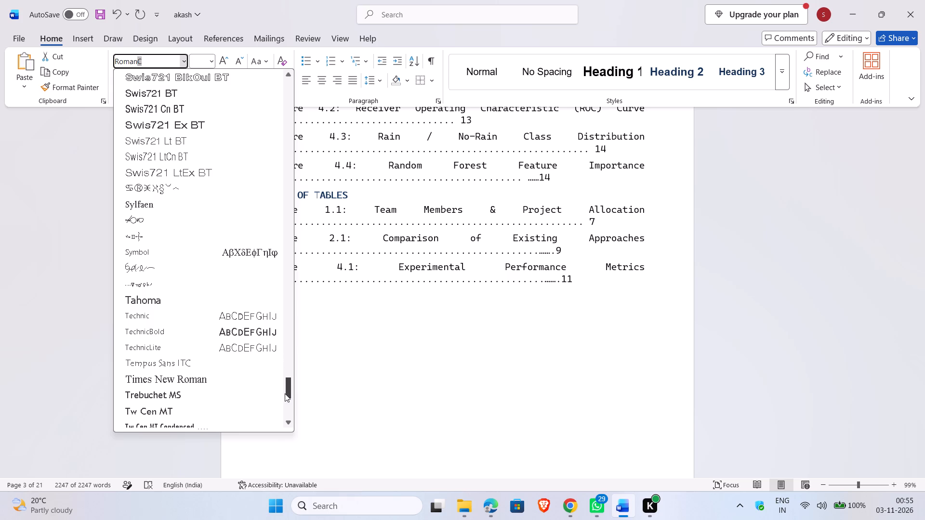
left_click(285, 355)
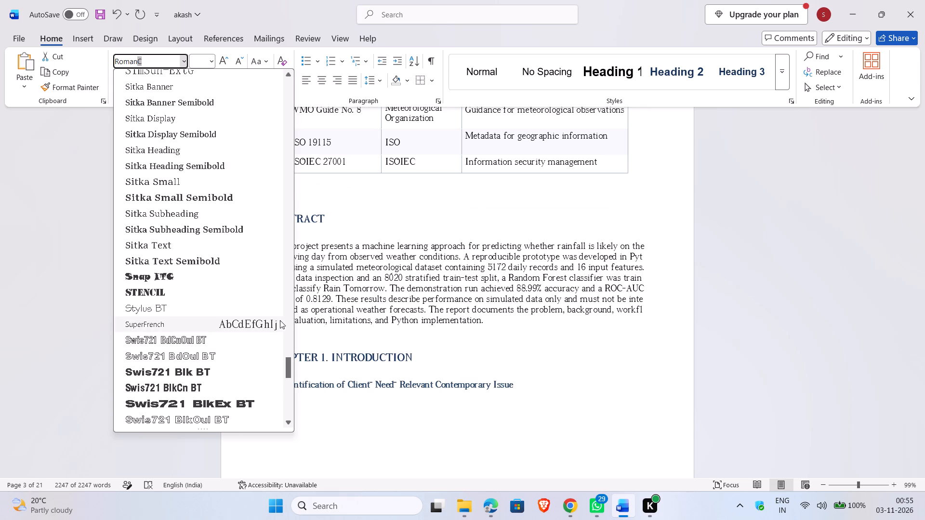
left_click(289, 311)
left_click(289, 298)
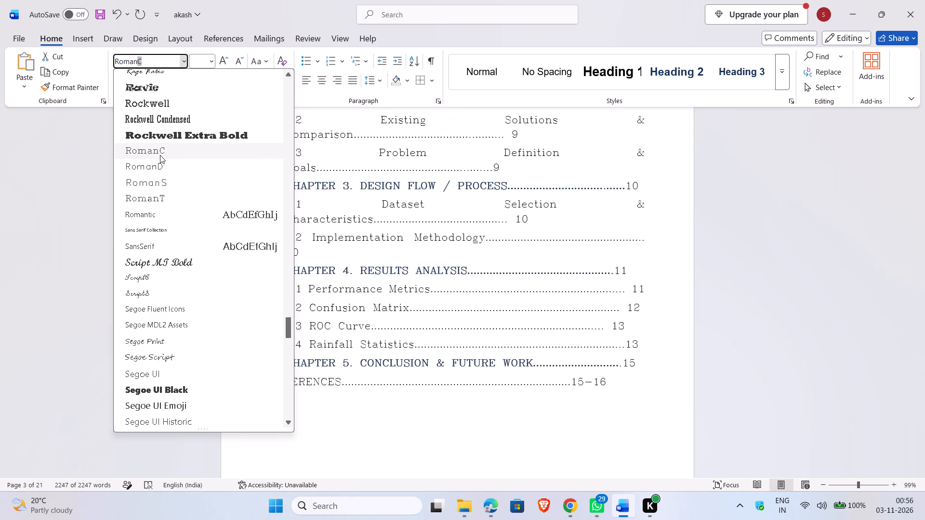
Set the font size of the whole selected document to 12.
left_click(208, 62)
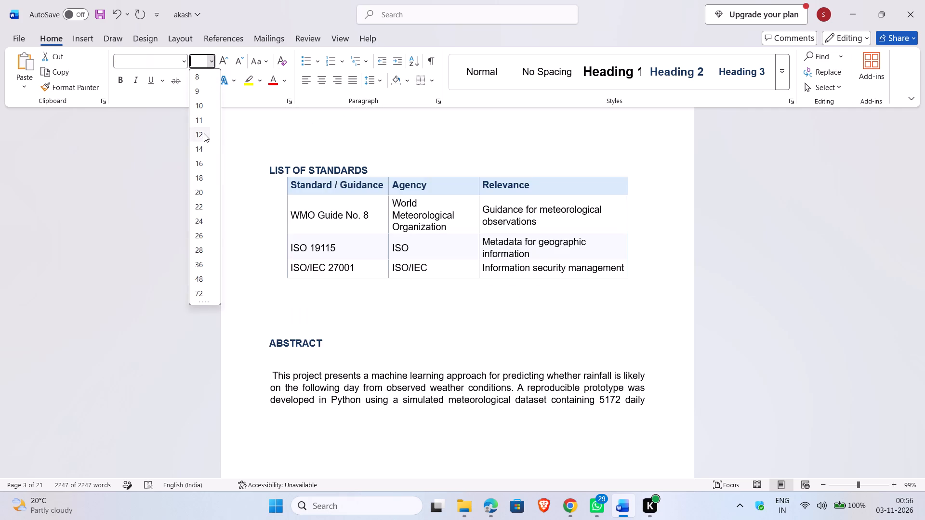
left_click(204, 133)
Justify all paragraphs of the entire document and clear the selection.
scroll(265, 160, "up", 1)
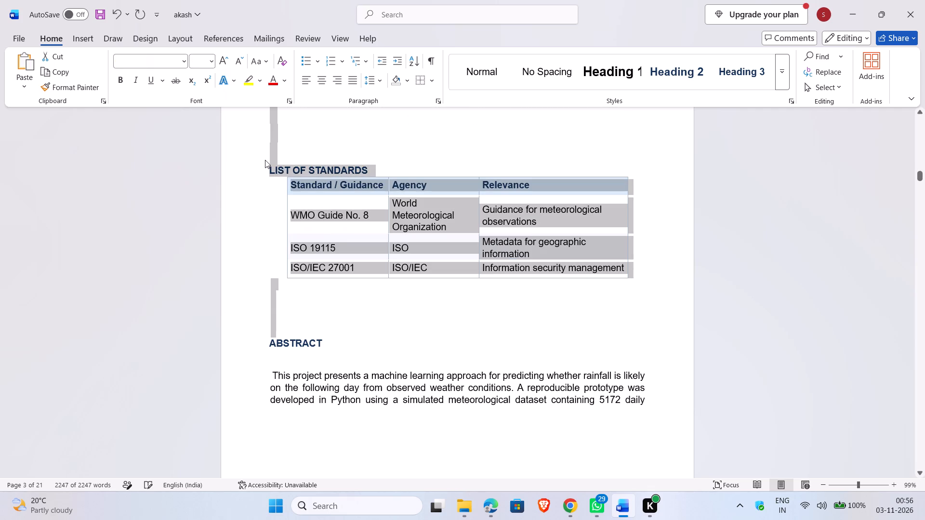
scroll(265, 160, "up", 13)
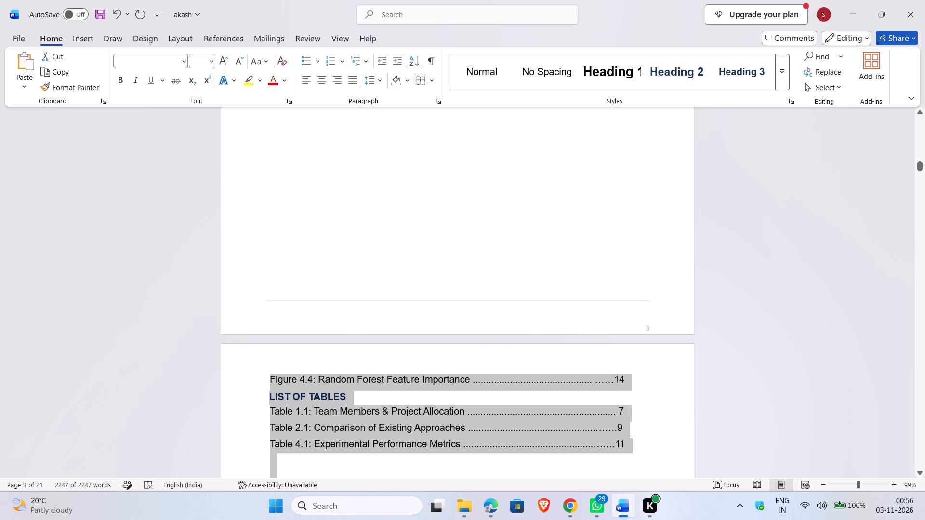
key("ctrl+j")
key("ctrl+j")
left_click_drag(335, 289, 340, 312)
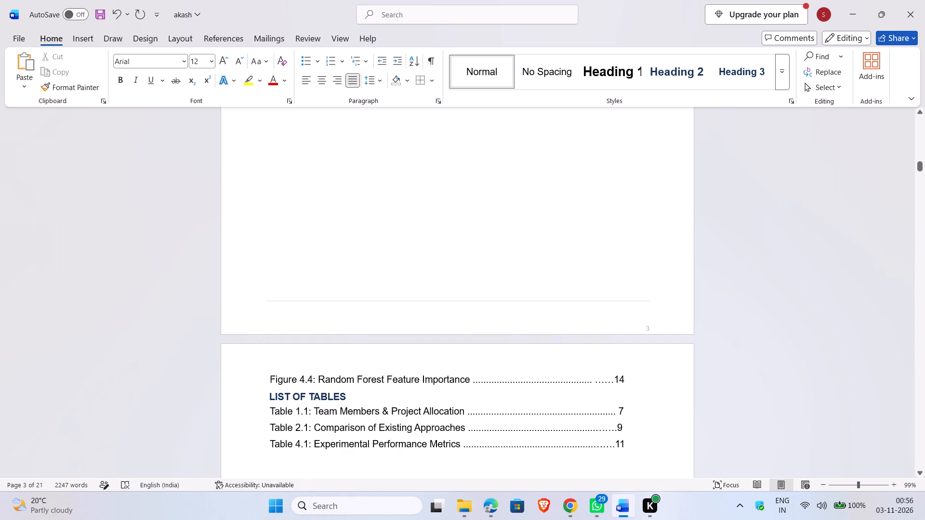
Justify the table of contents entries from "CHAPTER 1. INTRODUCTION" through "Appendix: python source code".
scroll(397, 269, "up", 20)
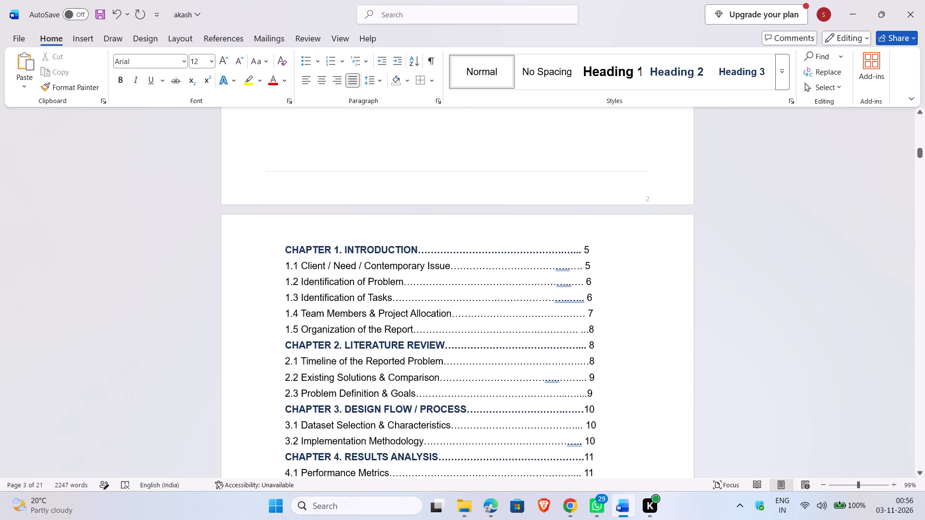
left_click_drag(290, 258, 488, 500)
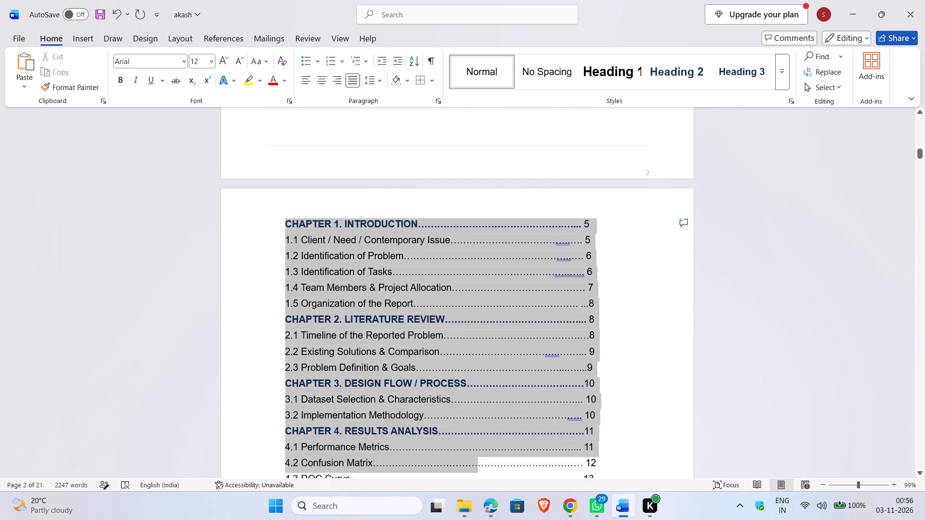
left_click_drag(488, 500, 633, 361)
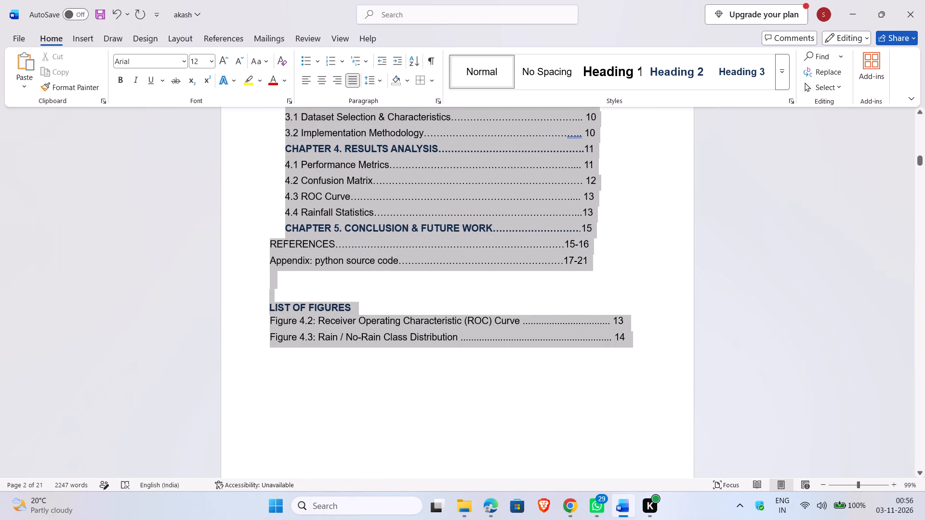
left_click_drag(633, 361, 615, 261)
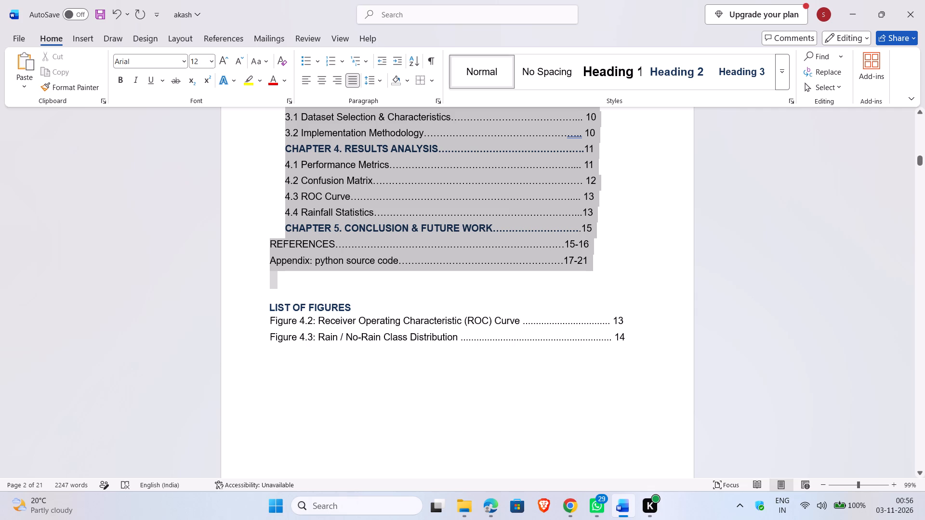
left_click_drag(615, 261, 616, 266)
key("ctrl+j")
key("ctrl+j")
key("ctrl+j")
key("ctrl+j")
key("ctrl+j")
left_click_drag(616, 266, 616, 266)
key("ctrl+j")
left_click_drag(616, 266, 616, 267)
key("ctrl+j")
key("j")
key("j")
left_click(604, 273)
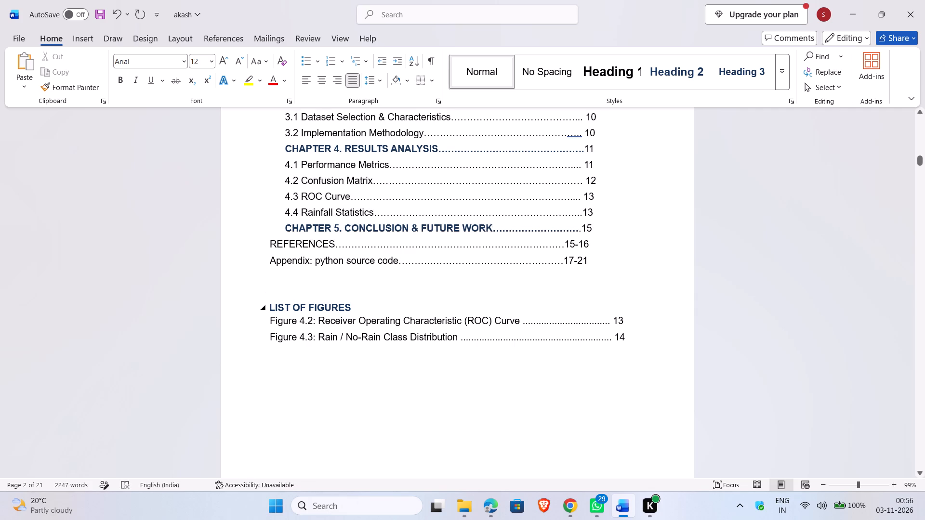
Insert two blank lines between the "Appendix: python source code" entry and the LIST OF FIGURES heading.
scroll(381, 293, "up", 8)
scroll(410, 267, "down", 8)
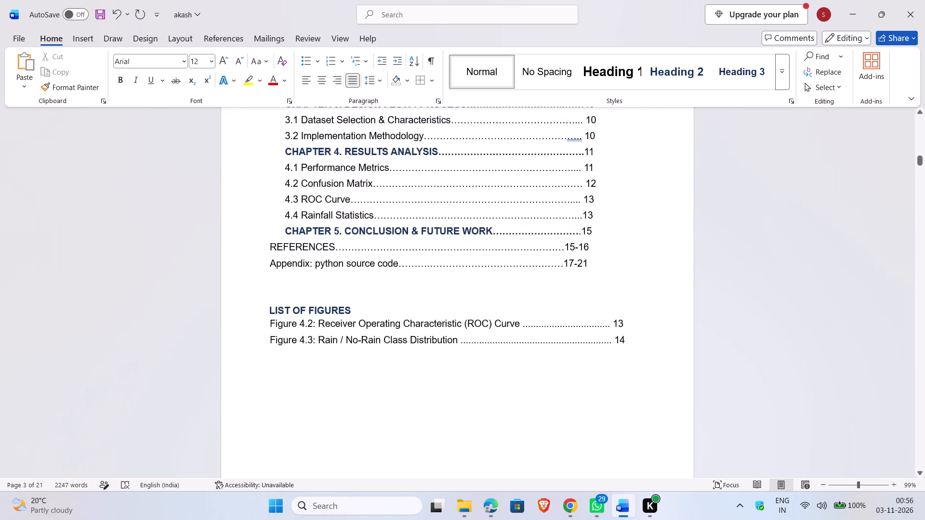
scroll(414, 281, "down", 20)
scroll(414, 281, "down", 2)
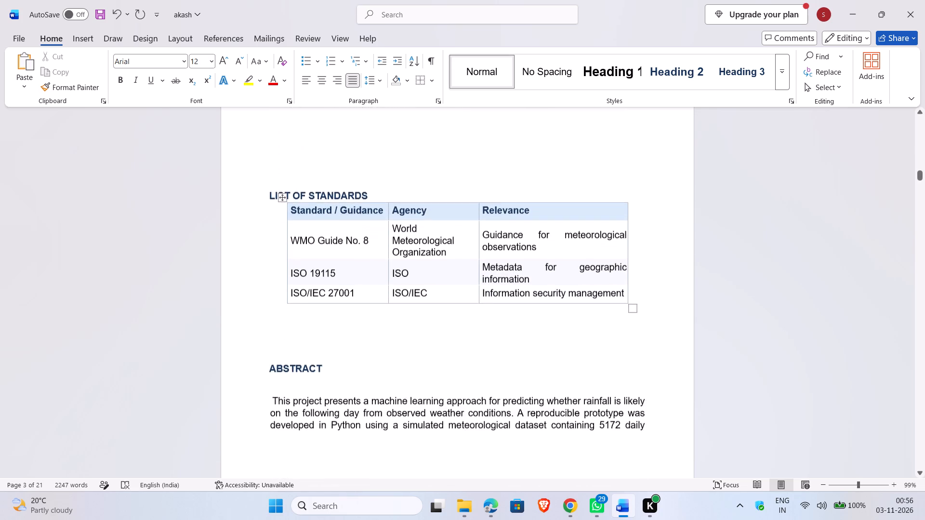
scroll(423, 290, "up", 20)
scroll(423, 290, "up", 2)
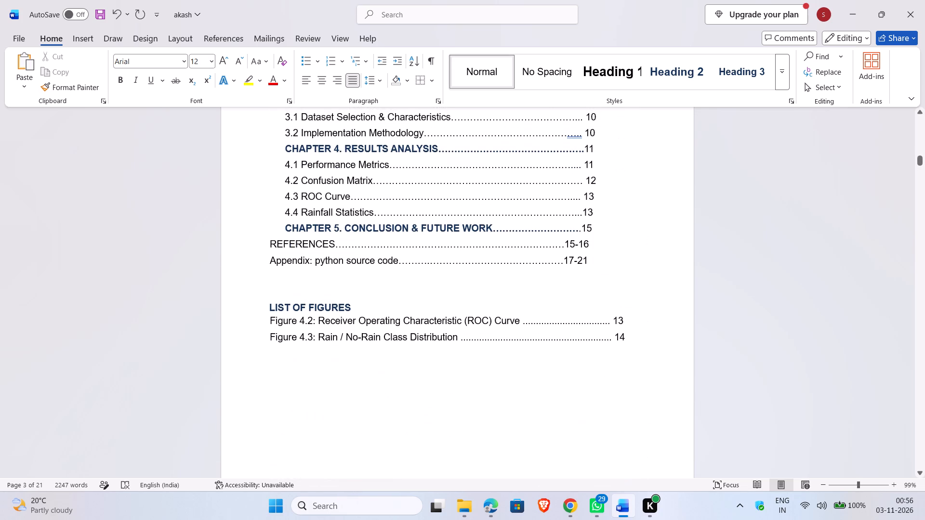
left_click(423, 280)
key("Return")
key("Return")
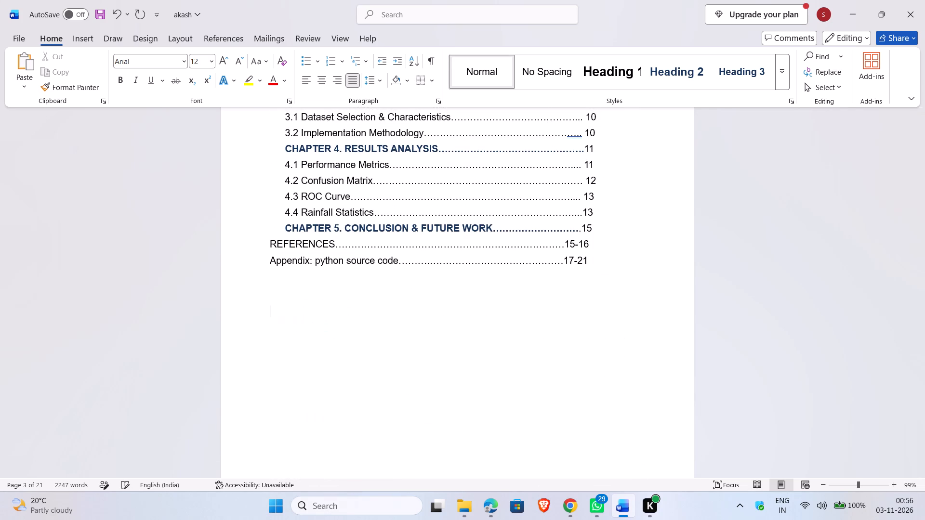
Review the layout from the end of the table of contents through the LIST OF FIGURES, ABSTRACT and section 1.3 pages.
scroll(426, 273, "down", 5)
scroll(426, 271, "up", 3)
scroll(427, 253, "down", 14)
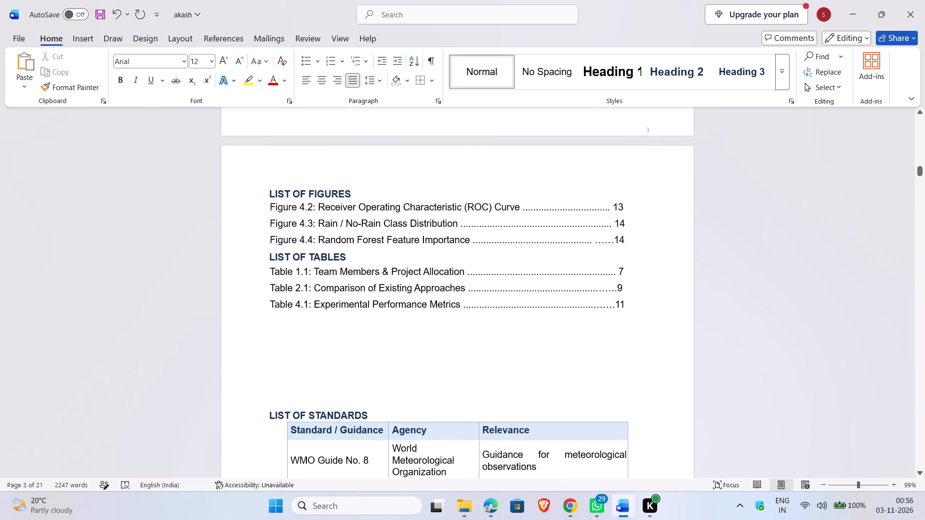
scroll(432, 249, "down", 20)
scroll(432, 249, "down", 1)
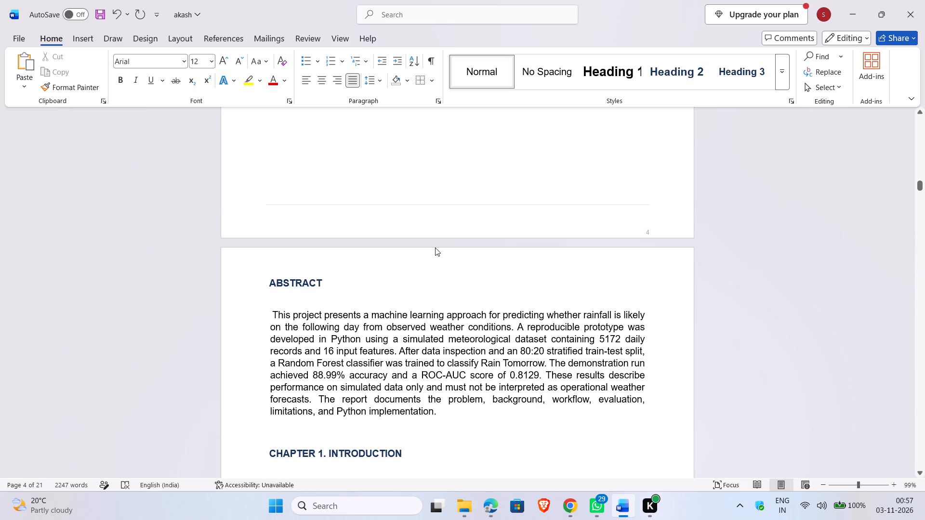
scroll(435, 247, "up", 5)
scroll(435, 241, "down", 16)
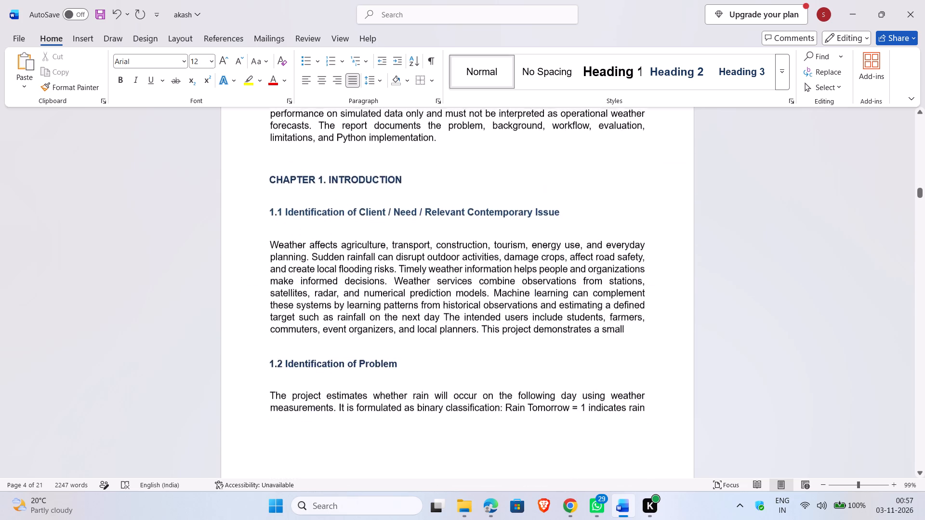
scroll(435, 245, "down", 19)
scroll(433, 237, "up", 2)
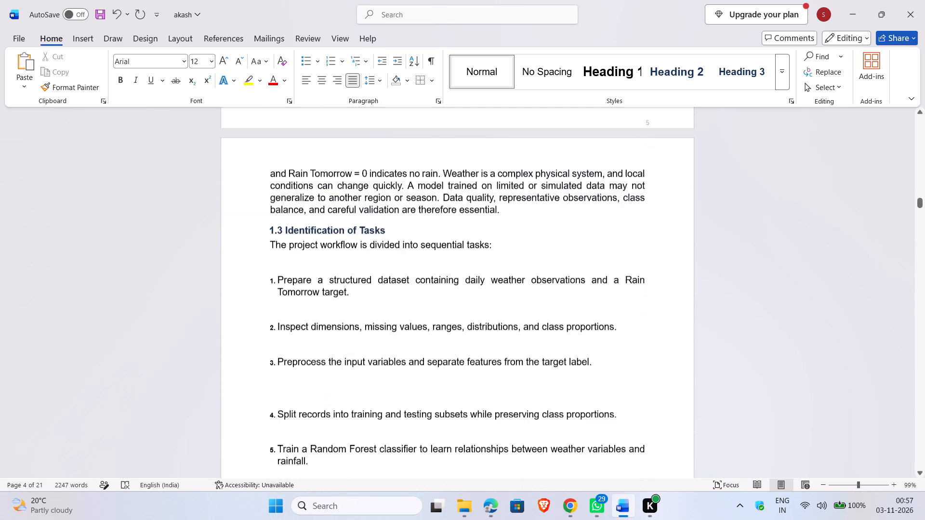
scroll(434, 234, "up", 20)
scroll(434, 234, "up", 15)
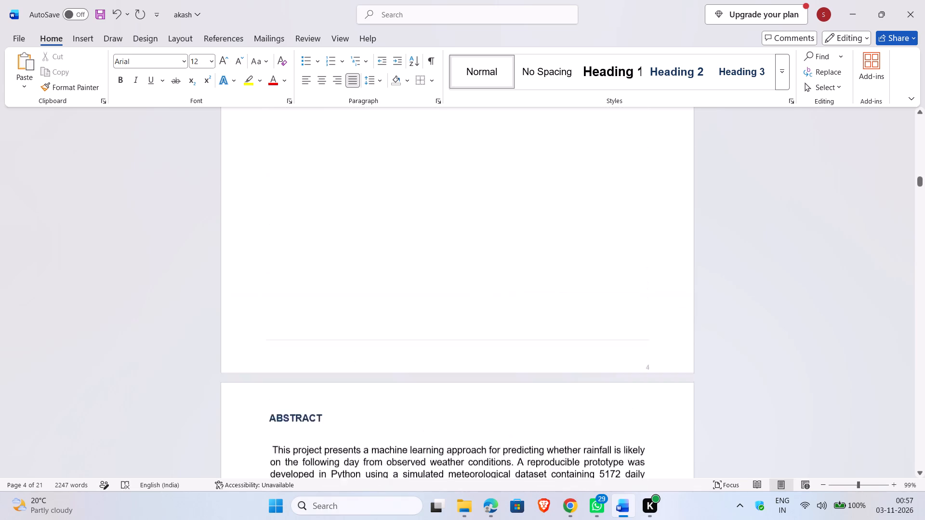
scroll(434, 242, "up", 13)
scroll(433, 234, "up", 10)
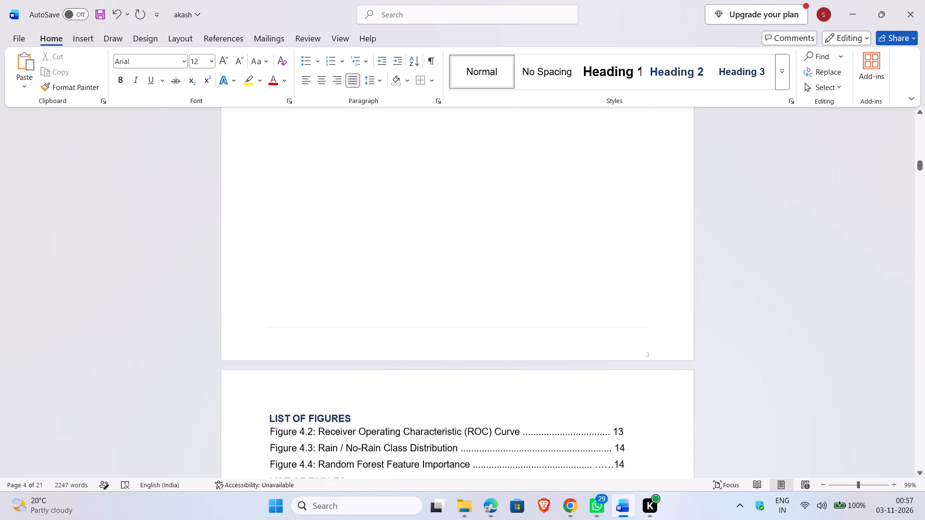
scroll(433, 233, "up", 8)
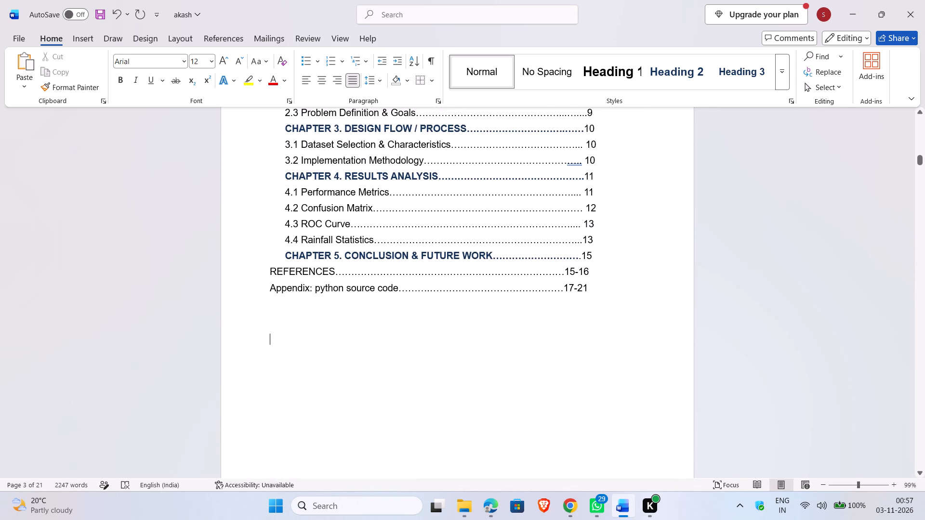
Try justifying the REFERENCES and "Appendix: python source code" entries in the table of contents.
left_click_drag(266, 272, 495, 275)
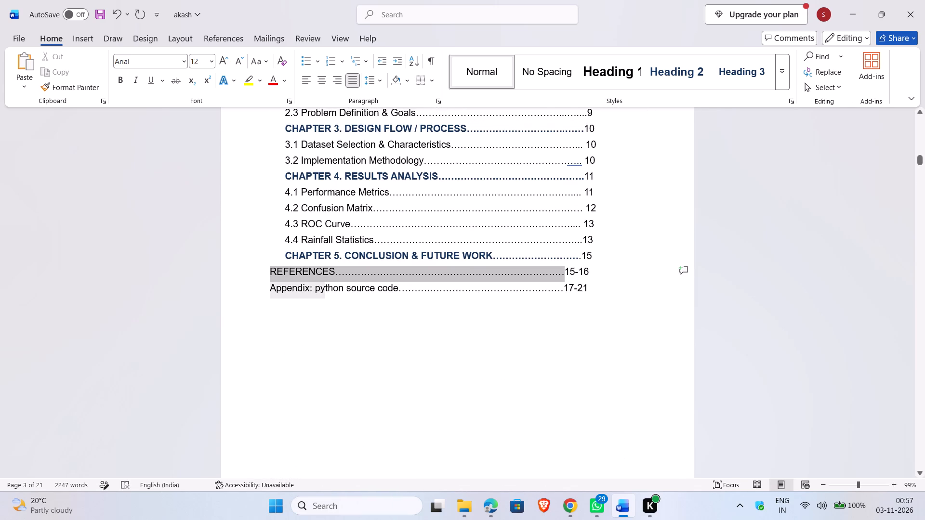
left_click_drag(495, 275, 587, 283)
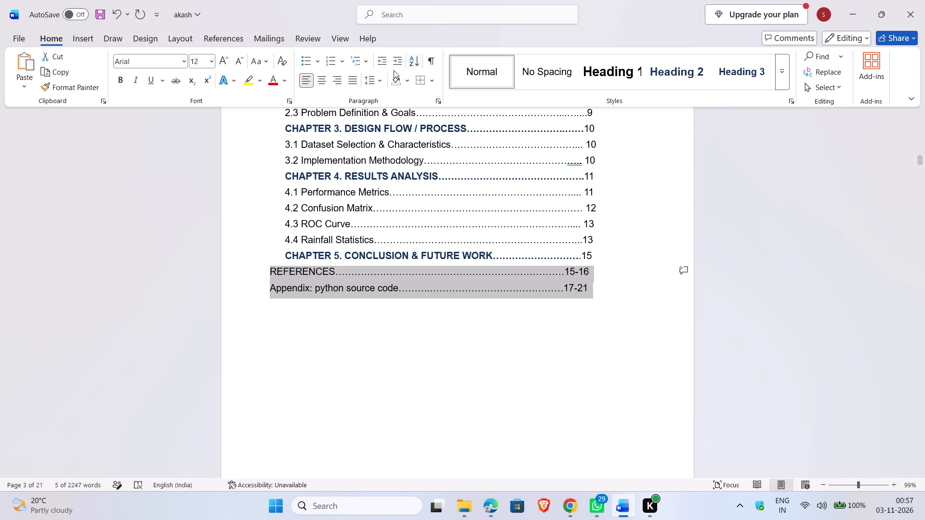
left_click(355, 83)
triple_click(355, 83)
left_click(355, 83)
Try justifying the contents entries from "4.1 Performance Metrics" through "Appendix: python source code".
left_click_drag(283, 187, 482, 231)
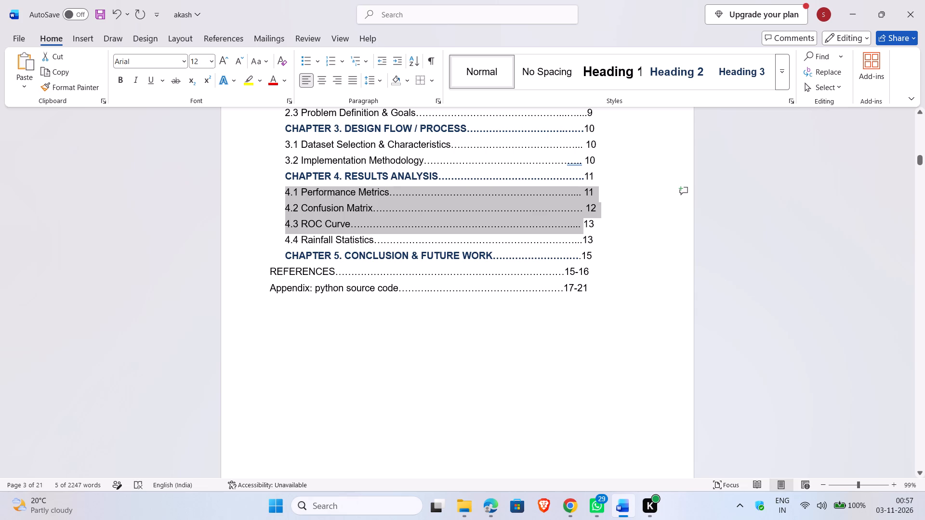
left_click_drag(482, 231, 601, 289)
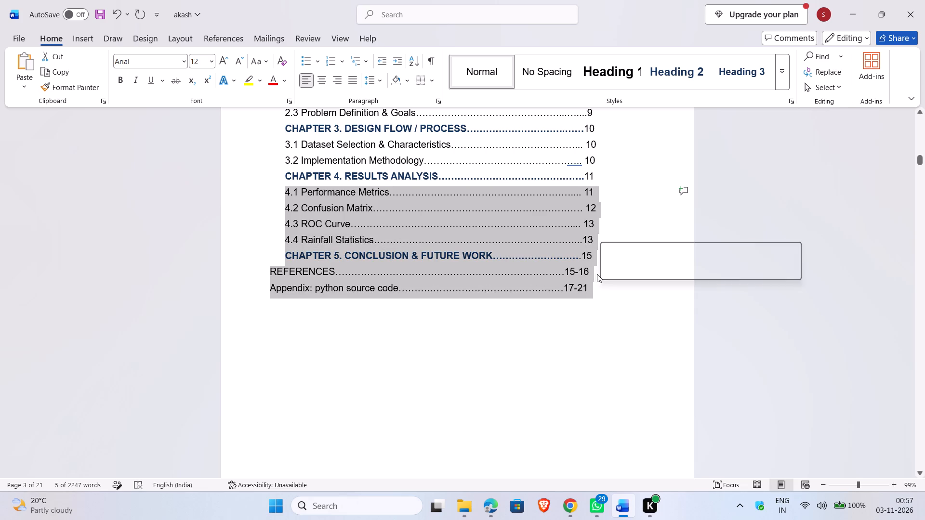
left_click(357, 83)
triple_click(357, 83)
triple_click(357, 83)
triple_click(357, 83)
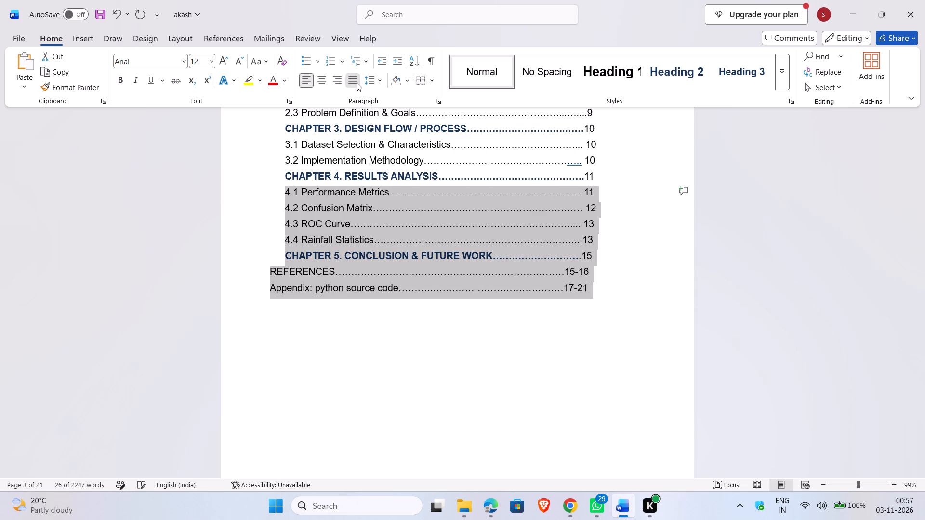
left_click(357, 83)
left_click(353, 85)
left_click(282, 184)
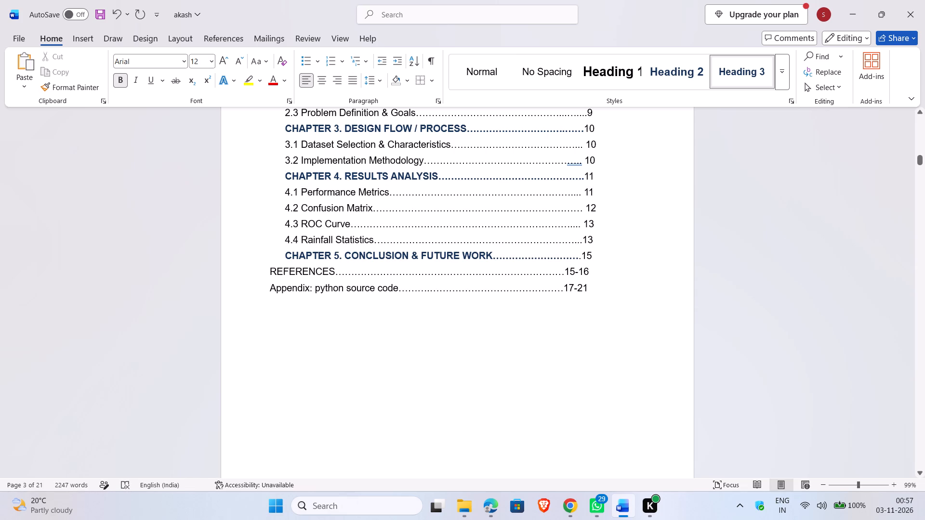
Indent the REFERENCES contents entry with five leading spaces so it lines up with the chapter entries.
left_click_drag(261, 272, 265, 269)
left_click(271, 259)
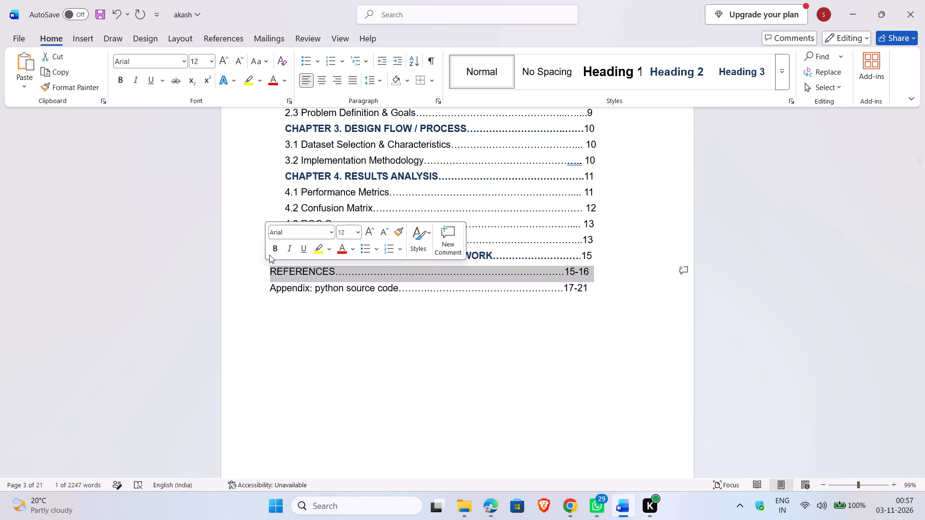
left_click_drag(266, 257, 266, 263)
left_click(266, 268)
key("space")
key("space")
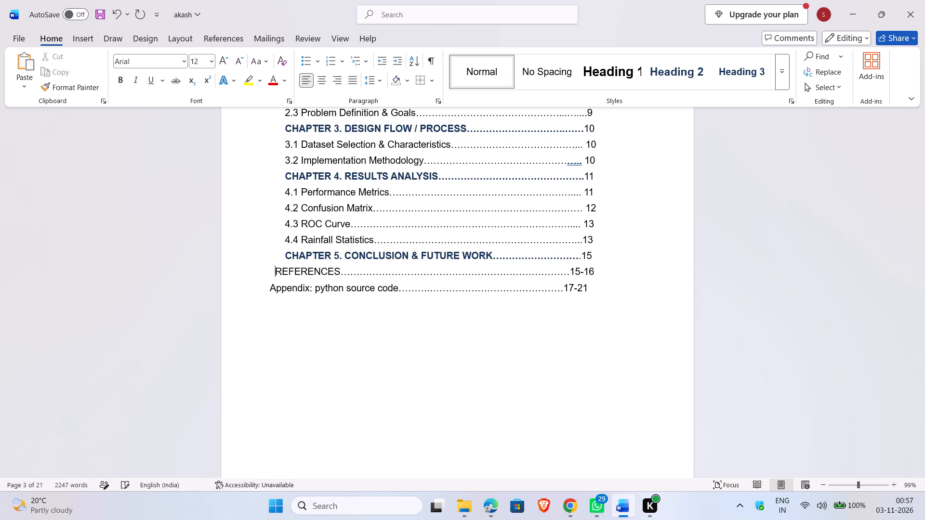
key("space")
key("space")
key("space")
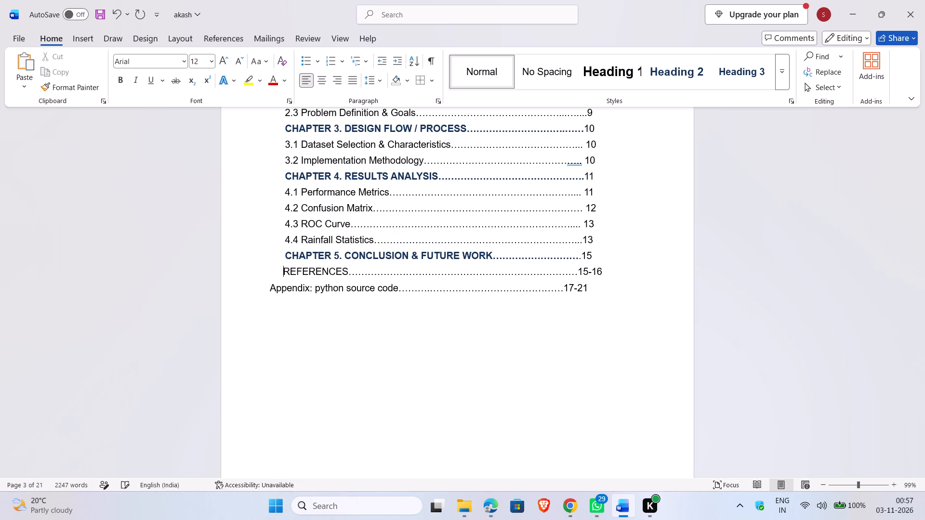
Indent the "Appendix: python source code" contents entry with five leading spaces to line up with REFERENCES.
left_click(270, 287)
key("space")
key("space")
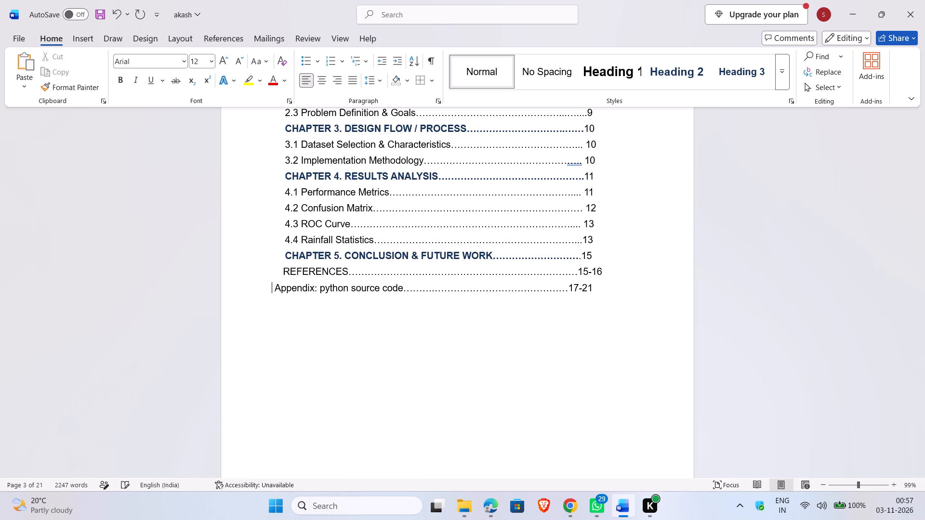
key("space")
key("space")
key("space")
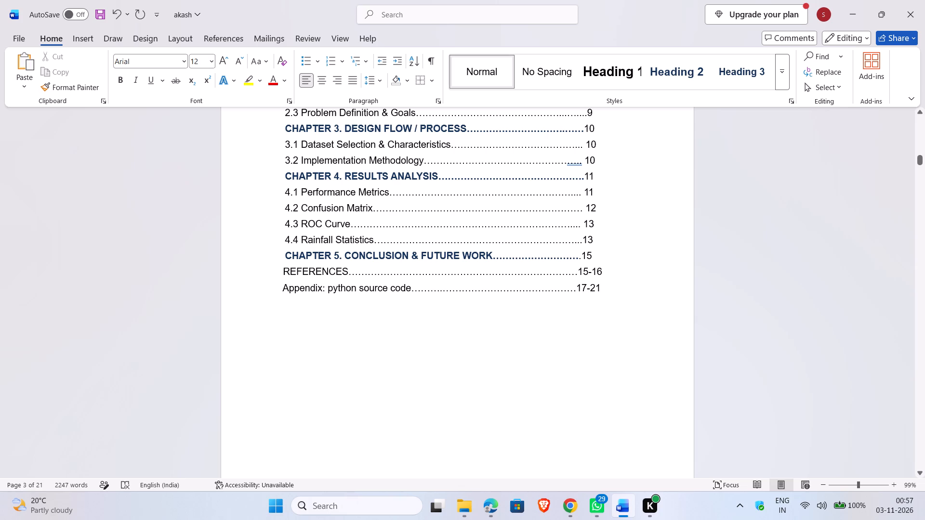
Delete one leader character from the underlined dots of the "1.1 Client / Need / Contemporary Issue" contents entry.
scroll(351, 182, "up", 8)
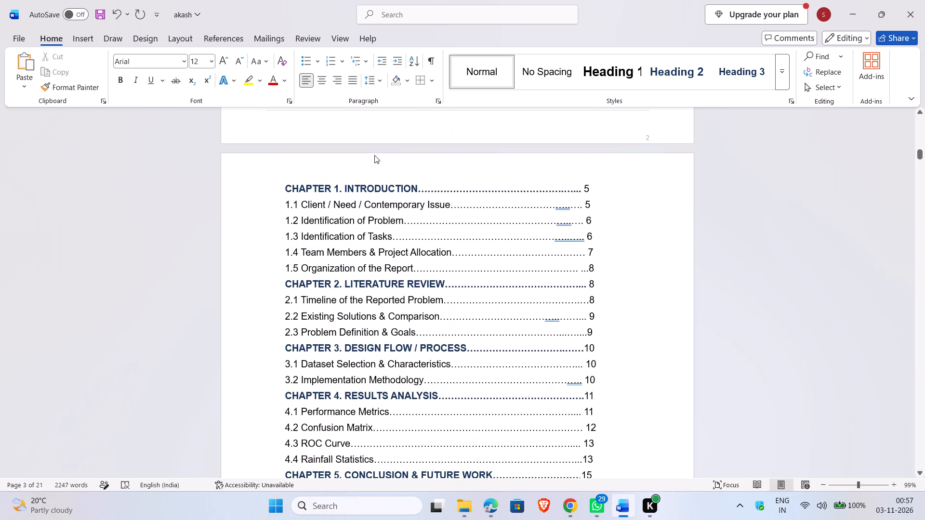
scroll(415, 220, "down", 9)
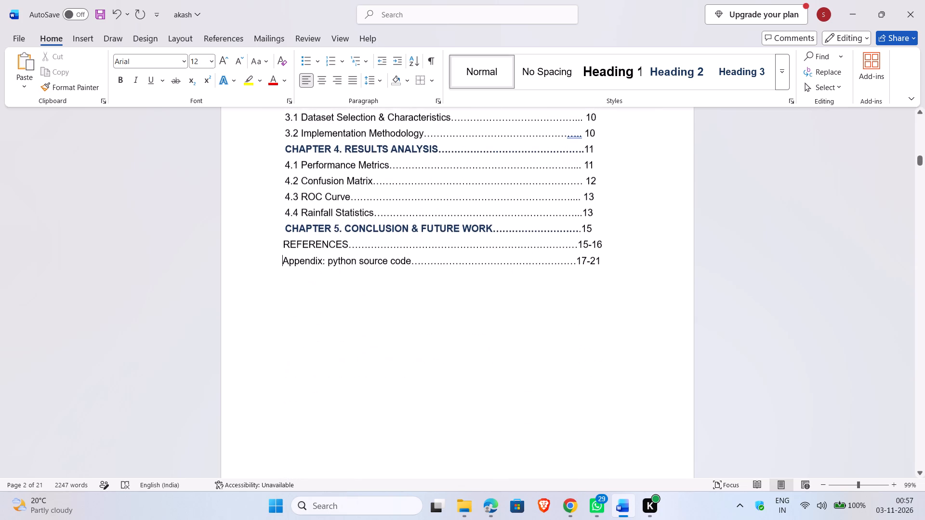
scroll(517, 211, "up", 4)
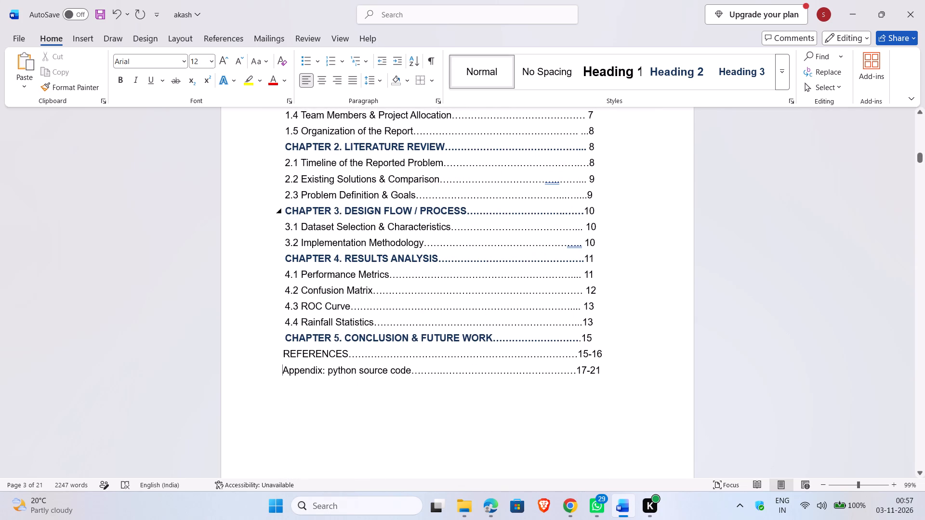
left_click(556, 228)
scroll(518, 210, "up", 11)
scroll(527, 152, "down", 4)
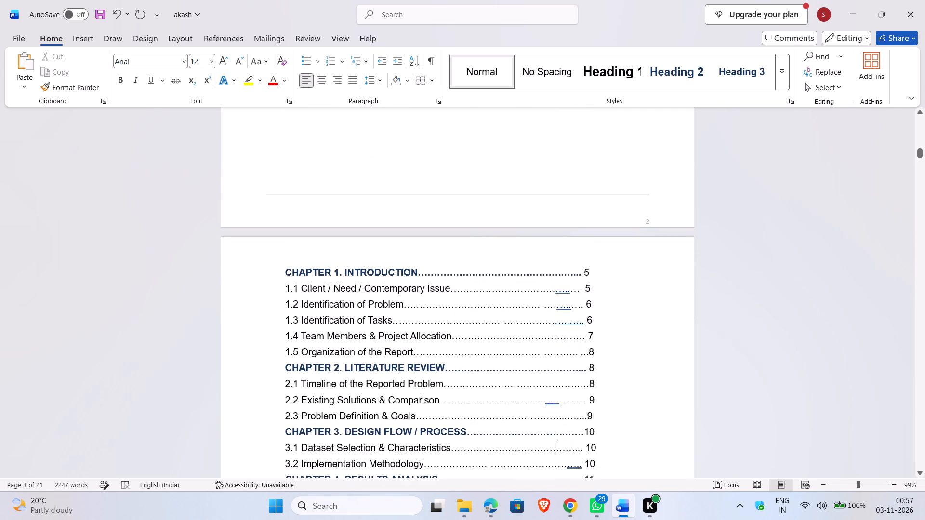
left_click(569, 260)
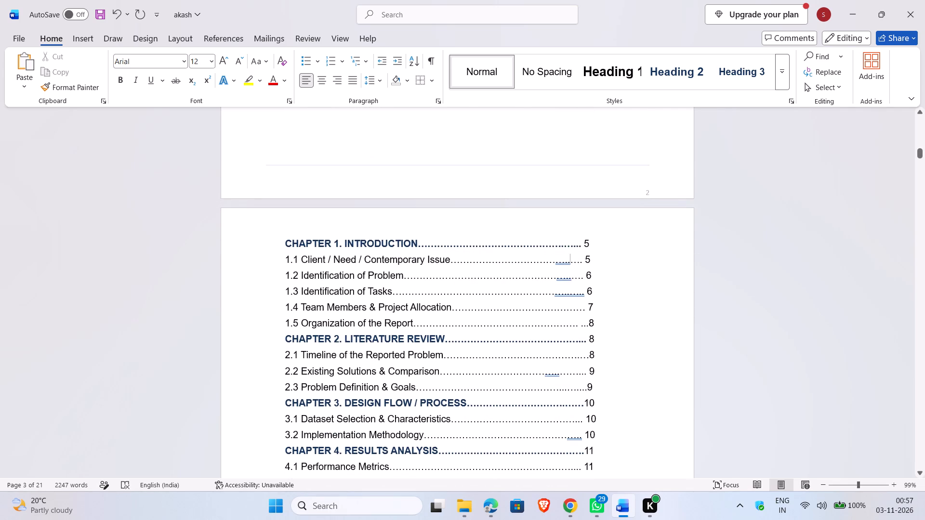
key("BackSpace")
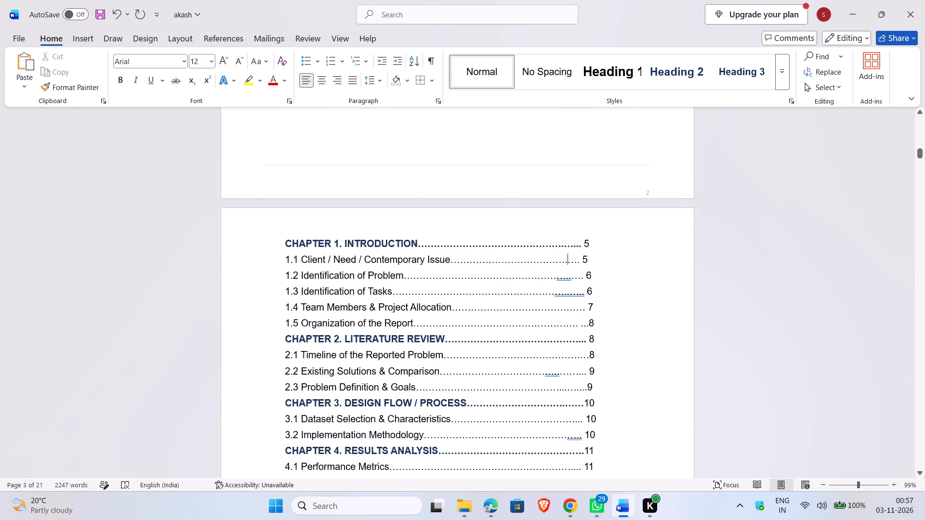
Delete surplus leader dots at the underlined spots of contents entries 1.2, 1.3 and 2.2.
left_click(568, 278)
key("BackSpace")
key("BackSpace")
left_click_drag(578, 288, 577, 294)
key("BackSpace")
left_click(556, 375)
key("BackSpace")
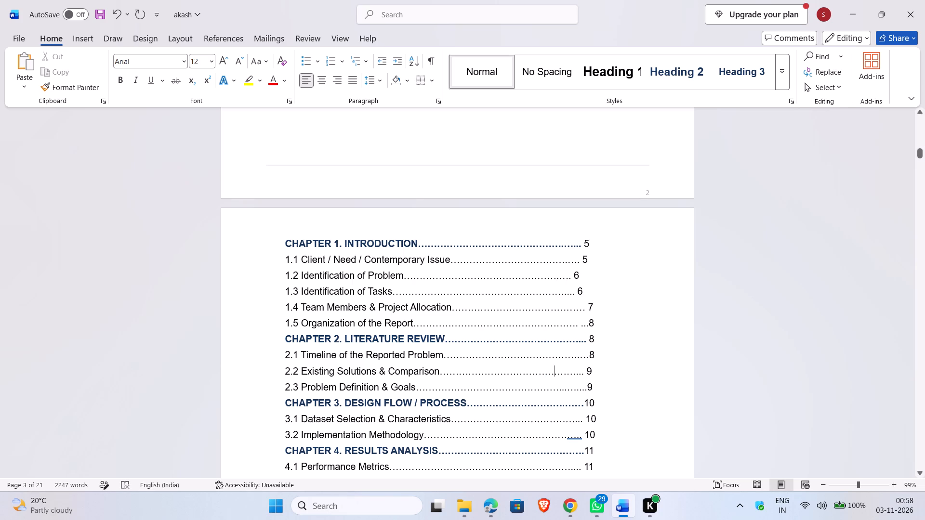
Extend the dot leaders by three dots in "1.3 Identification of Tasks" and four dots in "1.2 Identification of Problem".
left_click(567, 295)
type("...")
left_click(562, 273)
type("..")
type("..")
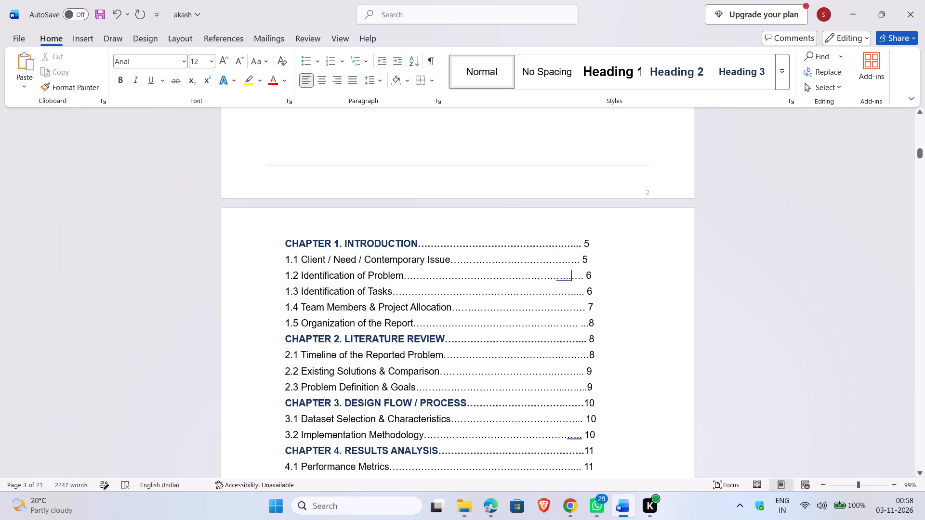
Clear the leader dots after "1.2 Identification of Problem" and retype them as one even run up to the page number.
left_click(557, 275)
key("Right")
key("BackSpace")
key("BackSpace")
key("BackSpace")
key("BackSpace")
key("BackSpace")
key("BackSpace")
key("BackSpace")
key("BackSpace")
key("BackSpace")
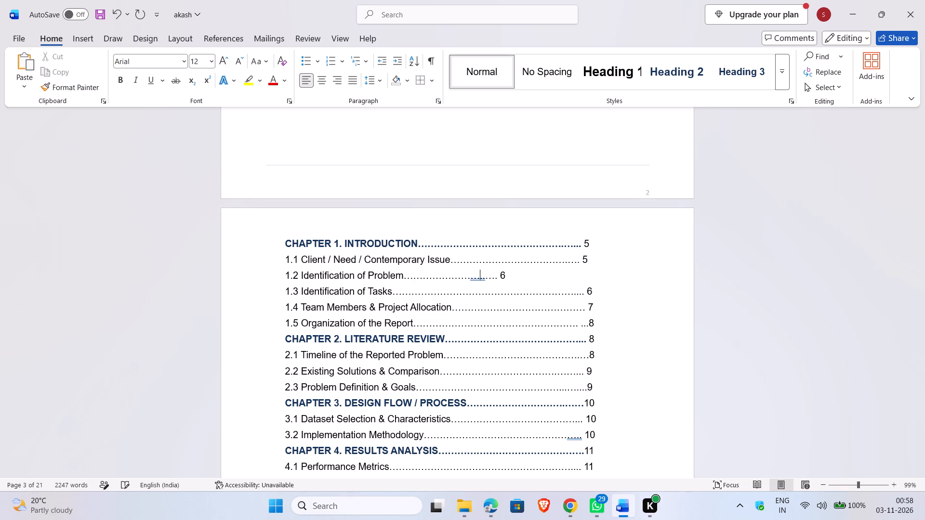
key("BackSpace")
key("BackSpace")
key("BackSpace")
key("BackSpace")
key("BackSpace")
key("BackSpace")
key("BackSpace")
key("BackSpace")
key("period")
key("period")
key("period")
key("period")
key("period")
key("period")
key("period")
key("period")
key("period")
key("period")
key("period")
key("period")
key("period")
key("period")
key("period")
key("period")
key("period")
key("period")
key("period")
key("period")
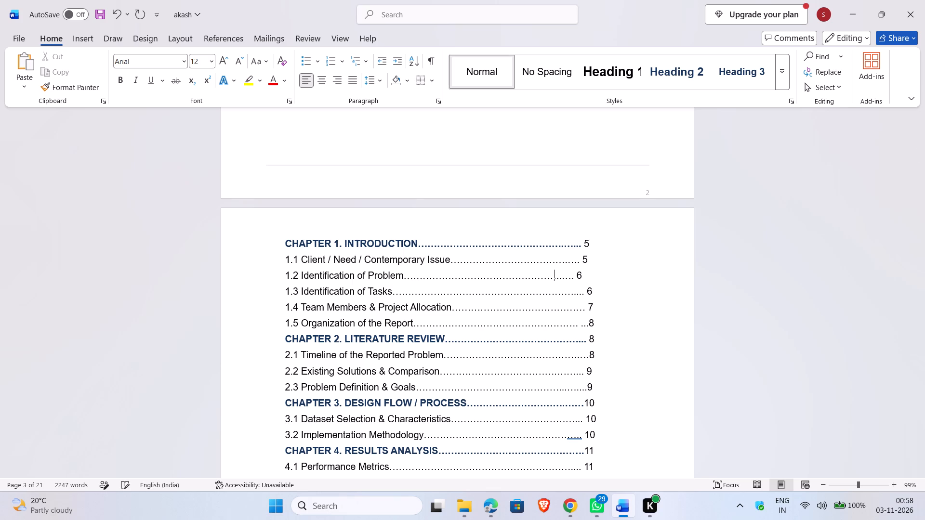
key("period")
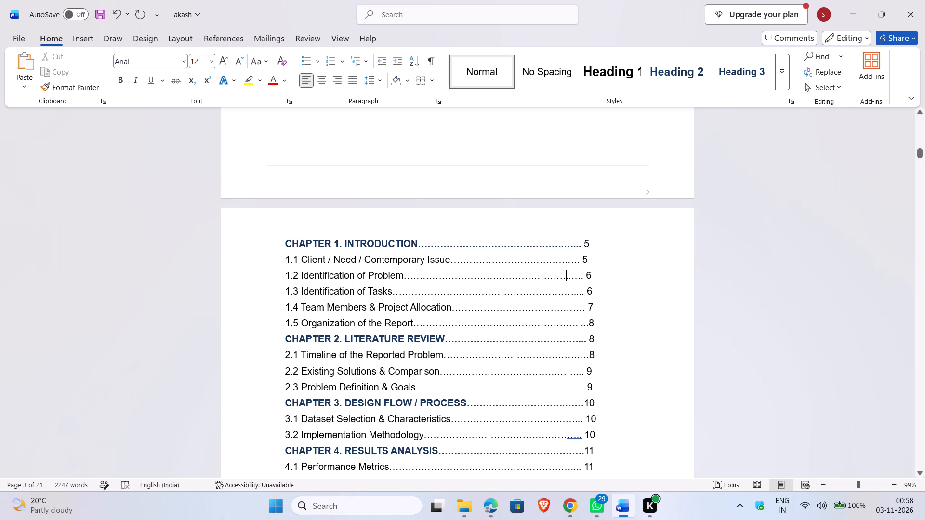
key("period")
Add two leader dots each to "1.1 Client / Need / Contemporary Issue" and "CHAPTER 1. INTRODUCTION", and one to "1.4 Team Members & Project Allocation".
left_click(567, 265)
left_click(568, 261)
type("..")
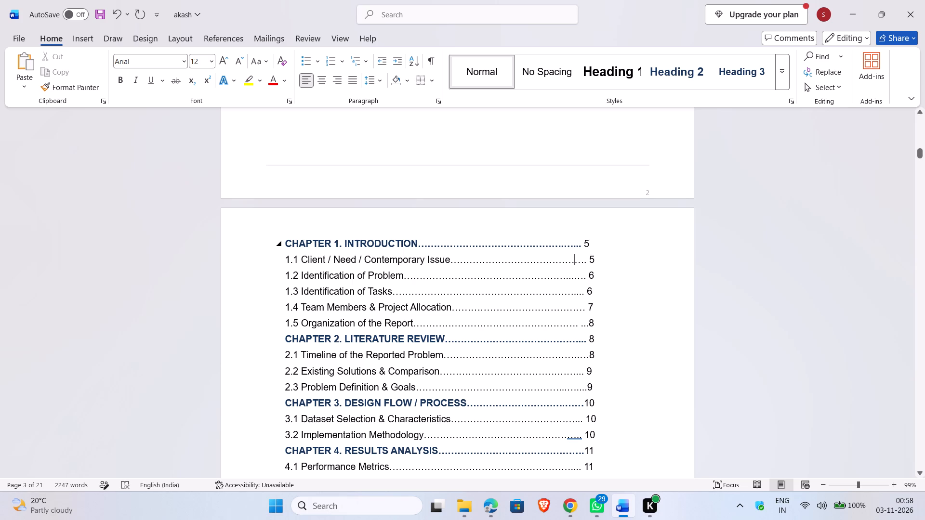
left_click(569, 240)
type("..")
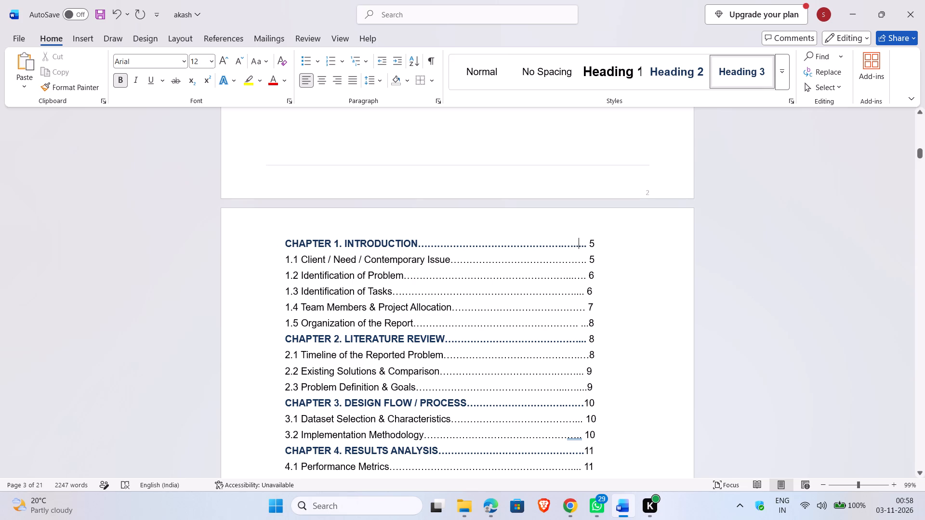
scroll(551, 252, "down", 4)
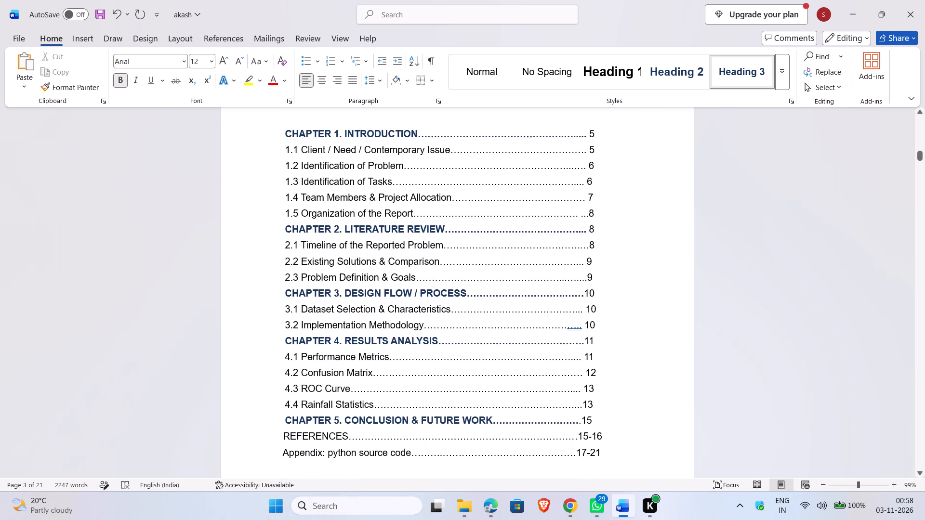
left_click(561, 200)
left_click(561, 200)
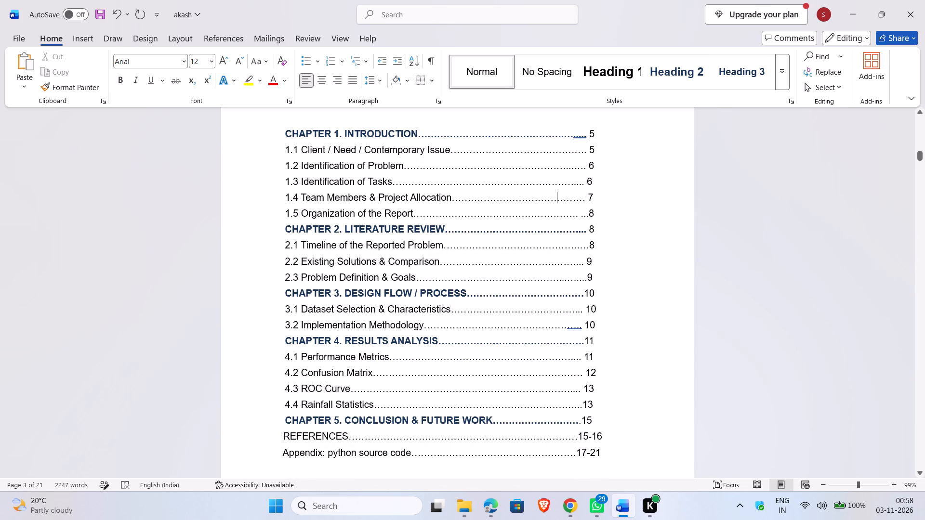
key("period")
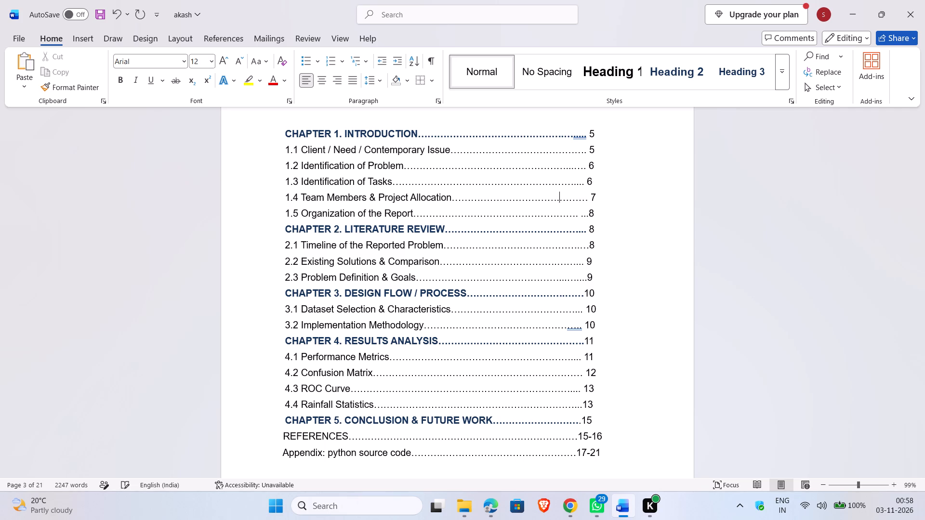
left_click(567, 182)
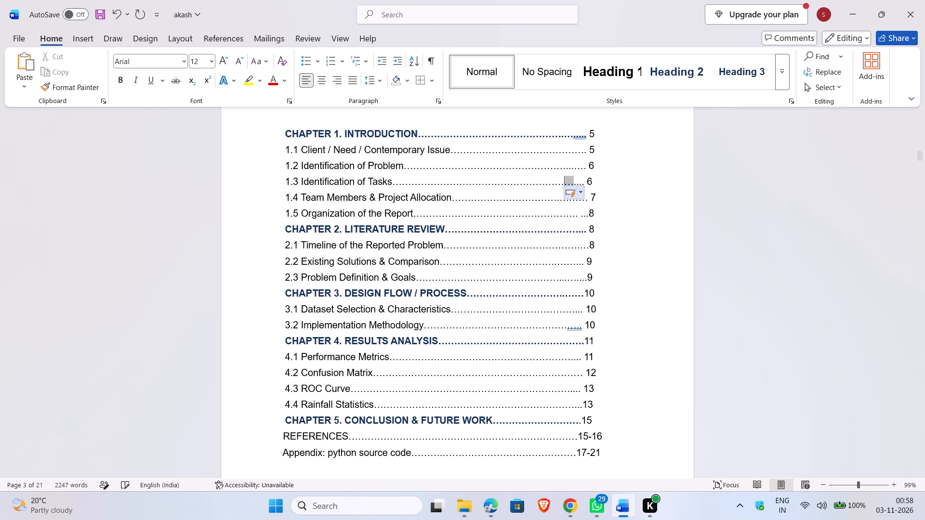
left_click(576, 213)
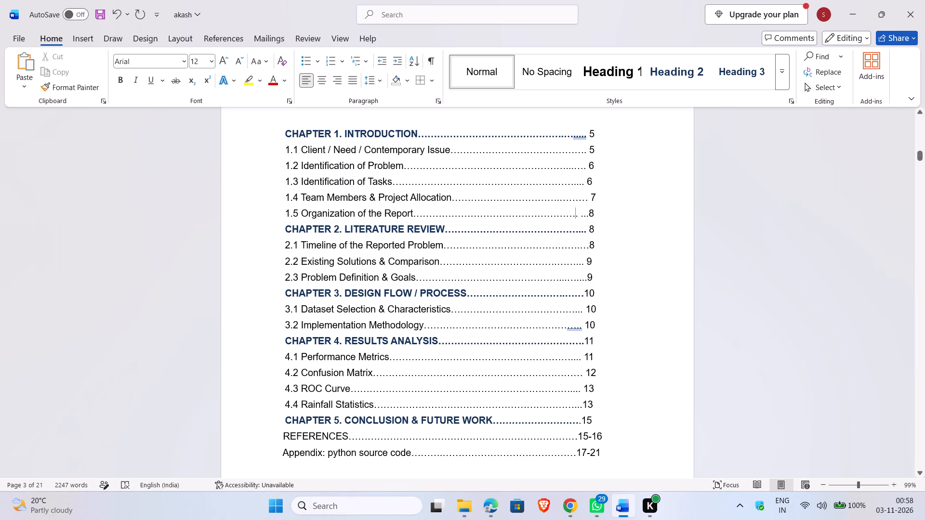
left_click(574, 274)
Add one leader dot each to the contents entries "4.3 ROC Curve", "4.4 Rainfall Statistics" and "CHAPTER 5. CONCLUSION & FUTURE WORK".
scroll(561, 297, "up", 1)
scroll(561, 297, "down", 5)
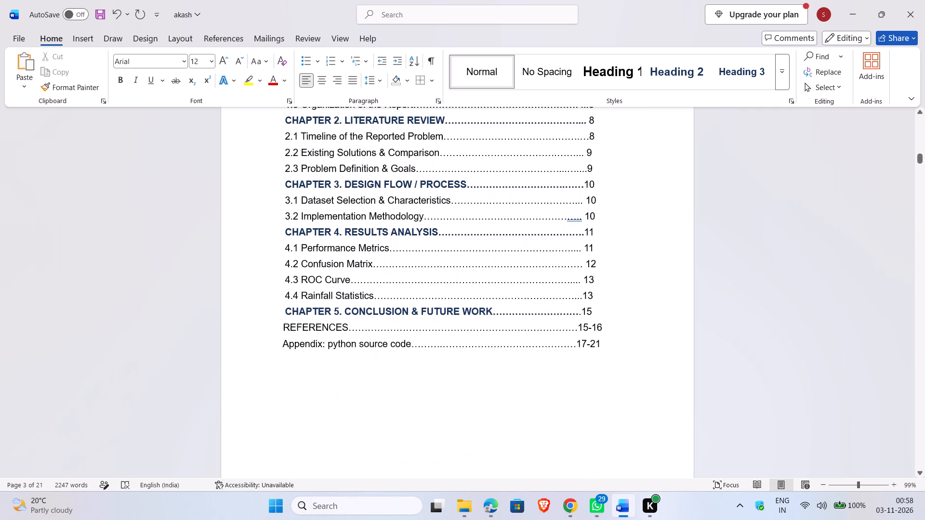
left_click(574, 285)
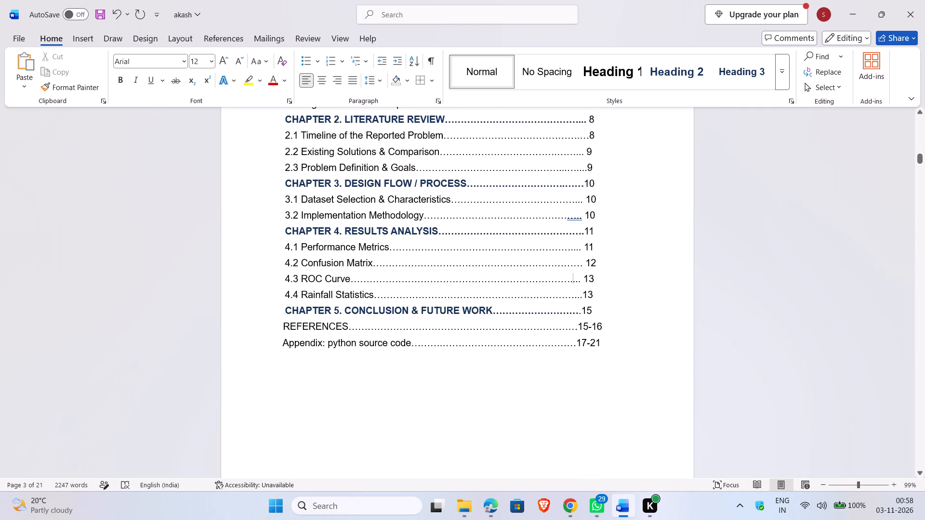
key("period")
left_click(573, 295)
key("period")
left_click_drag(573, 302, 573, 307)
left_click(574, 312)
key("period")
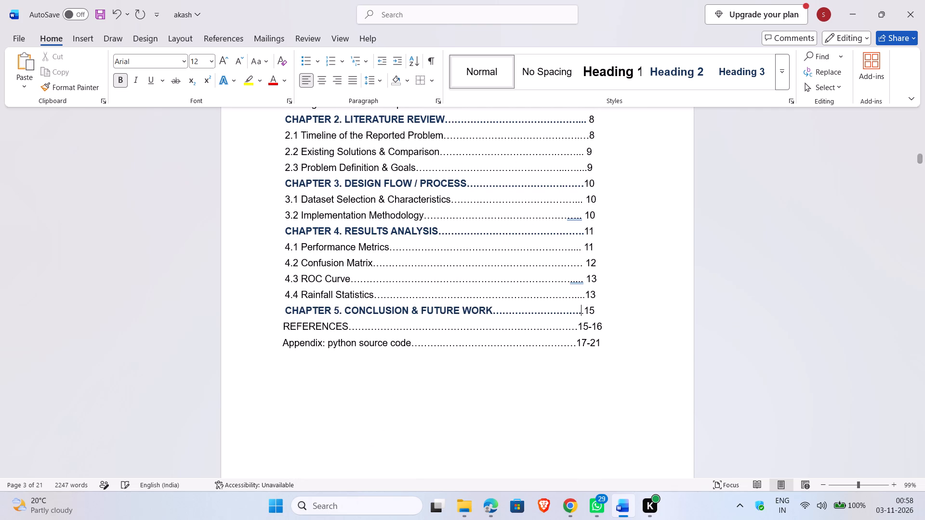
Delete one leader character before the page ranges of the REFERENCES and "Appendix: python source code" contents entries.
left_click(574, 327)
key("BackSpace")
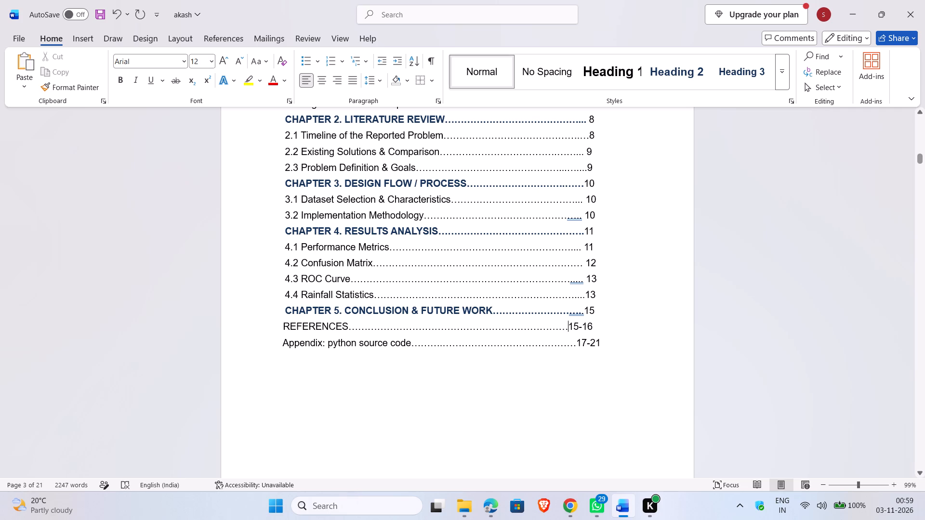
left_click(575, 342)
key("BackSpace")
left_click(565, 325)
Insert five blank lines above the TABLE OF CONTENTS heading to push it onto the following page.
scroll(539, 286, "up", 2)
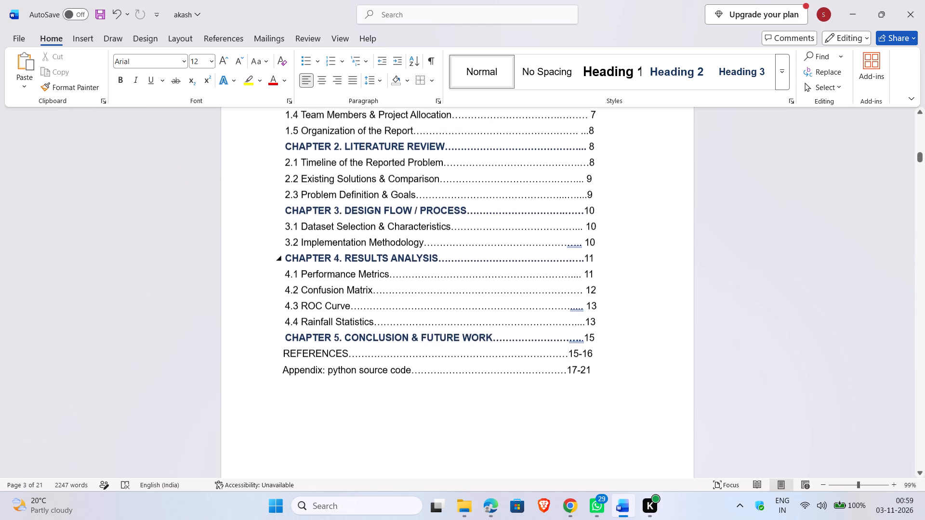
scroll(540, 285, "up", 8)
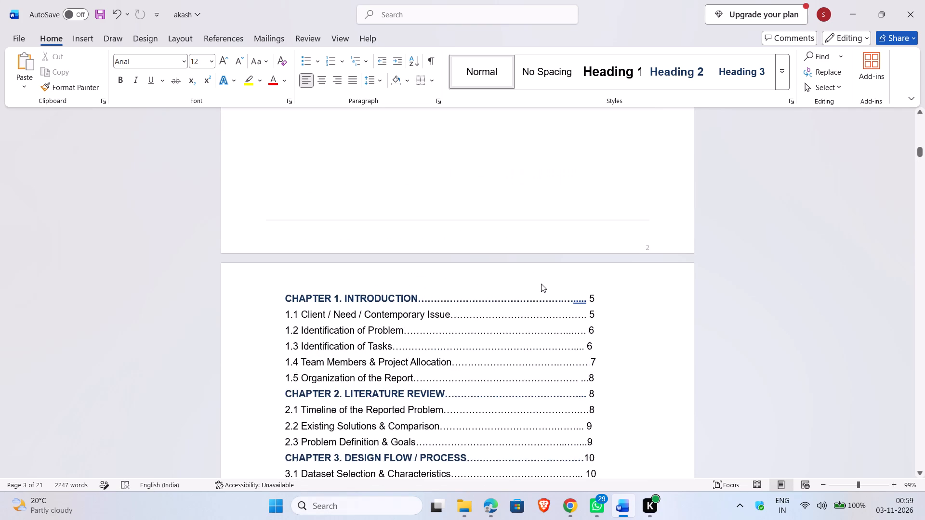
scroll(541, 284, "up", 20)
scroll(541, 284, "up", 1)
scroll(542, 269, "down", 2)
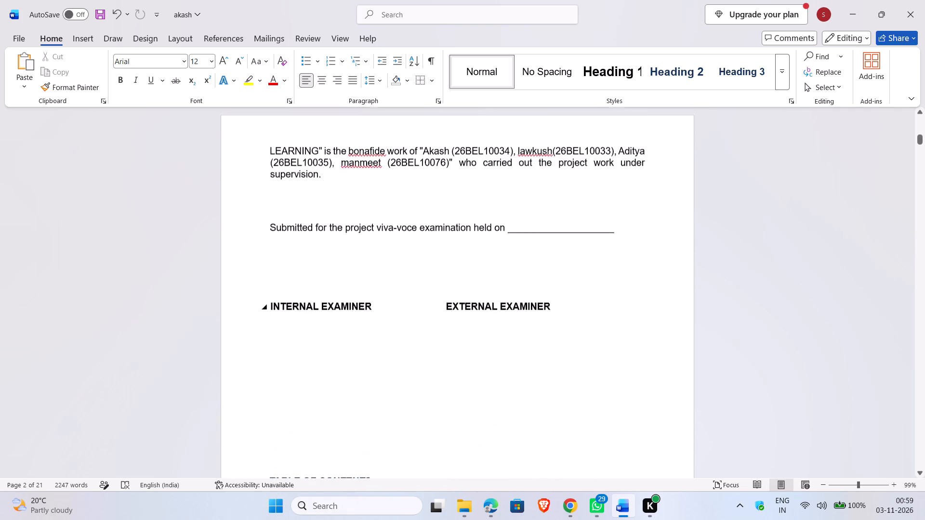
scroll(542, 270, "down", 7)
left_click(470, 249)
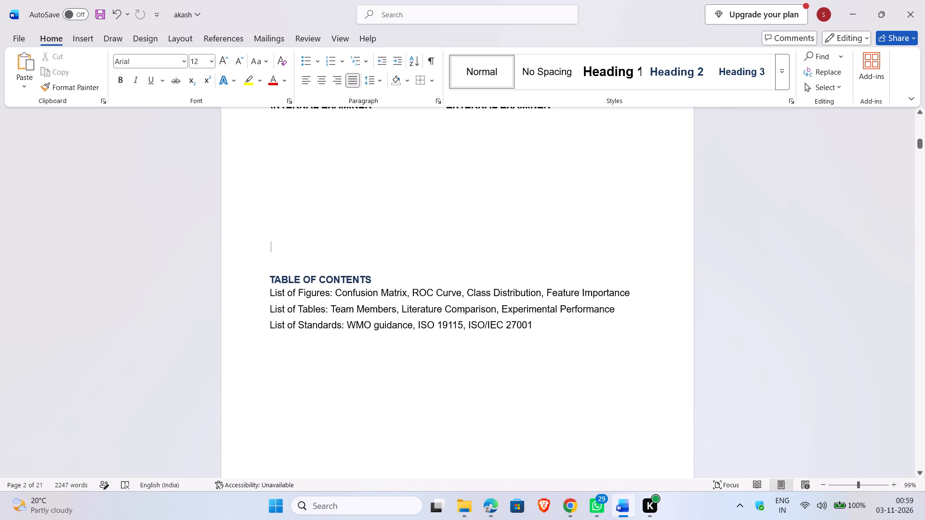
key("Return")
key("Return")
key("Return")
key("Return")
key("Return")
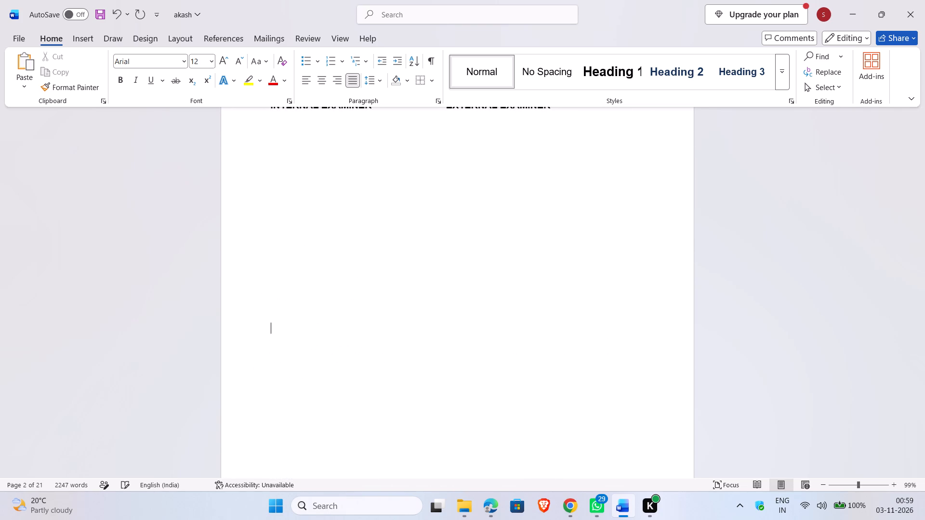
Insert two blank lines between CHANDIGARH UNIVERSITY and BONAFIDE CERTIFICATE to move the certificate onto page 2.
scroll(480, 245, "up", 2)
scroll(495, 245, "down", 5)
scroll(462, 320, "up", 5)
scroll(462, 290, "down", 10)
scroll(461, 326, "up", 8)
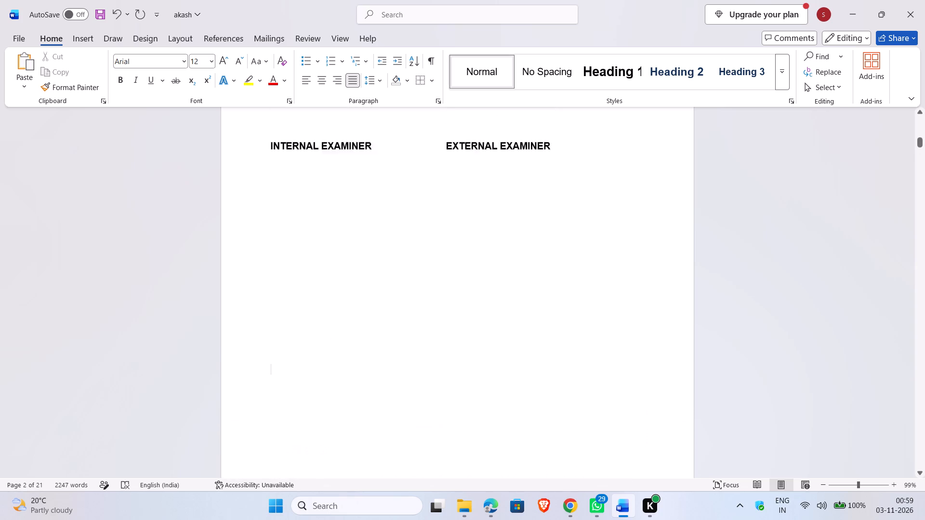
scroll(464, 290, "up", 19)
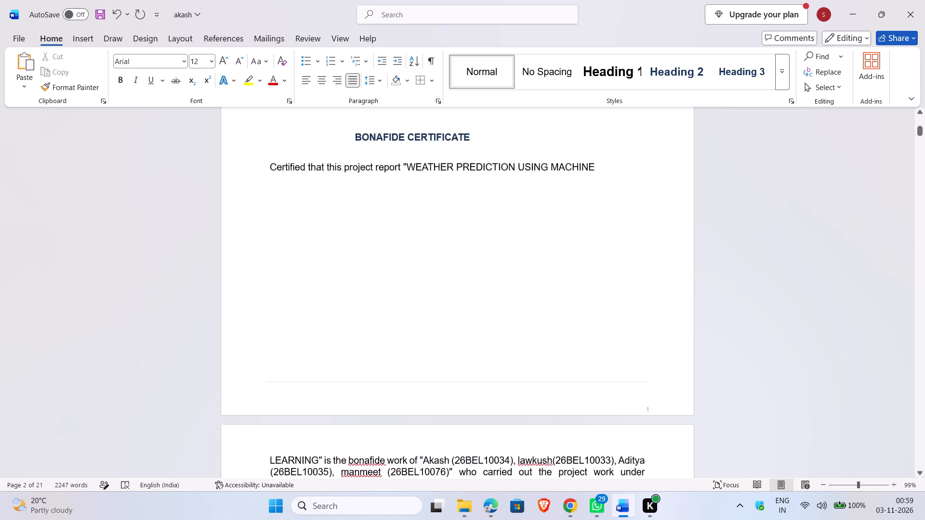
scroll(463, 271, "up", 6)
left_click(451, 300)
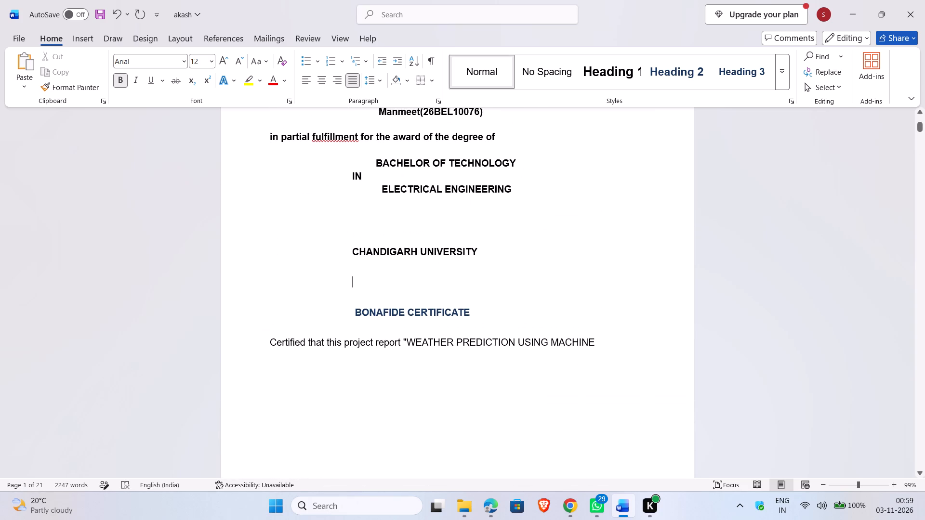
key("Return")
key("Return")
Insert one blank line directly above the BONAFIDE CERTIFICATE heading at the start of page 2.
scroll(475, 322, "down", 12)
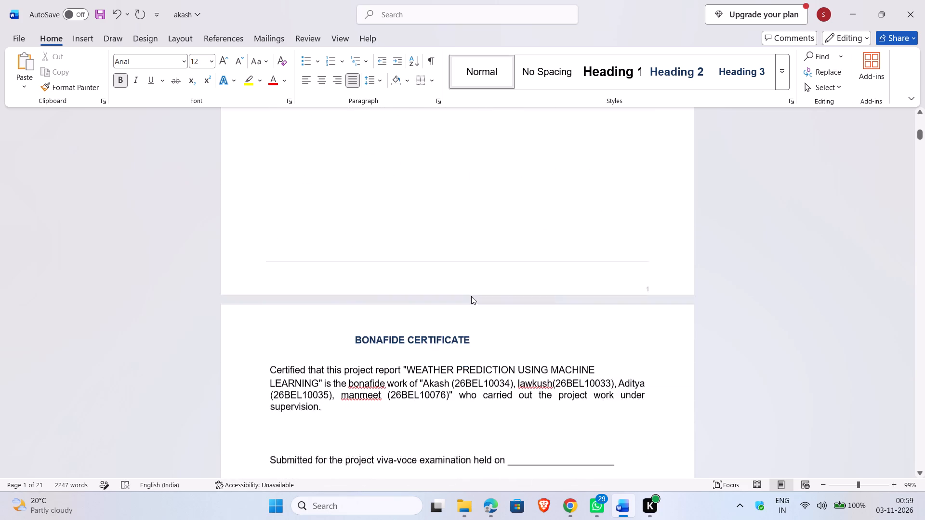
left_click(471, 295)
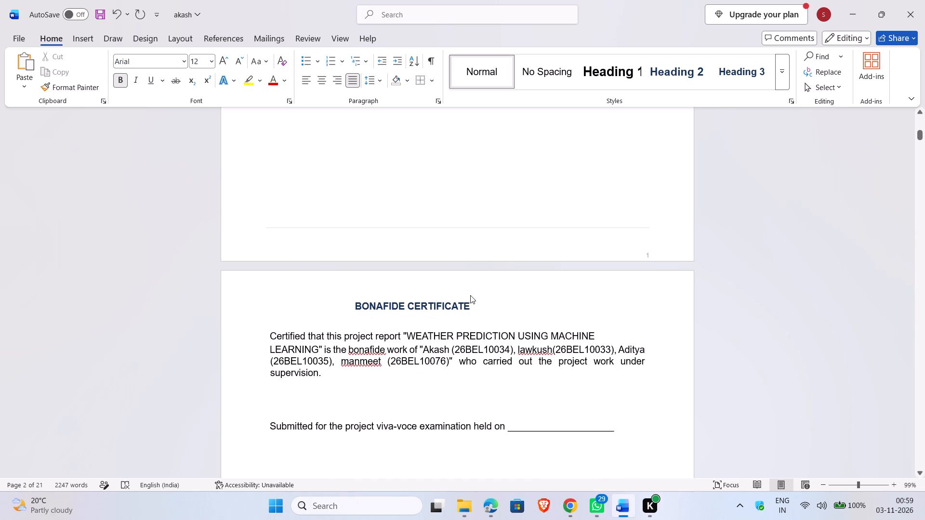
left_click(451, 287)
left_click(353, 306)
key("Return")
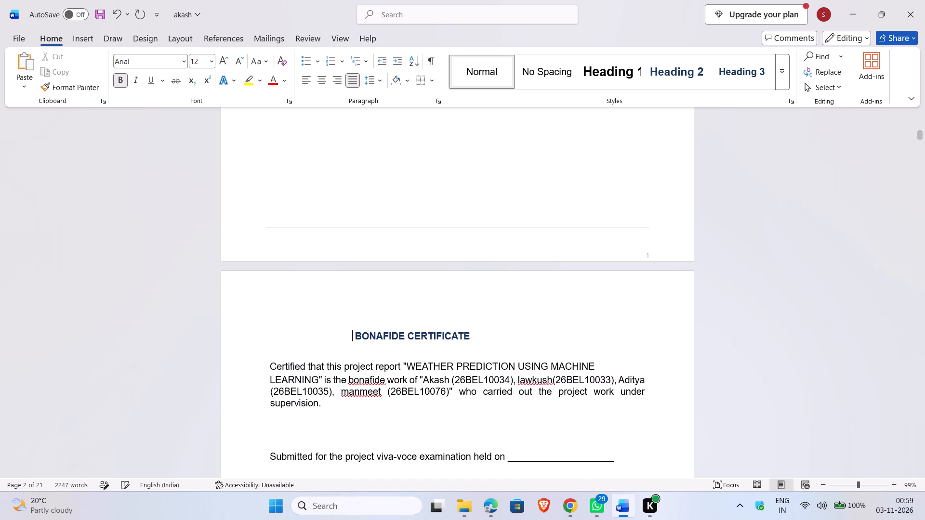
Insert one more blank line directly above the BONAFIDE CERTIFICATE heading on page 2.
key("Return")
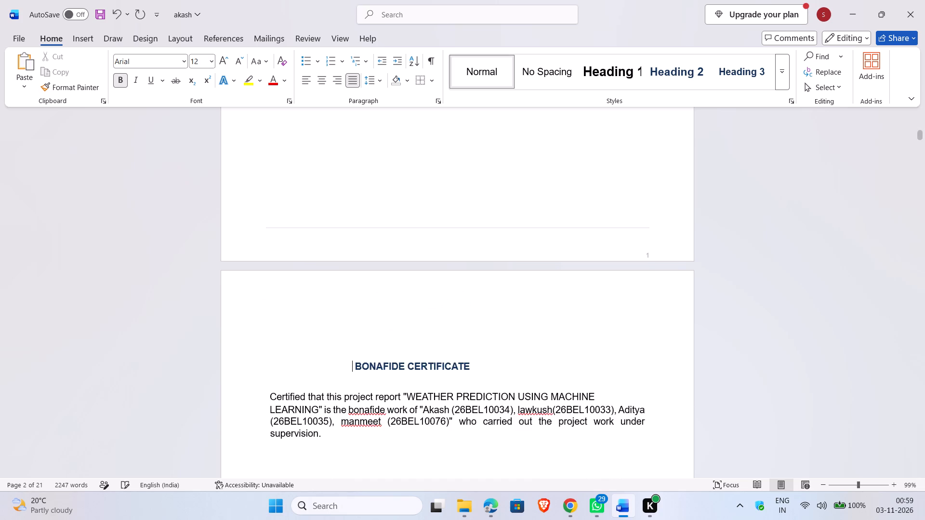
Look through the table of contents, list of figures and list of tables to compare the alignment of their page numbers.
scroll(363, 317, "down", 20)
scroll(363, 317, "down", 5)
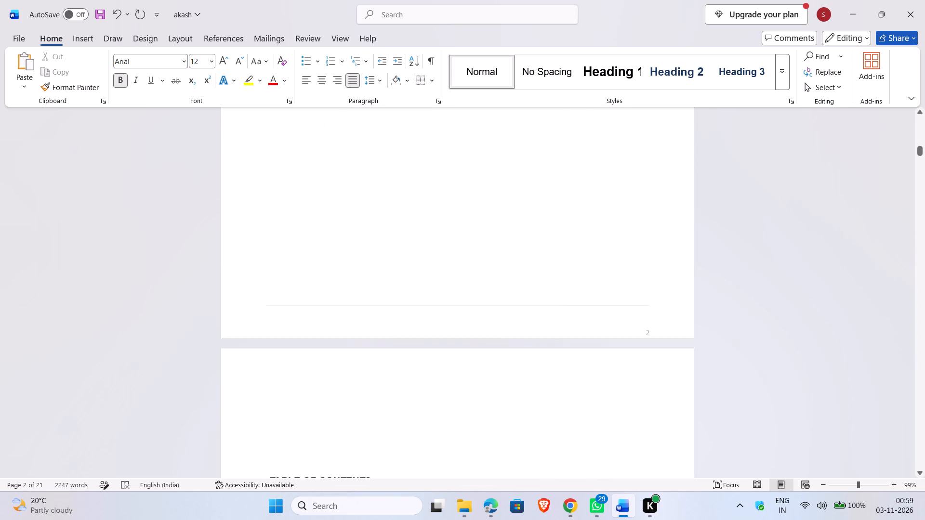
scroll(361, 328, "down", 12)
scroll(361, 328, "up", 1)
scroll(361, 325, "down", 6)
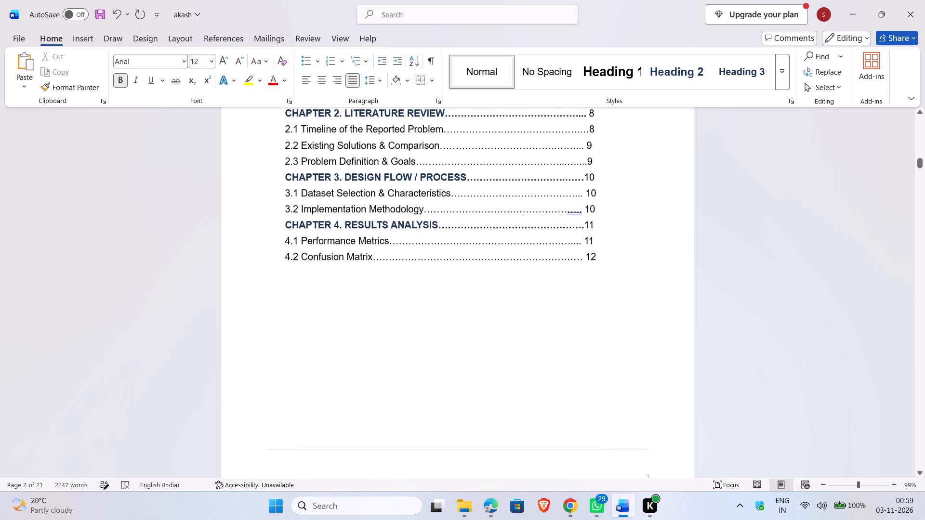
scroll(362, 326, "down", 17)
scroll(361, 325, "up", 3)
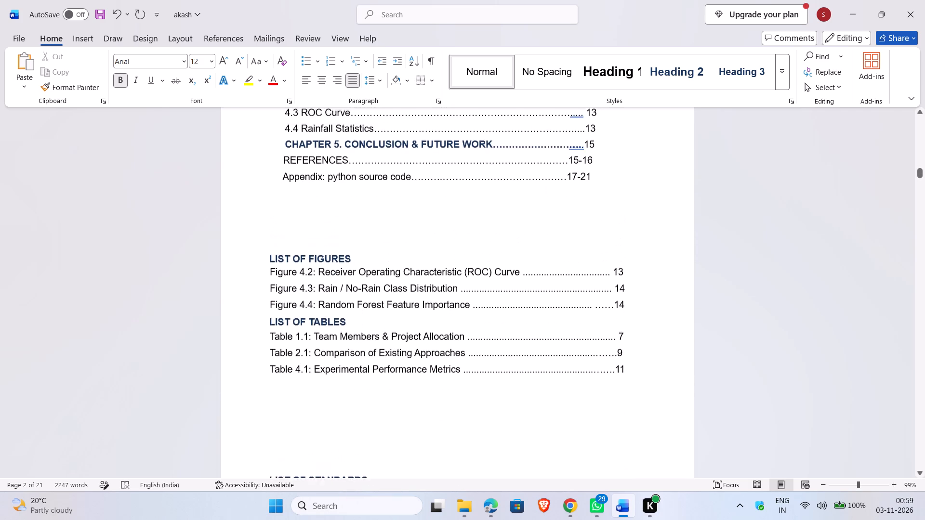
scroll(361, 325, "up", 6)
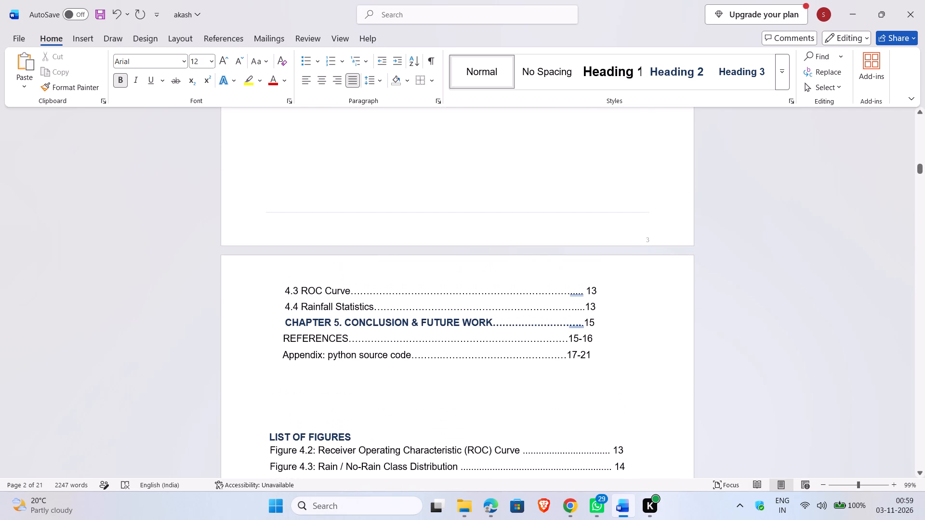
scroll(317, 321, "up", 2)
Lengthen the contents dot leaders by ten dots for the Appendix and REFERENCES entries and nine dots for the CHAPTER 5 entry.
scroll(319, 319, "down", 5)
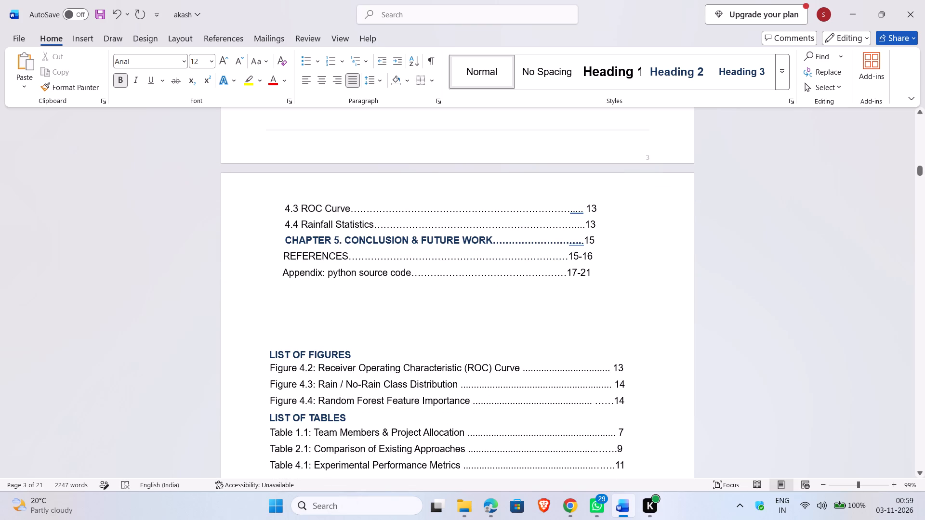
left_click(484, 276)
type("..........")
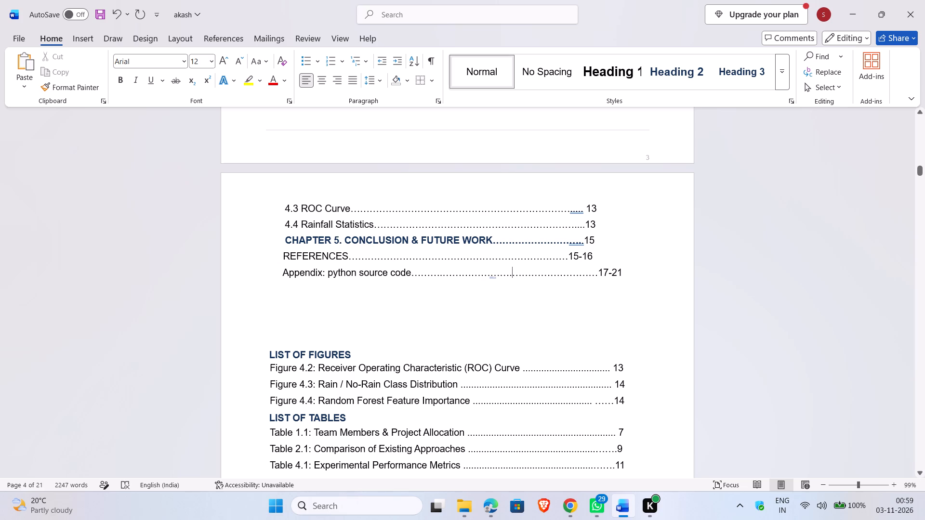
left_click(500, 257)
type("........")
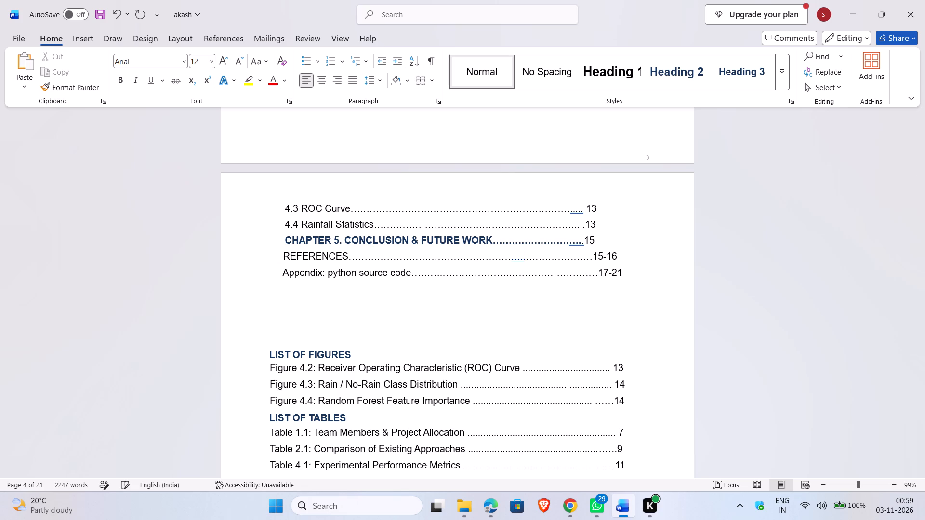
left_click(514, 238)
type(".........")
left_click(549, 259)
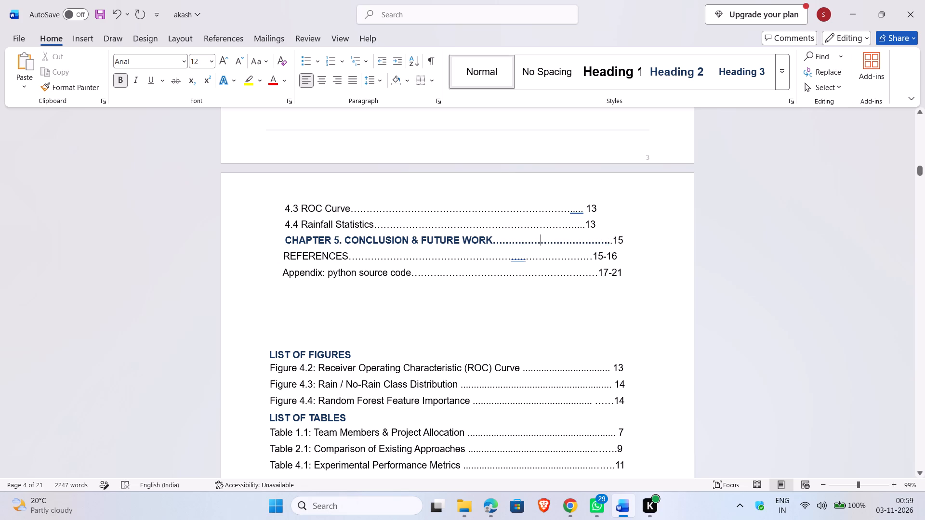
type("..")
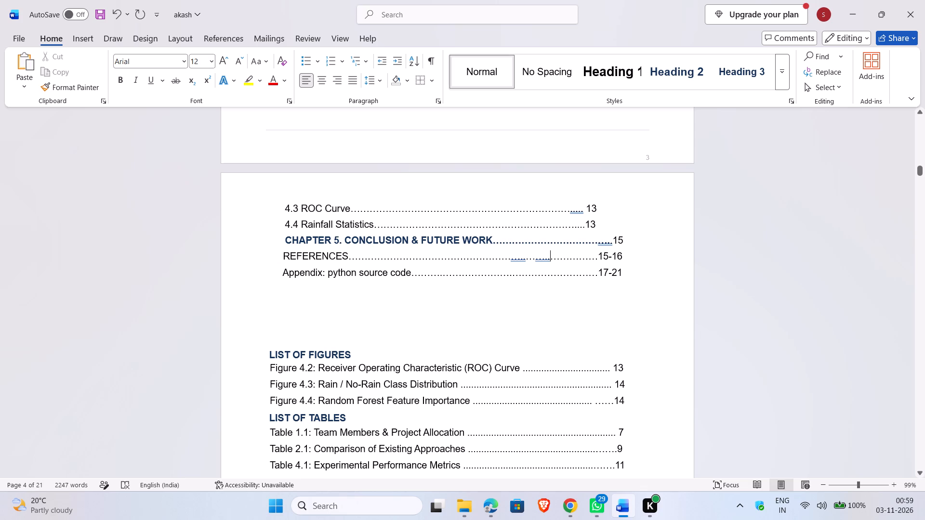
Add nine leader dots each to the 4.4 Rainfall Statistics and 4.3 ROC Curve contents entries.
left_click(549, 229)
type(".........")
left_click(546, 209)
type(".........")
scroll(581, 377, "down", 1)
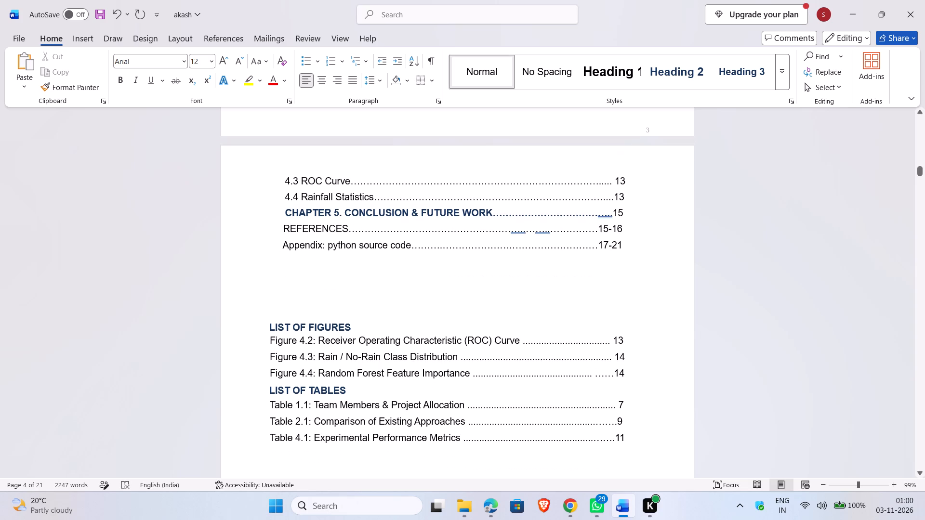
left_click(553, 220)
Add five leader dots to the 4.2 Confusion Matrix entry and six each to the 4.1 Performance Metrics and CHAPTER 4 entries.
scroll(612, 291, "down", 3)
scroll(612, 291, "up", 5)
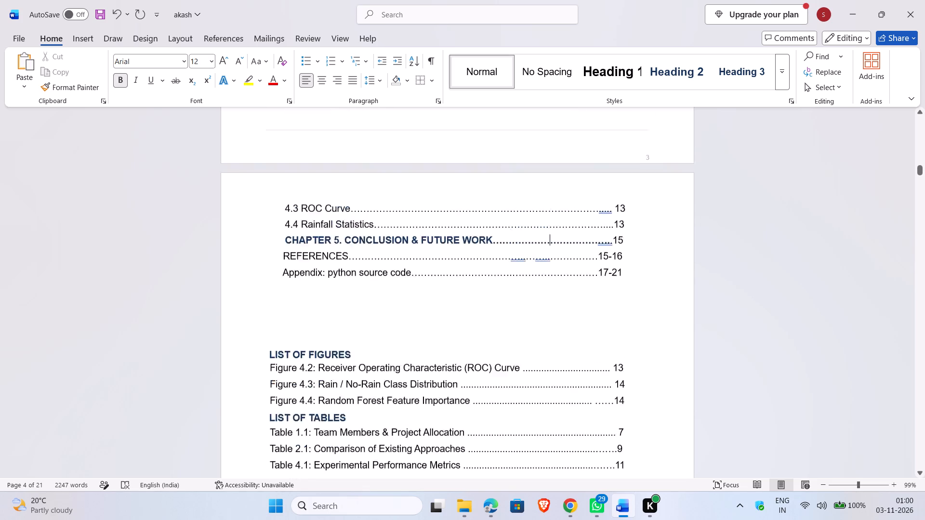
scroll(612, 291, "up", 15)
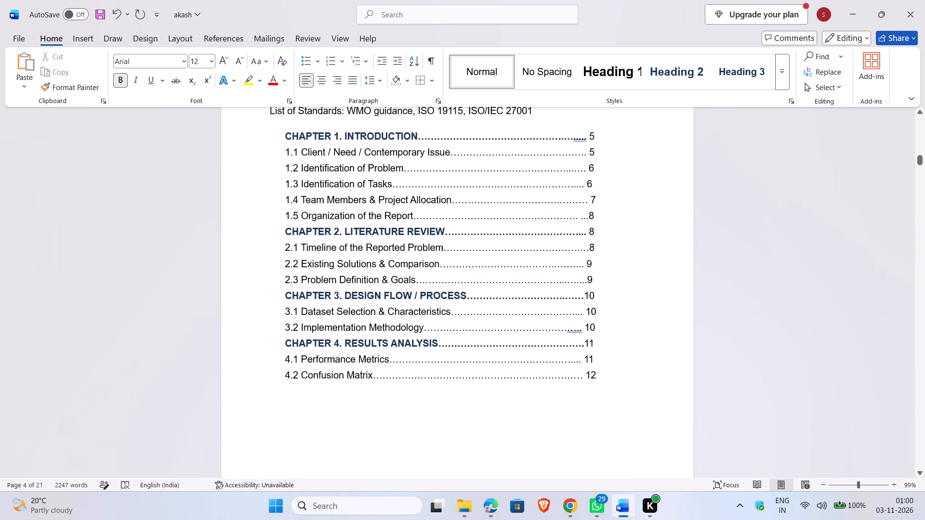
scroll(612, 291, "up", 3)
scroll(563, 320, "down", 3)
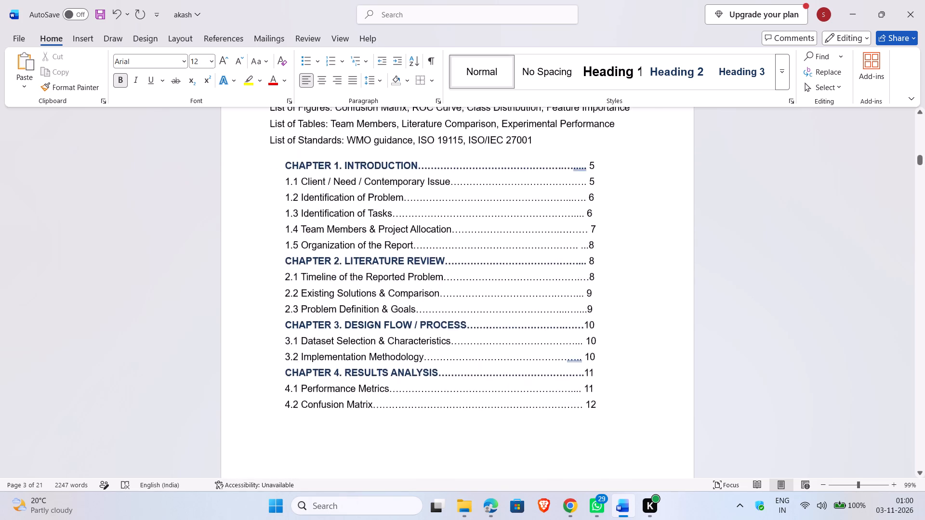
scroll(562, 332, "down", 10)
scroll(592, 315, "up", 1)
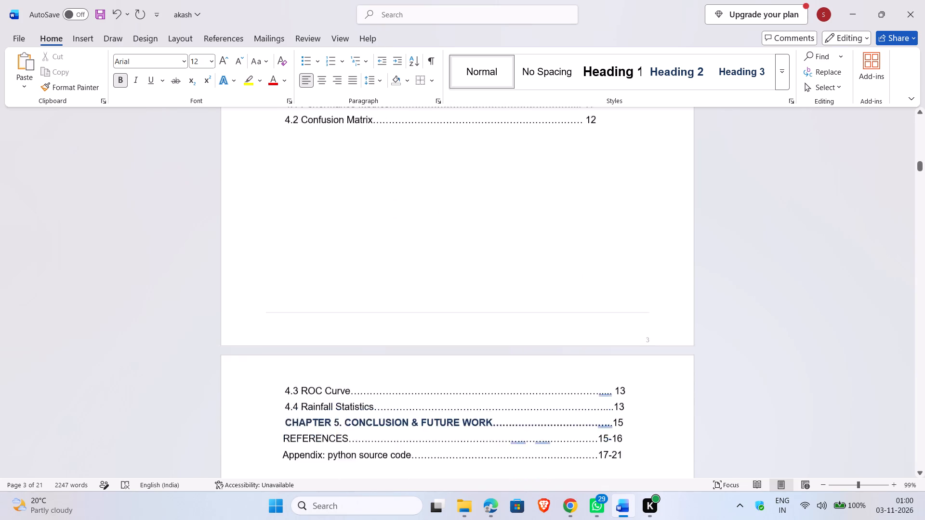
scroll(592, 315, "up", 1)
left_click(572, 159)
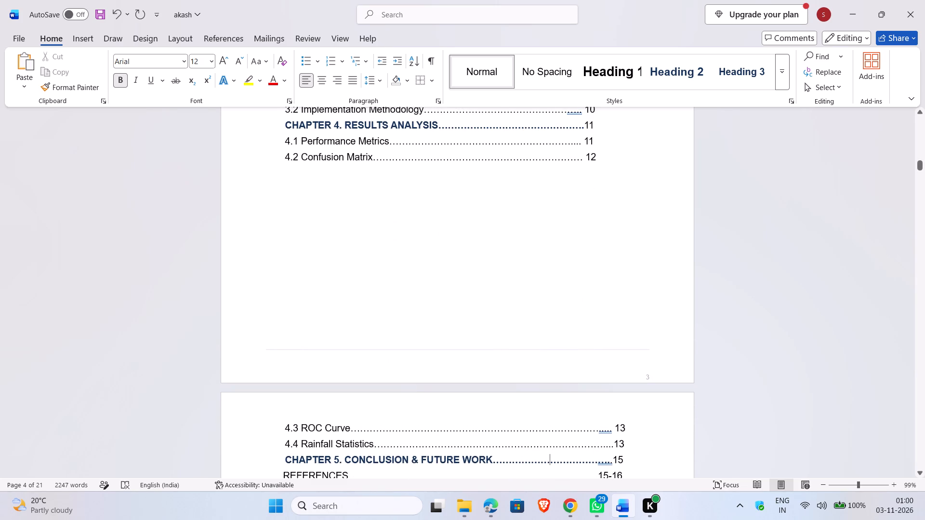
type(".....")
left_click(568, 148)
type("......")
left_click(561, 122)
type("......")
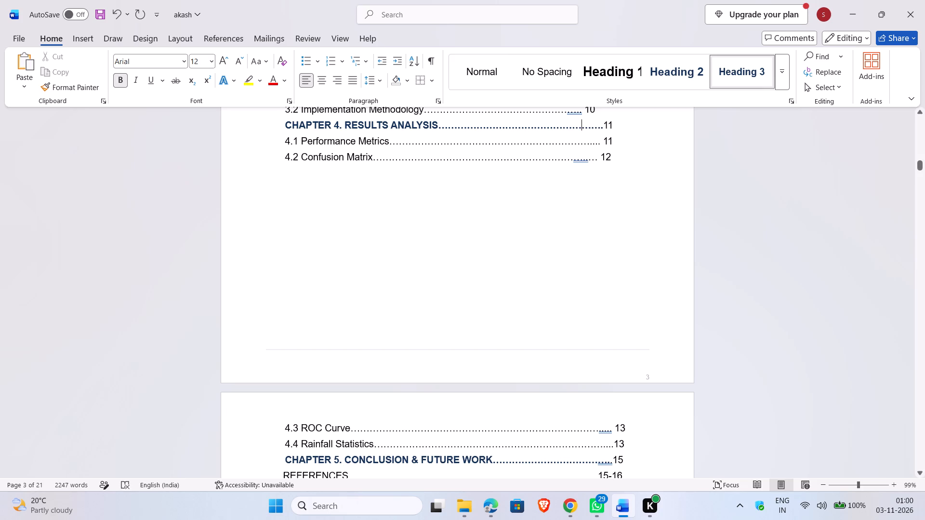
Add six leader dots each to the 3.2 Implementation Methodology, 3.1 Dataset Selection & Characteristics and CHAPTER 3 contents entries.
left_click(559, 114)
type("......")
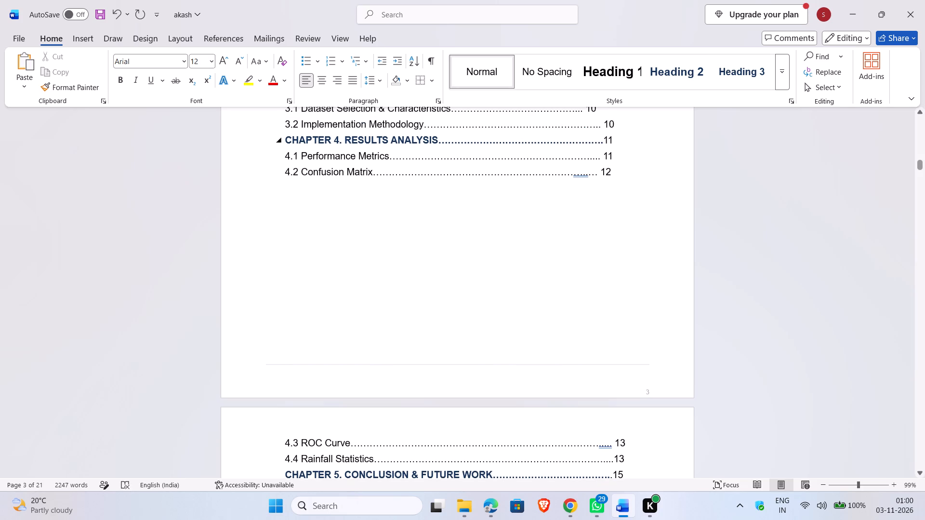
scroll(596, 140, "up", 1)
left_click(573, 134)
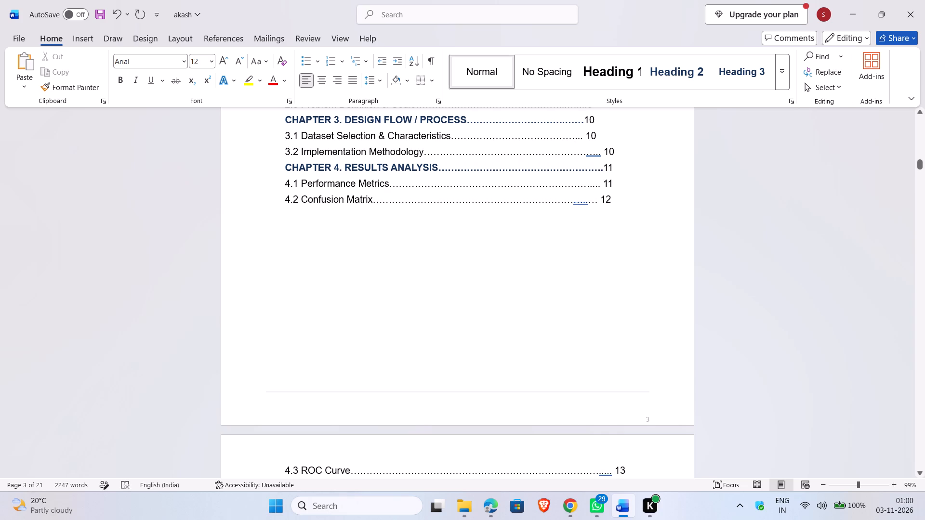
type("......")
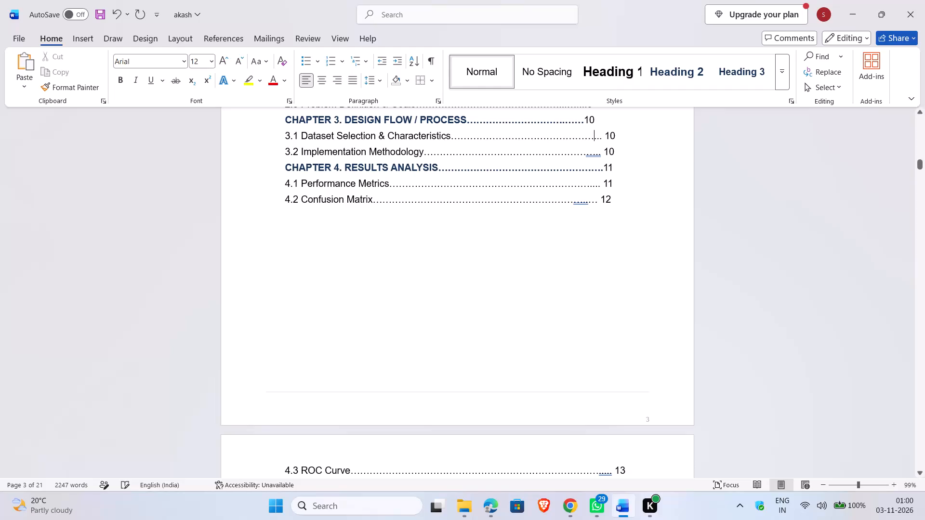
left_click(565, 121)
type("......")
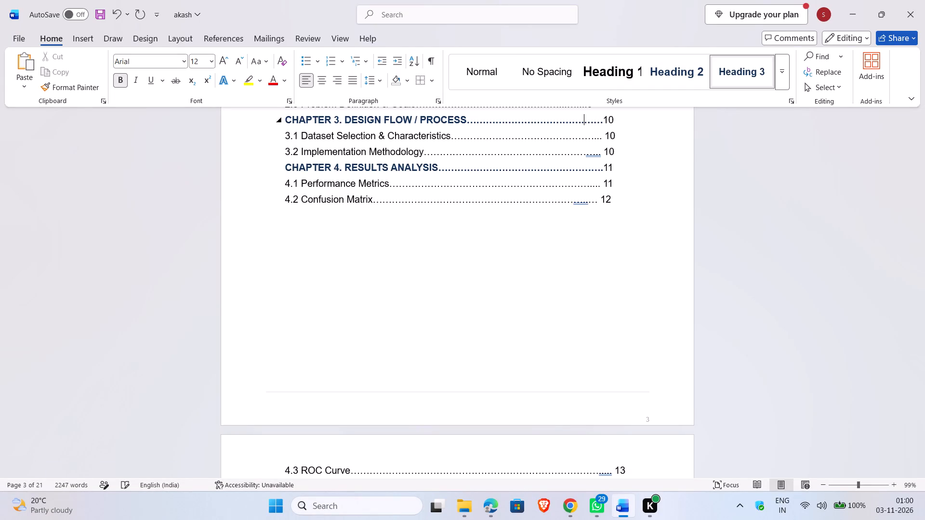
Lengthen the Chapter 2 contents leaders: seven dots for 2.3, six for 2.2, and five each for 2.1 and the CHAPTER 2 entry.
scroll(565, 121, "up", 2)
left_click(569, 163)
type(".......")
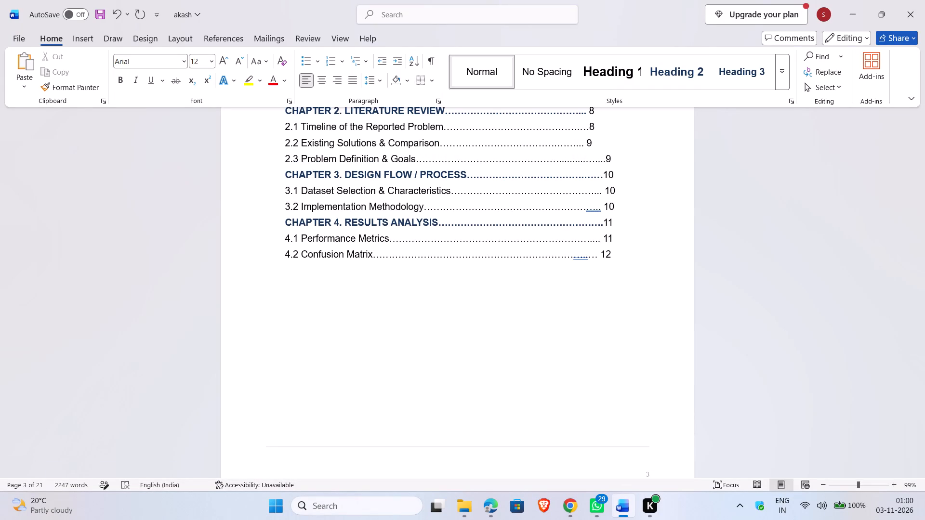
left_click(564, 142)
type("......")
left_click(564, 125)
type(".....")
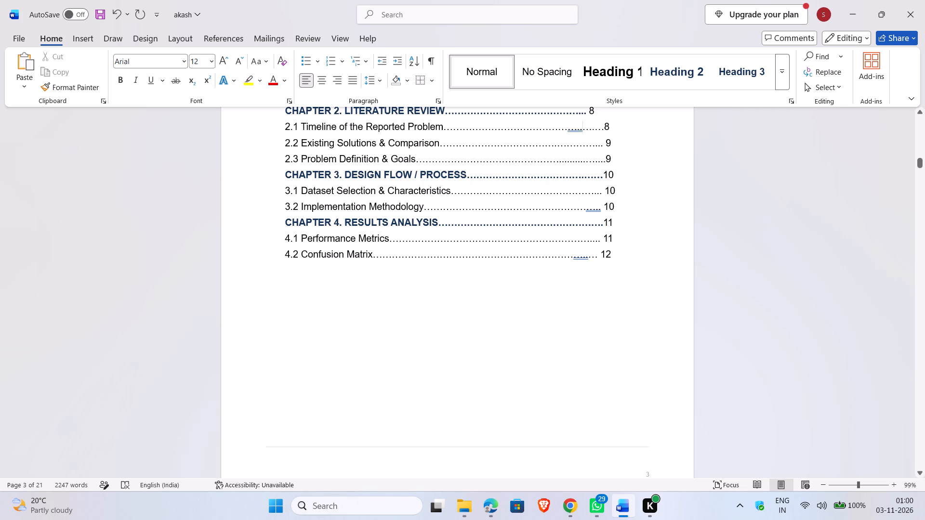
left_click(567, 113)
type(".....")
Add five leader dots to contents entry 1.5, four to 1.4 and five to 1.3.
scroll(588, 126, "up", 2)
left_click(574, 151)
key("period")
type("....")
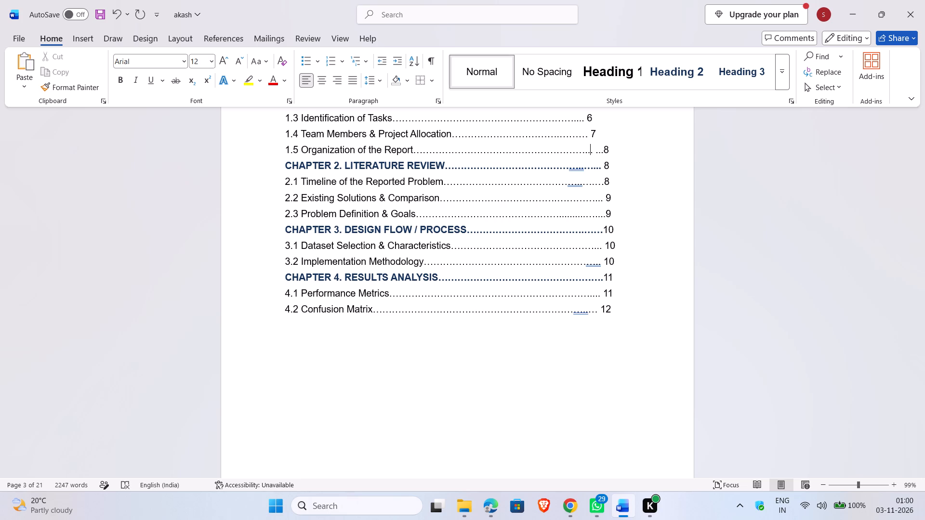
left_click(574, 120)
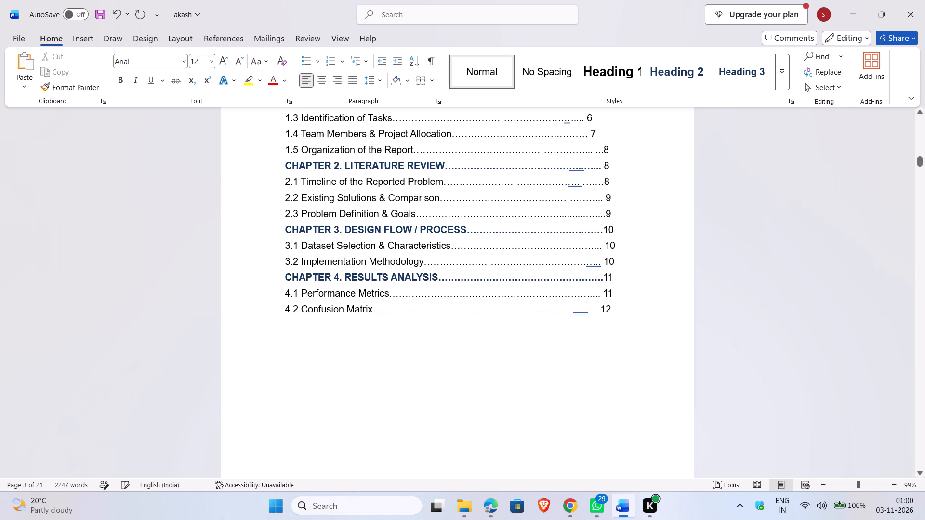
left_click(576, 140)
type("....")
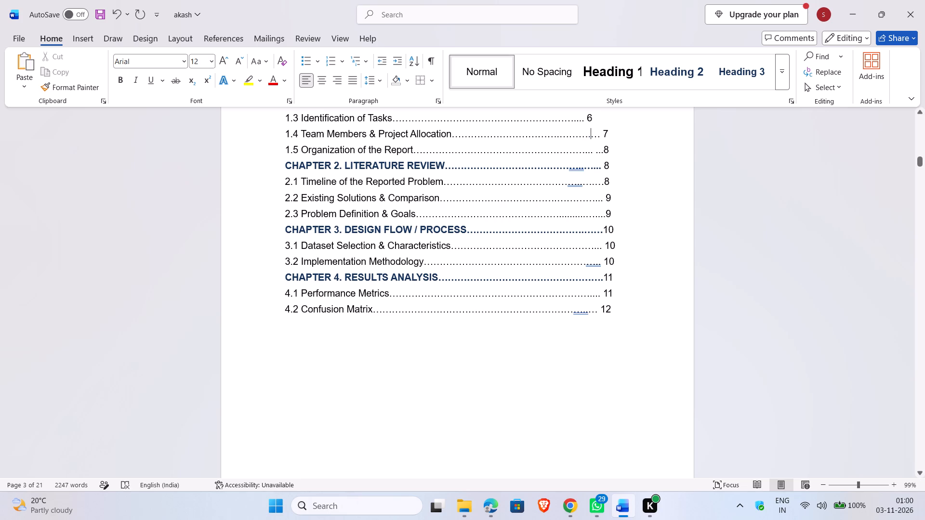
left_click(575, 122)
type(".....")
Add four leader dots each to the 1.2 Identification of Problem, 1.1 Client / Need / Contemporary Issue and CHAPTER 1 contents entries.
scroll(581, 112, "up", 2)
left_click(572, 134)
type("....")
scroll(572, 133, "up", 2)
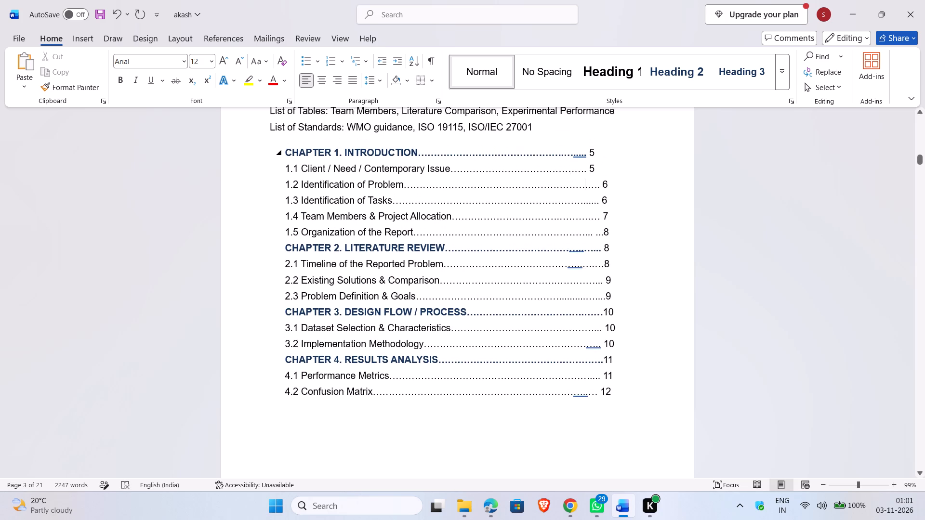
left_click(578, 168)
type("....")
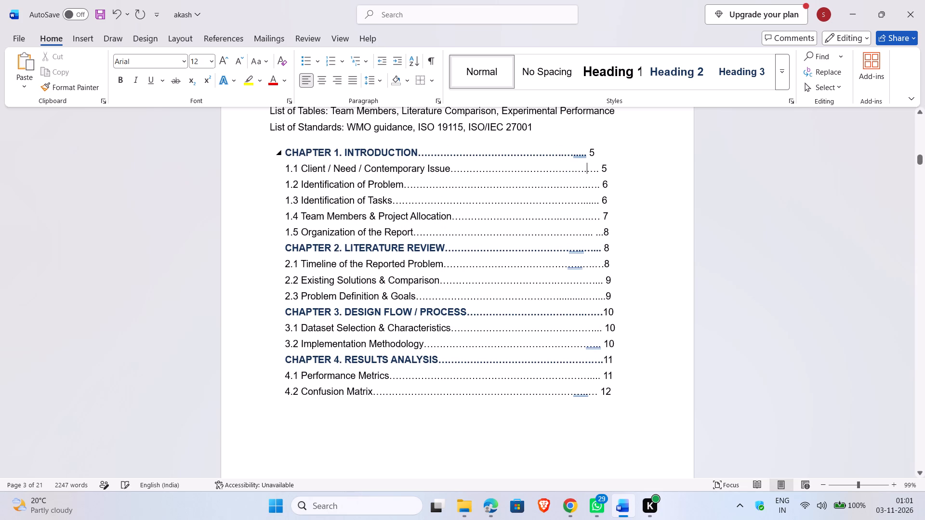
left_click(574, 159)
type("....")
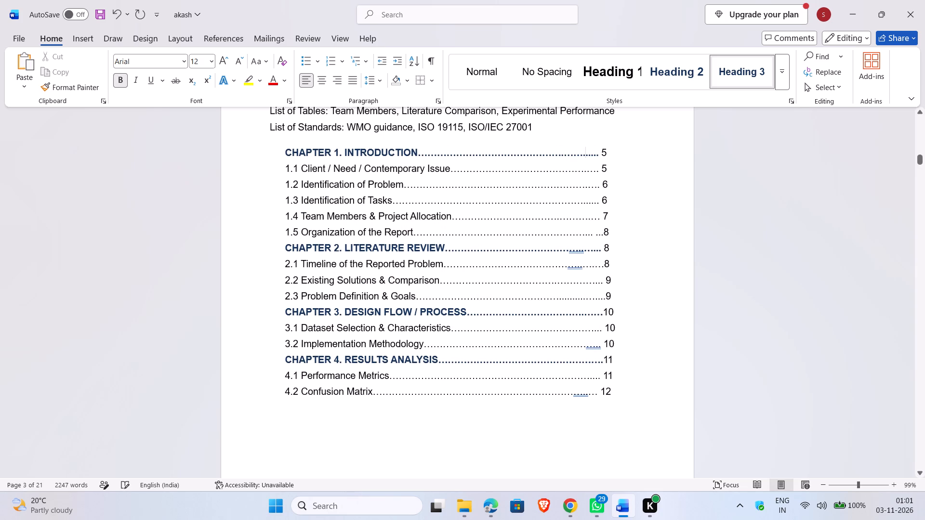
Add one more leader dot to the 4.2 Confusion Matrix contents entry.
scroll(598, 220, "down", 5)
left_click_drag(589, 258, 589, 263)
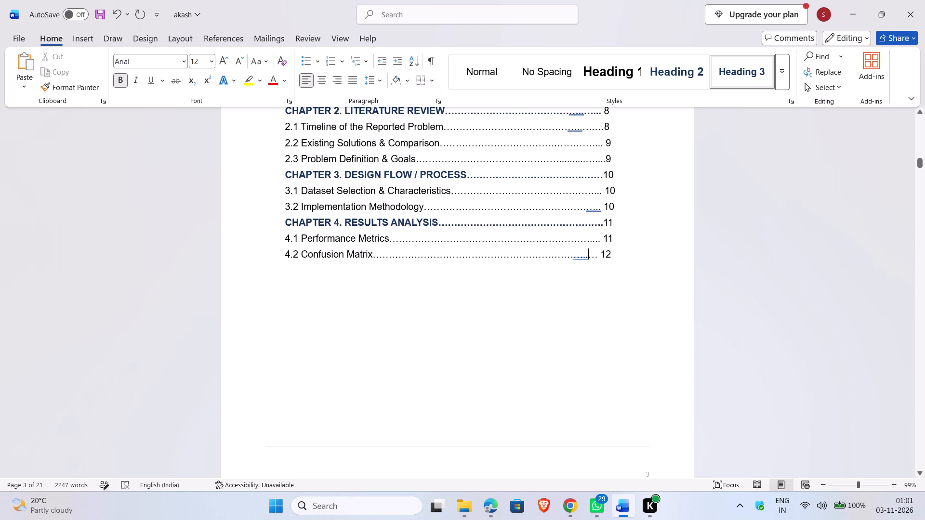
key("period")
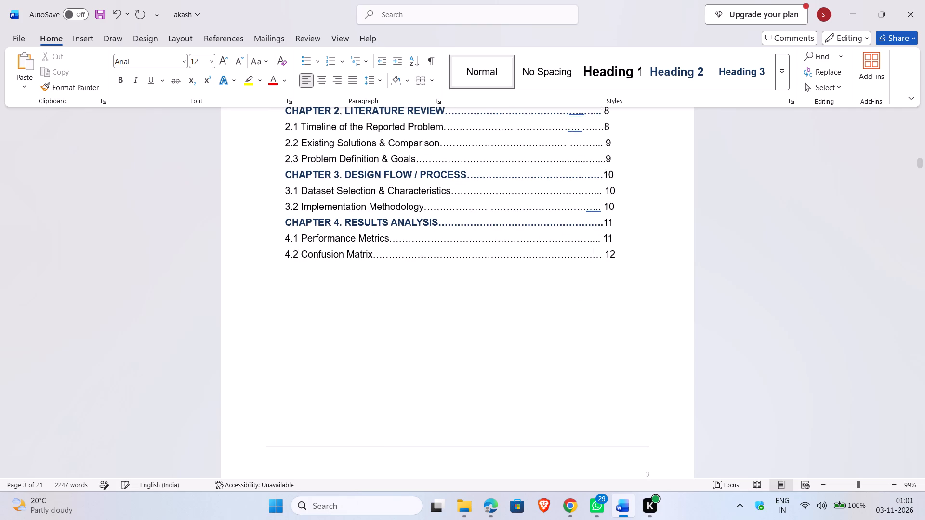
Add one more leader dot each to the 4.1 Performance Metrics and CHAPTER 4 contents entries.
left_click(594, 233)
key("period")
left_click_drag(593, 214, 593, 221)
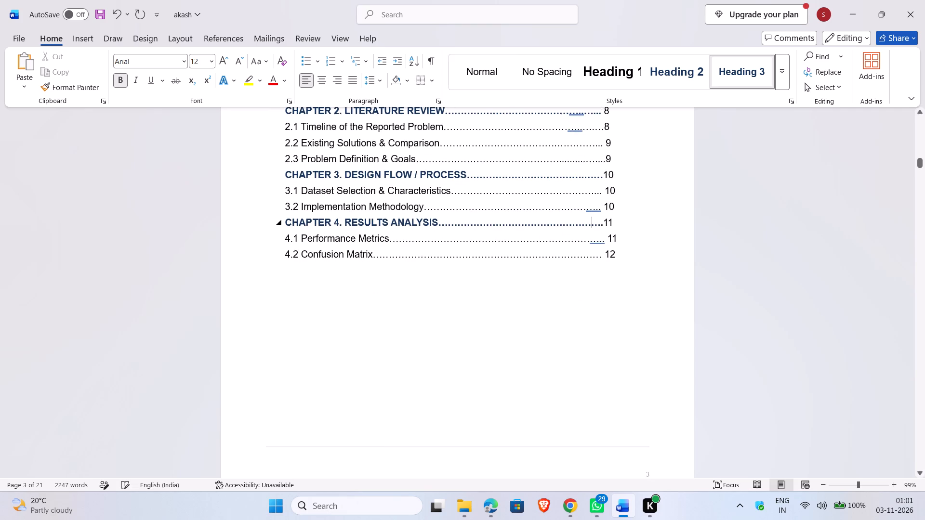
key("period")
Examine the page layout of the contents entries and the lists of figures, tables and standards.
scroll(601, 257, "down", 5)
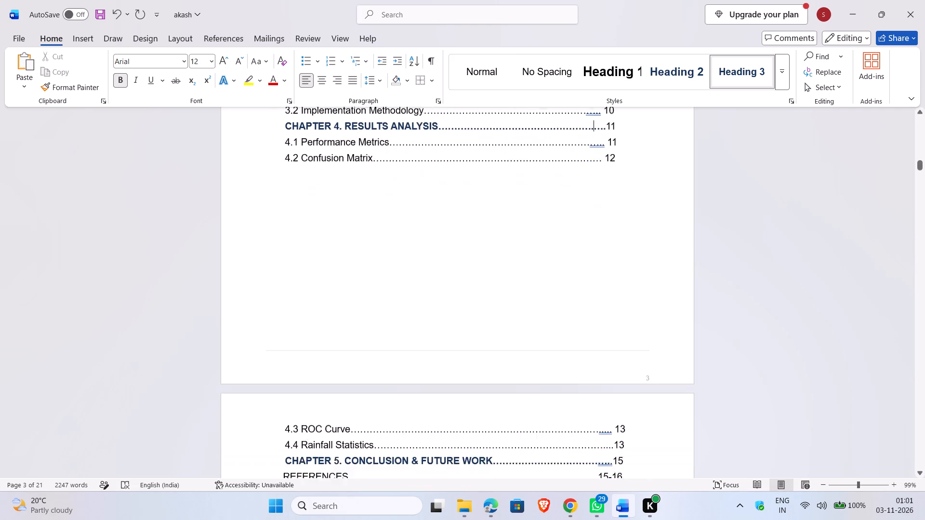
scroll(604, 248, "down", 16)
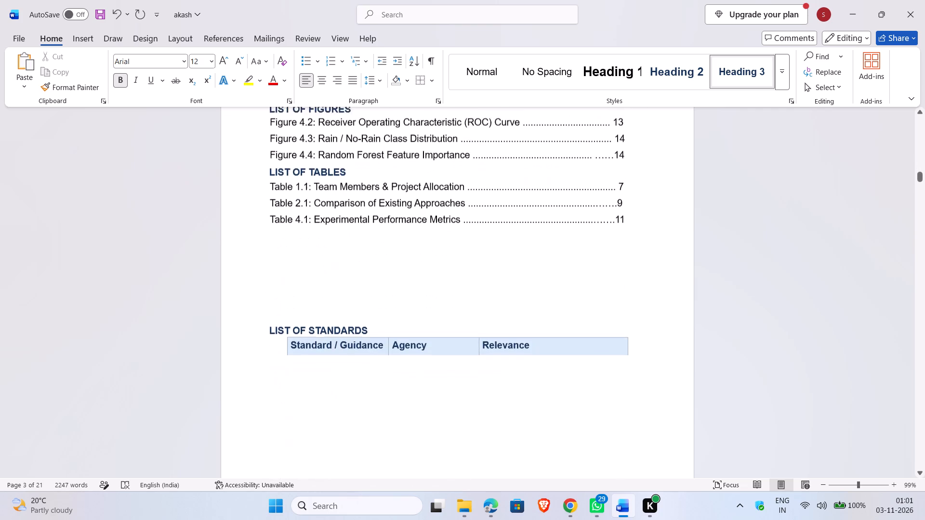
scroll(596, 267, "down", 1)
scroll(628, 127, "up", 8)
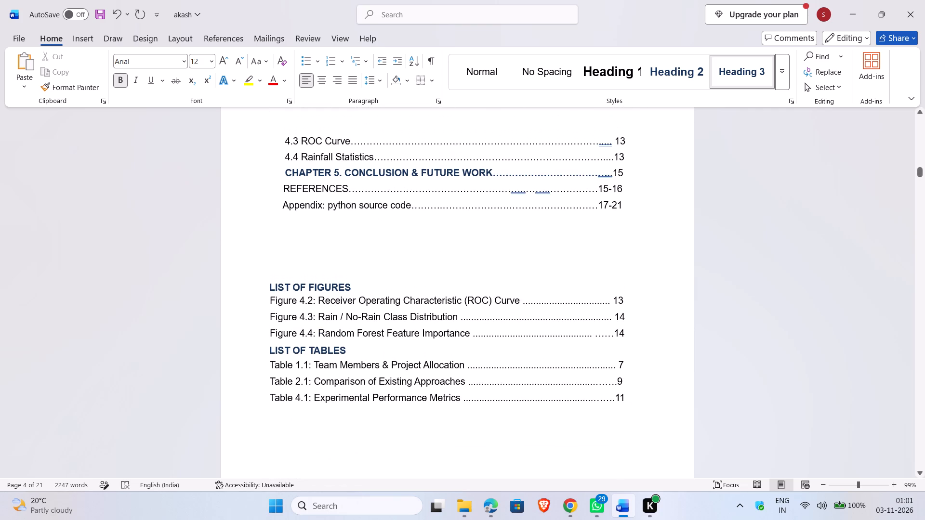
scroll(616, 145, "up", 1)
scroll(616, 150, "down", 12)
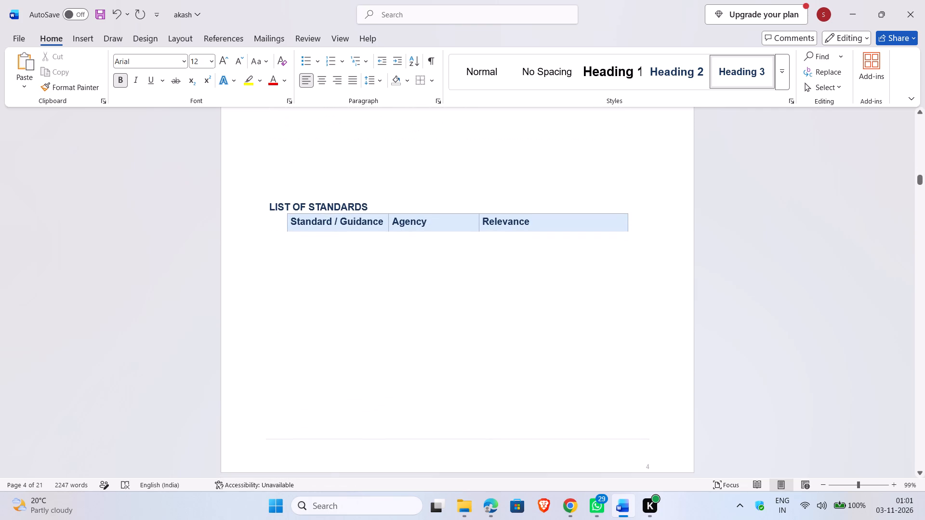
scroll(502, 173, "up", 4)
scroll(405, 259, "up", 10)
scroll(405, 259, "down", 7)
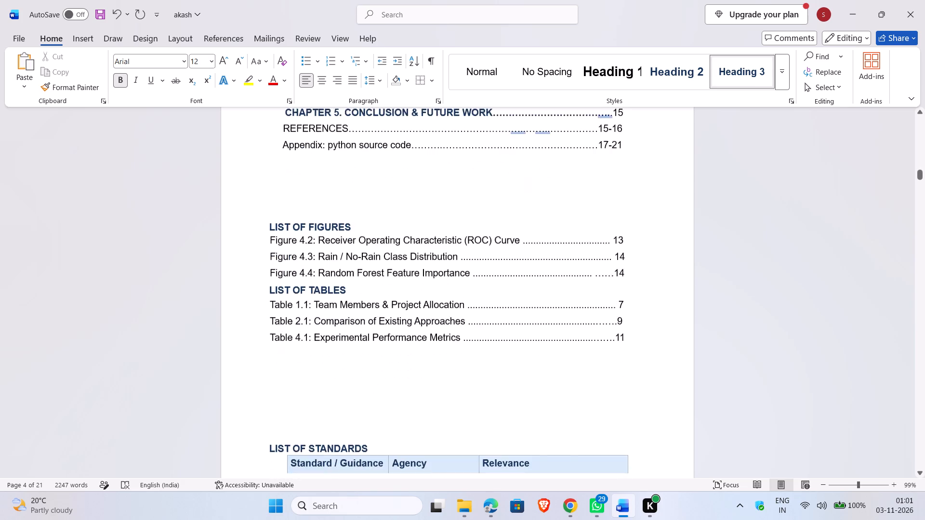
Delete the run of blank lines above the TABLE OF CONTENTS heading.
scroll(406, 265, "up", 20)
scroll(406, 265, "up", 3)
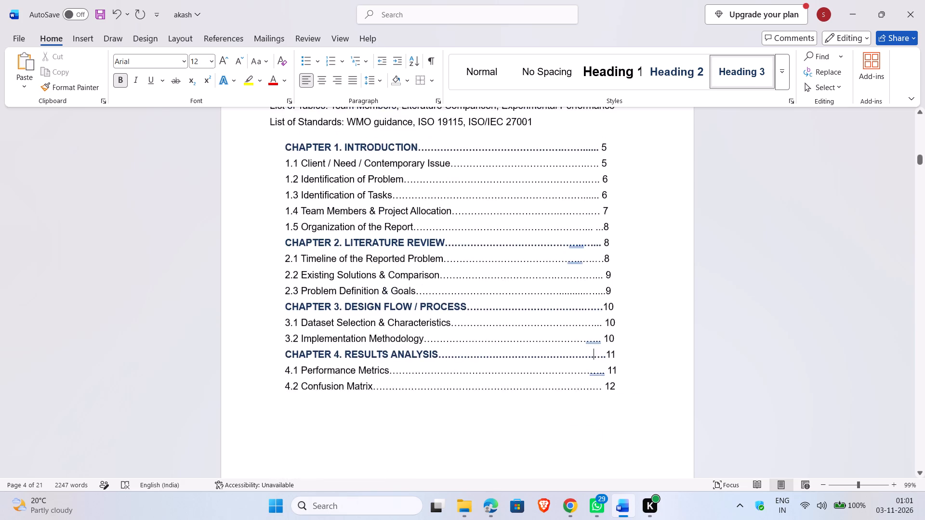
scroll(447, 165, "up", 1)
scroll(464, 113, "up", 3)
middle_click(464, 113)
scroll(446, 131, "down", 2)
scroll(446, 144, "up", 6)
scroll(446, 144, "down", 2)
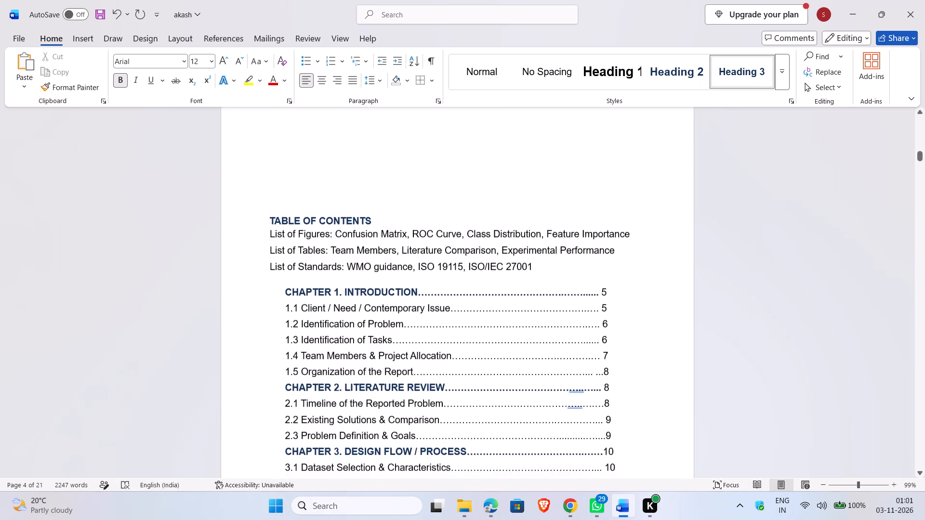
left_click_drag(439, 160, 439, 166)
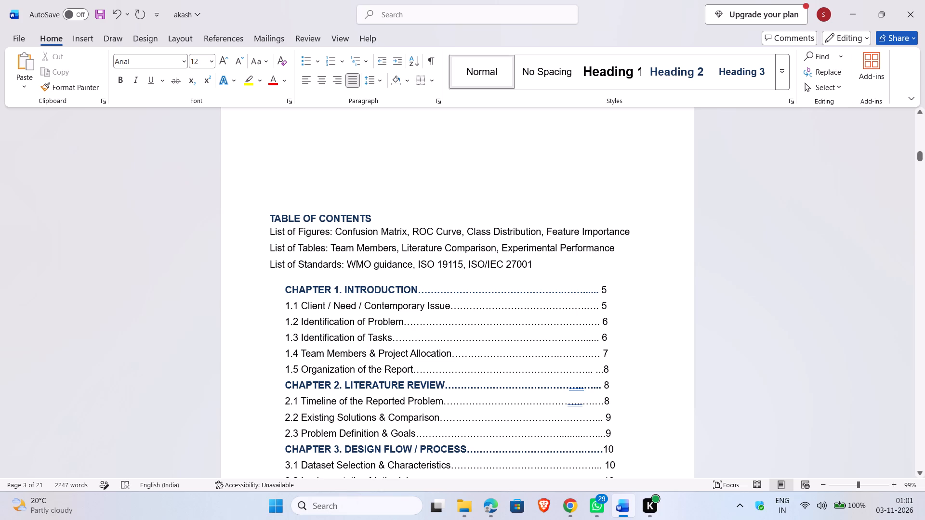
key("BackSpace")
key("BackSpace")
key("BackSpace")
key("BackSpace")
key("BackSpace")
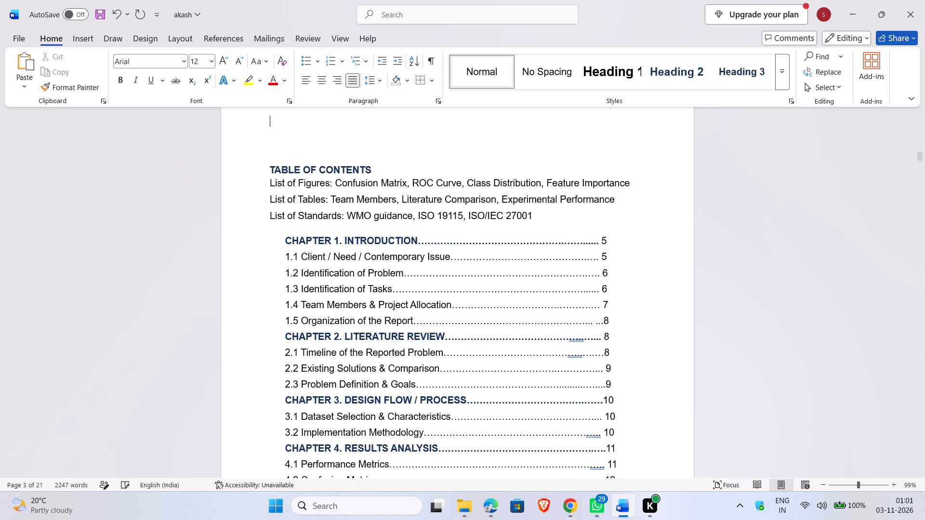
key("BackSpace")
Shorten the leaders of the 4.3, 4.4, CHAPTER 5 and REFERENCES contents entries, fine-tuning REFERENCES with two added dots.
scroll(476, 446, "down", 12)
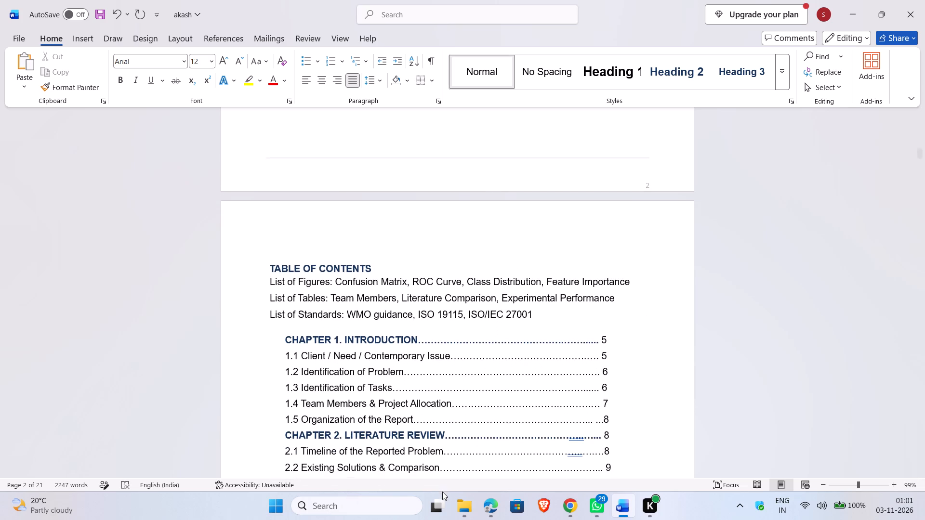
scroll(442, 492, "down", 8)
scroll(638, 272, "down", 8)
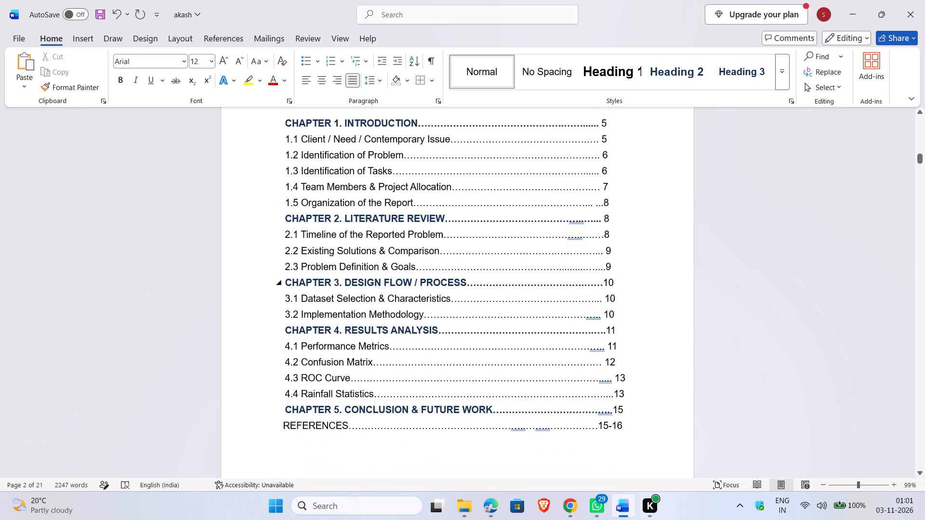
left_click(599, 379)
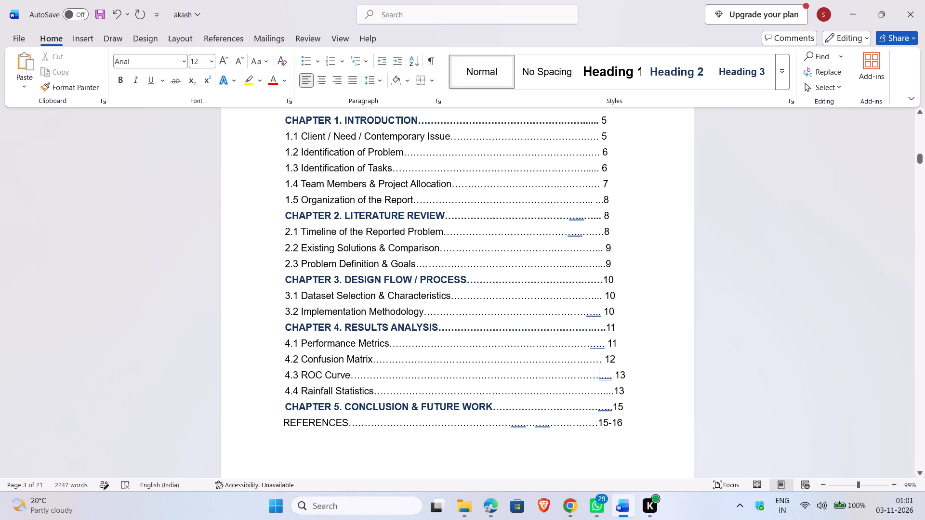
key("BackSpace")
left_click(603, 394)
key("BackSpace")
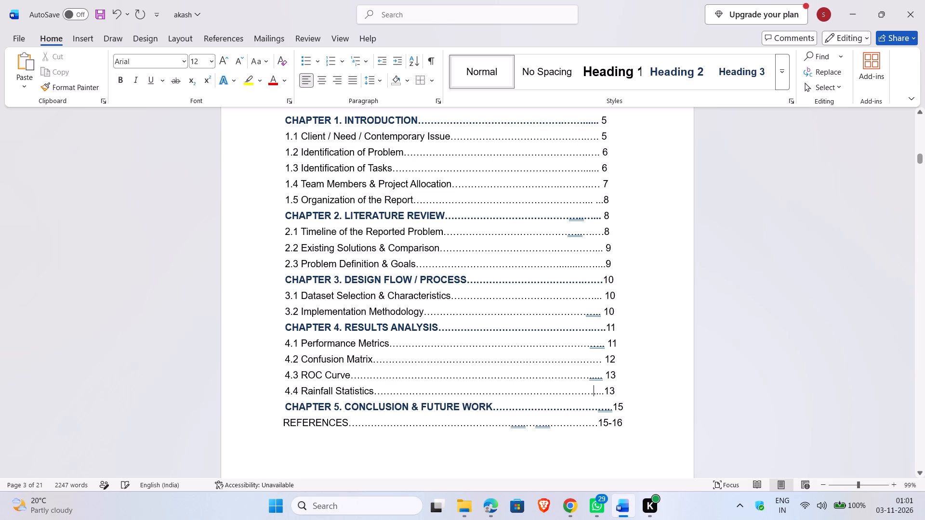
left_click(611, 408)
key("BackSpace")
key("BackSpace")
left_click(585, 424)
key("BackSpace")
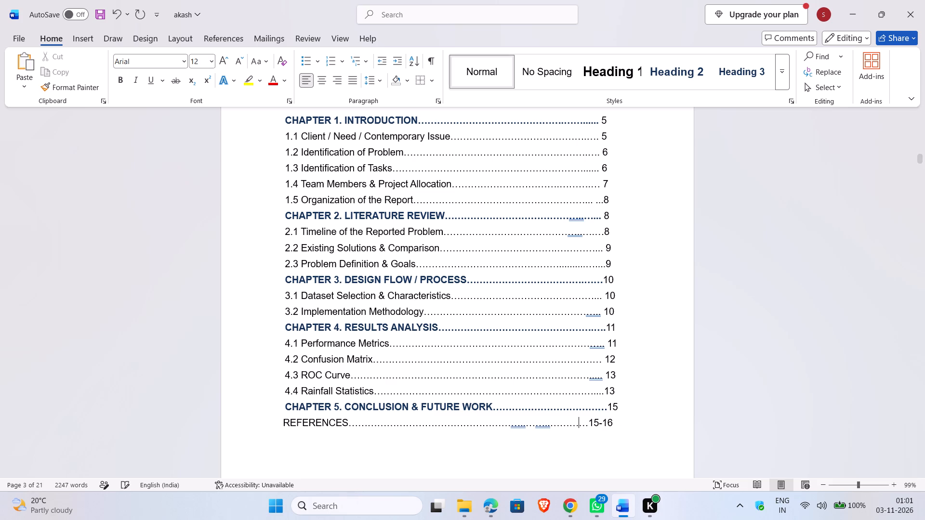
type("..")
Delete two blank lines between the Appendix contents entry and the LIST OF FIGURES heading.
scroll(587, 423, "down", 11)
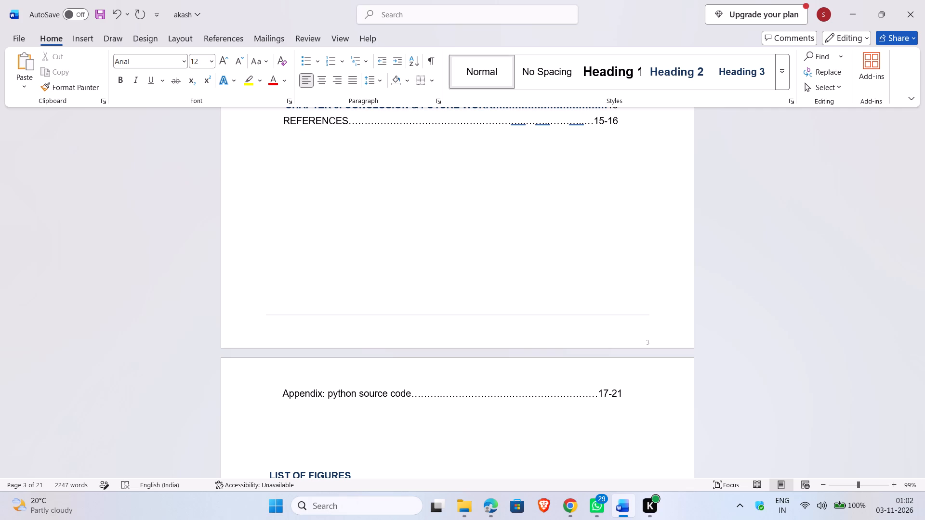
scroll(527, 386, "down", 1)
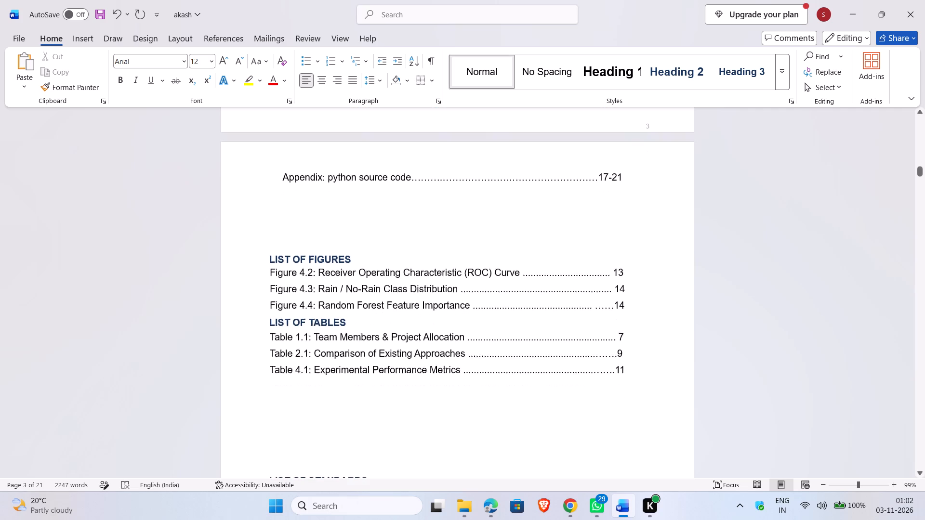
scroll(527, 386, "down", 1)
left_click(338, 231)
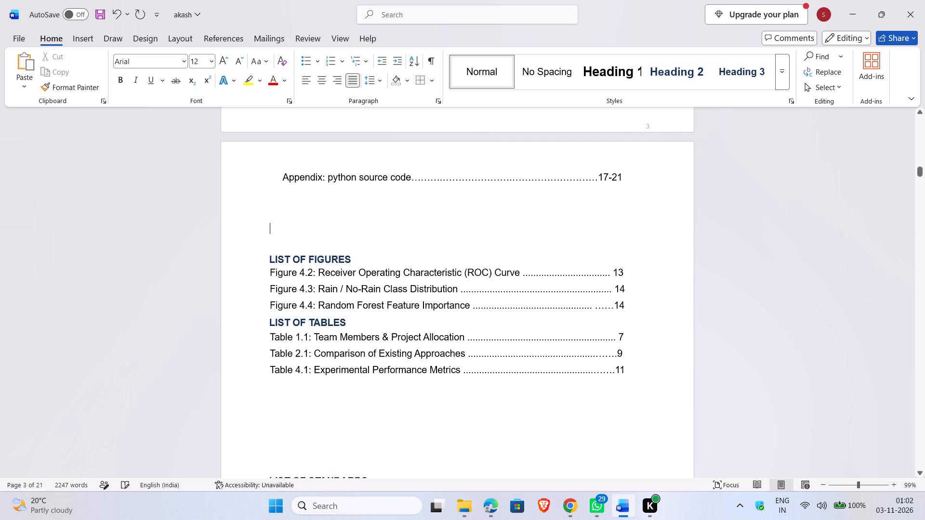
key("BackSpace")
key("BackSpace")
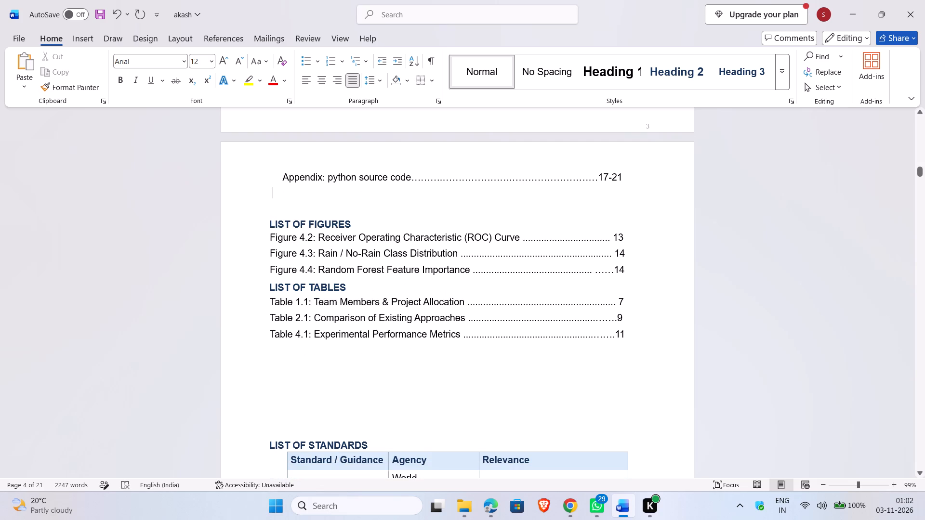
Save the report to the Desktop as a Word document named "ai appilication lab report final project".
scroll(347, 283, "down", 8)
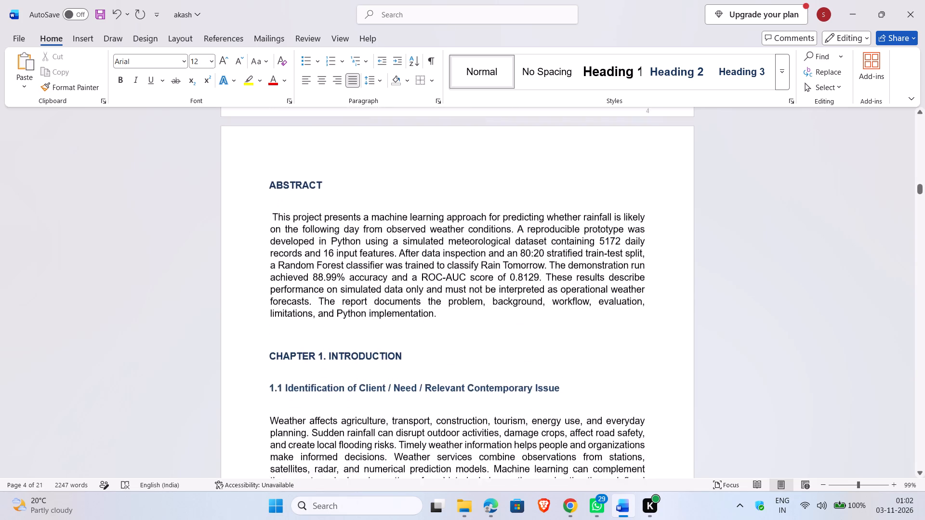
scroll(347, 283, "down", 10)
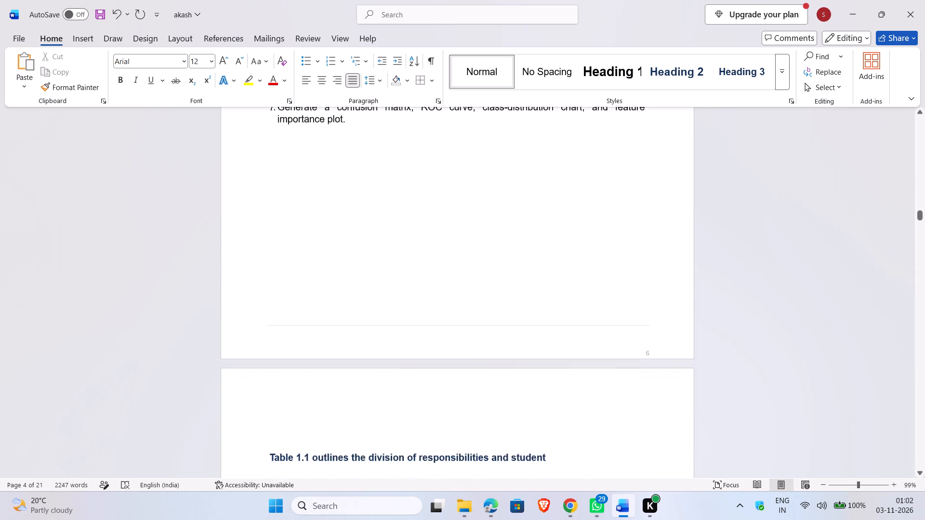
left_click(17, 38)
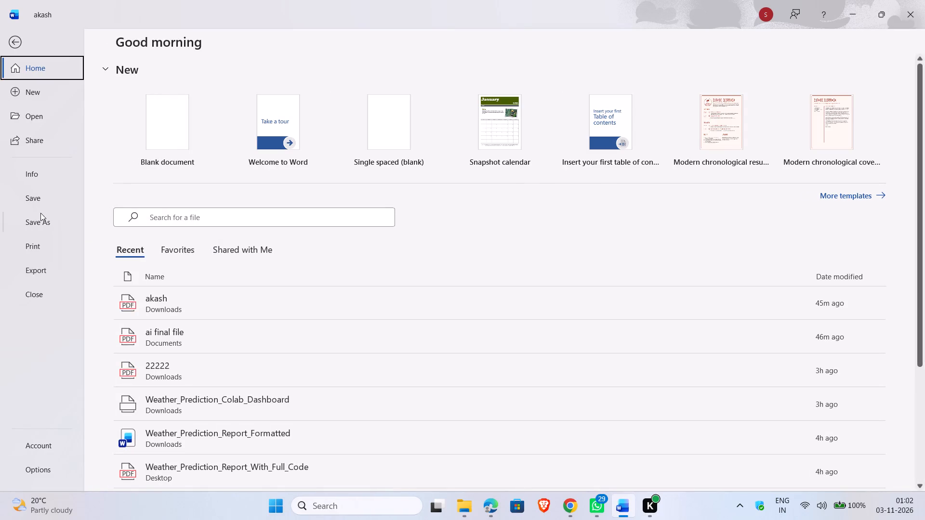
left_click(44, 219)
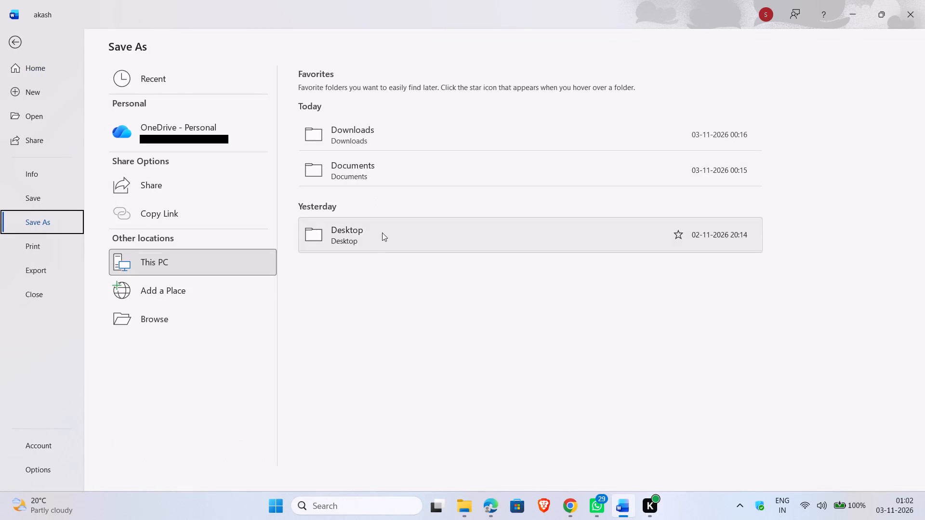
left_click(383, 232)
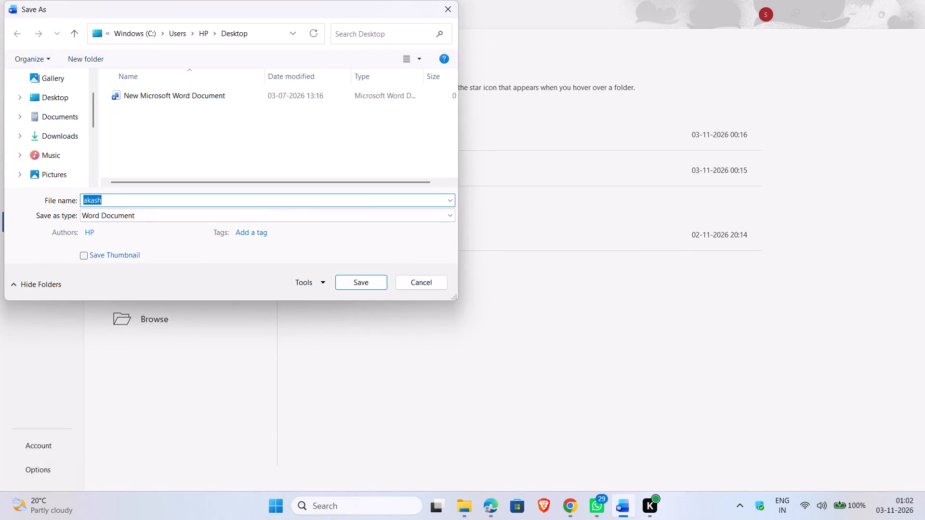
key("BackSpace")
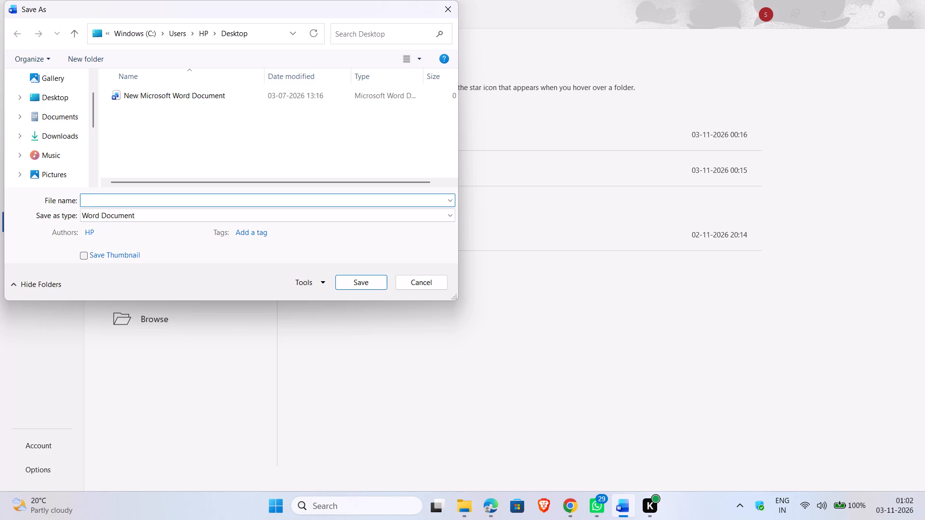
type("ai appilication")
key("space")
type("lab report final")
key("space")
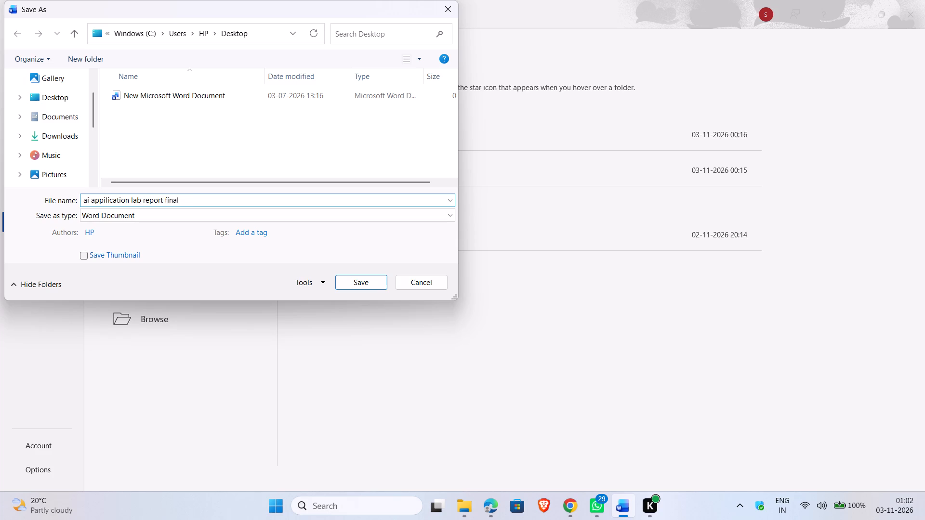
type("project")
key("Return")
scroll(378, 297, "down", 8)
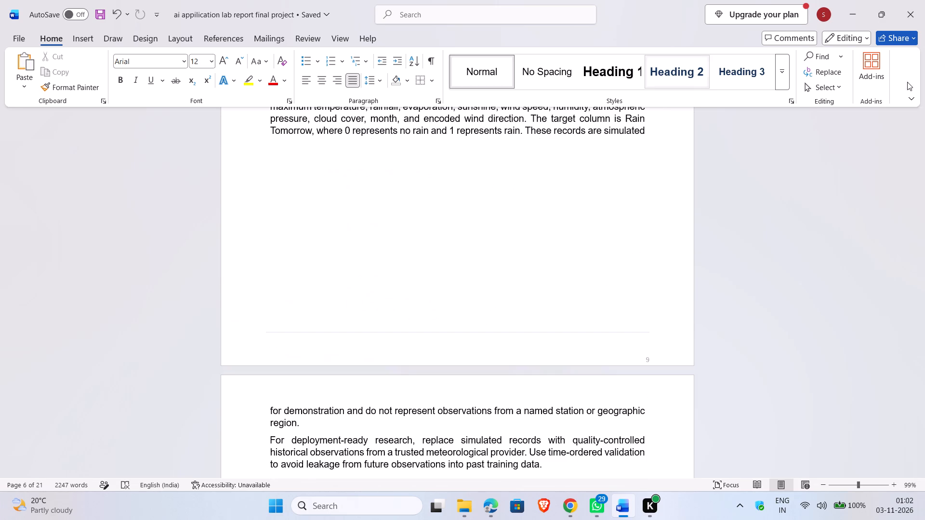